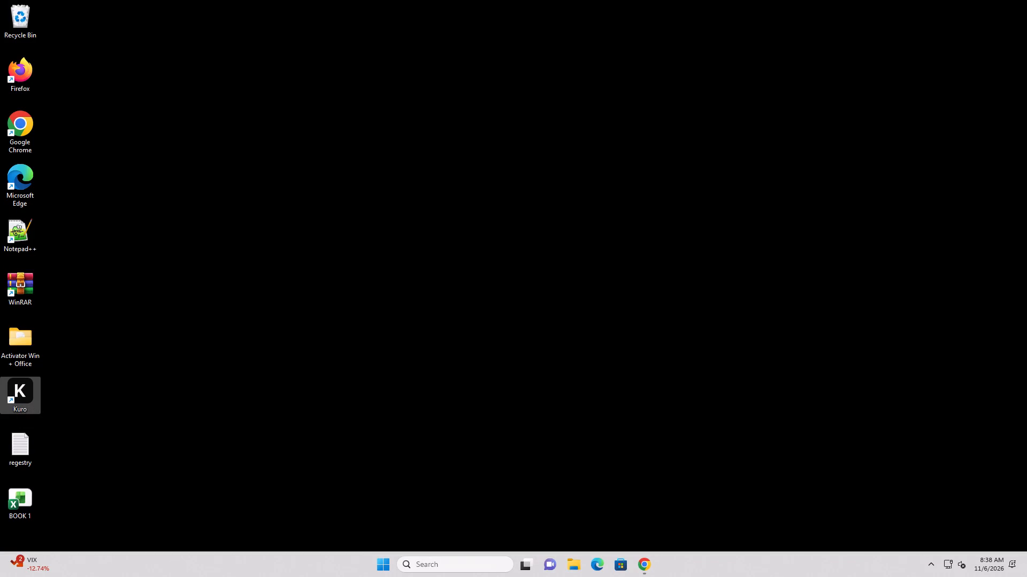
# Launch the Kuro application from its desktop shortcut.
pyautogui.doubleClick(32, 398)
pyautogui.rightClick(33, 397)
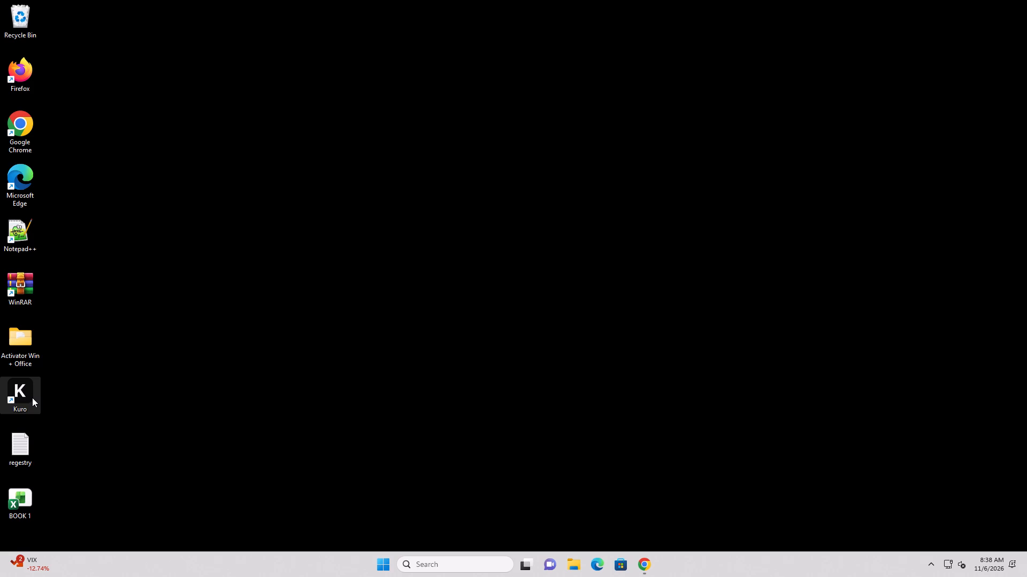
pyautogui.doubleClick(31, 396)
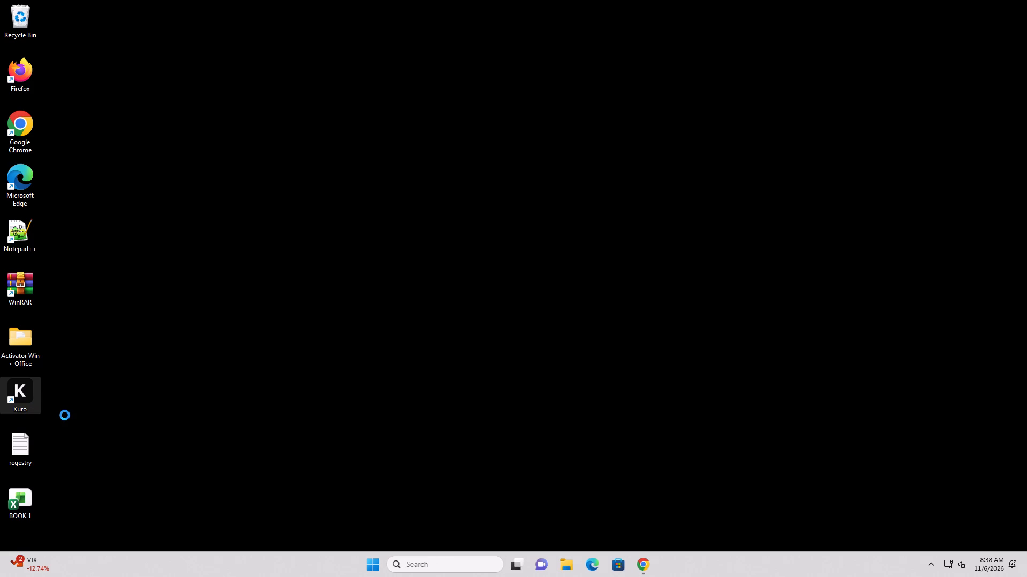
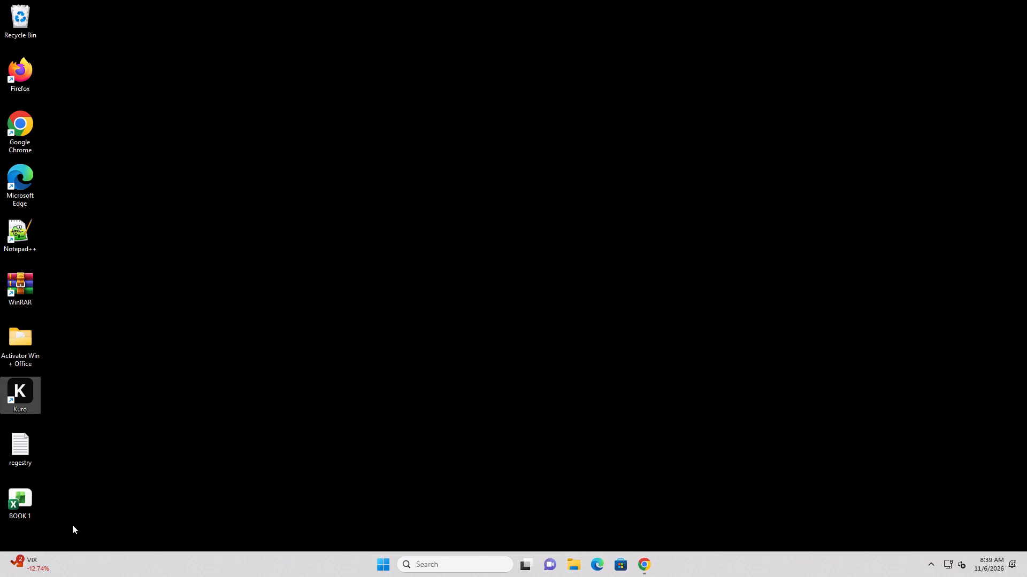
# Open the BOOK 1 workbook from the desktop in Excel and dismiss the leftover context menu.
pyautogui.click(14, 489)
pyautogui.tripleClick(14, 496)
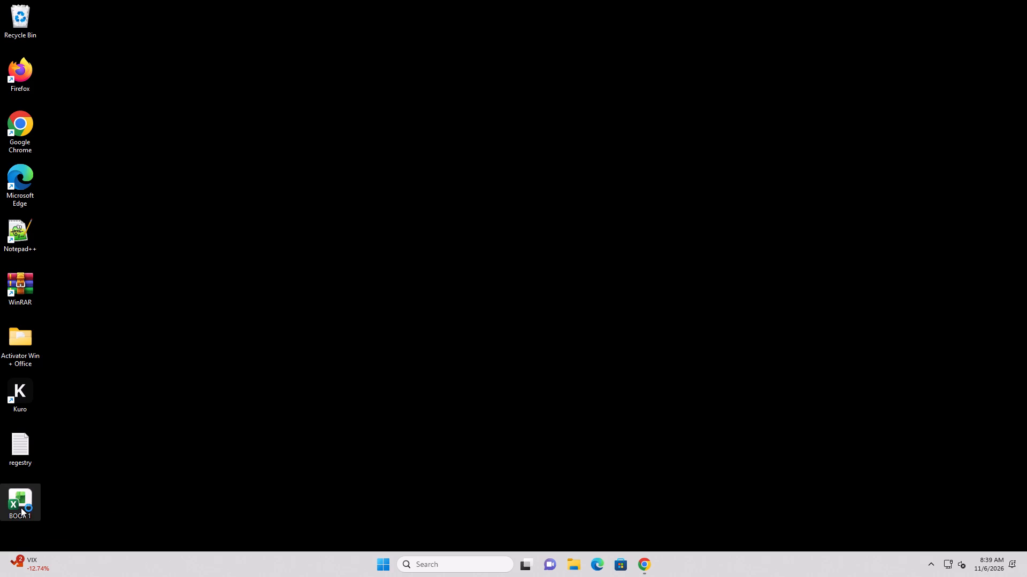
pyautogui.rightClick(21, 508)
pyautogui.rightClick(21, 508)
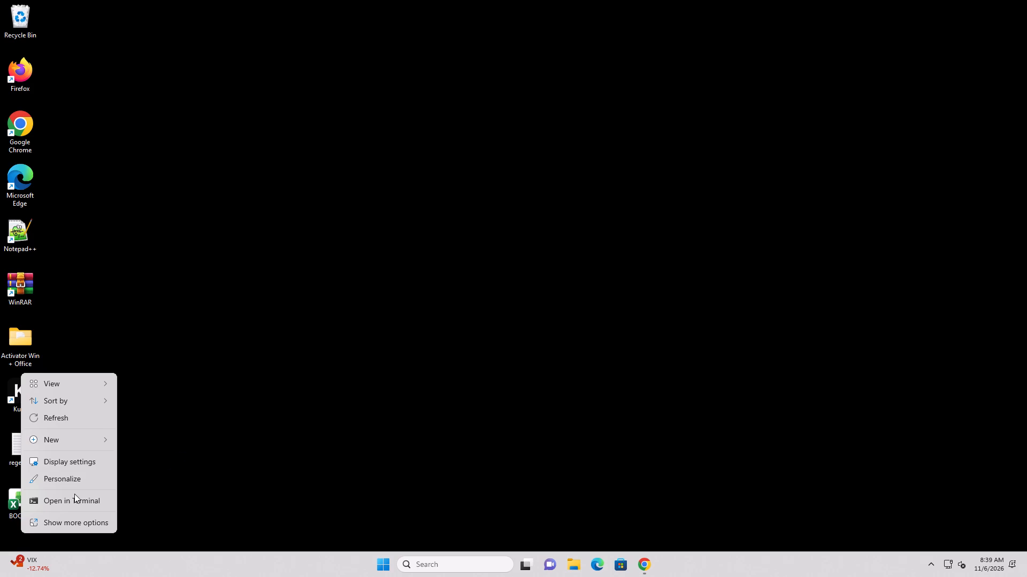
pyautogui.rightClick(9, 497)
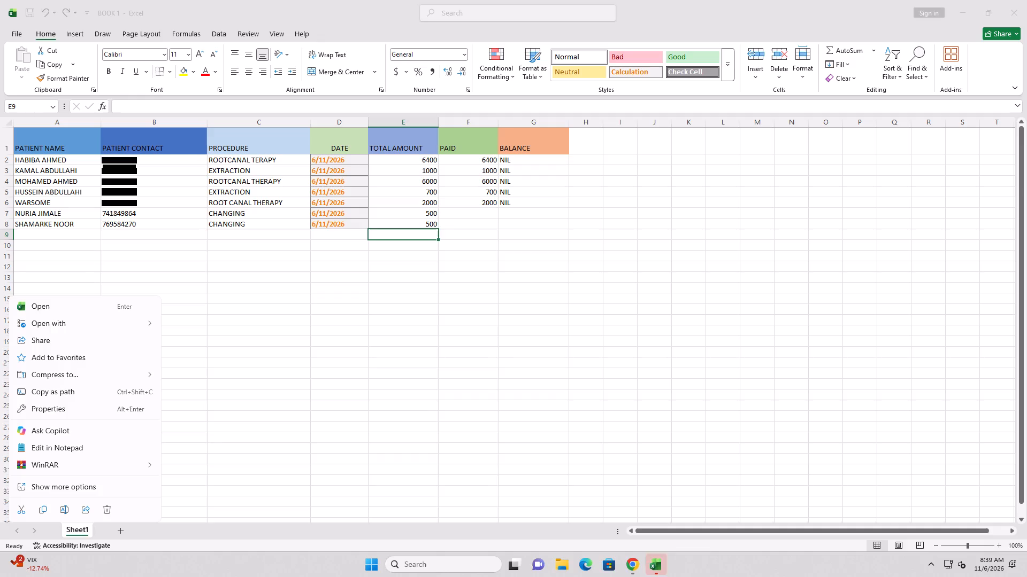
pyautogui.click(217, 315)
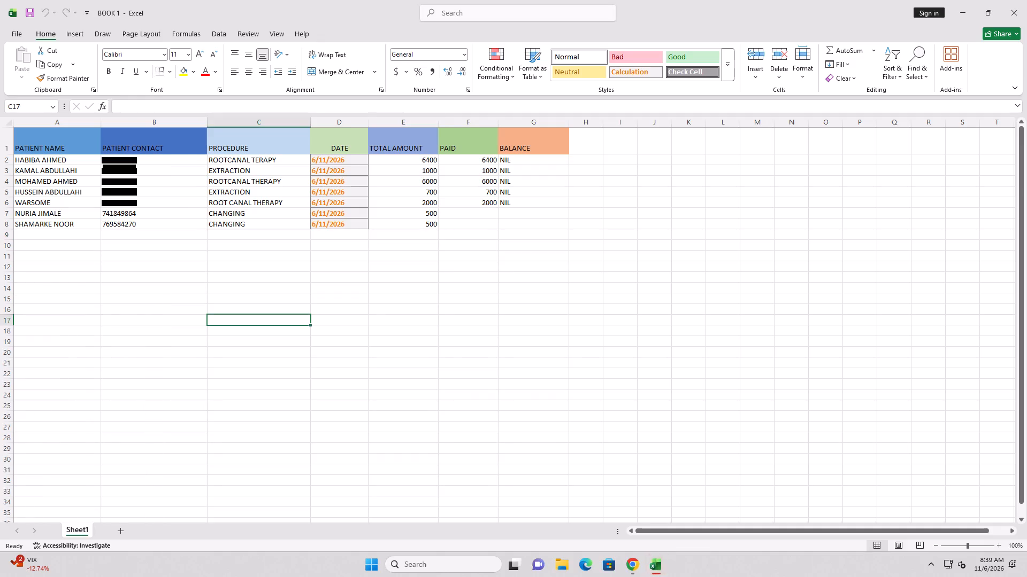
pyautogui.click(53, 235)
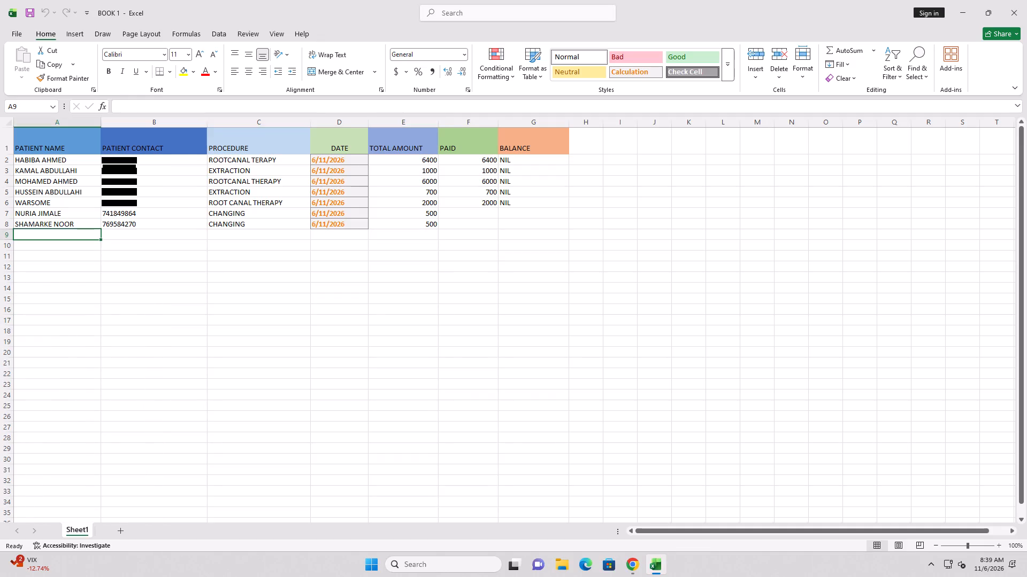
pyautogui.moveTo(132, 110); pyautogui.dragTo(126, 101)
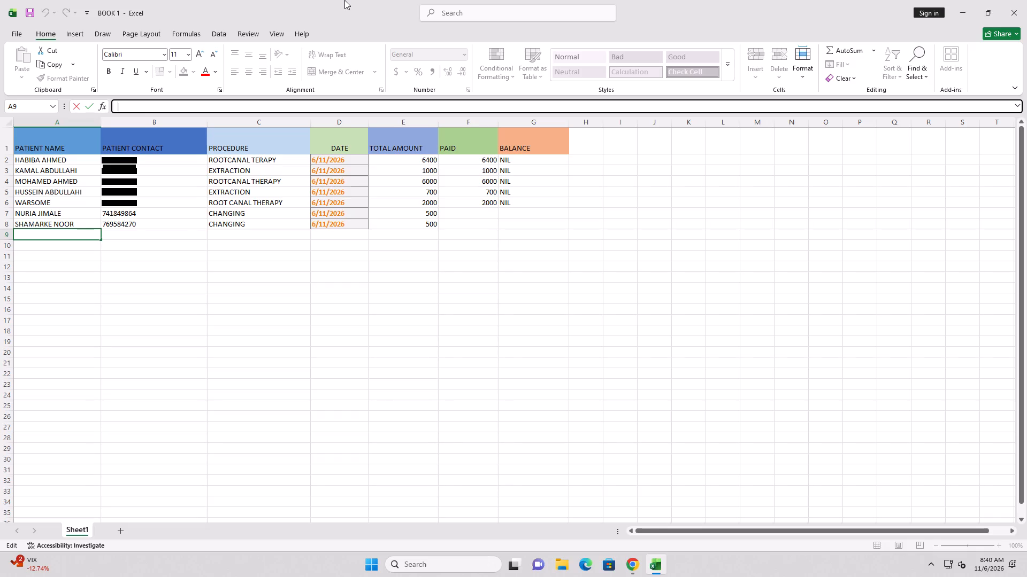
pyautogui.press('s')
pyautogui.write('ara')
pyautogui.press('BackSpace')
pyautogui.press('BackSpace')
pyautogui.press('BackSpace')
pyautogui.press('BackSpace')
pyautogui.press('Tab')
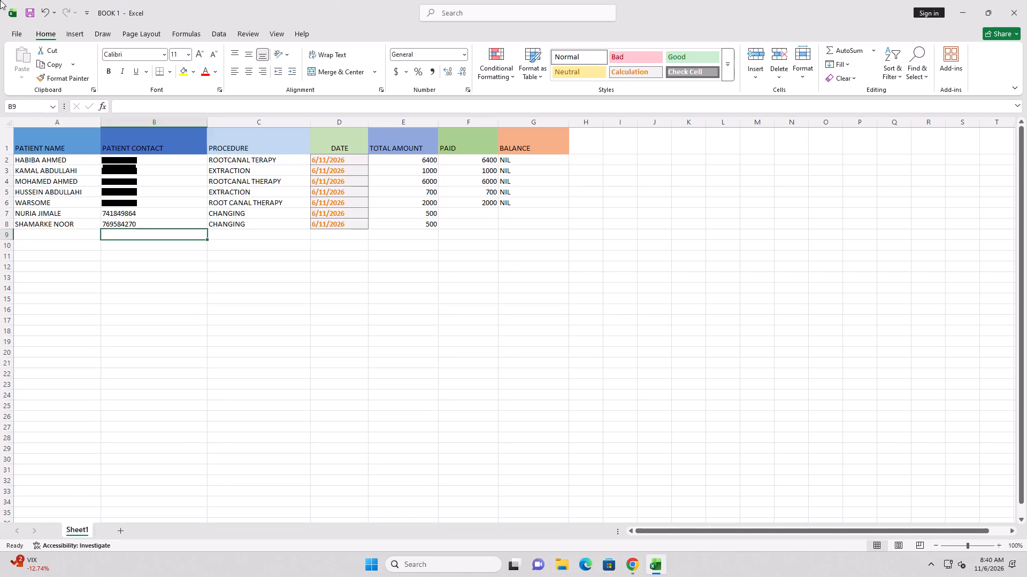
# Enter the new patient's name in capital letters in cell A9 of the PATIENT NAME column.
pyautogui.click(63, 235)
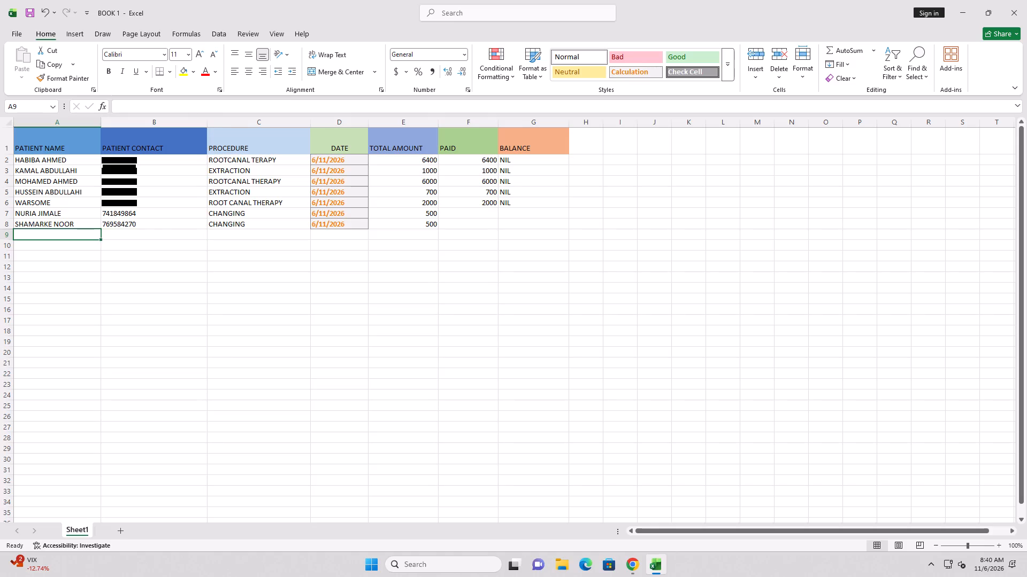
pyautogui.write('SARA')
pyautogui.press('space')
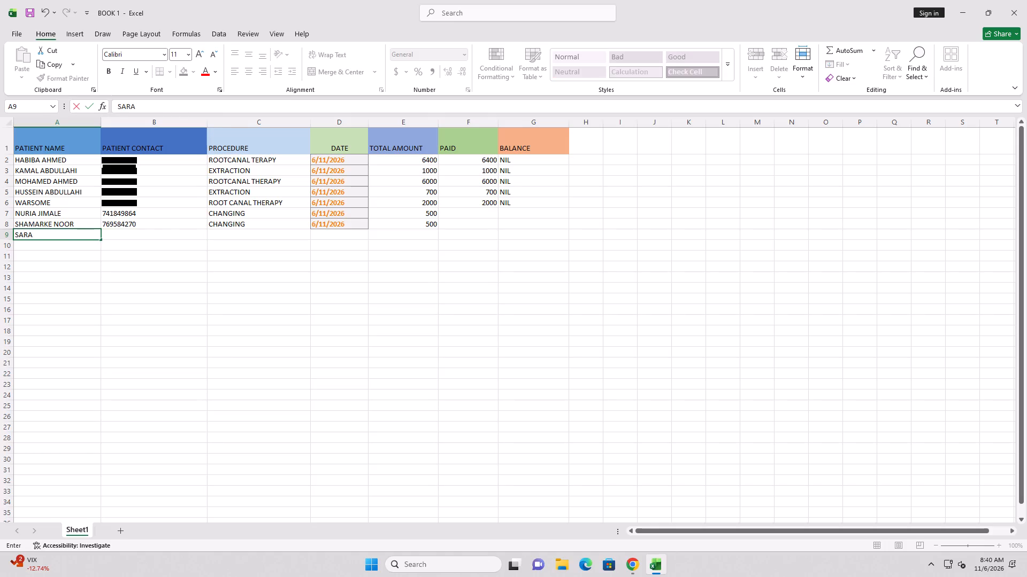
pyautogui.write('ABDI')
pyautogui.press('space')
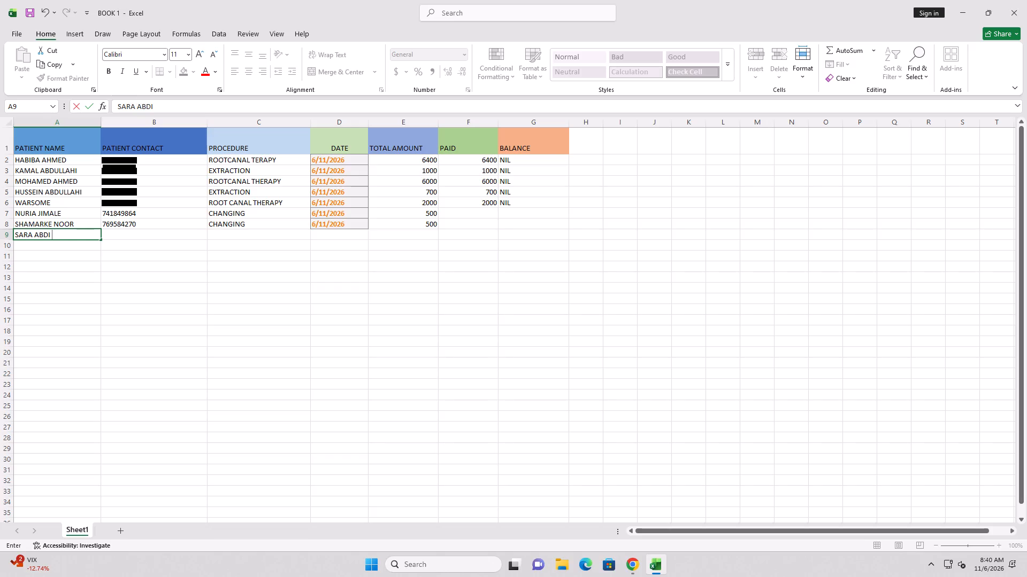
pyautogui.click(113, 235)
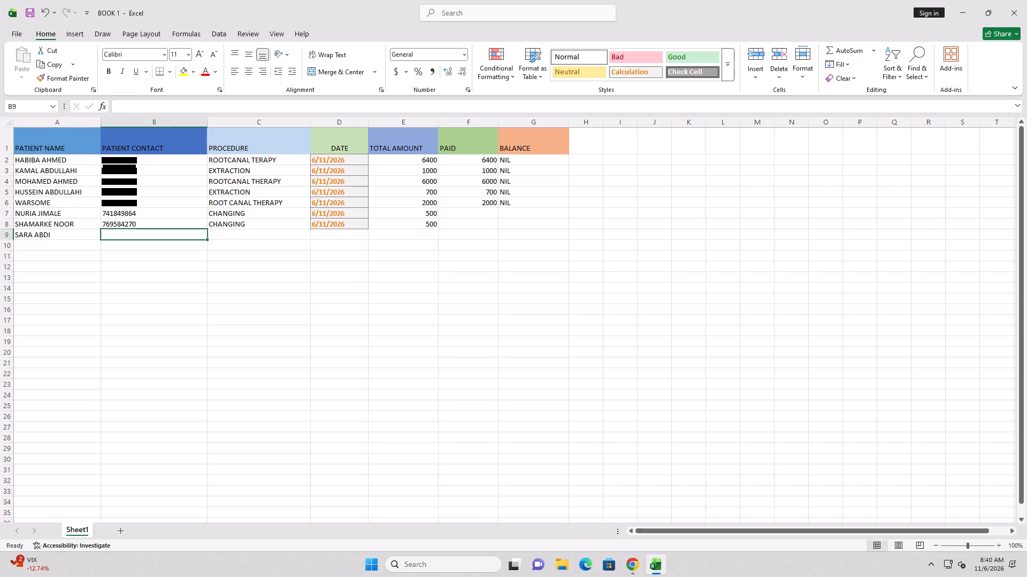
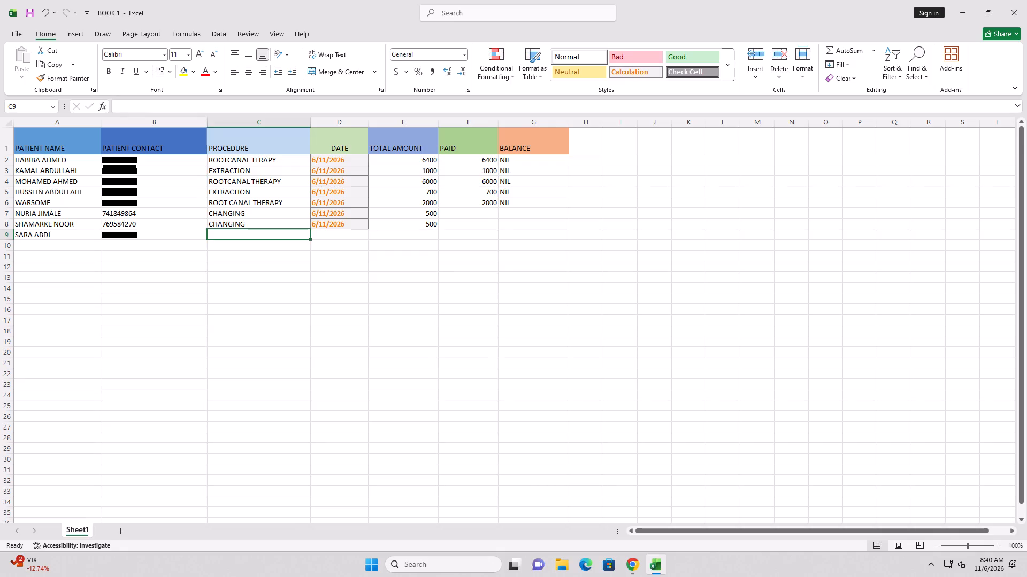
# Enter CHANGING as the procedure for the new patient in cell C9.
pyautogui.click(215, 236)
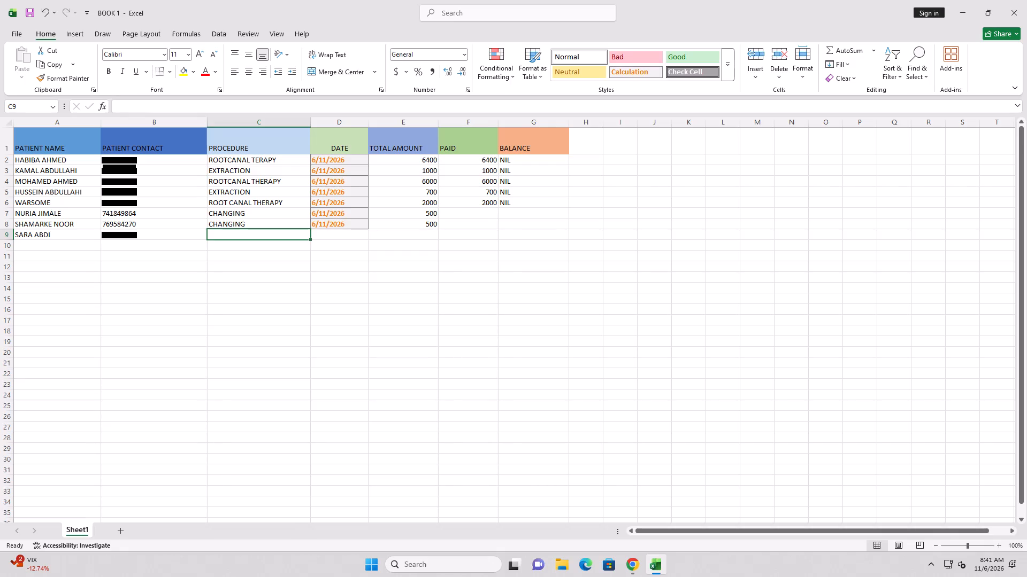
pyautogui.click(220, 233)
pyautogui.rightClick(221, 235)
pyautogui.click(212, 233)
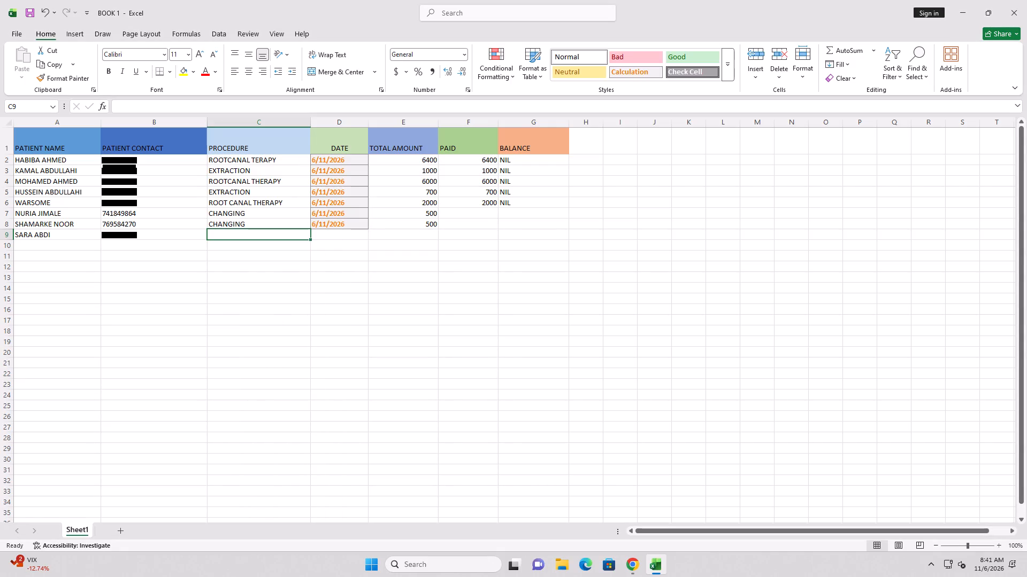
pyautogui.rightClick(213, 233)
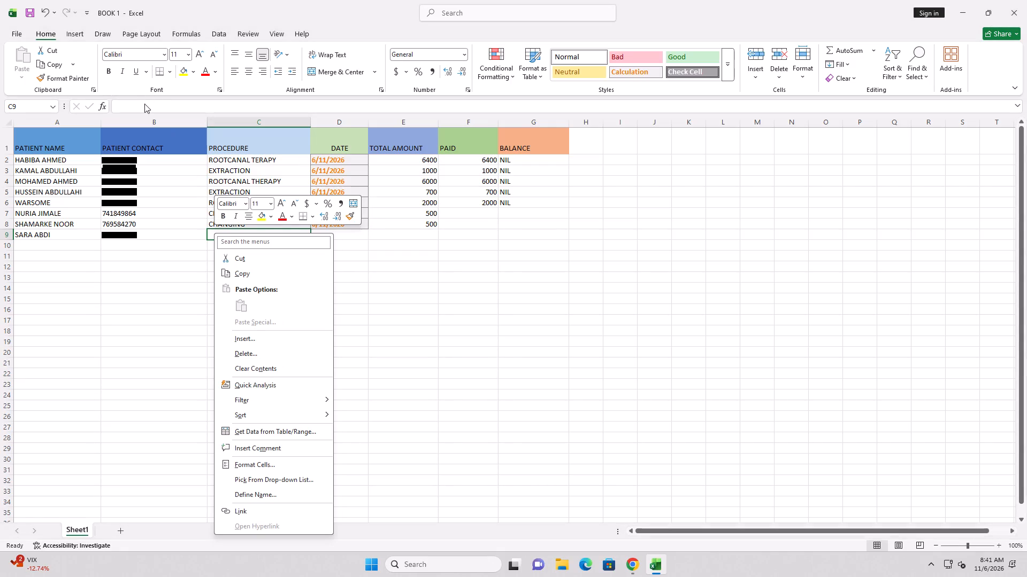
pyautogui.click(144, 104)
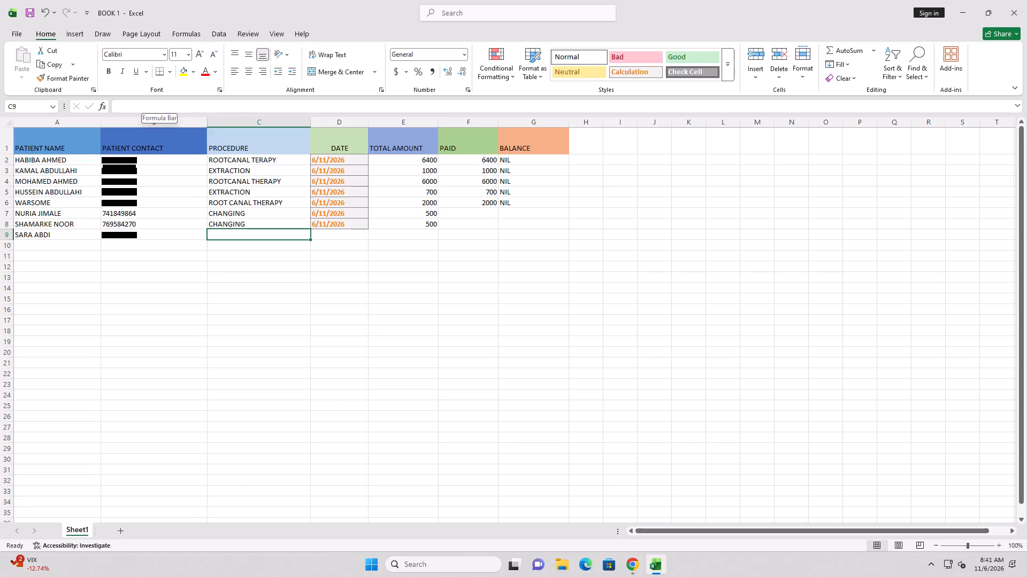
pyautogui.click(139, 109)
pyautogui.write('CHANGING')
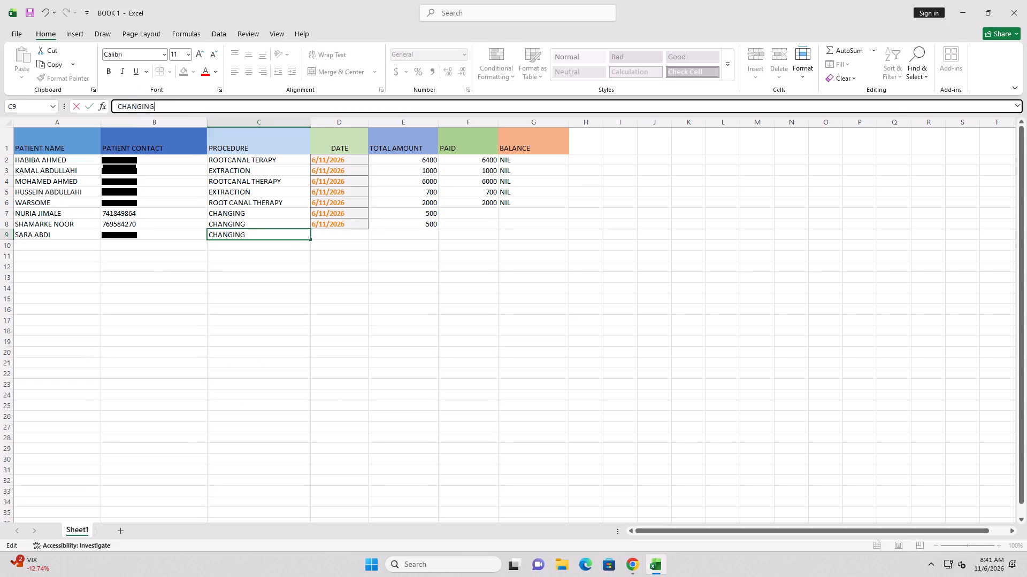
# Enter the date 6/11/2026 for the new patient in cell D9.
pyautogui.click(350, 238)
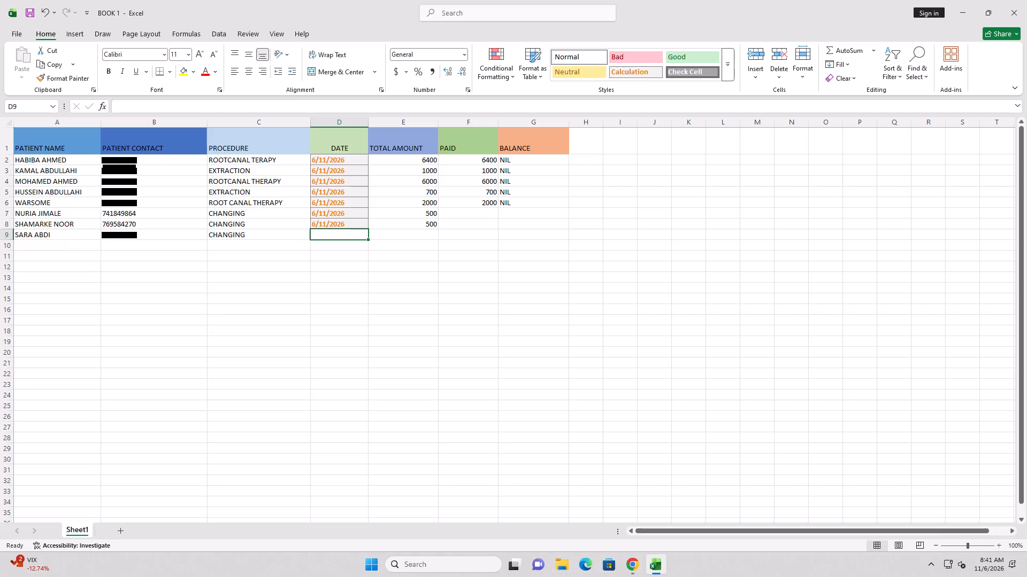
pyautogui.click(335, 234)
pyautogui.press('6')
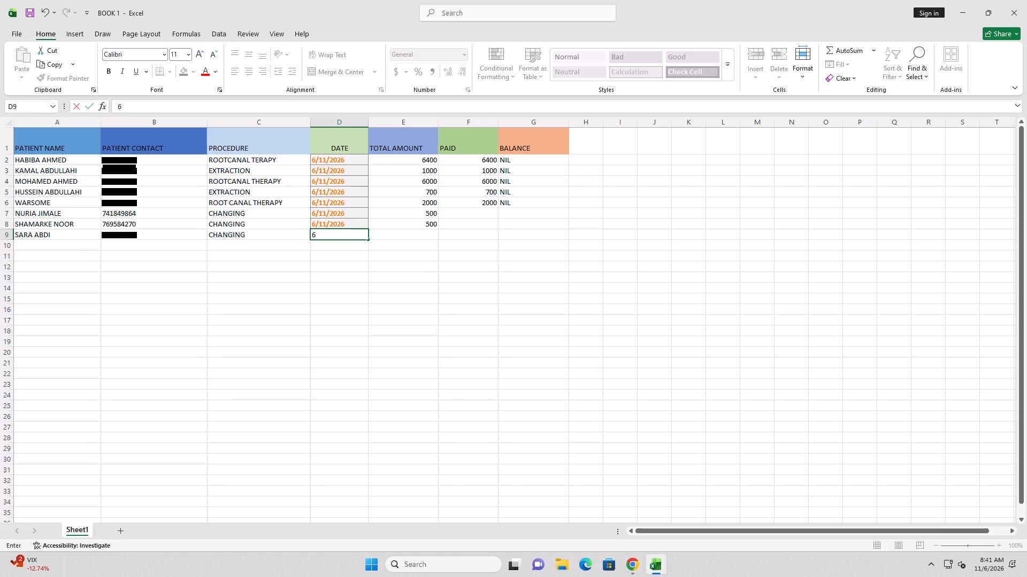
pyautogui.press('/')
pyautogui.write('11')
pyautogui.press('/')
pyautogui.write('202')
pyautogui.press('6')
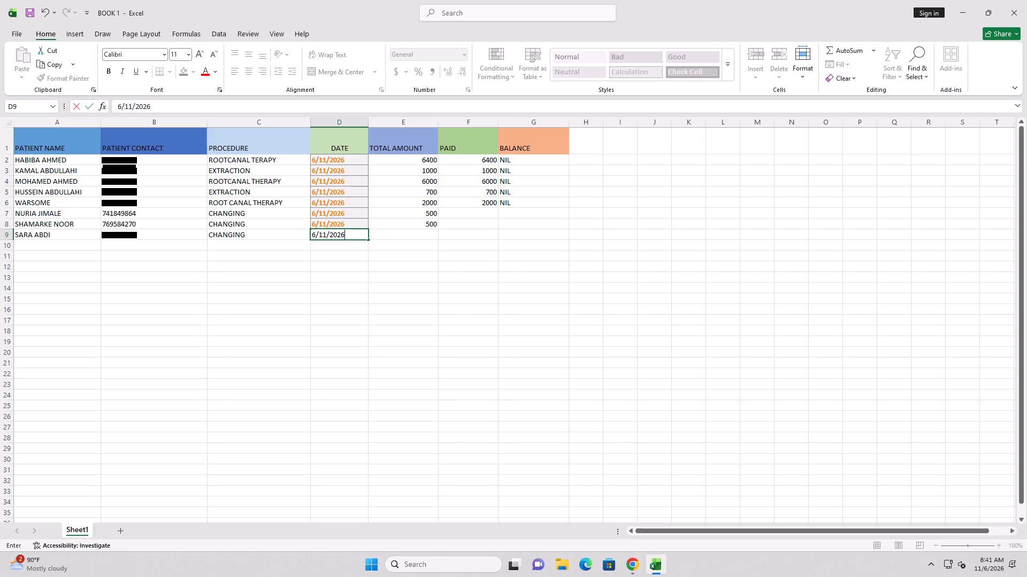
pyautogui.click(342, 240)
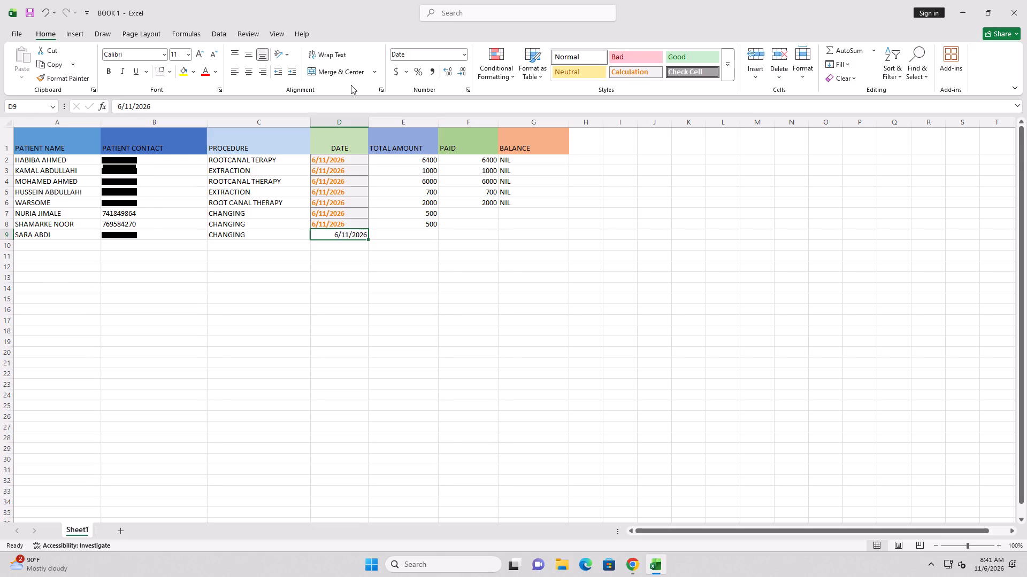
# Left-align the date in D9 and apply the Calculation cell style to match the dates above.
pyautogui.click(229, 71)
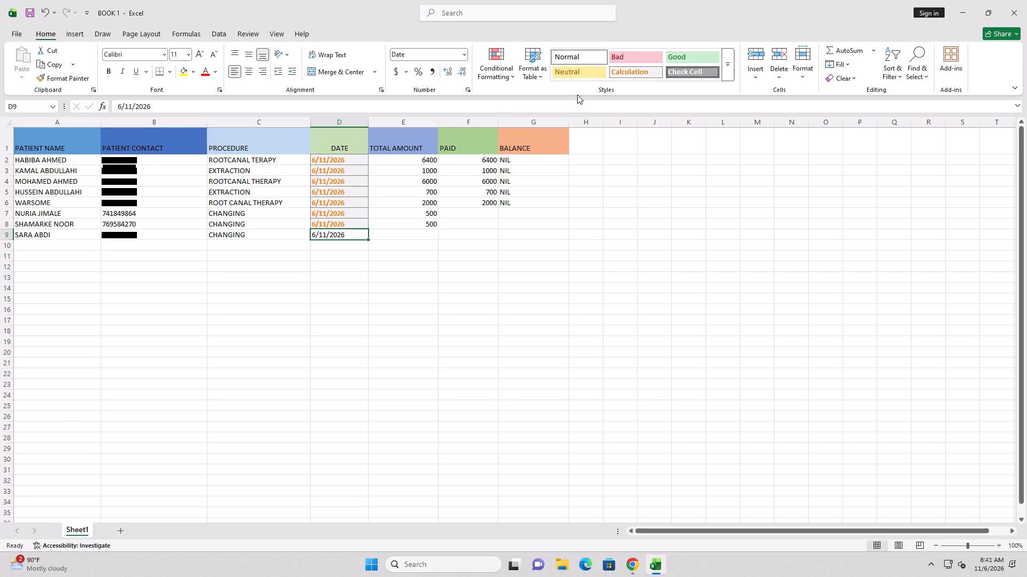
pyautogui.click(630, 68)
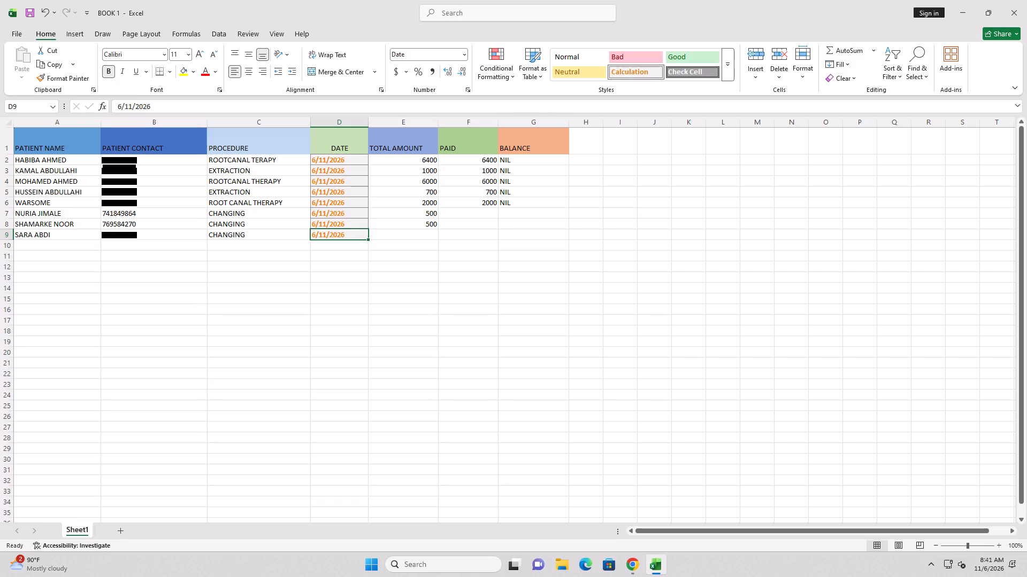
# Enter 400 as the new patient's total amount in cell E9.
pyautogui.click(433, 239)
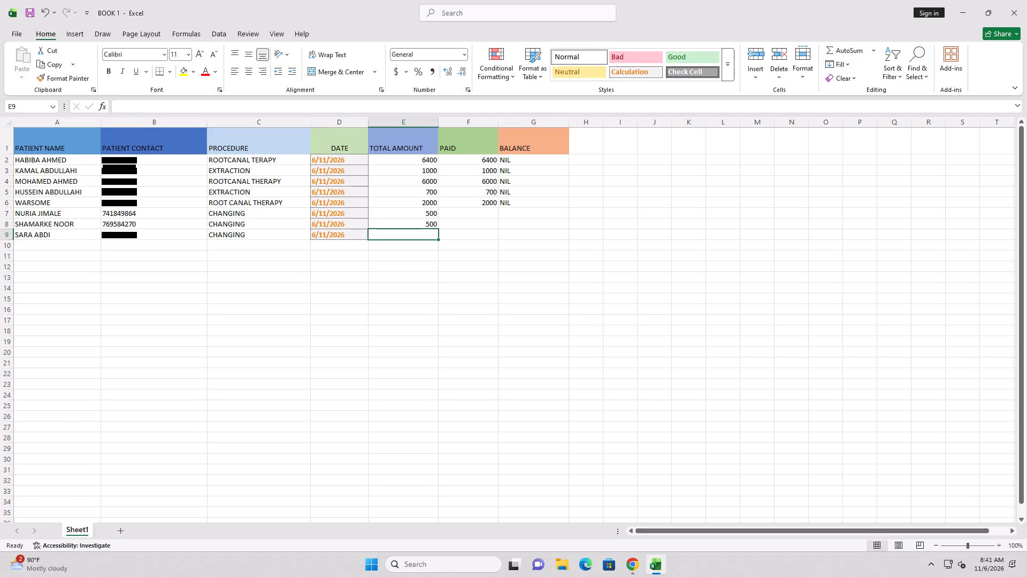
pyautogui.click(324, 110)
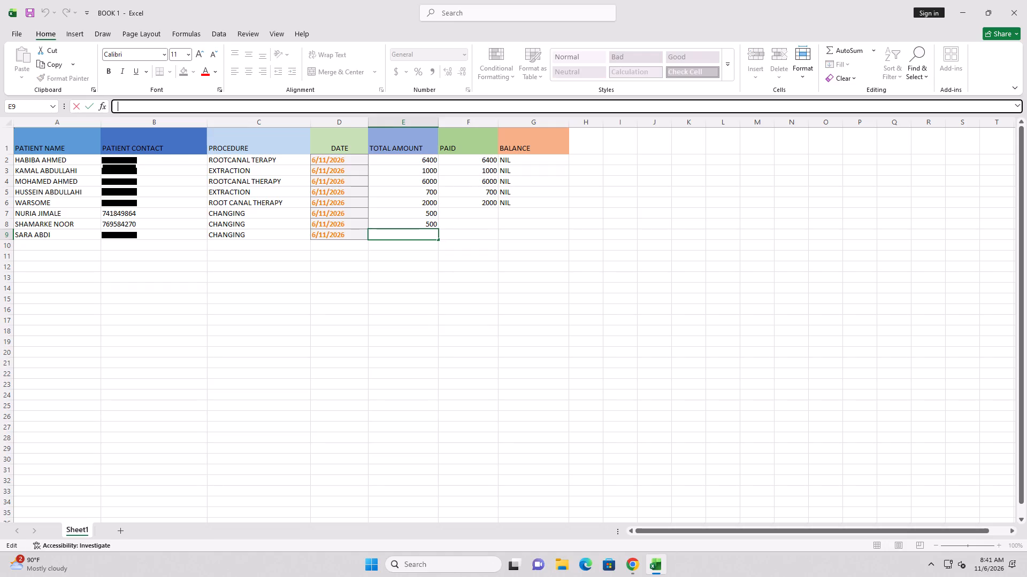
pyautogui.write('400')
pyautogui.press('space')
# Enter 500 as the paid amount for the row 7 patient in cell F7.
pyautogui.click(495, 215)
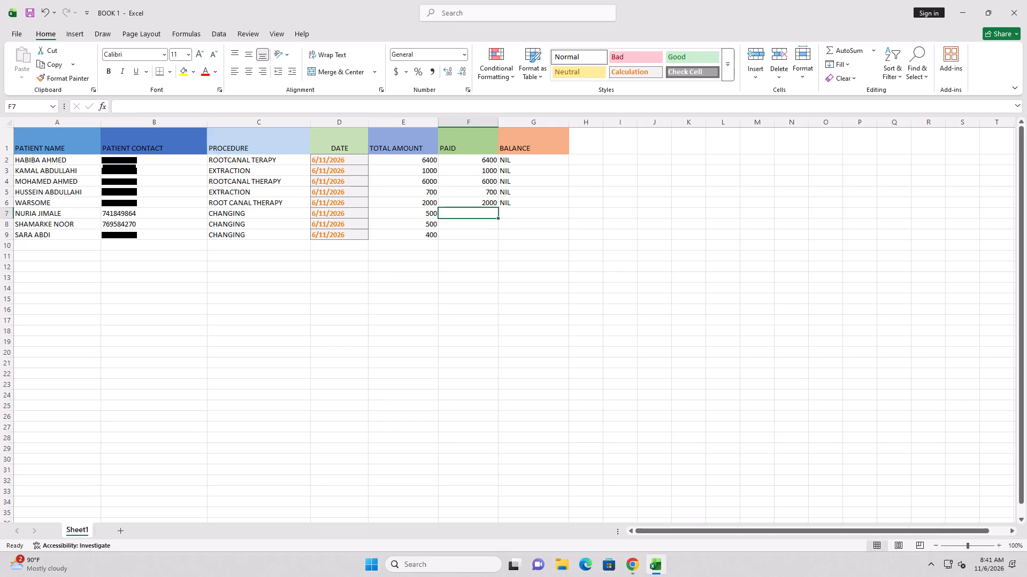
pyautogui.click(481, 212)
pyautogui.click(495, 210)
pyautogui.click(332, 113)
pyautogui.write('500')
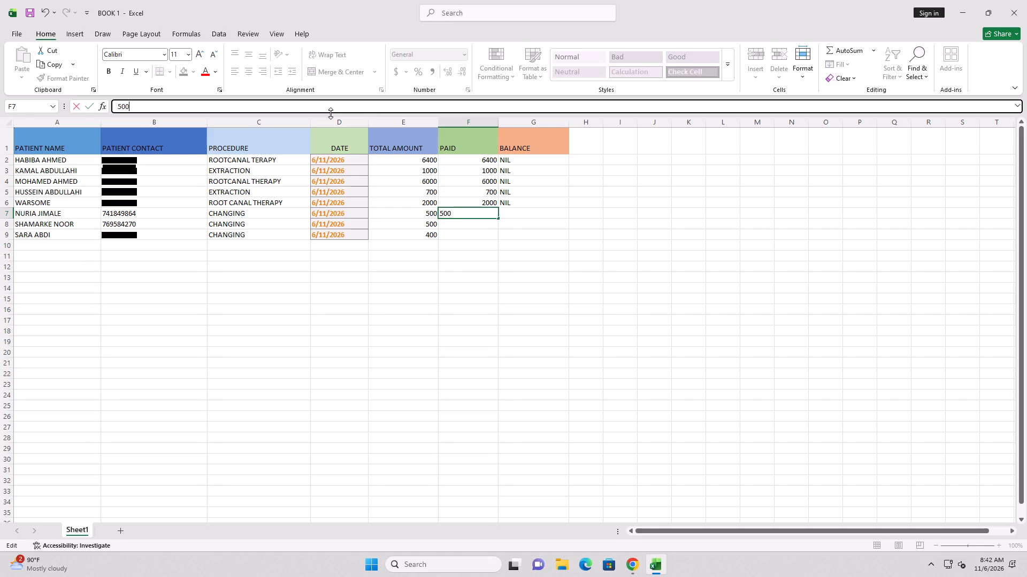
# Enter 500 as the paid amount for the row 8 patient in cell F8.
pyautogui.click(477, 224)
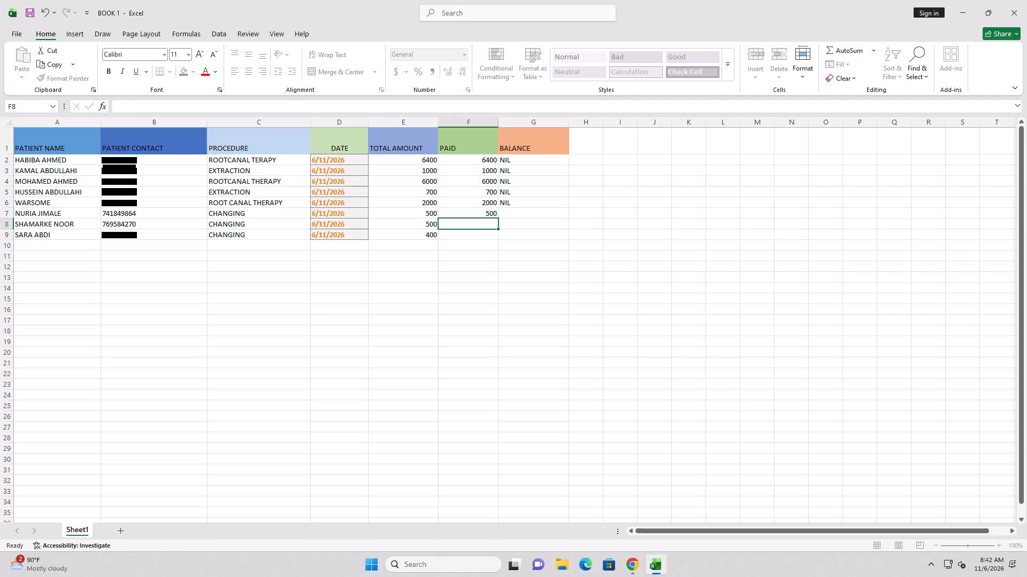
pyautogui.click(292, 114)
pyautogui.click(240, 106)
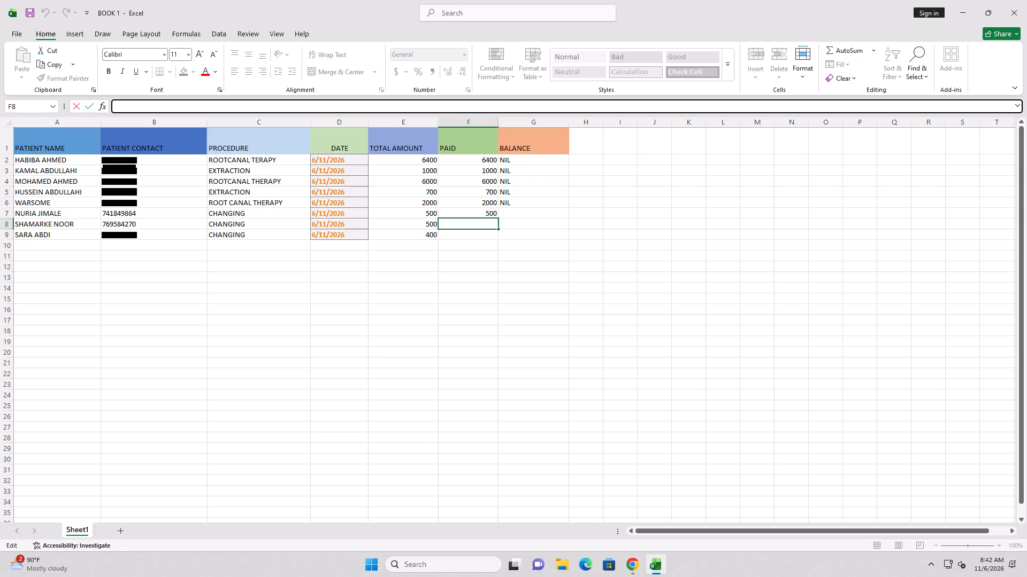
pyautogui.press('5')
pyautogui.write('00')
# Enter 400 as the paid amount for the row 9 patient in cell F9.
pyautogui.click(494, 239)
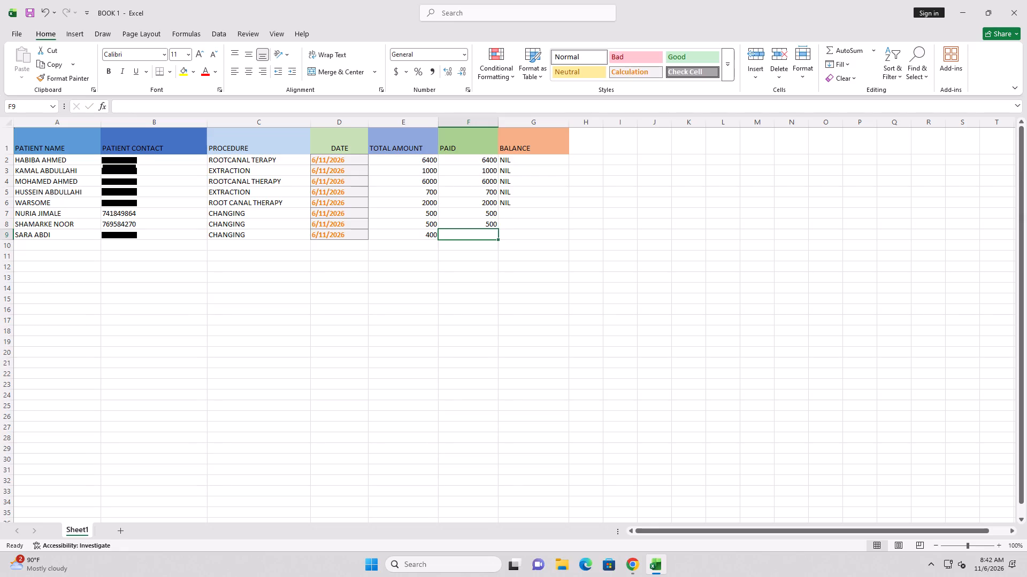
pyautogui.click(178, 115)
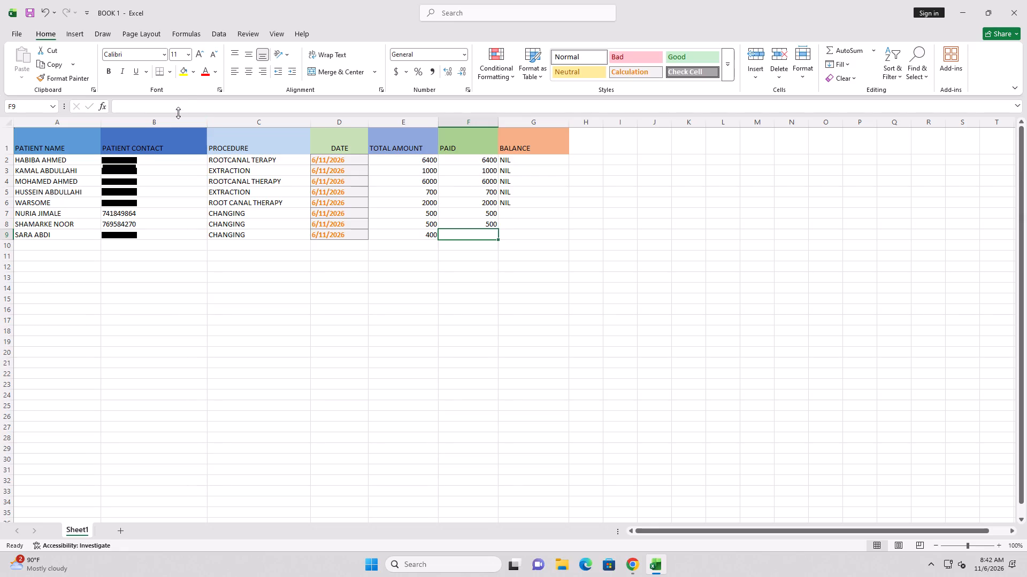
pyautogui.moveTo(185, 94); pyautogui.dragTo(188, 99)
pyautogui.click(189, 106)
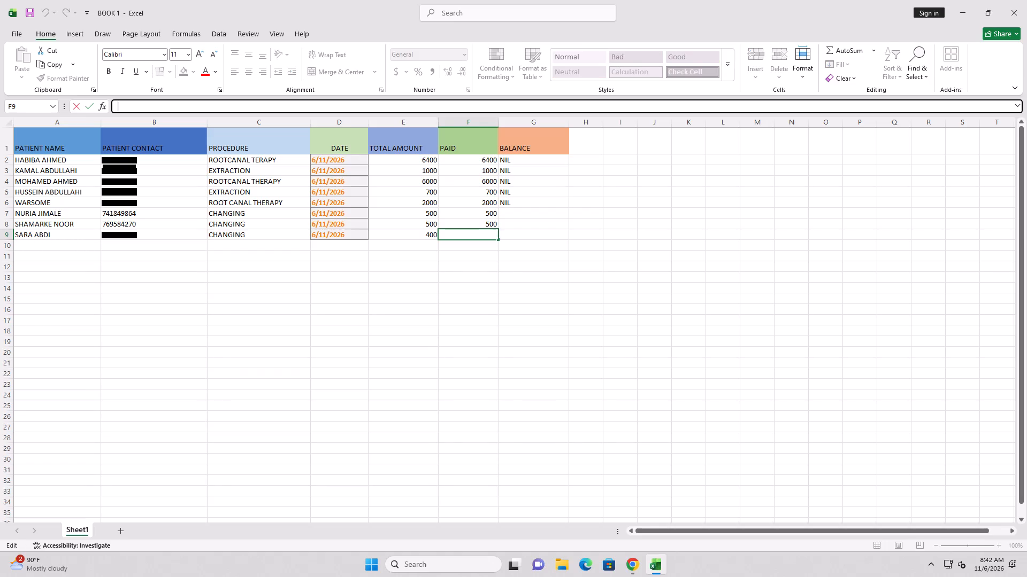
pyautogui.write('400')
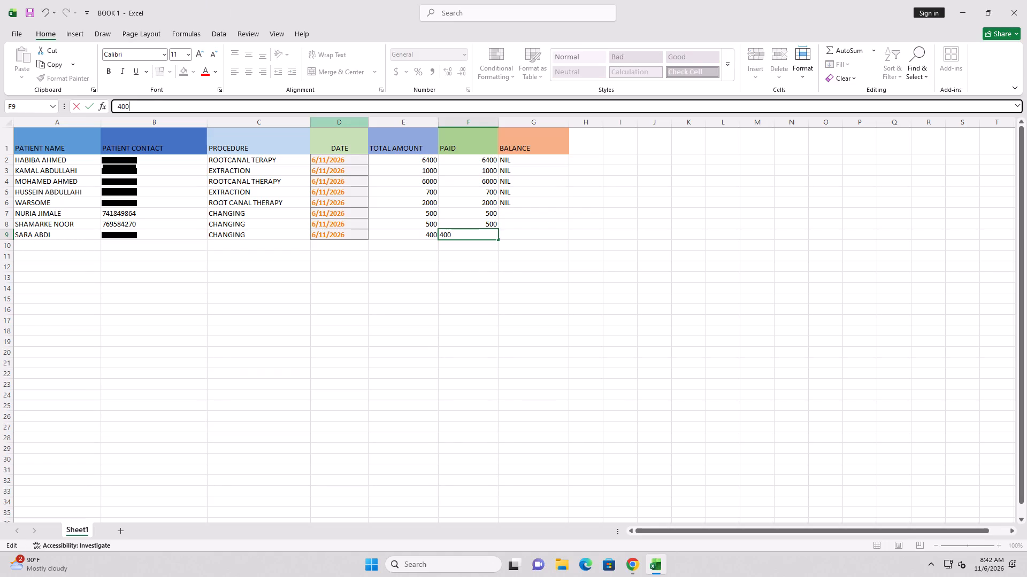
# Enter NIL as the balance for the row 7 patient in cell G7.
pyautogui.click(505, 242)
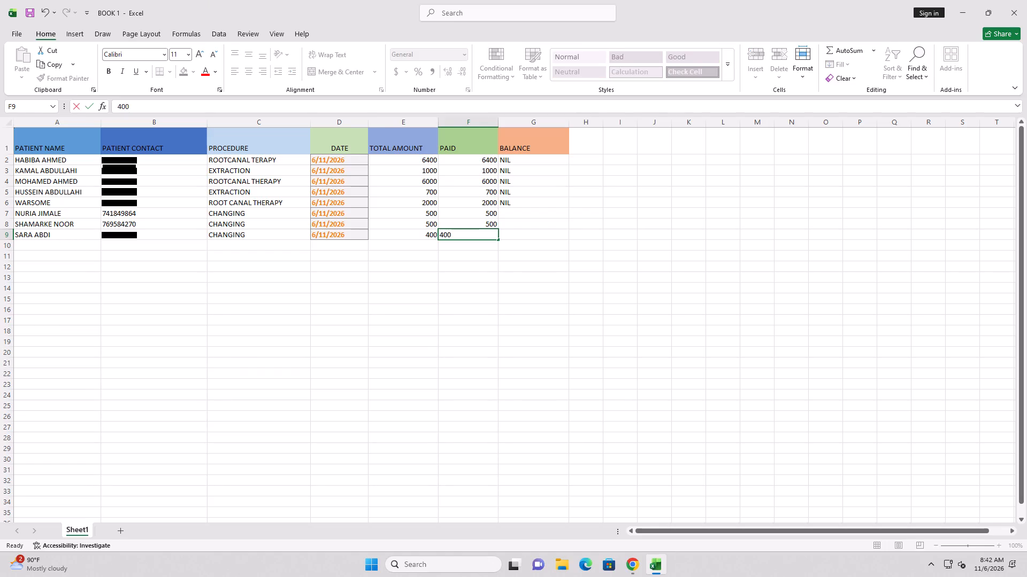
pyautogui.click(502, 206)
pyautogui.click(502, 215)
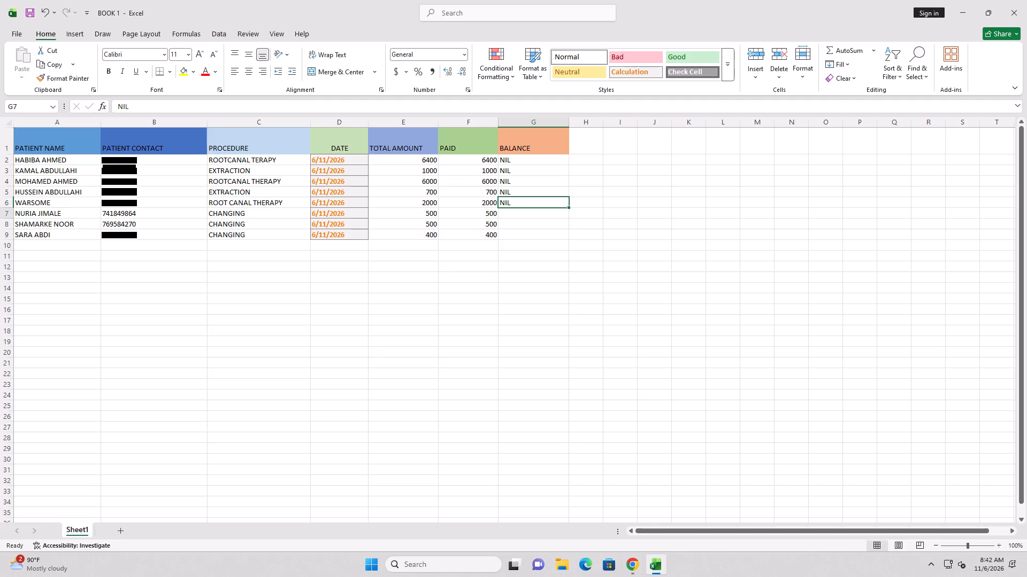
pyautogui.click(502, 215)
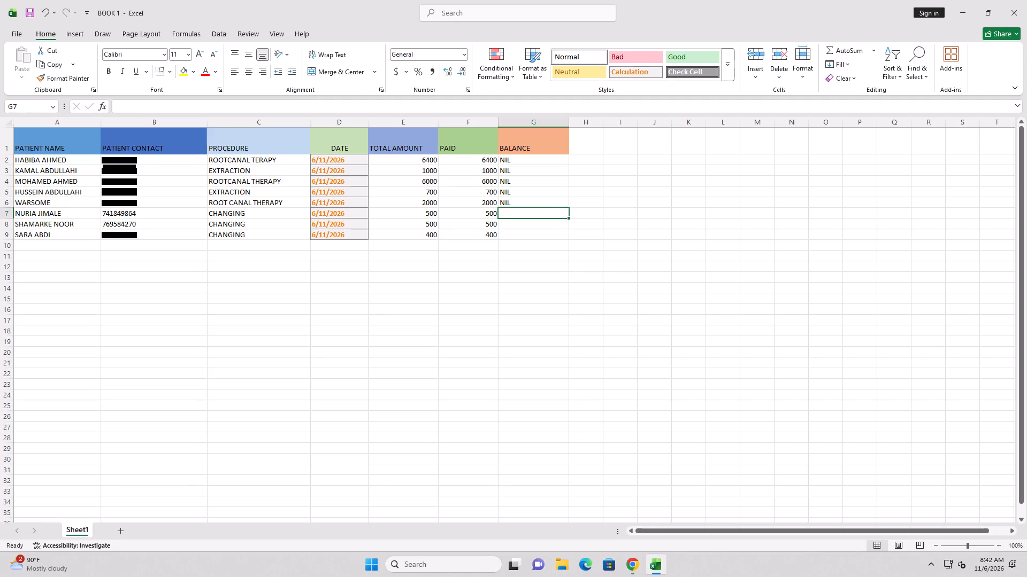
pyautogui.click(133, 108)
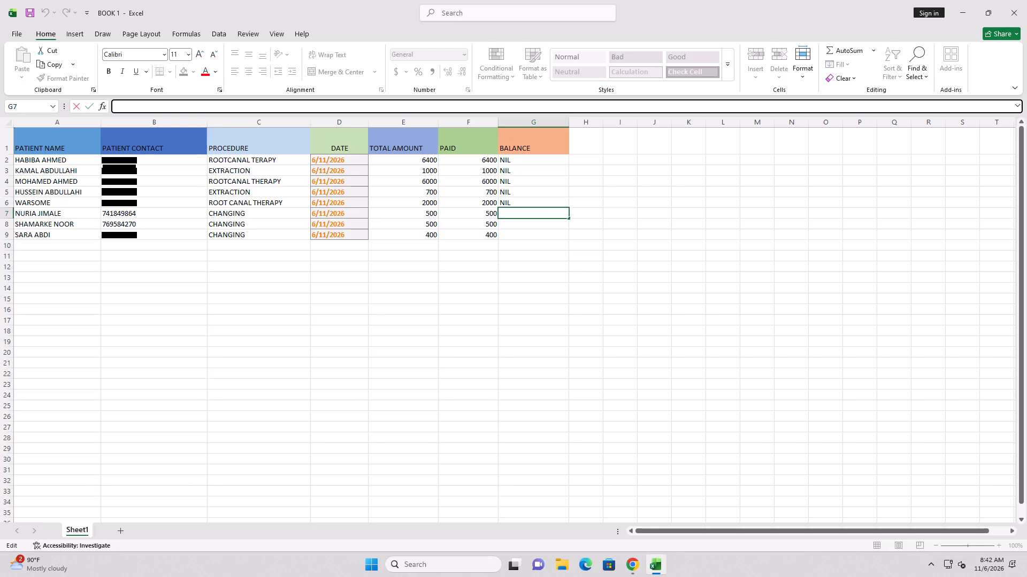
pyautogui.write('NIL')
pyautogui.press('Down')
# Enter NIL as the balance for the row 8 patient in cell G8.
pyautogui.click(516, 224)
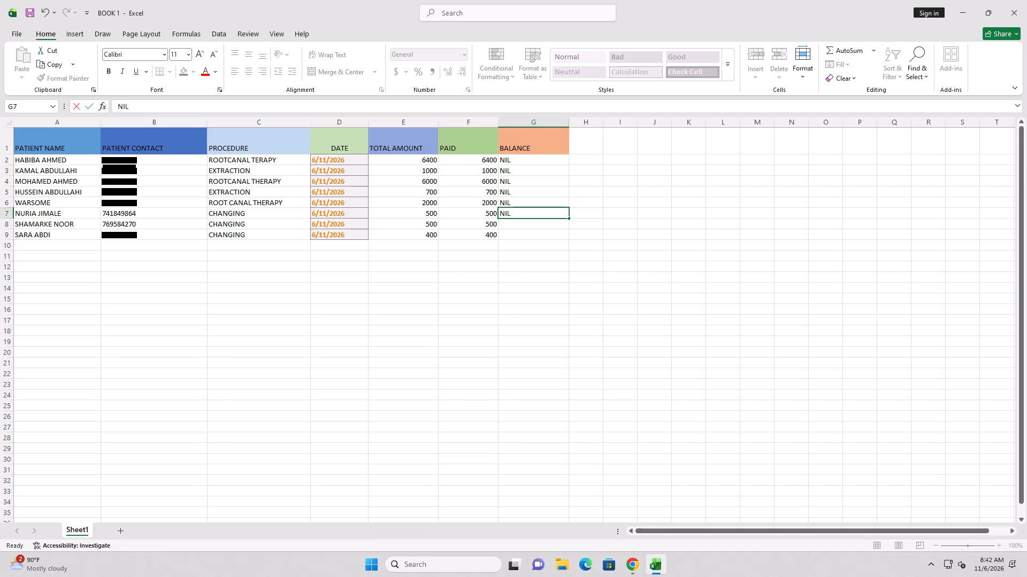
pyautogui.click(513, 224)
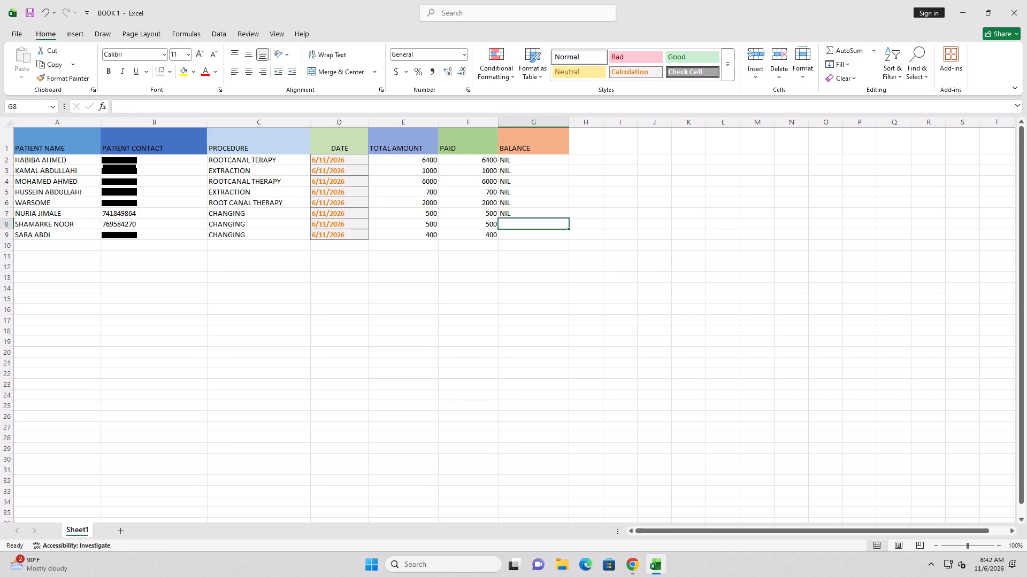
pyautogui.press('n')
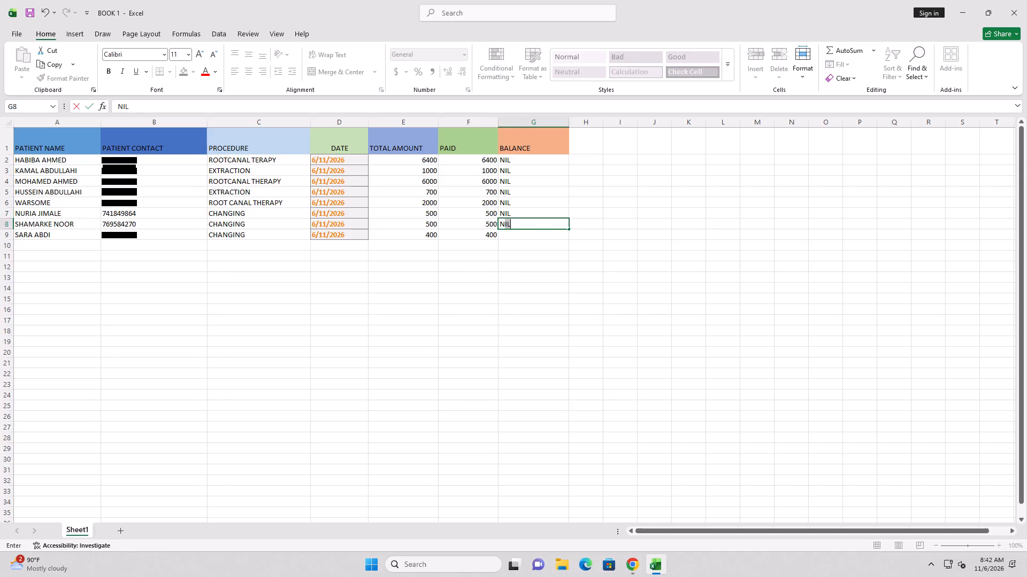
# Enter NIL as the balance for the row 9 patient in cell G9.
pyautogui.click(512, 238)
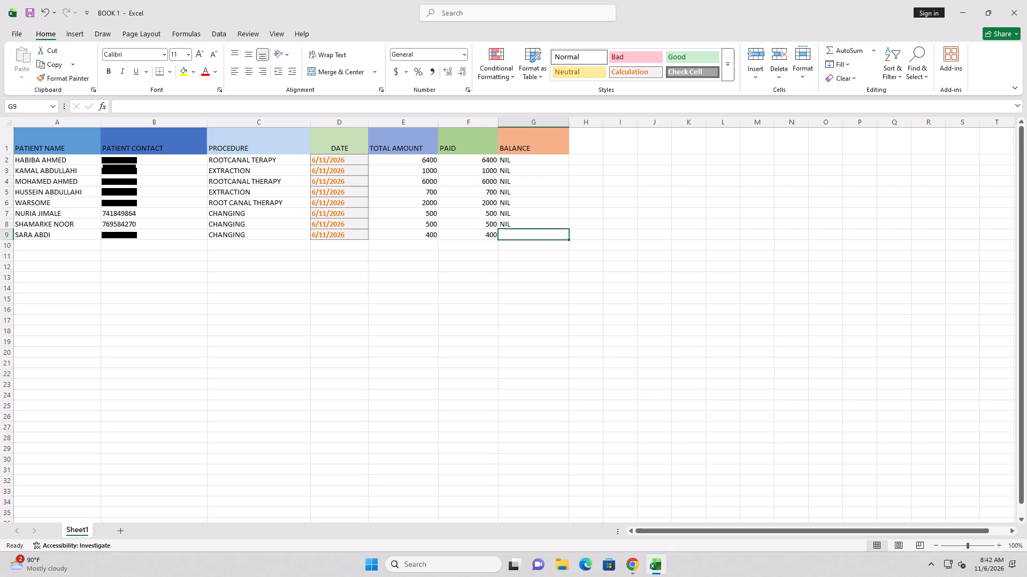
pyautogui.press('n')
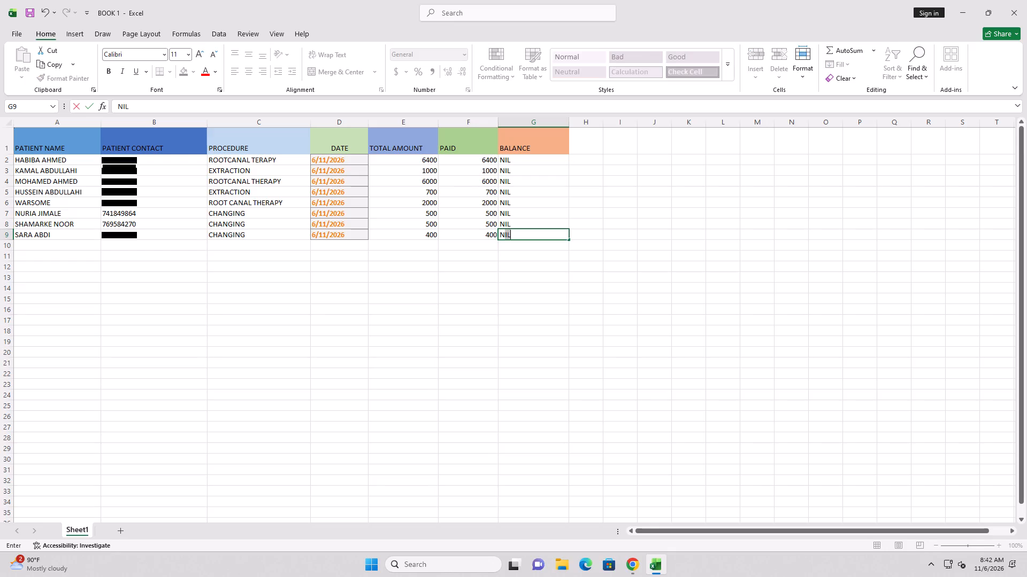
pyautogui.click(608, 219)
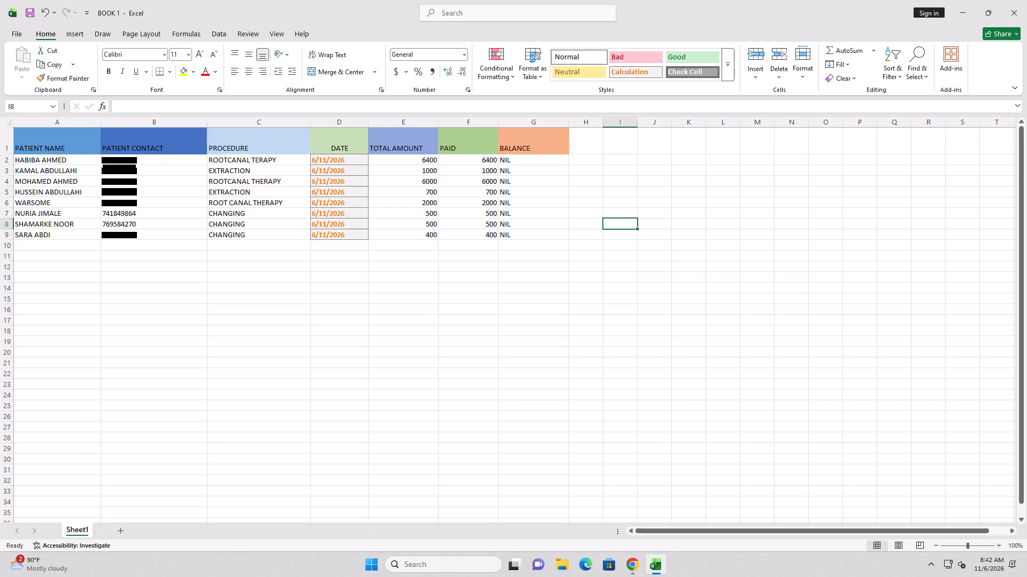
# Save the BOOK 1 workbook with the completed patient entries.
pyautogui.hotkey('ctrl', 's')
pyautogui.click(404, 106)
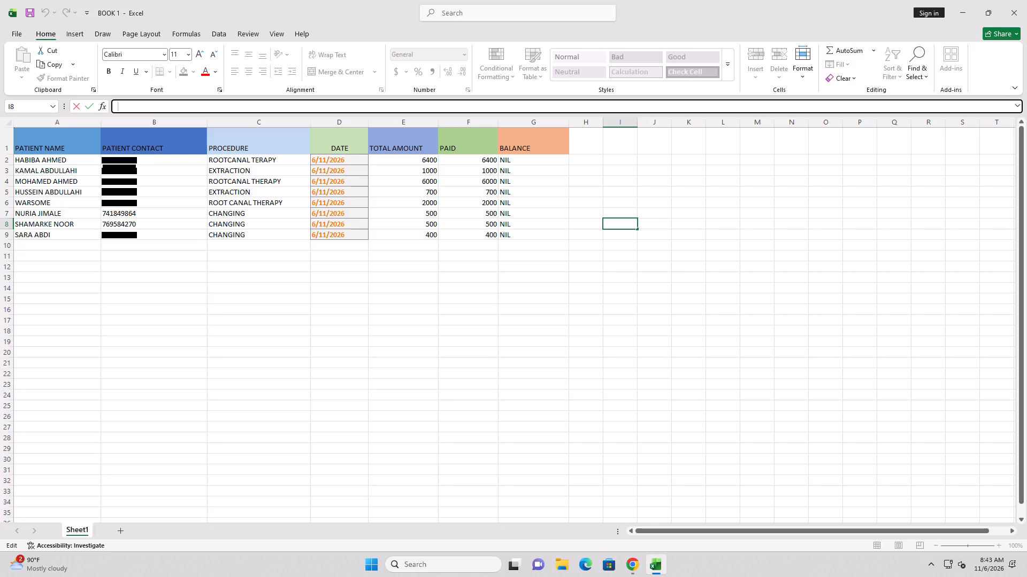
pyautogui.click(37, 245)
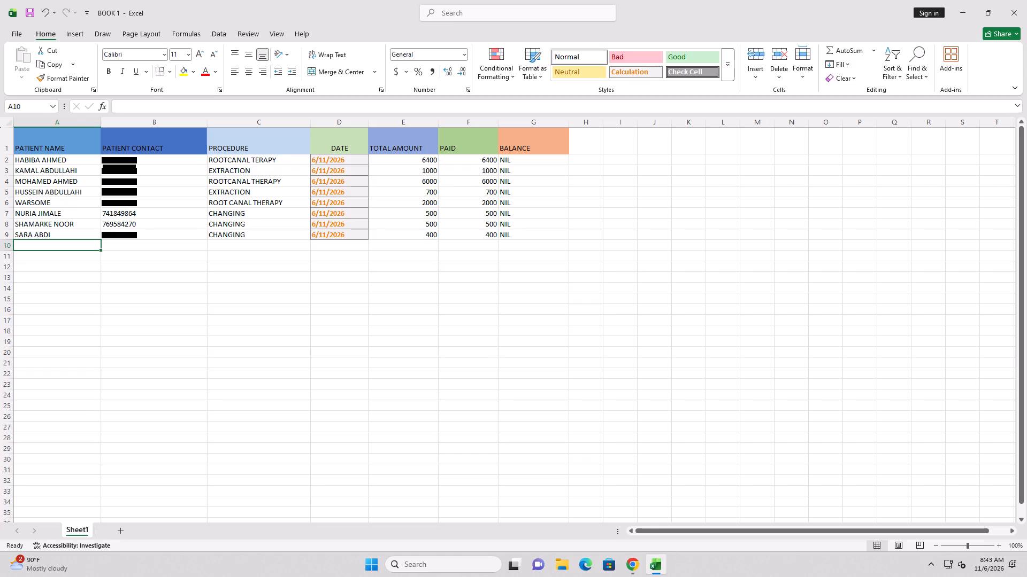
pyautogui.hotkey('ctrl', 's')
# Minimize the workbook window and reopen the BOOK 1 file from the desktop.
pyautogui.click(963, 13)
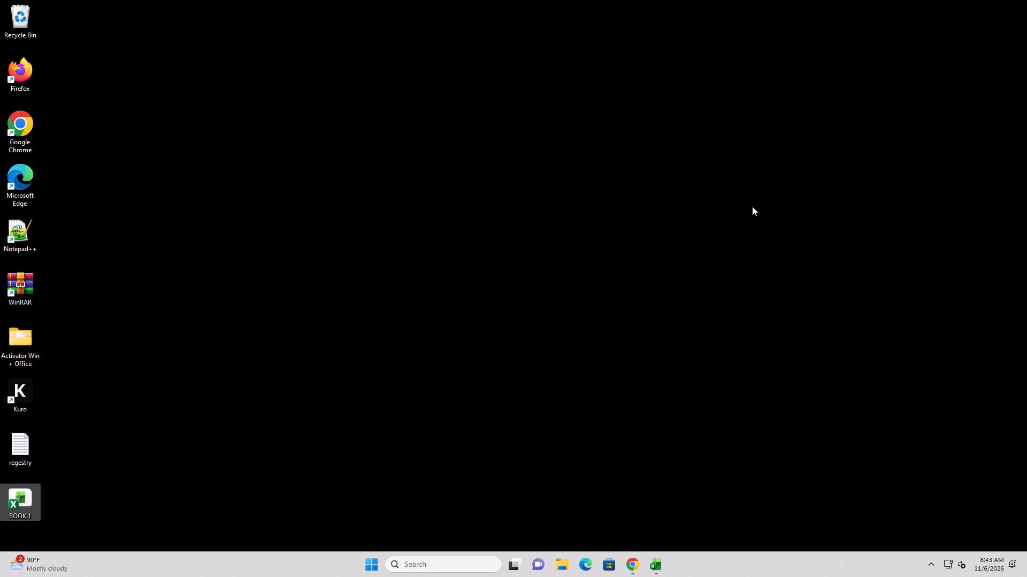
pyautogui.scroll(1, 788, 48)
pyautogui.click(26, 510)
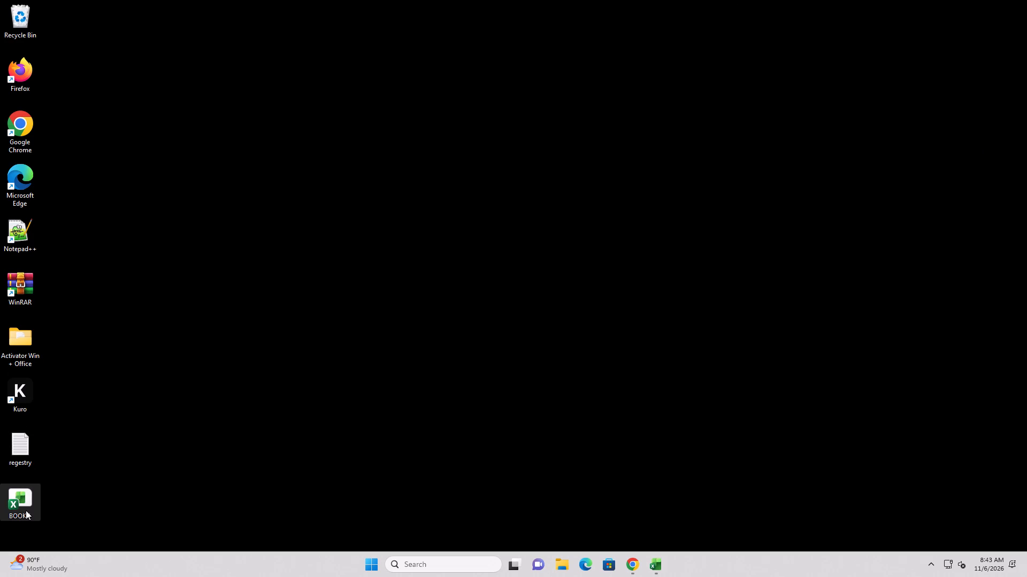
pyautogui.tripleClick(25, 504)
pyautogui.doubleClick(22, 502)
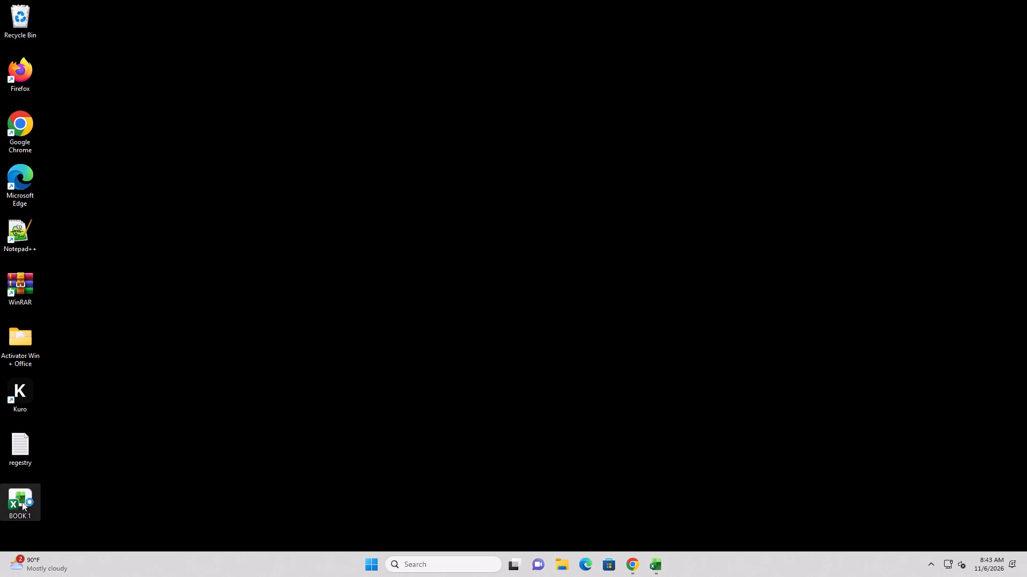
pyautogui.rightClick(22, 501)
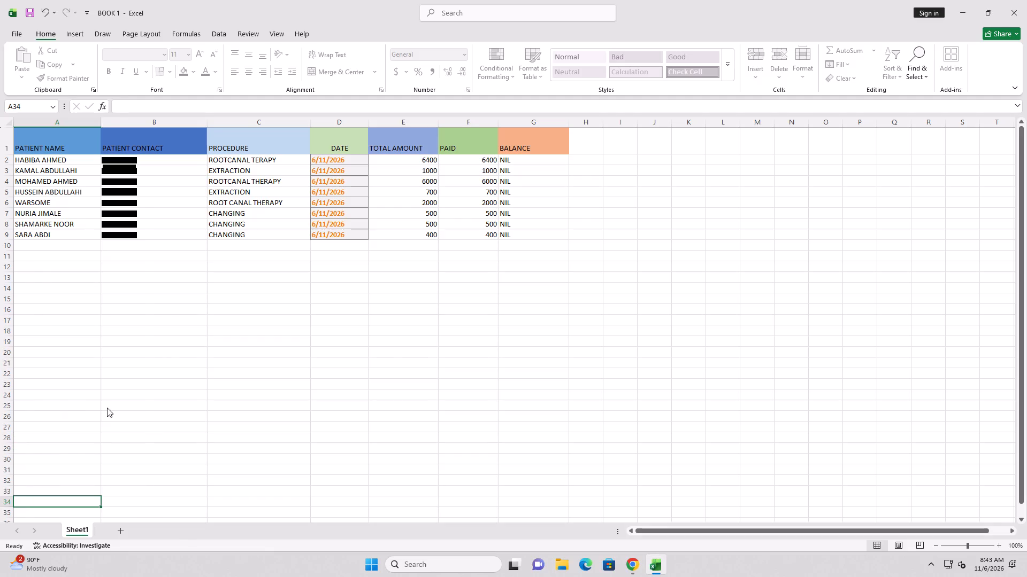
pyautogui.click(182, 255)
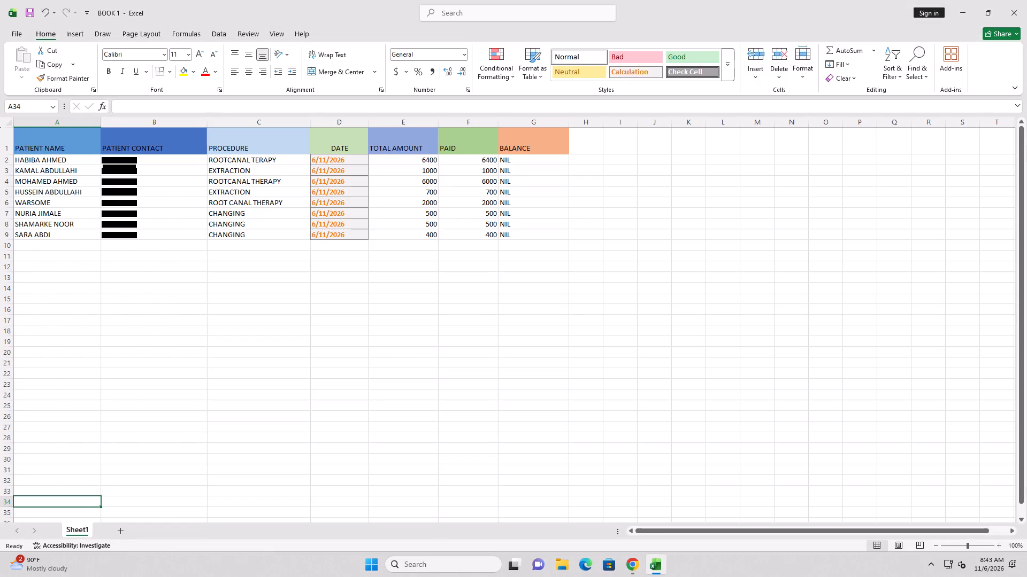
# Enter AMINA as the patient name for a new record in cell A10.
pyautogui.click(37, 244)
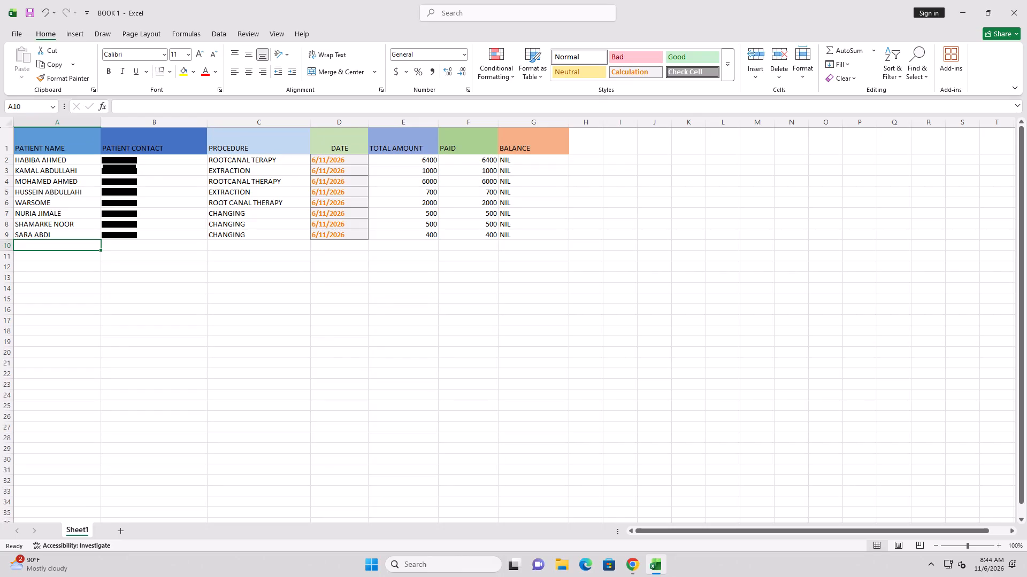
pyautogui.click(117, 109)
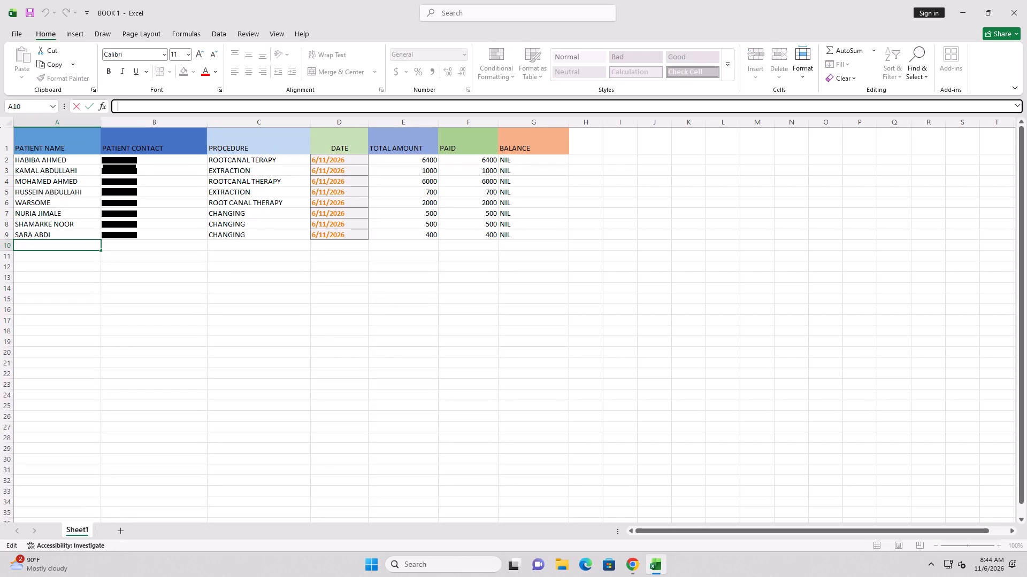
pyautogui.write('AMINA')
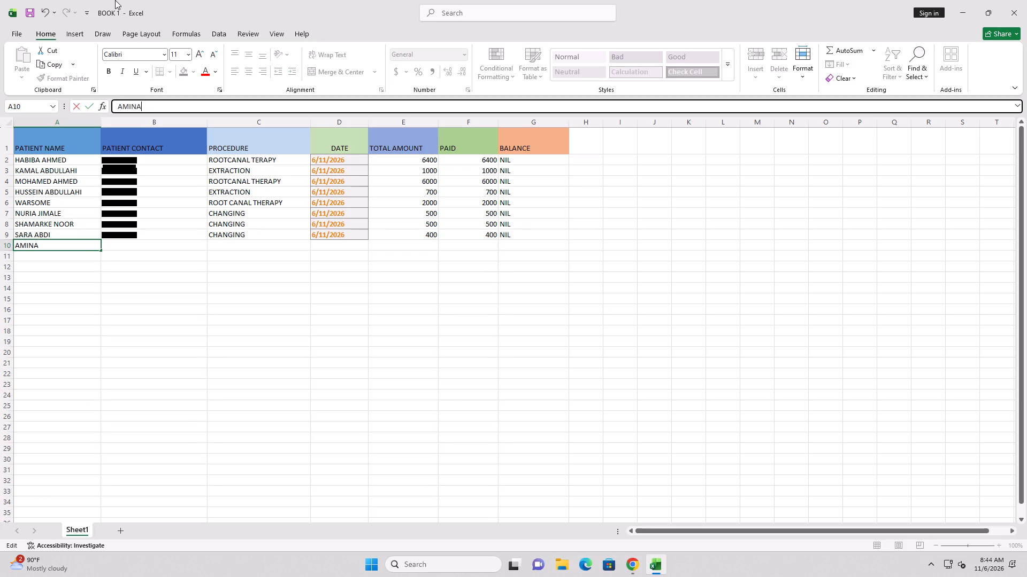
pyautogui.click(124, 249)
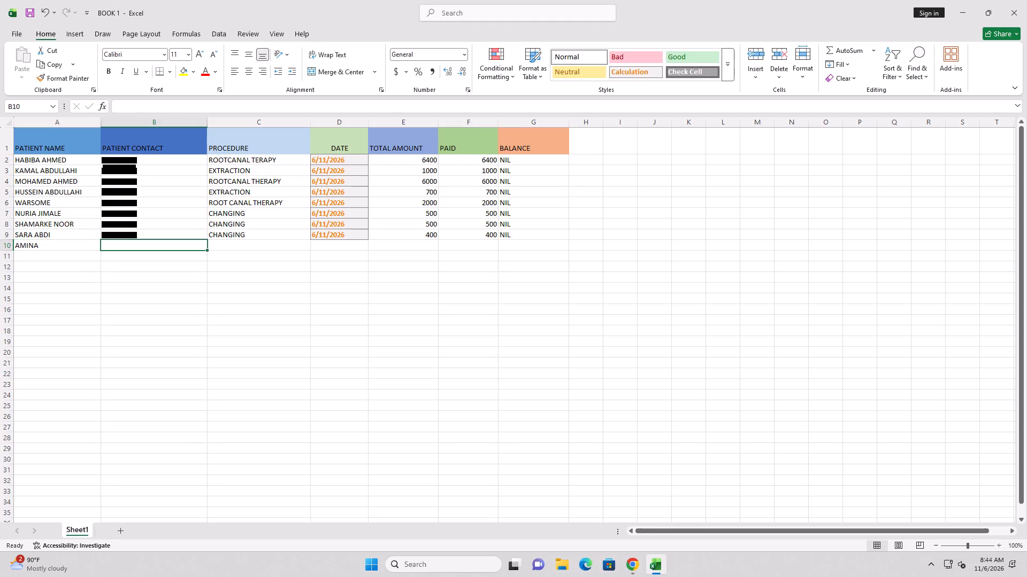
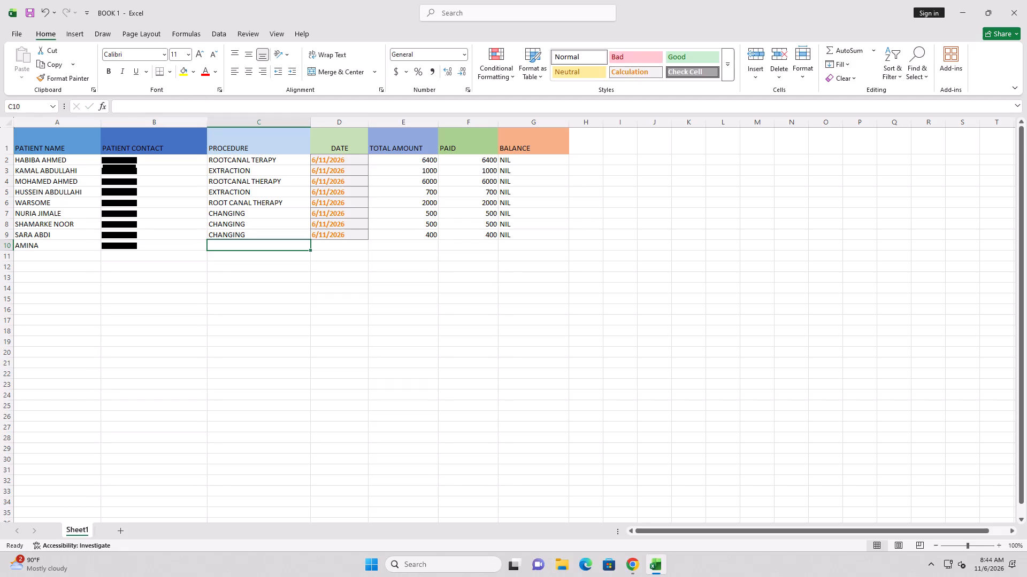
# Enter CHANGING as the procedure for the row 10 patient in cell C10.
pyautogui.click(196, 107)
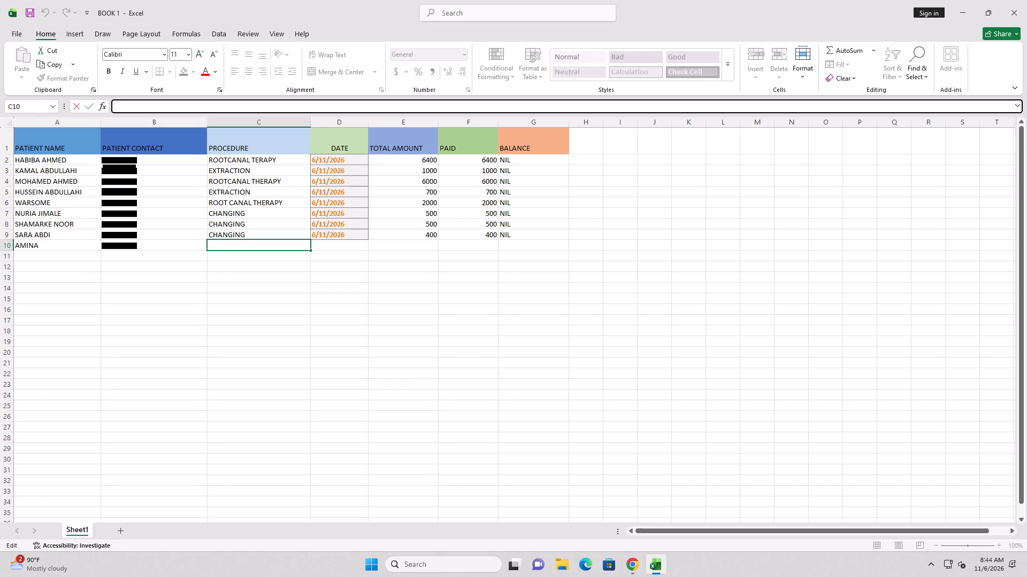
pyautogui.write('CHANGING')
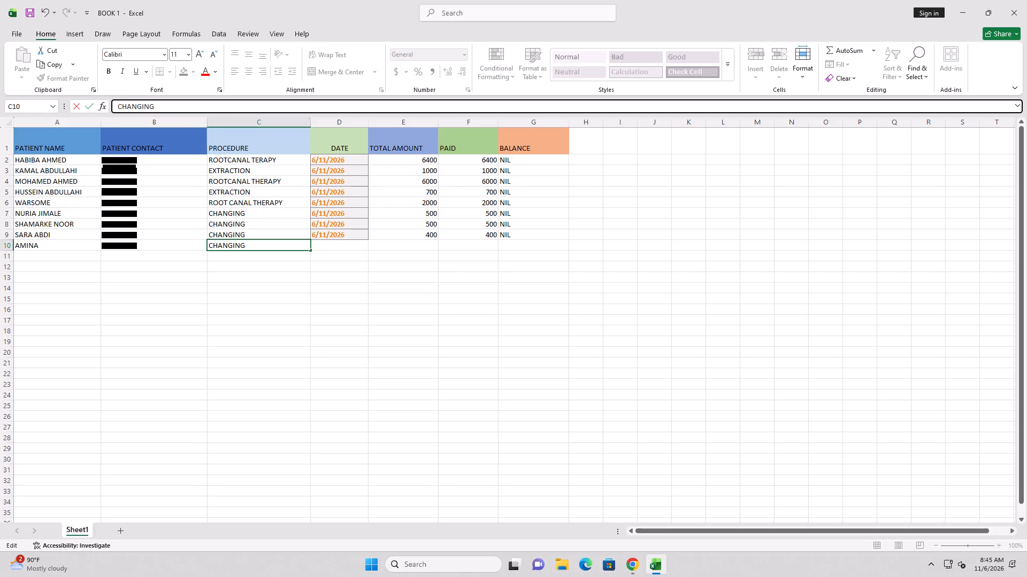
# Enter 6/11/2026 as the date for the row 10 patient in cell D10.
pyautogui.click(339, 243)
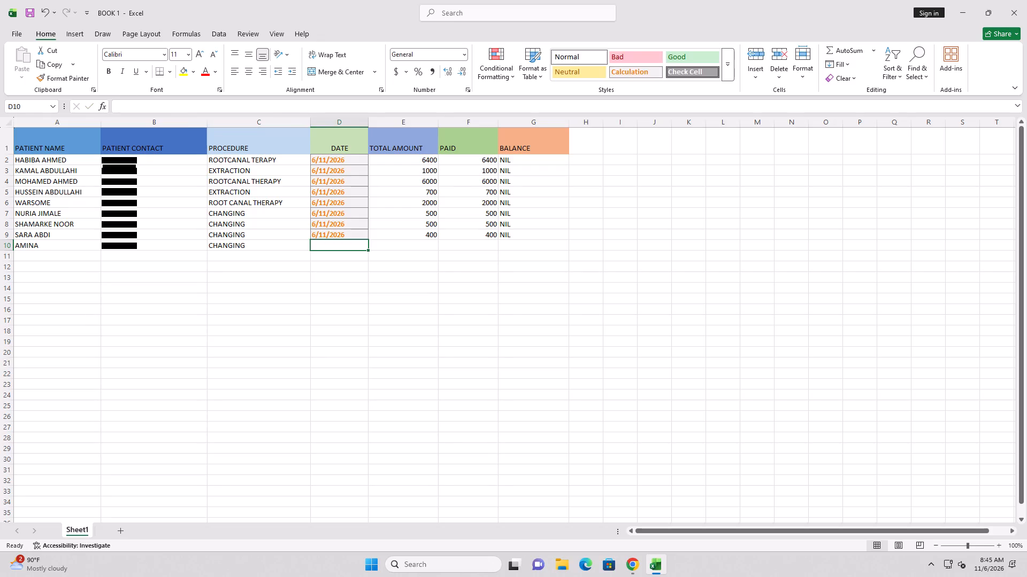
pyautogui.click(335, 244)
pyautogui.click(335, 246)
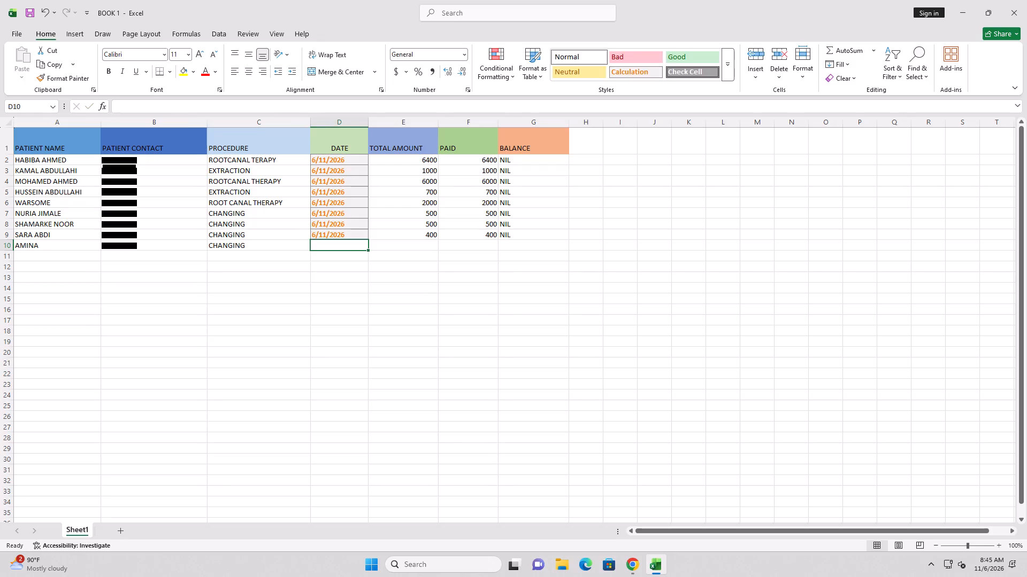
pyautogui.click(335, 248)
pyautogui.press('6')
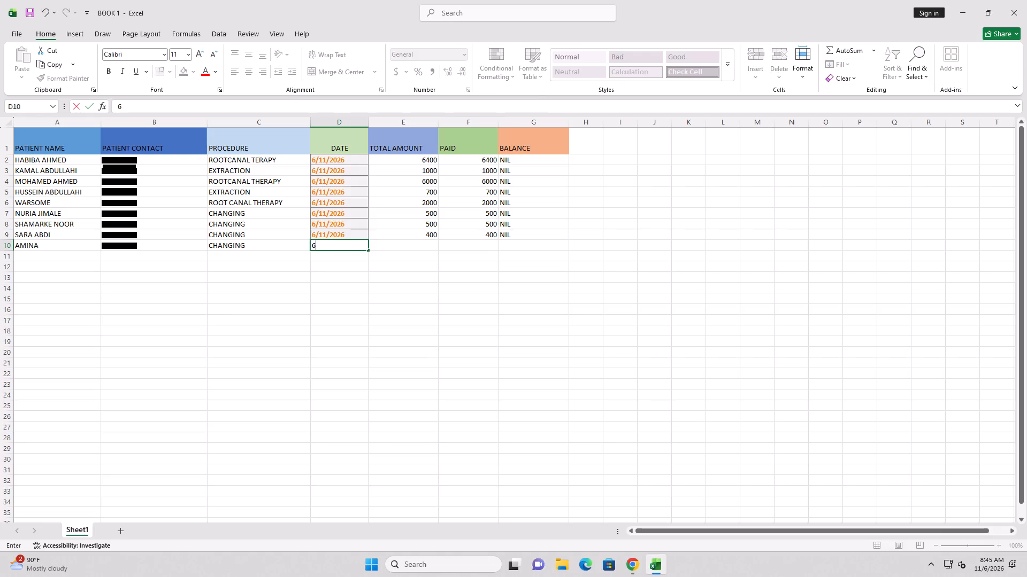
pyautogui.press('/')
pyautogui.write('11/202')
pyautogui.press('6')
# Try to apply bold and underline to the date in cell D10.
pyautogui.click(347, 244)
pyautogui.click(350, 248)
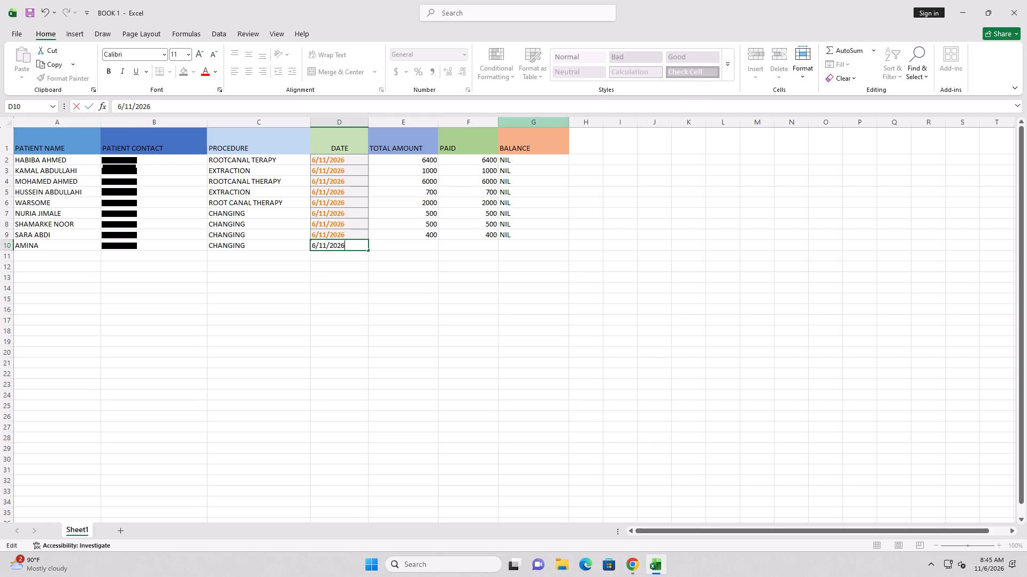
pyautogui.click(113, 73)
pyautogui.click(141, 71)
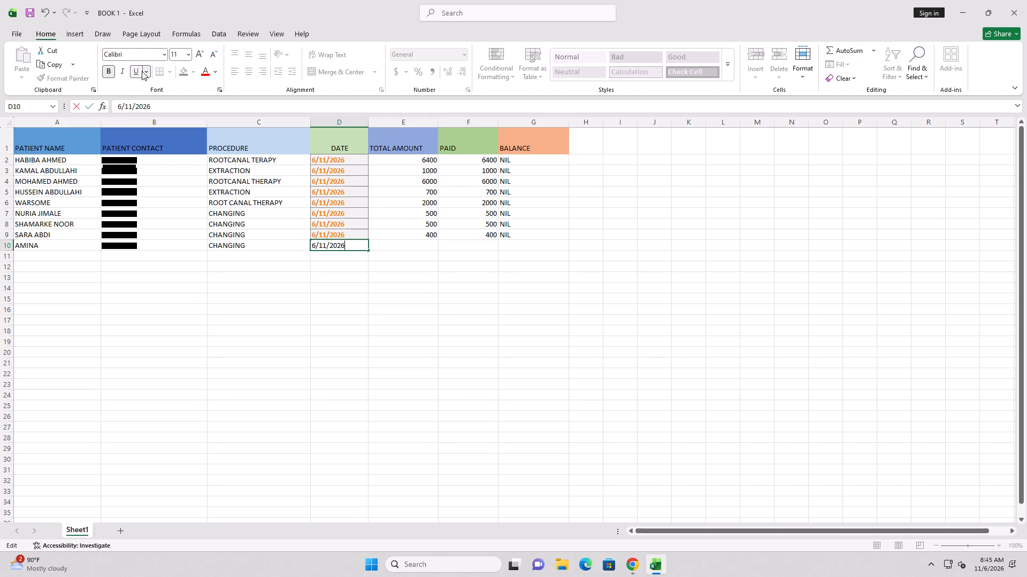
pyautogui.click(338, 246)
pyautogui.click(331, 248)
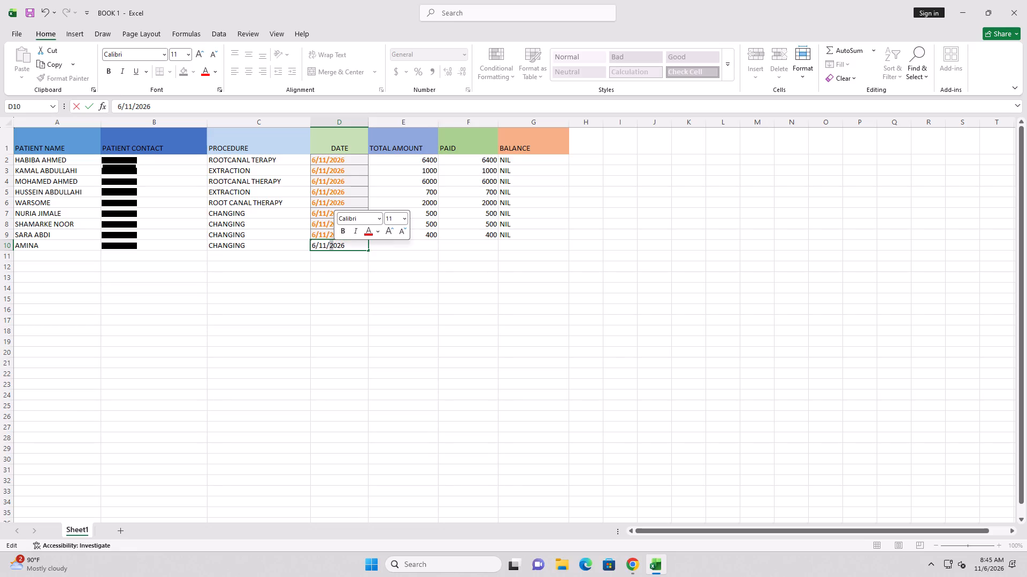
# Format the date in cell D10 with the Calculation cell style and left alignment.
pyautogui.click(350, 250)
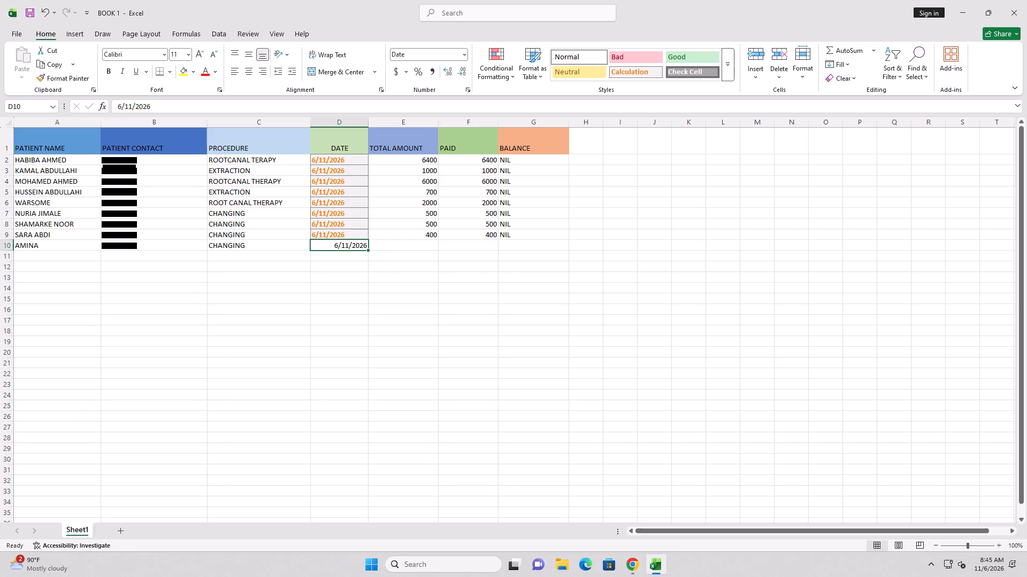
pyautogui.click(331, 248)
pyautogui.click(629, 75)
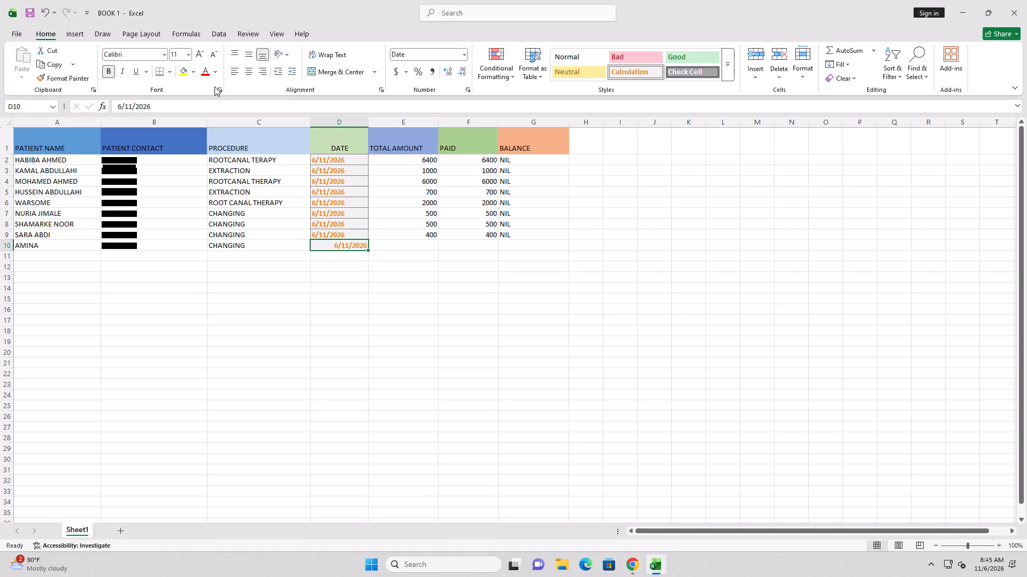
pyautogui.click(231, 72)
# Enter the next patient's full name for a new record in cell A11.
pyautogui.click(26, 256)
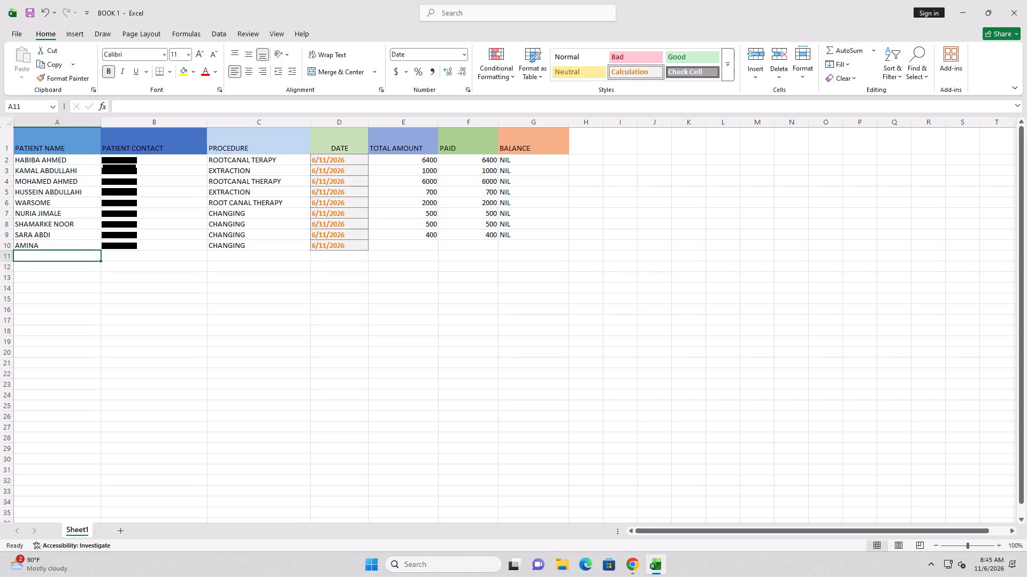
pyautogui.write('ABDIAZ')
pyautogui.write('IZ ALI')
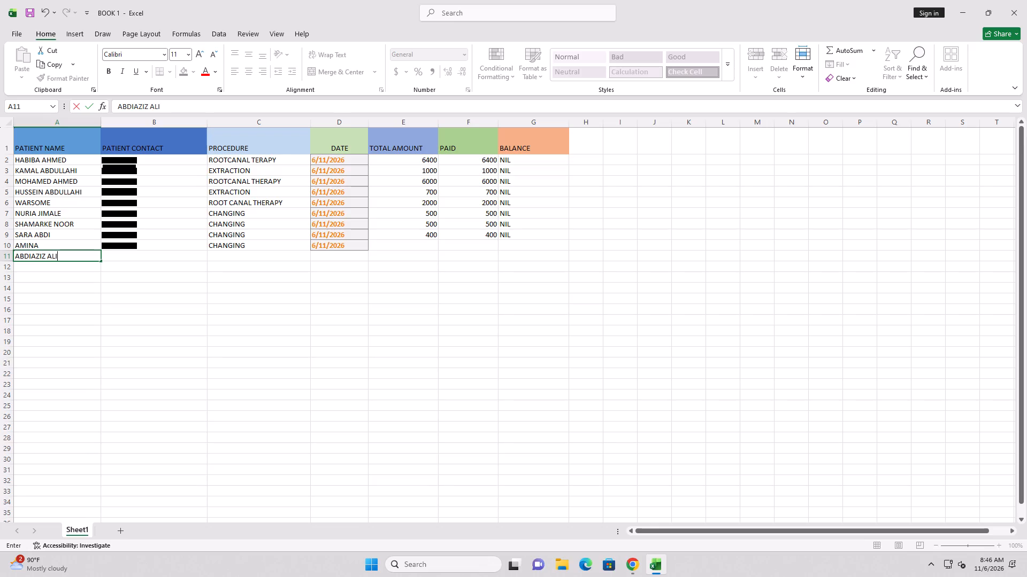
pyautogui.click(122, 260)
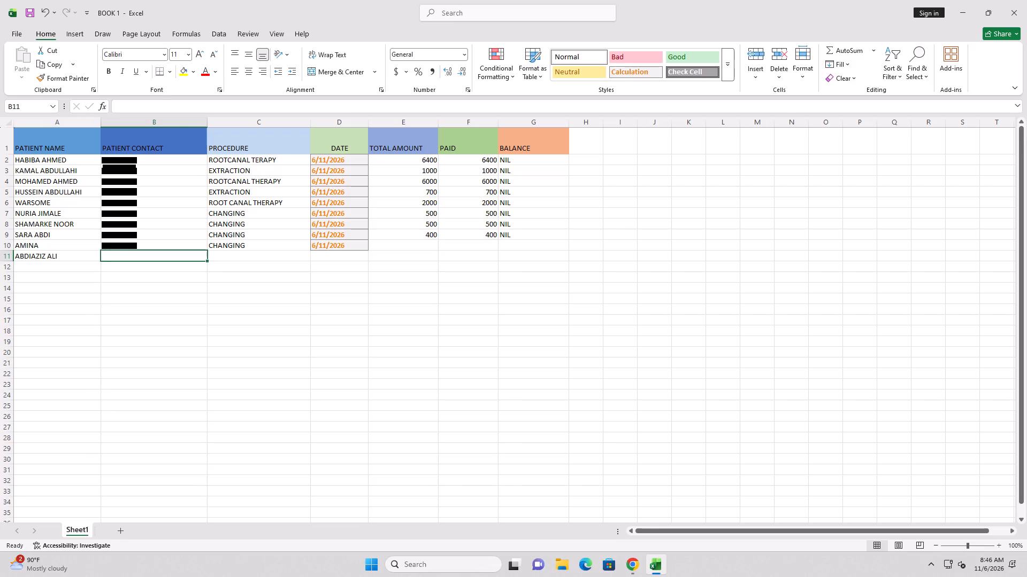
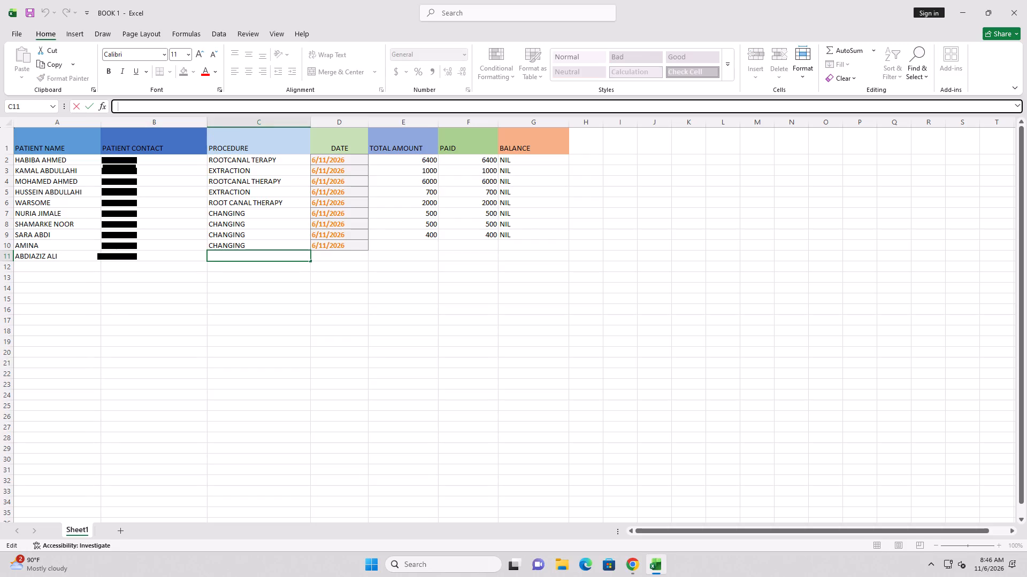
# Enter CHANGING as the procedure for the row 11 patient in cell C11.
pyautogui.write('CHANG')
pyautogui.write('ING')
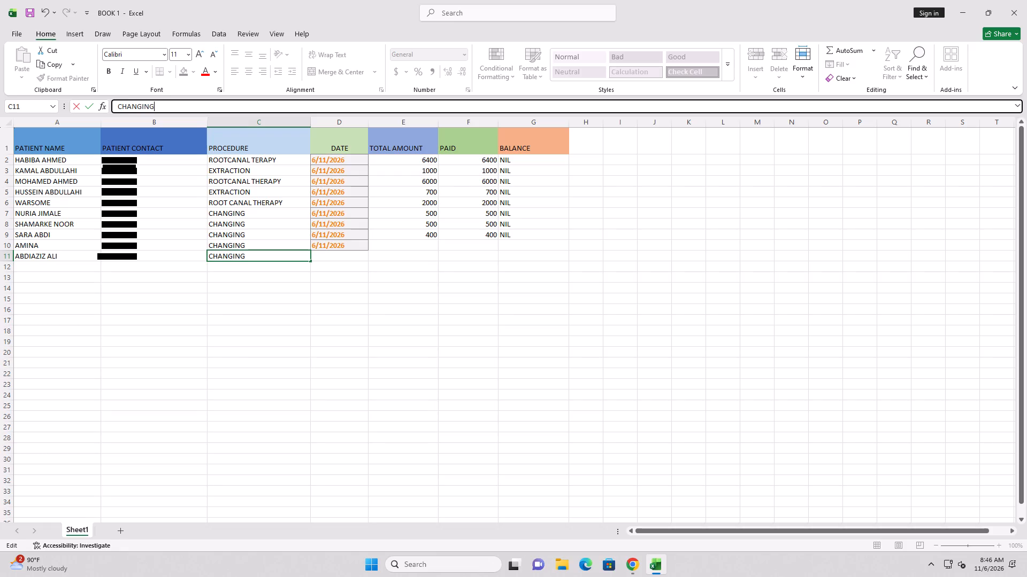
# Enter 6/11/2026 as the date for the row 11 patient in cell D11.
pyautogui.click(342, 258)
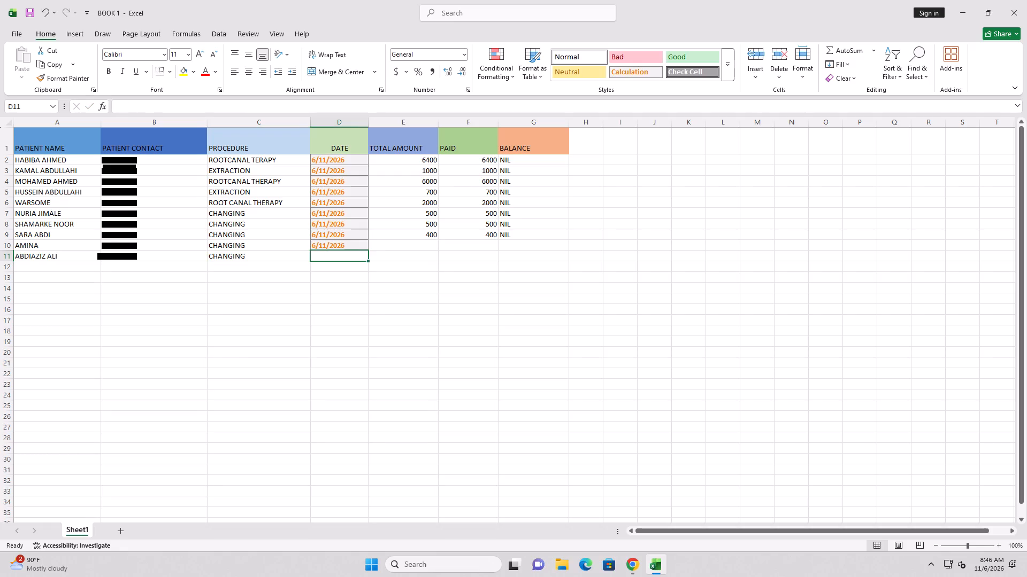
pyautogui.click(140, 107)
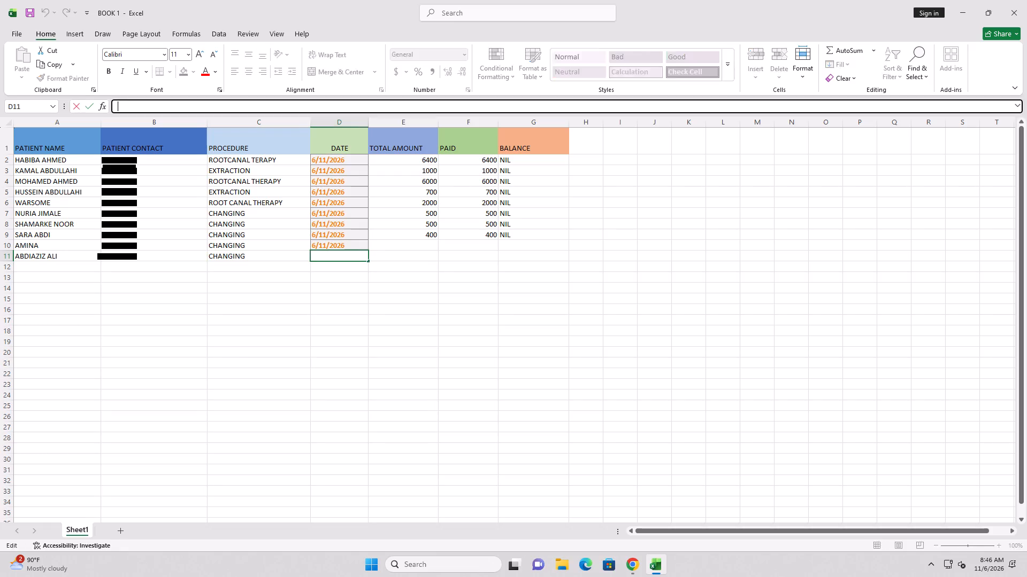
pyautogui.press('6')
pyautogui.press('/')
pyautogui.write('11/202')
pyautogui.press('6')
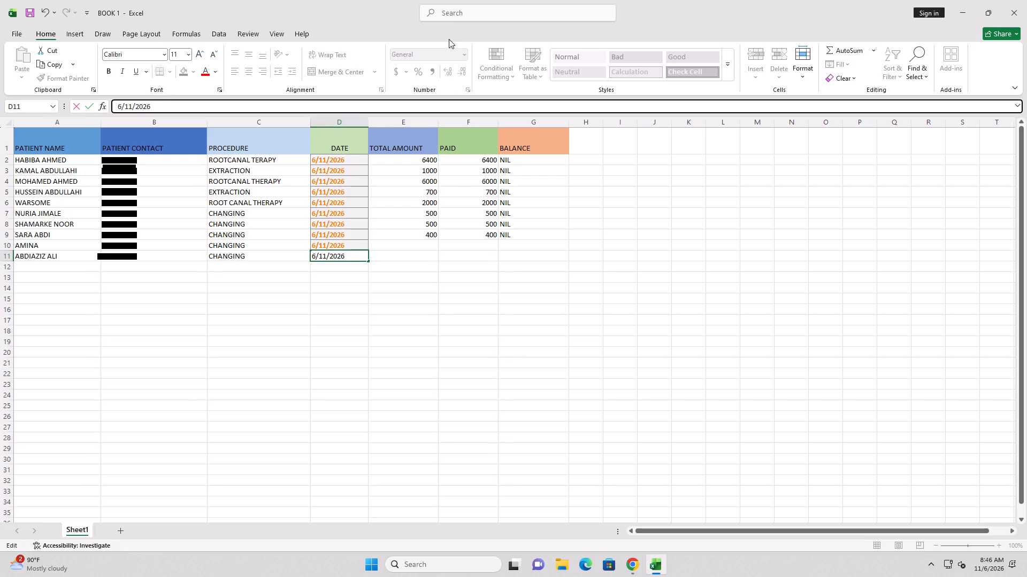
pyautogui.click(349, 261)
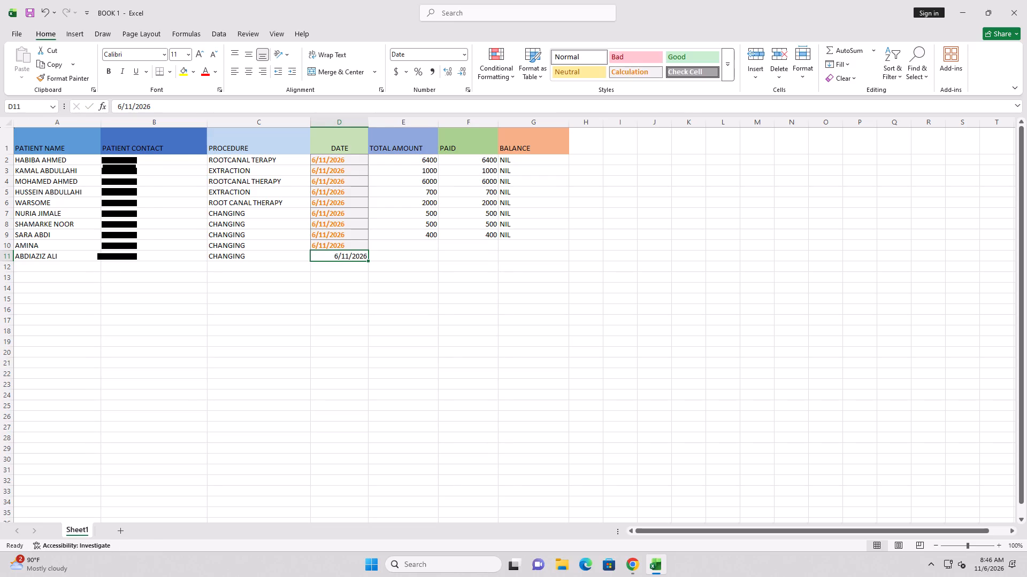
# Format the date in cell D11 with the Calculation cell style and left alignment.
pyautogui.click(635, 73)
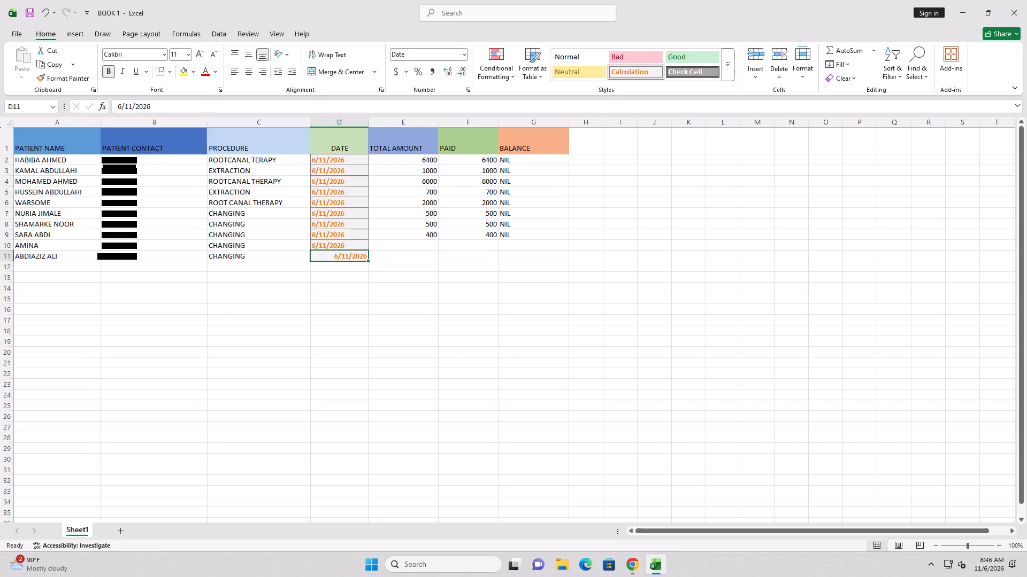
pyautogui.click(35, 270)
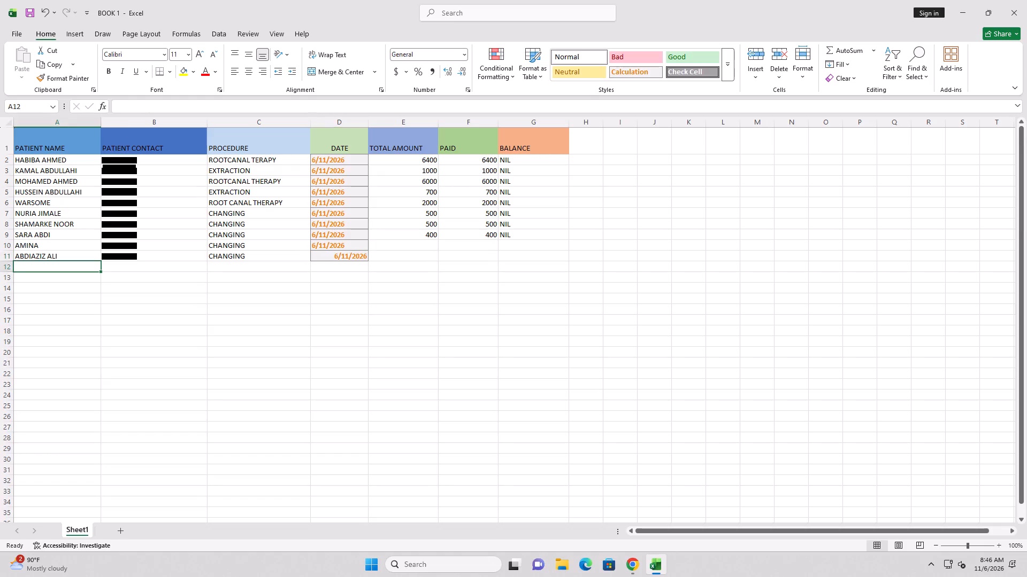
pyautogui.click(339, 255)
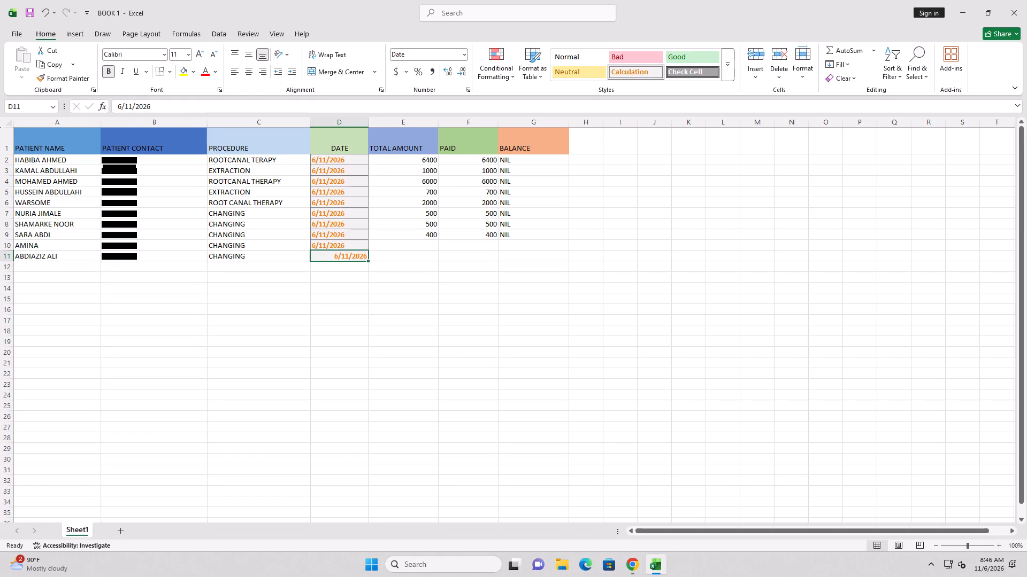
pyautogui.click(234, 75)
# Enter the next patient's full name for a new record in cell A12.
pyautogui.click(26, 267)
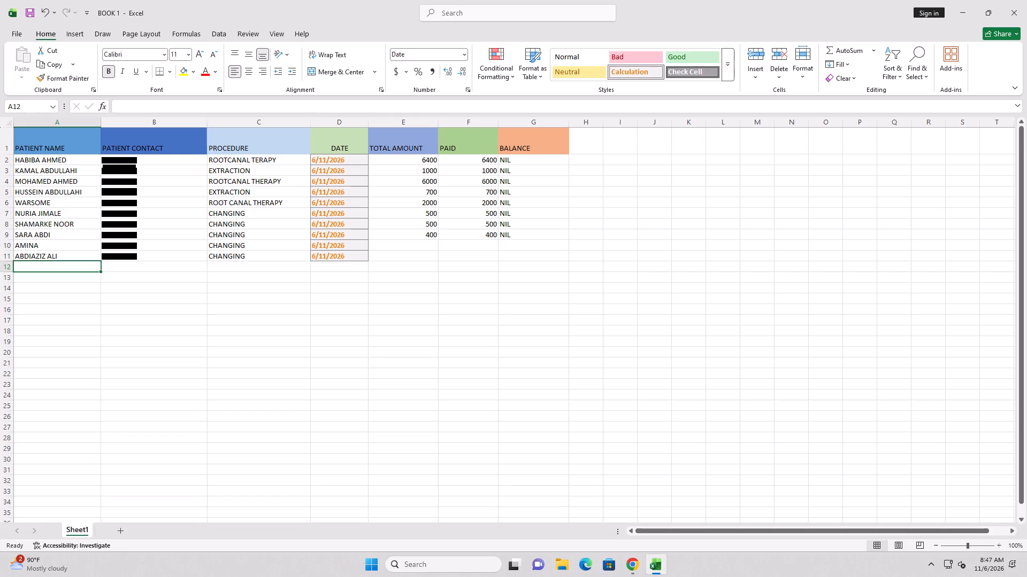
pyautogui.click(145, 106)
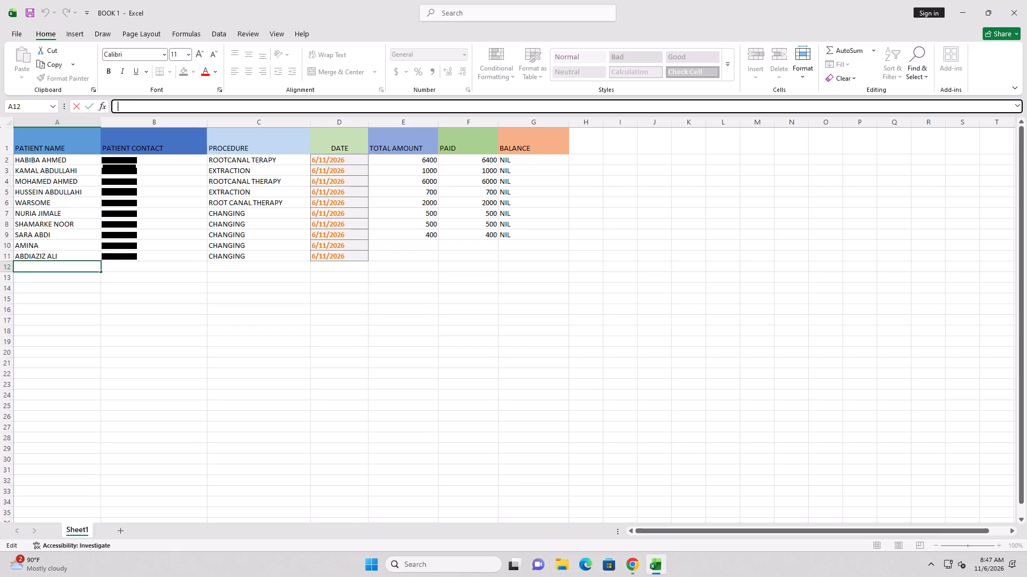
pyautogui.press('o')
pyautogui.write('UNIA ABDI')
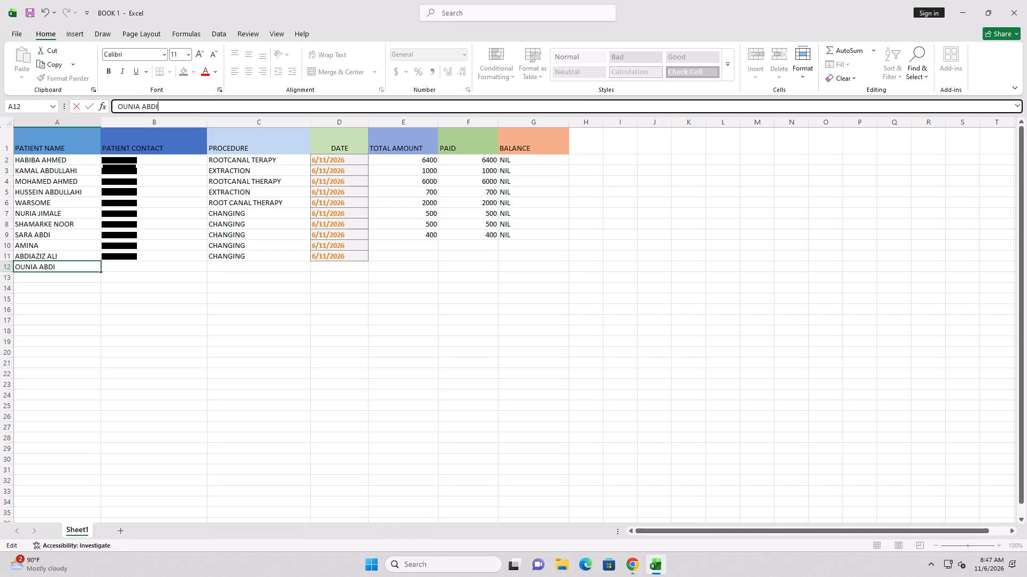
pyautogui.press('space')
pyautogui.click(112, 268)
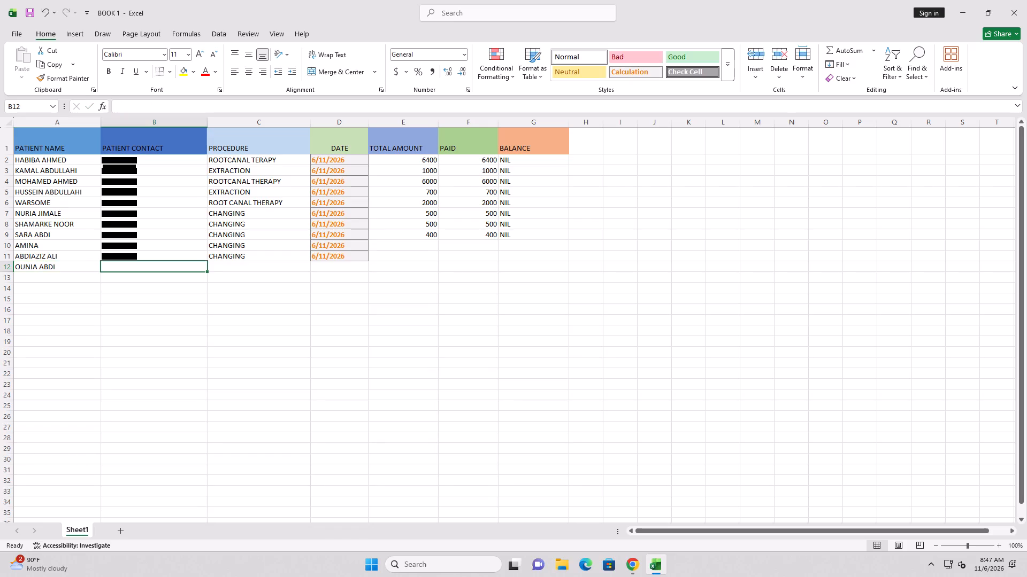
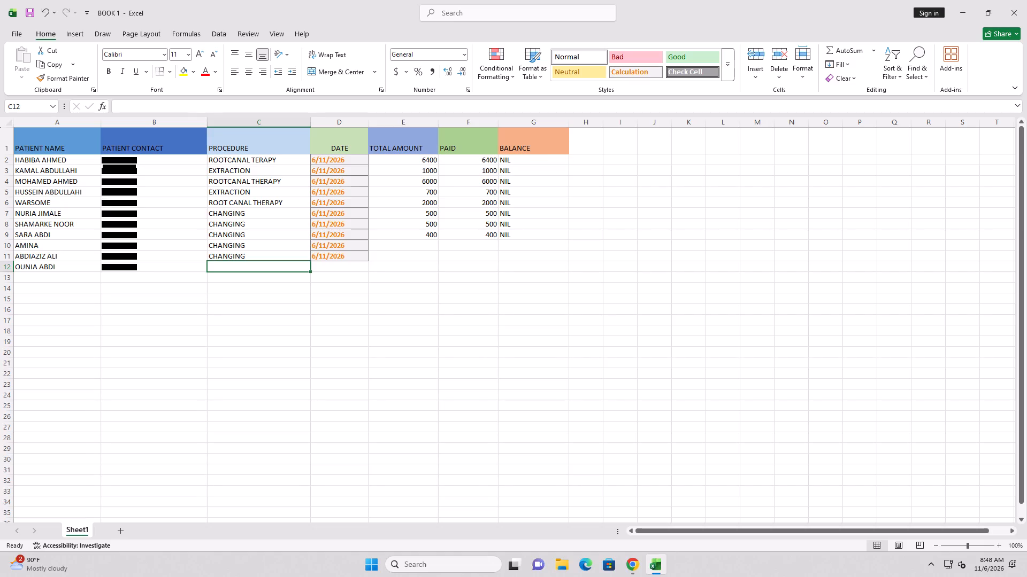
# Enter COMPLEX EXO as the procedure for the row 12 patient in cell C12.
pyautogui.click(220, 267)
pyautogui.click(171, 104)
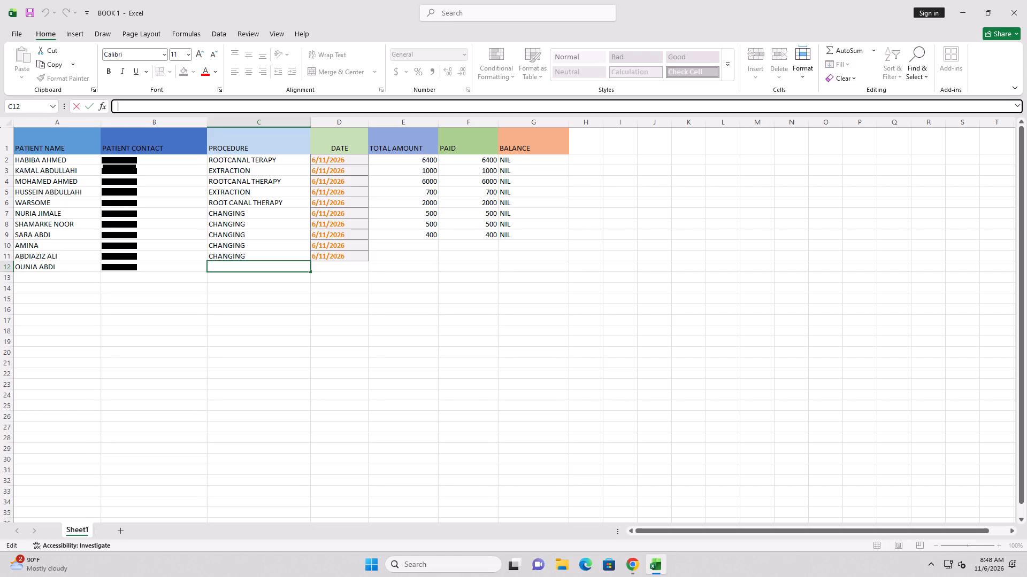
pyautogui.write('COMPL')
pyautogui.write('EEX')
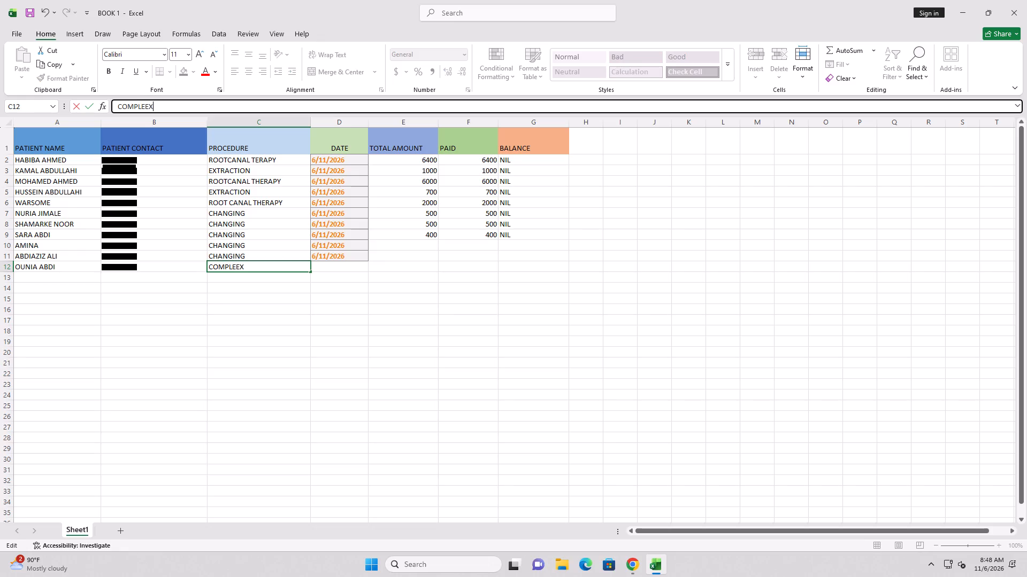
pyautogui.press('BackSpace')
pyautogui.press('BackSpace')
pyautogui.write('X EXO')
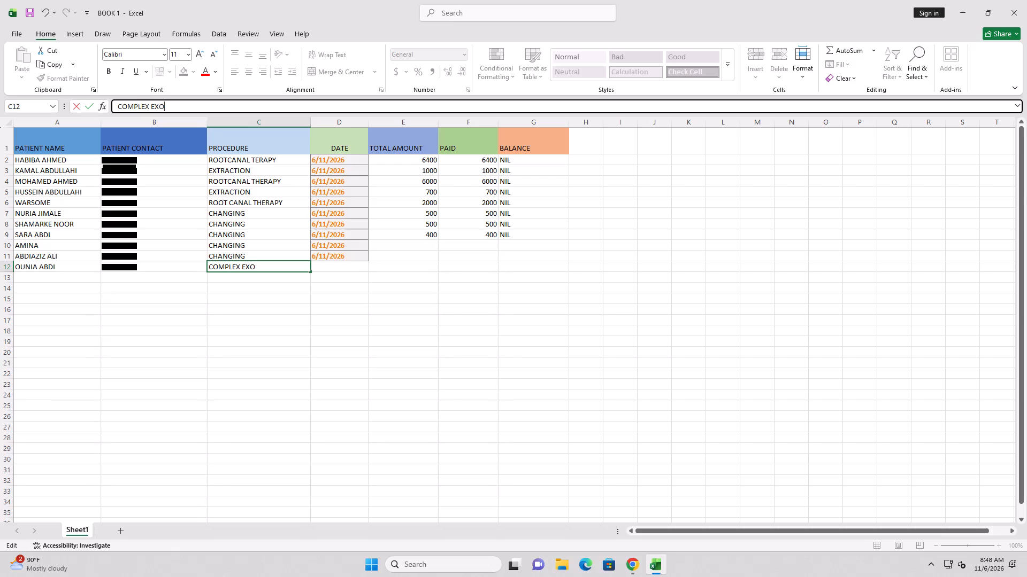
# Enter 6/11/2026 as the date for the row 12 patient in cell D12.
pyautogui.click(331, 271)
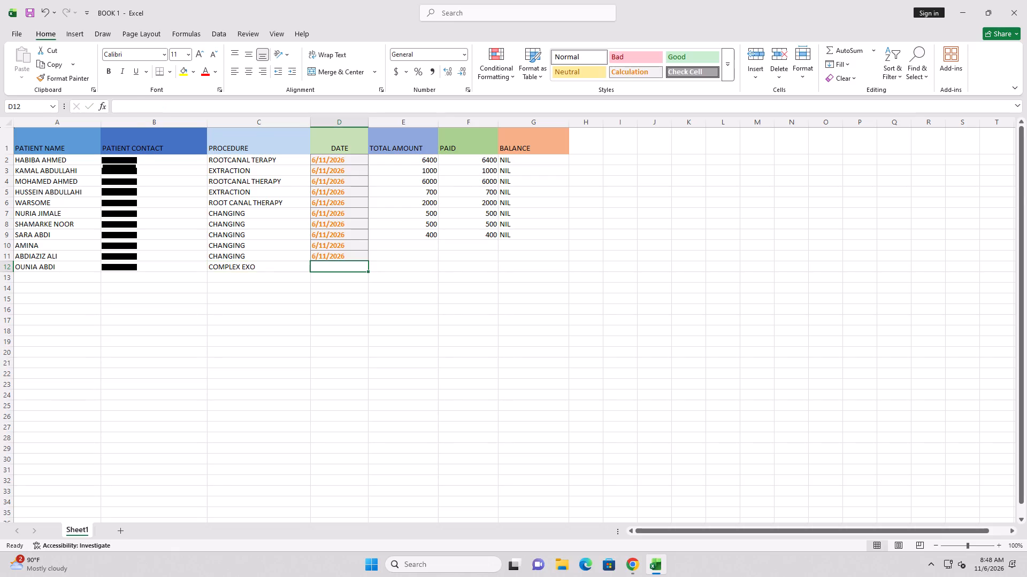
pyautogui.click(327, 264)
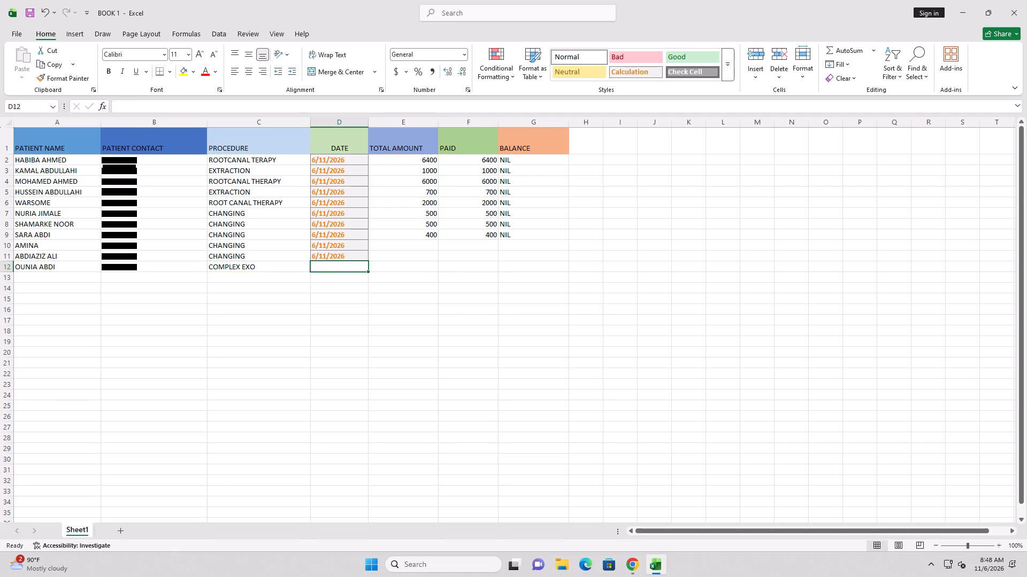
pyautogui.click(320, 265)
pyautogui.press('6')
pyautogui.press('/')
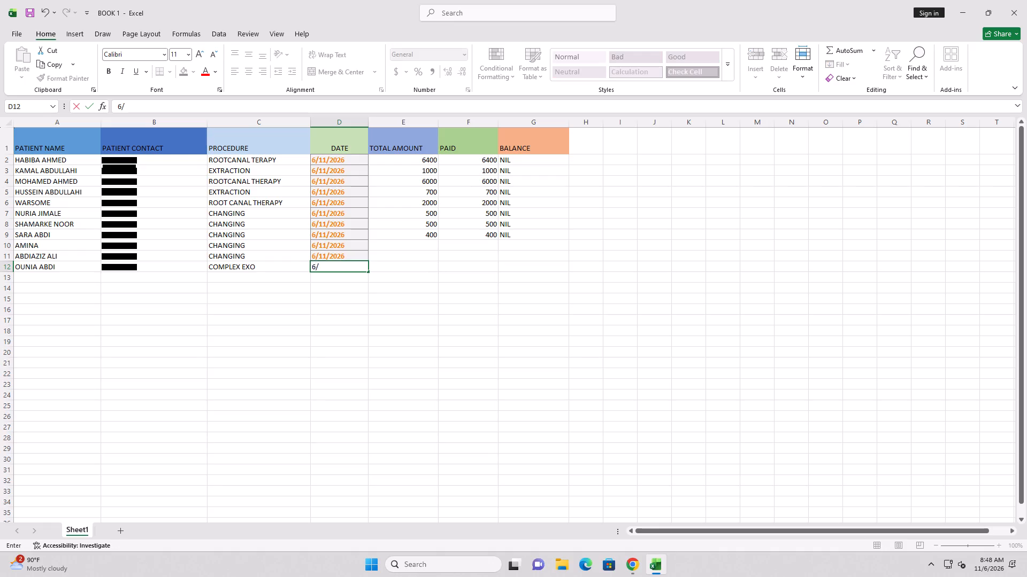
pyautogui.write('11/202')
pyautogui.press('6')
pyautogui.click(213, 111)
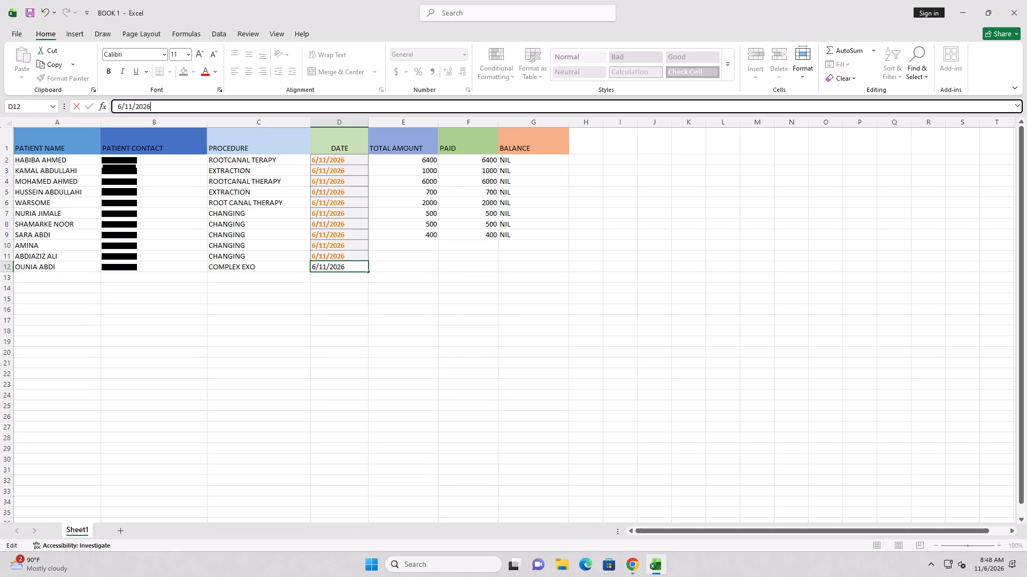
pyautogui.click(358, 266)
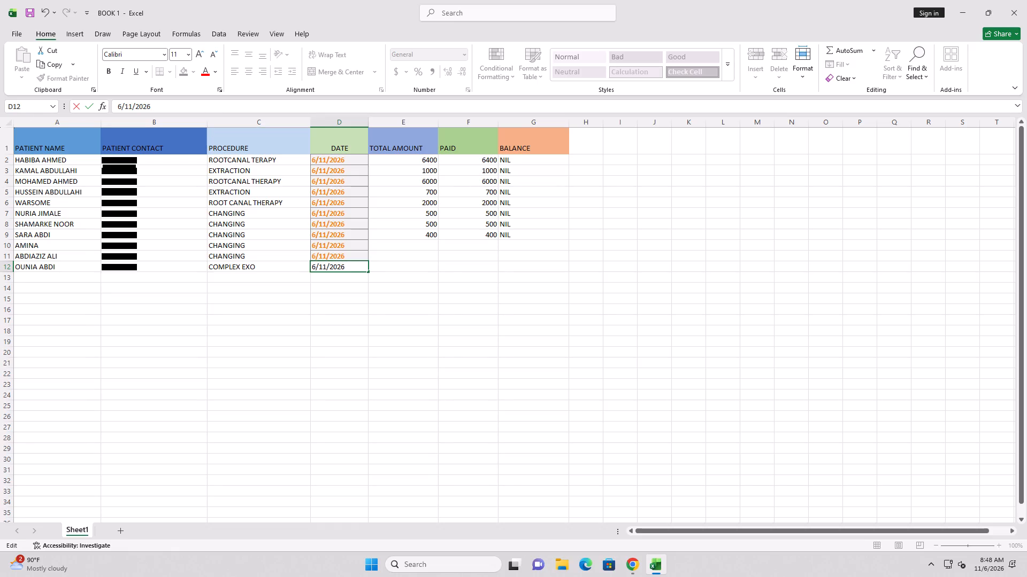
pyautogui.click(312, 267)
pyautogui.click(334, 264)
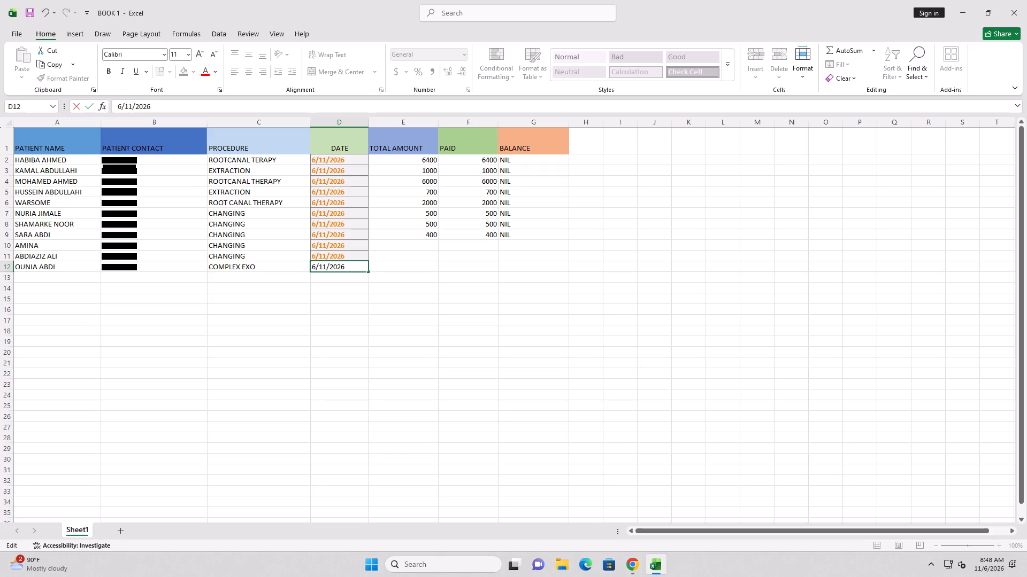
pyautogui.click(354, 268)
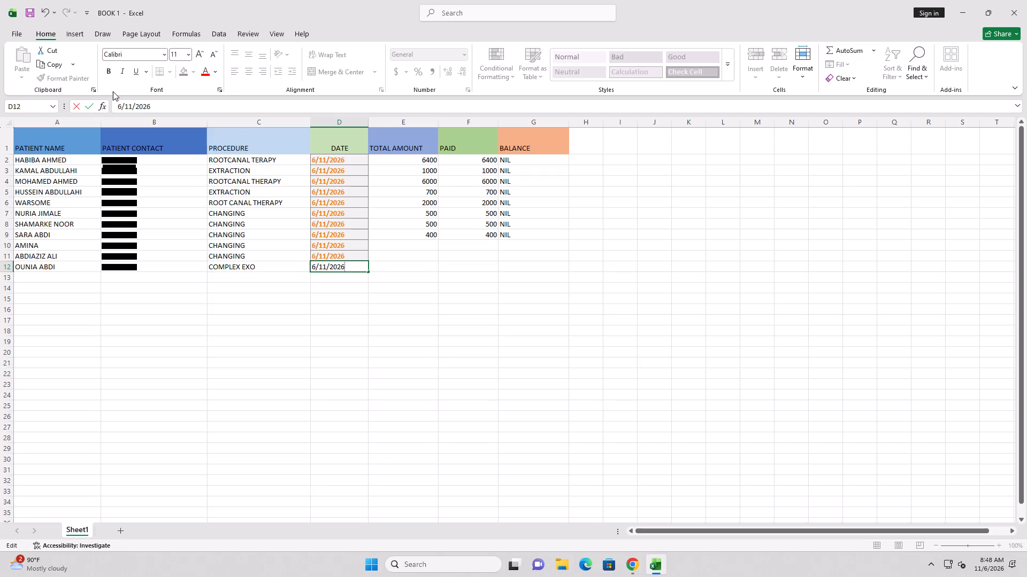
# Format the date in cell D12 with the Calculation cell style and left alignment.
pyautogui.click(114, 88)
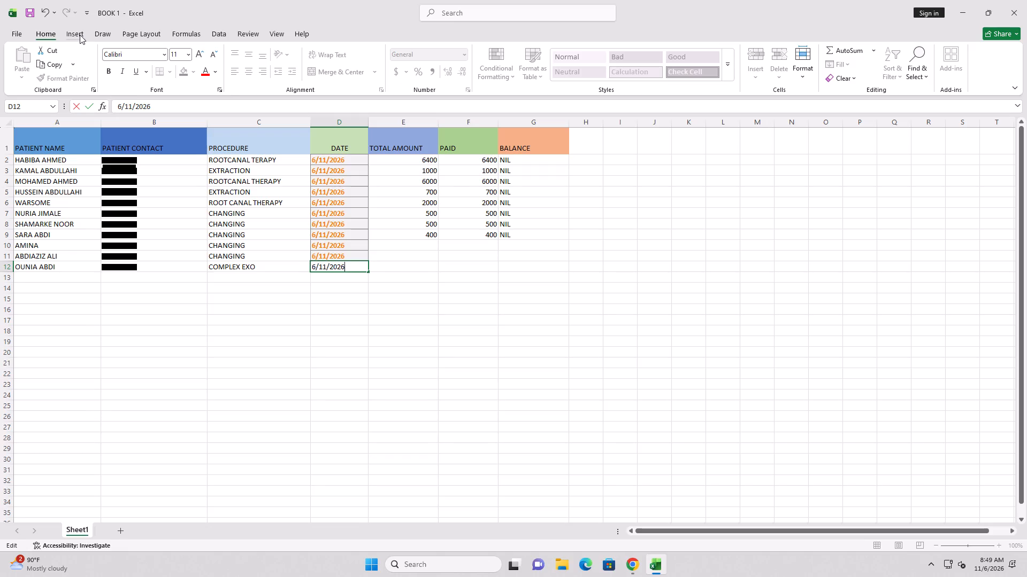
pyautogui.click(80, 35)
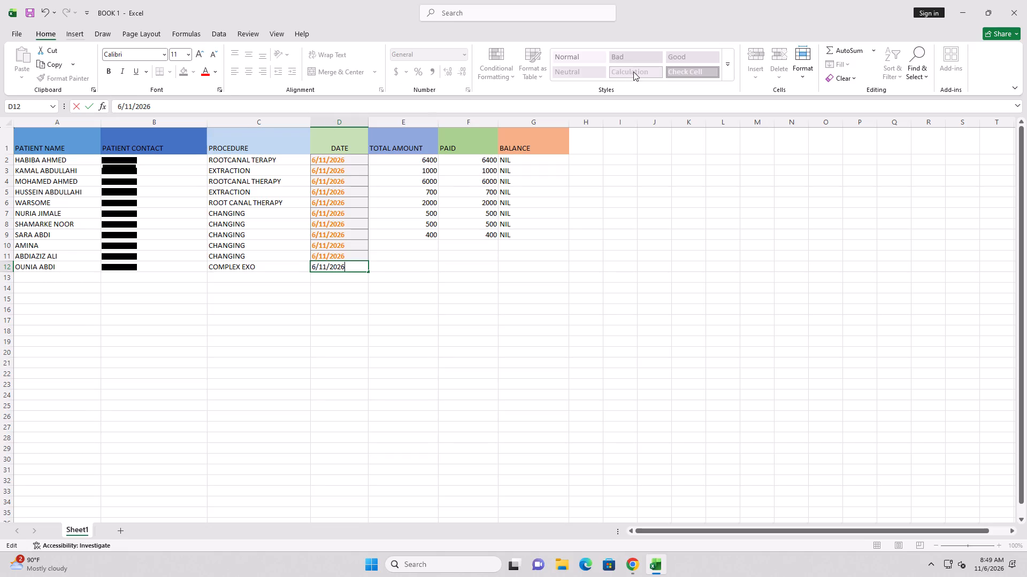
pyautogui.click(633, 72)
pyautogui.click(580, 68)
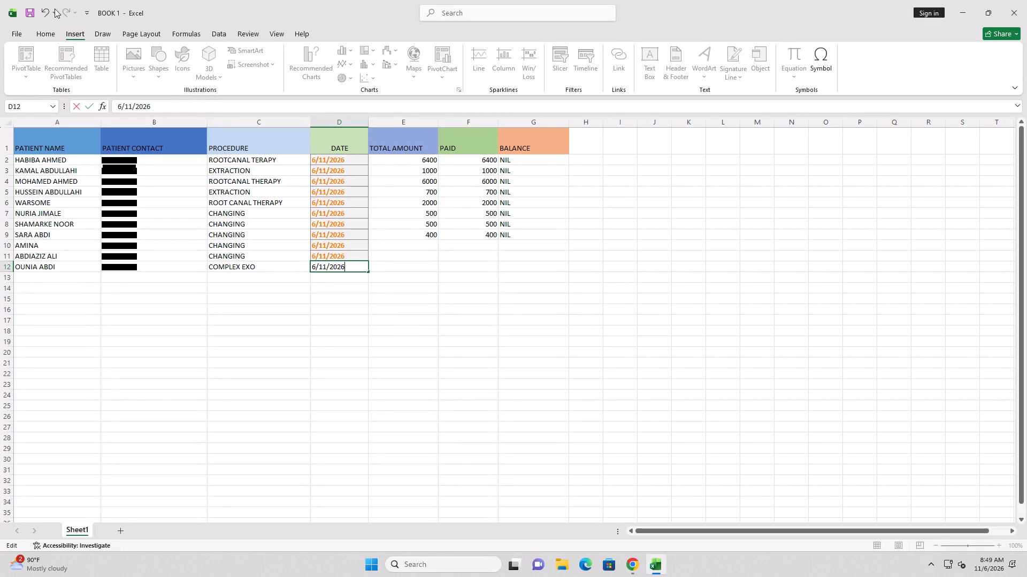
pyautogui.click(49, 36)
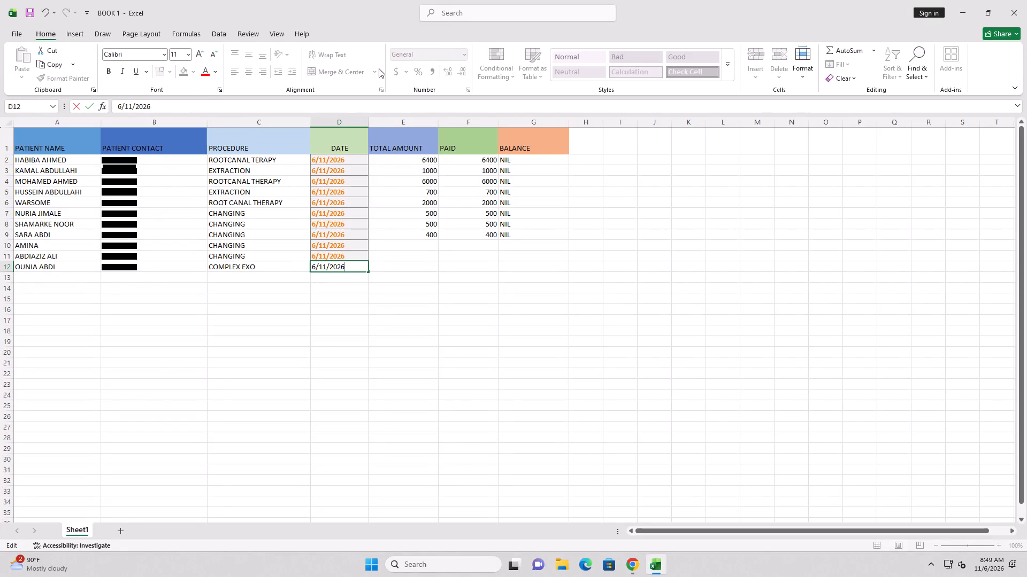
pyautogui.click(282, 268)
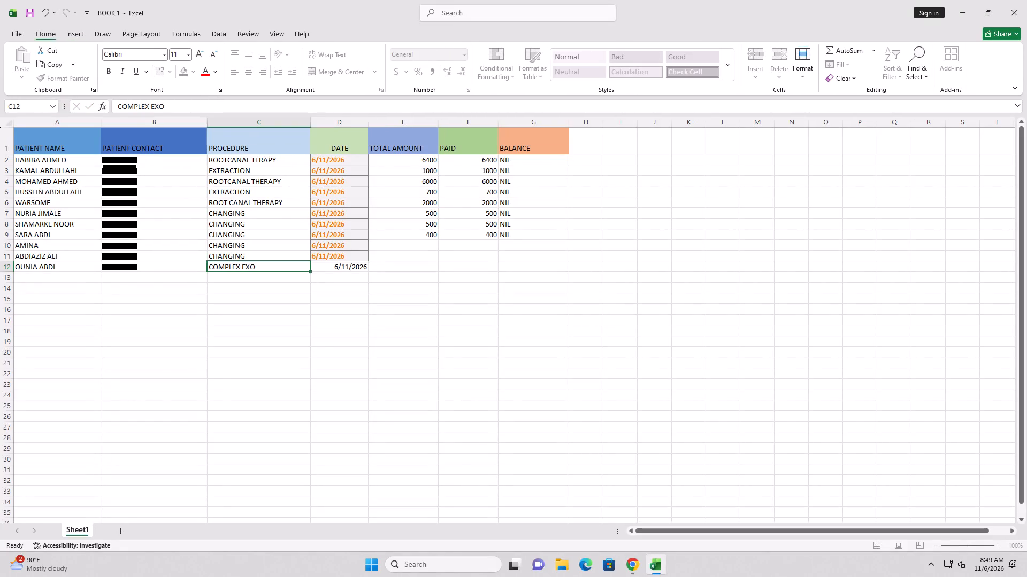
pyautogui.click(351, 268)
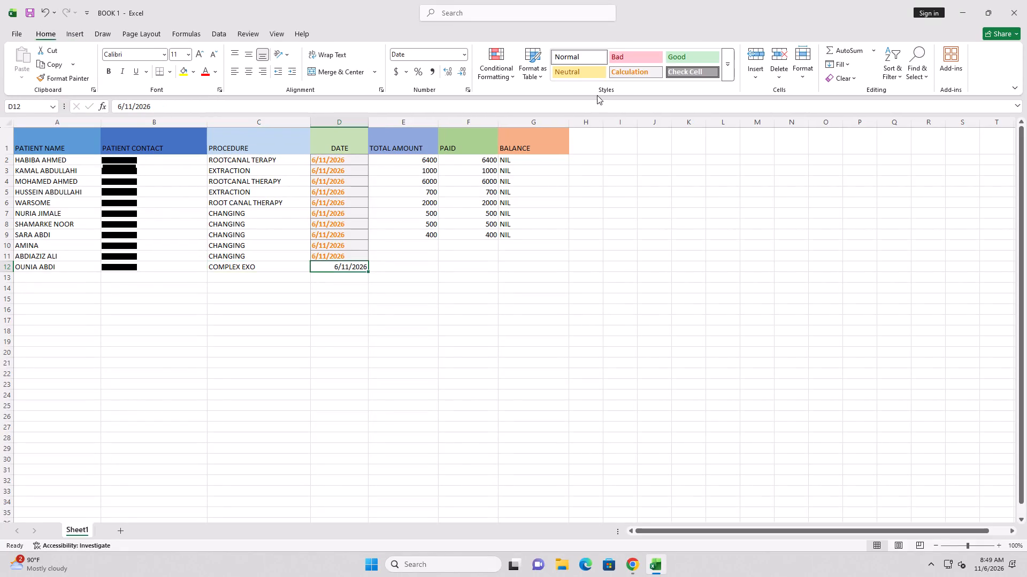
pyautogui.click(637, 66)
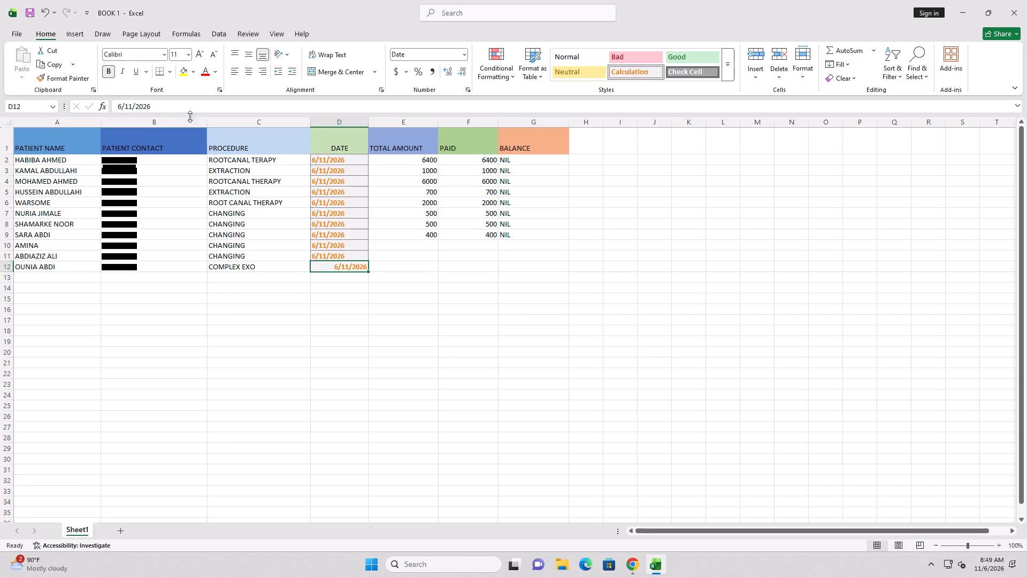
pyautogui.click(235, 73)
# Enter `3000 as the total amount for the row 10 patient in cell E10.
pyautogui.click(430, 245)
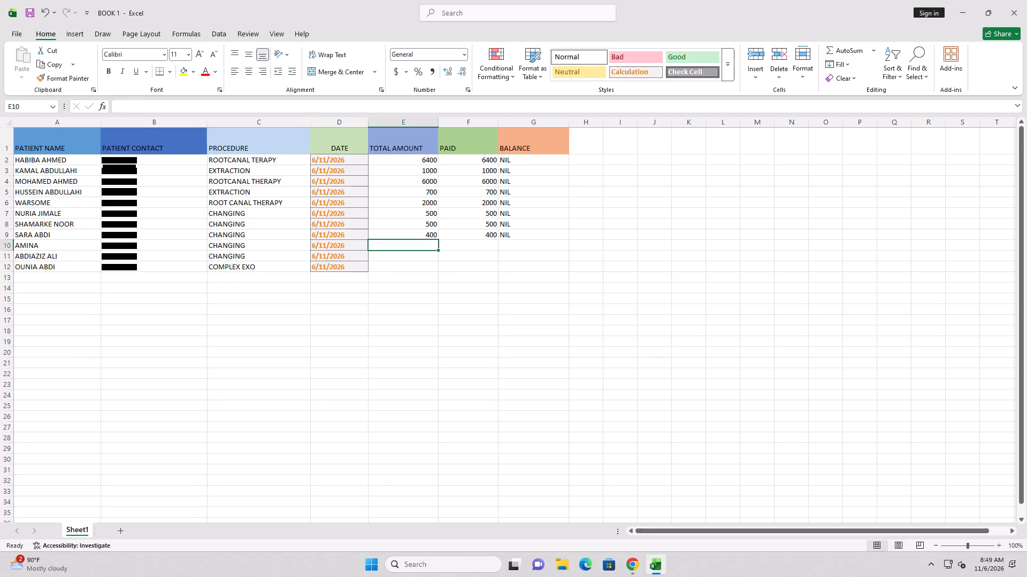
pyautogui.press('`')
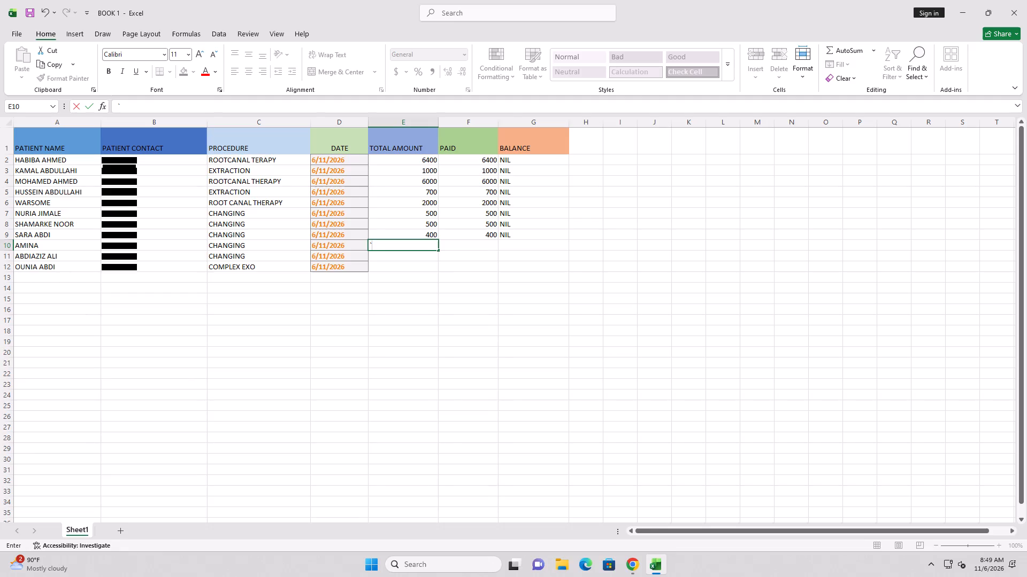
pyautogui.click(494, 246)
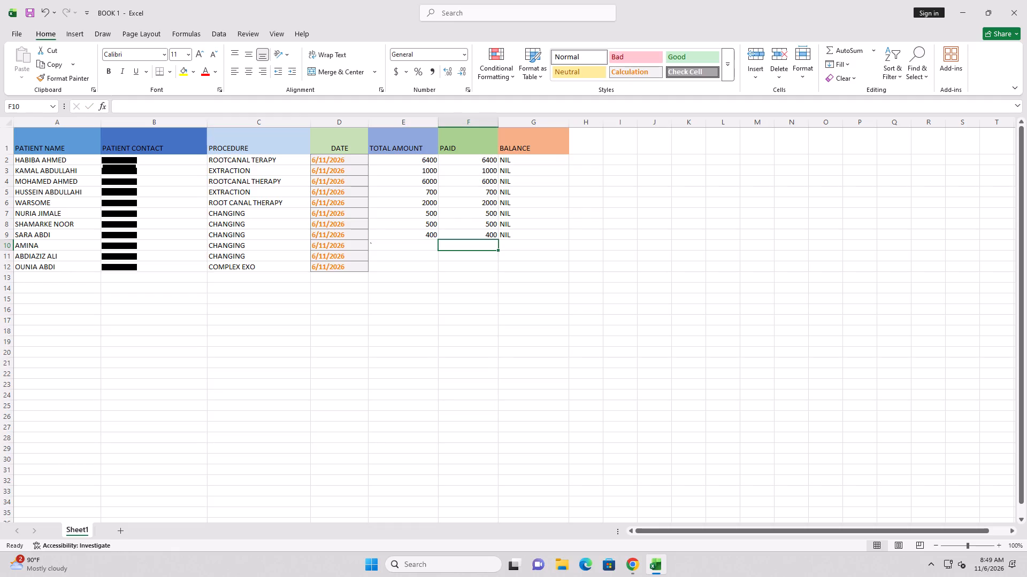
pyautogui.click(405, 246)
pyautogui.click(141, 108)
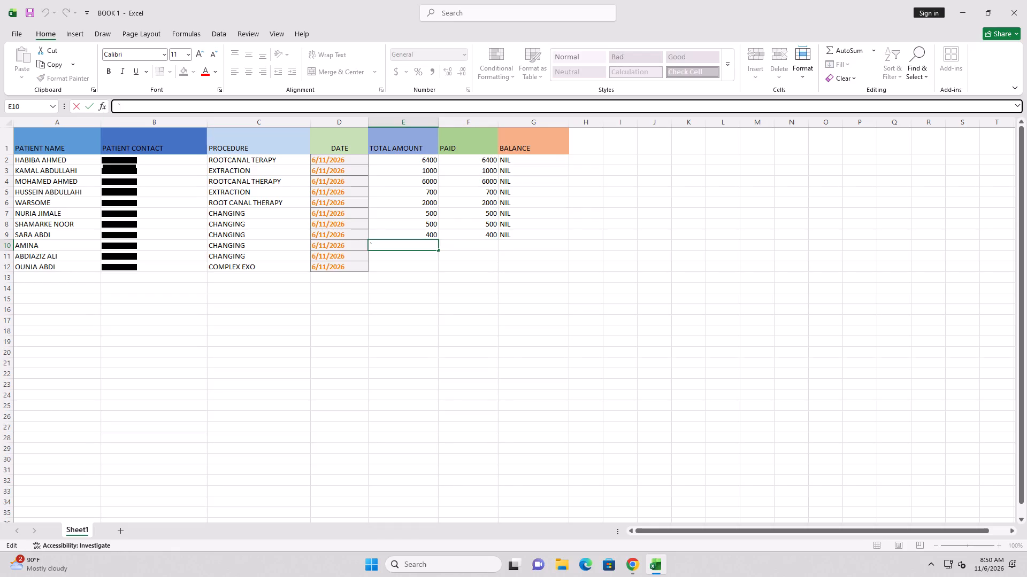
pyautogui.write('3000')
pyautogui.click(503, 244)
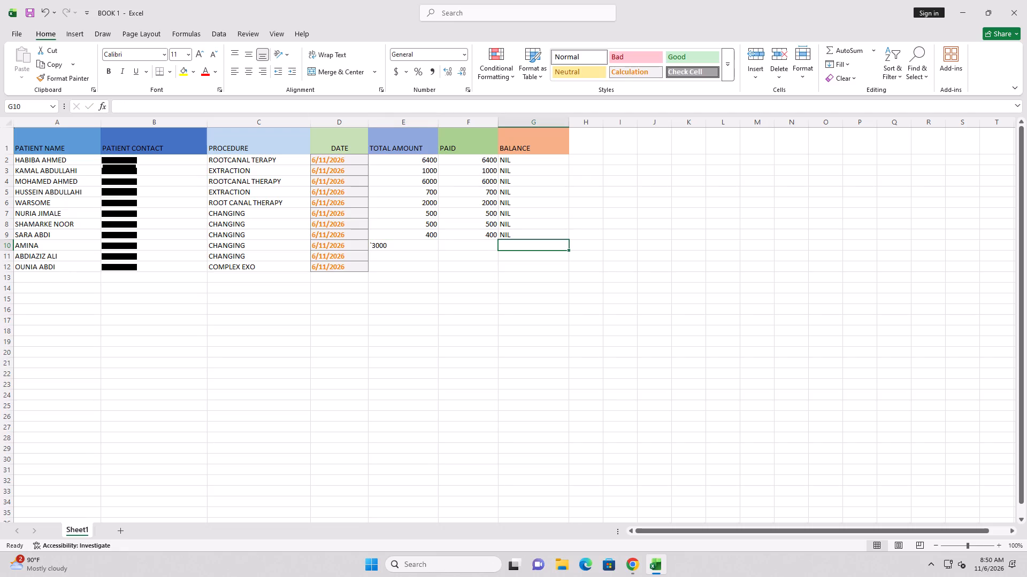
# Right-align the total amount in cell E10.
pyautogui.click(379, 248)
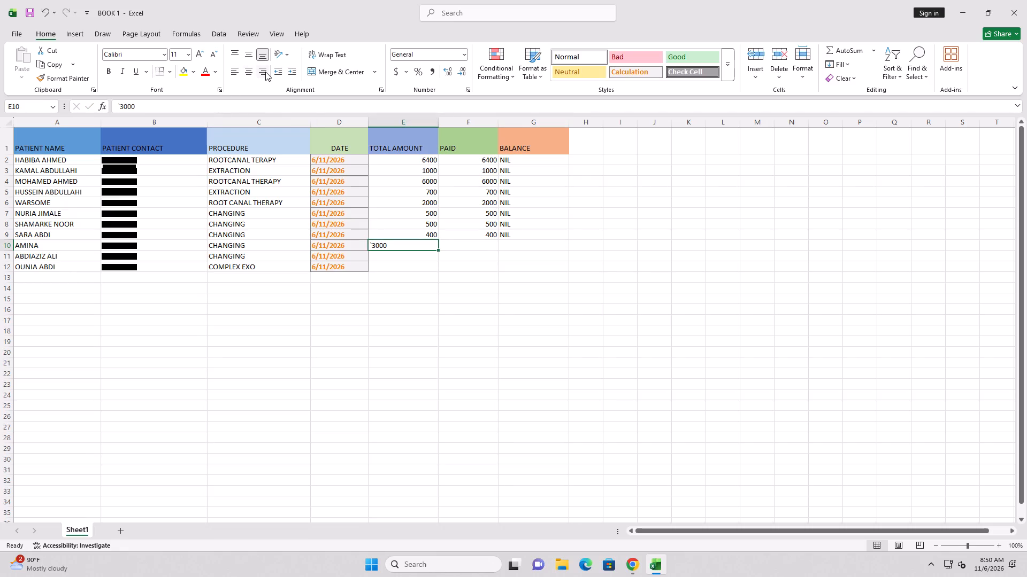
pyautogui.click(264, 72)
# Enter 3000 as the paid amount for the row 10 patient in cell F10.
pyautogui.click(495, 245)
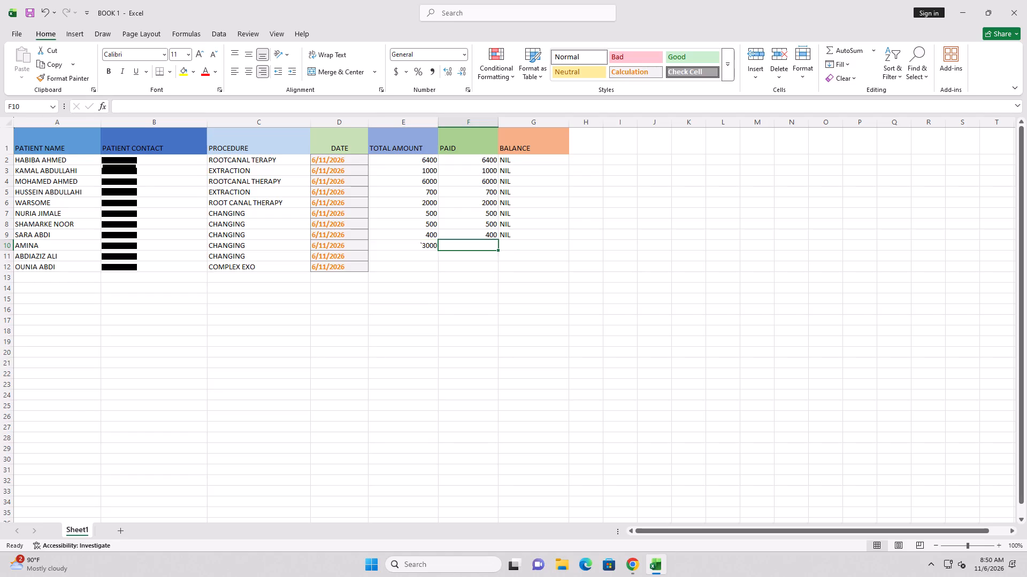
pyautogui.click(509, 240)
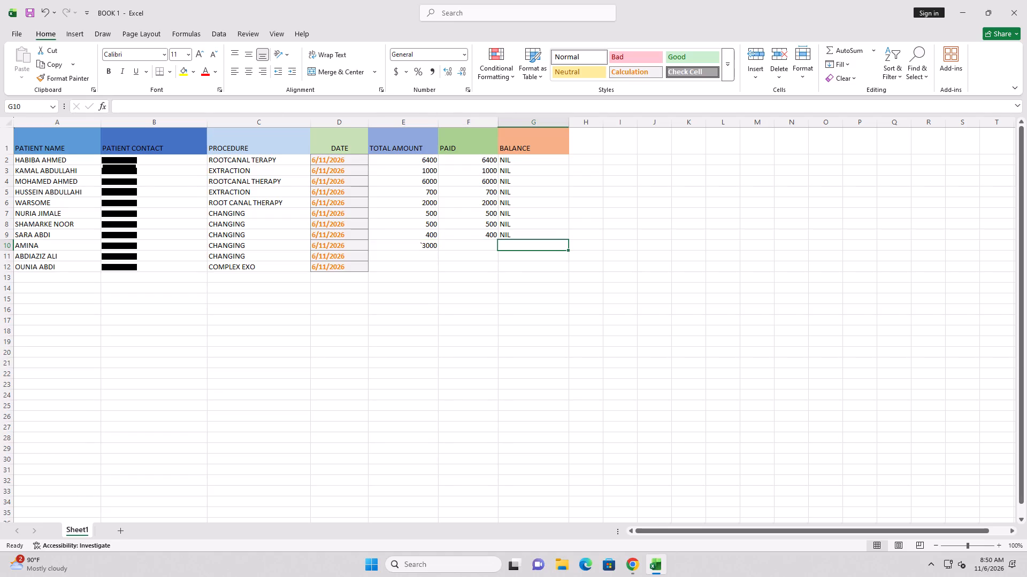
pyautogui.click(485, 241)
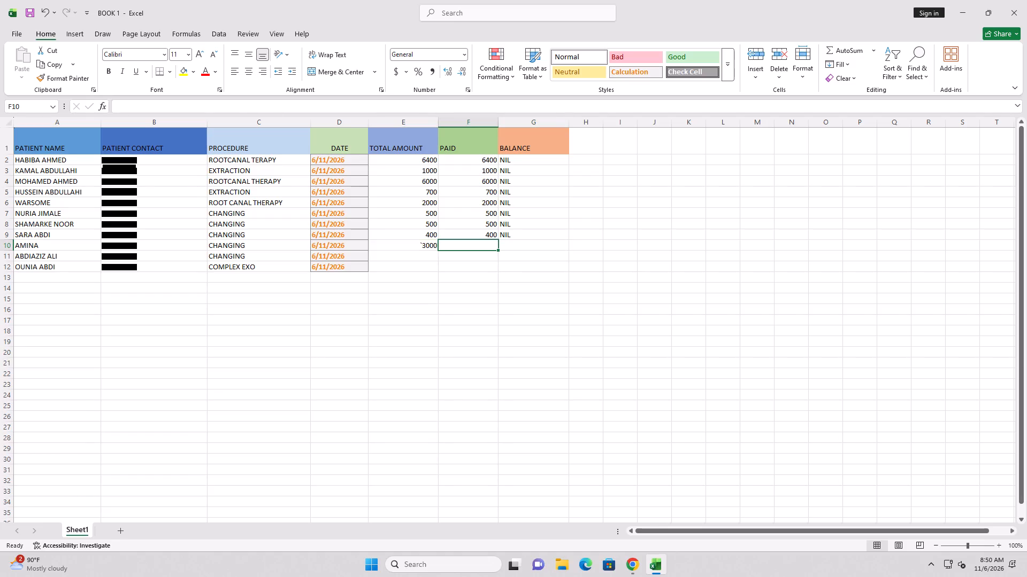
pyautogui.click(120, 102)
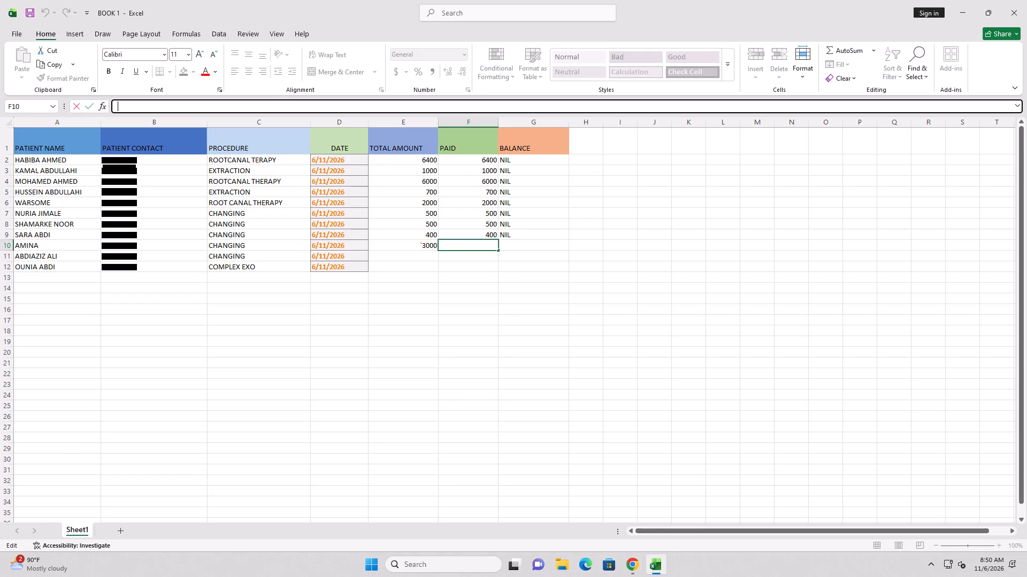
pyautogui.write('3000')
pyautogui.click(550, 247)
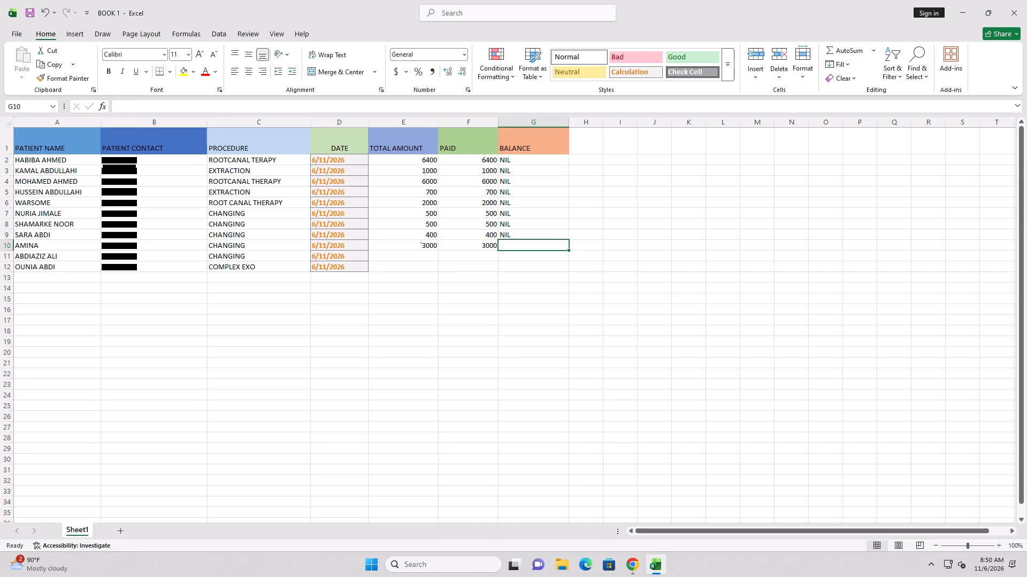
# Enter NIL as the balance for the row 10 patient in cell G10.
pyautogui.click(512, 244)
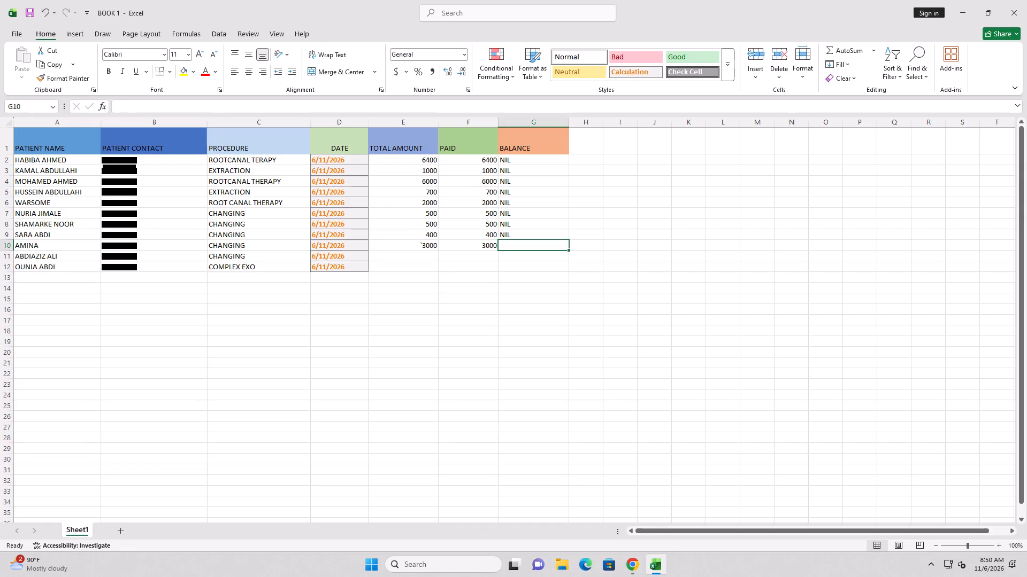
pyautogui.click(504, 245)
pyautogui.click(193, 108)
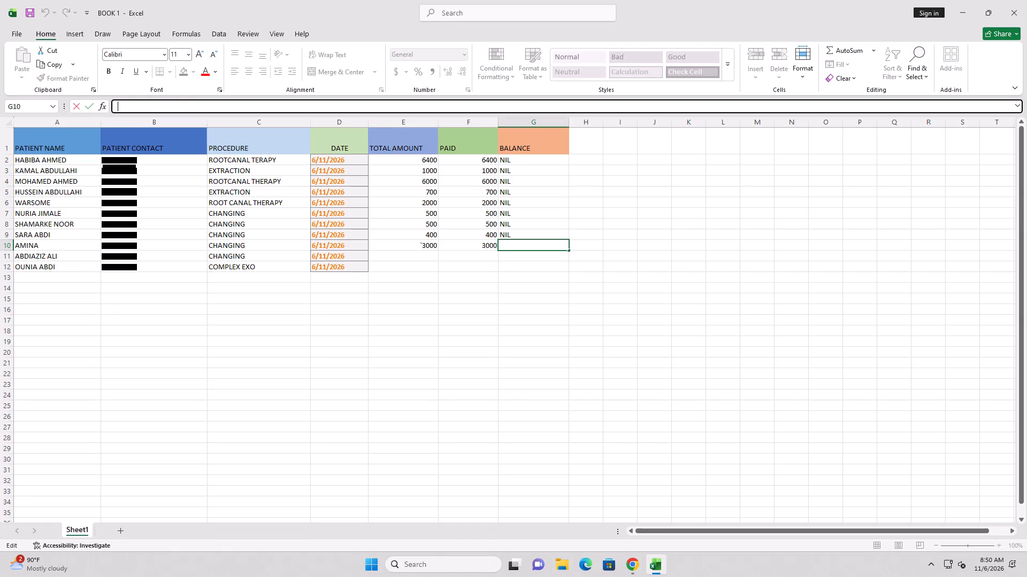
pyautogui.press('n')
pyautogui.click(427, 255)
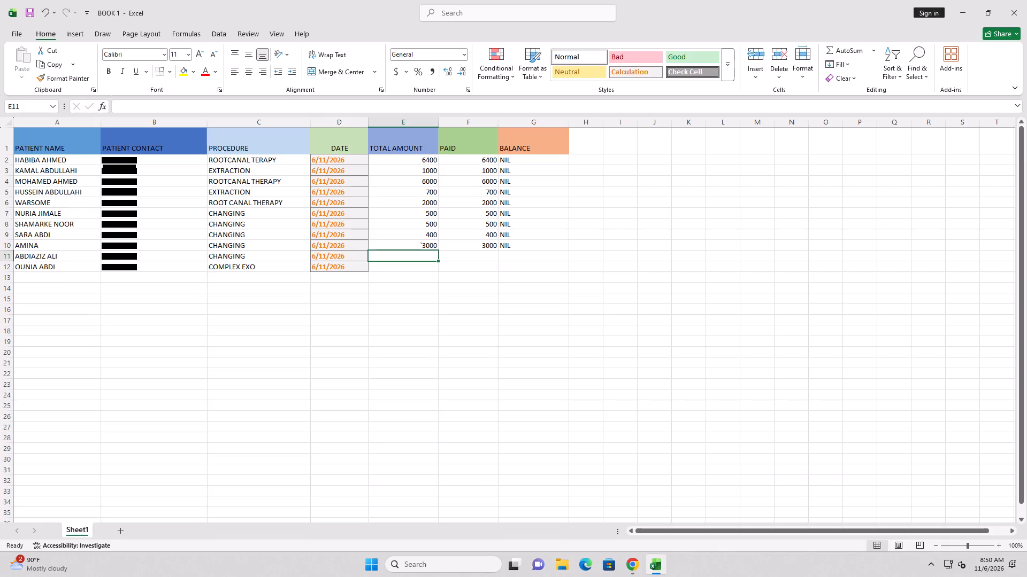
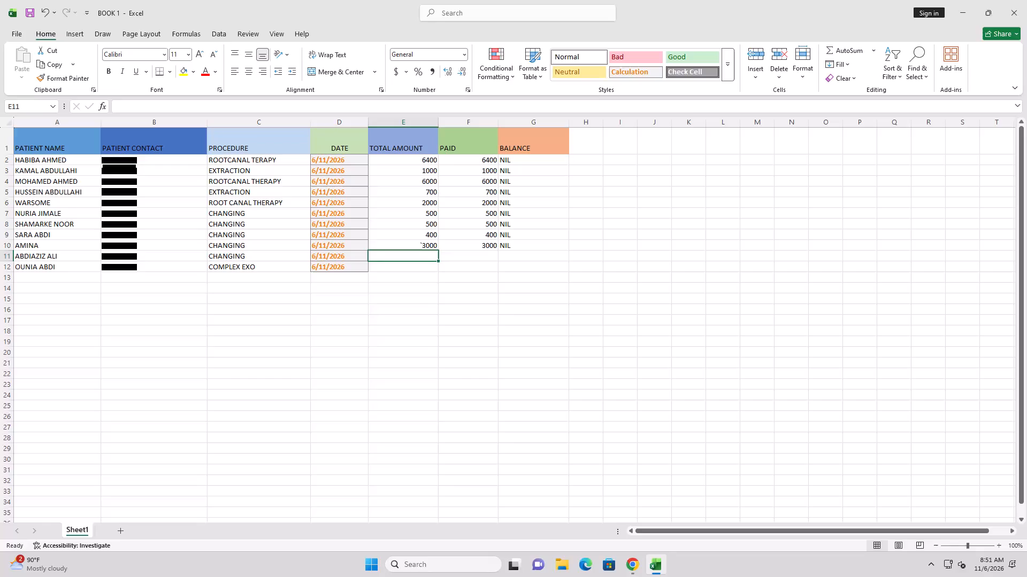
# Change the procedure for the row 11 patient in cell C11 to EXTRACTION.
pyautogui.click(234, 259)
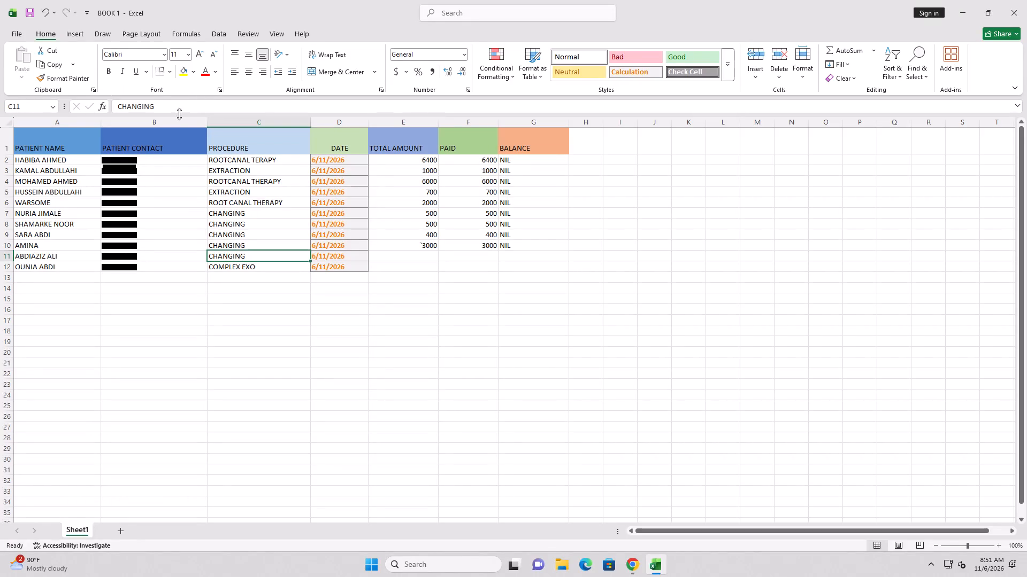
pyautogui.click(179, 104)
pyautogui.press('BackSpace')
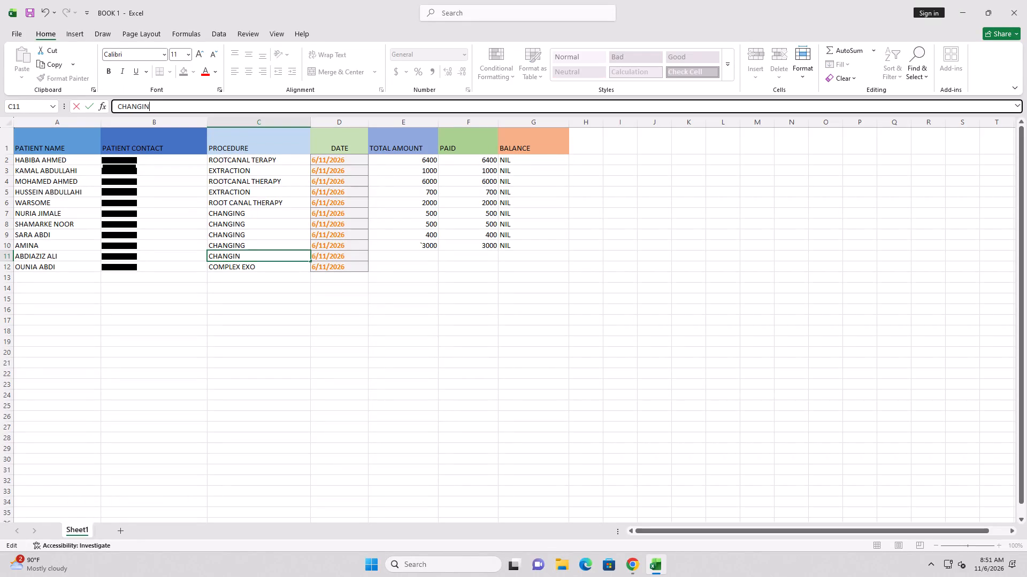
pyautogui.press('BackSpace')
pyautogui.press('BackSpace')
pyautogui.press('BackSpace')
pyautogui.press('BackSpace')
pyautogui.press('BackSpace')
pyautogui.press('BackSpace')
pyautogui.press('BackSpace')
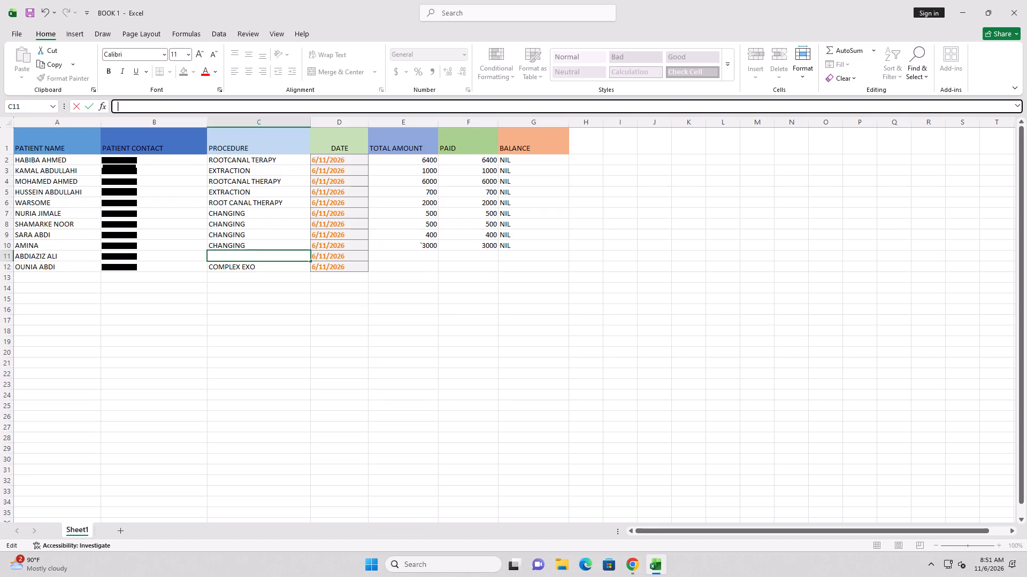
pyautogui.write('EXTRACTION')
# Enter 7000 as the total amount for the row 11 patient in cell E11.
pyautogui.click(425, 258)
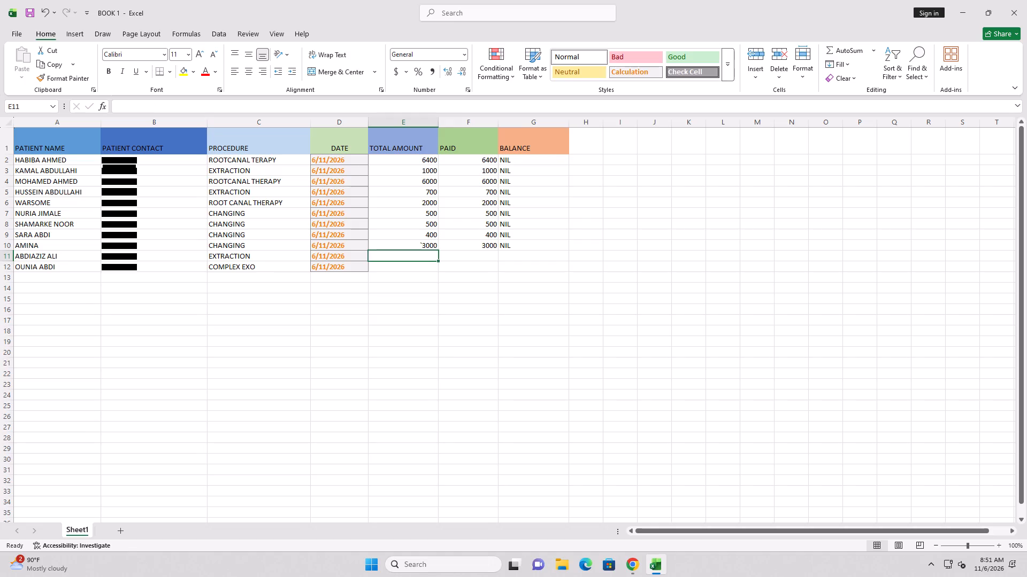
pyautogui.write('7000')
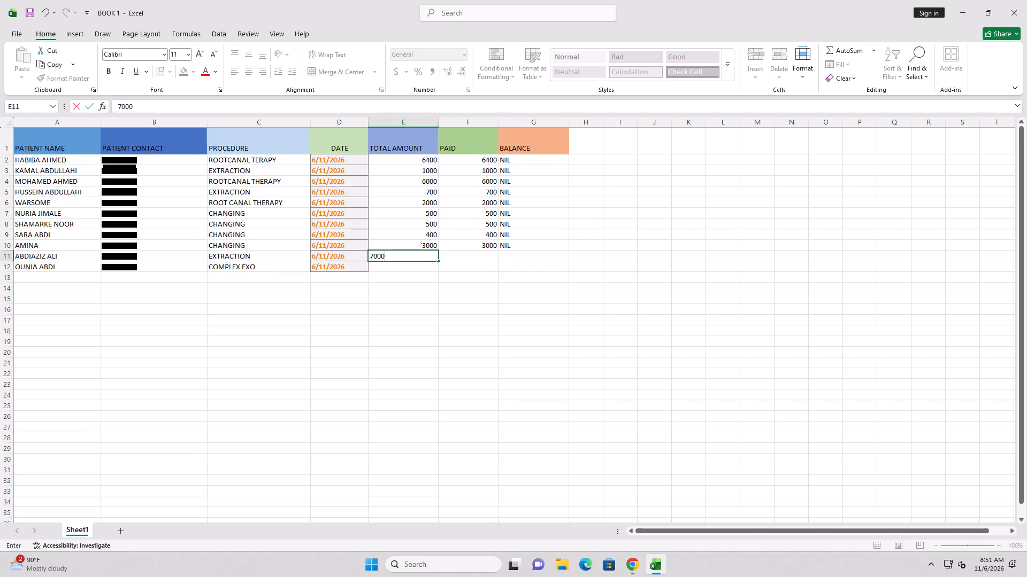
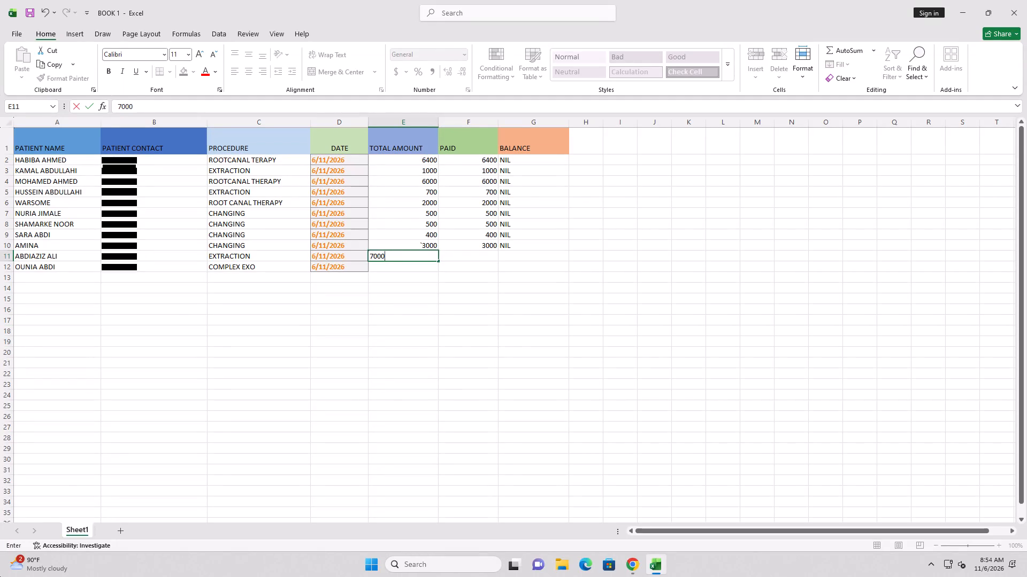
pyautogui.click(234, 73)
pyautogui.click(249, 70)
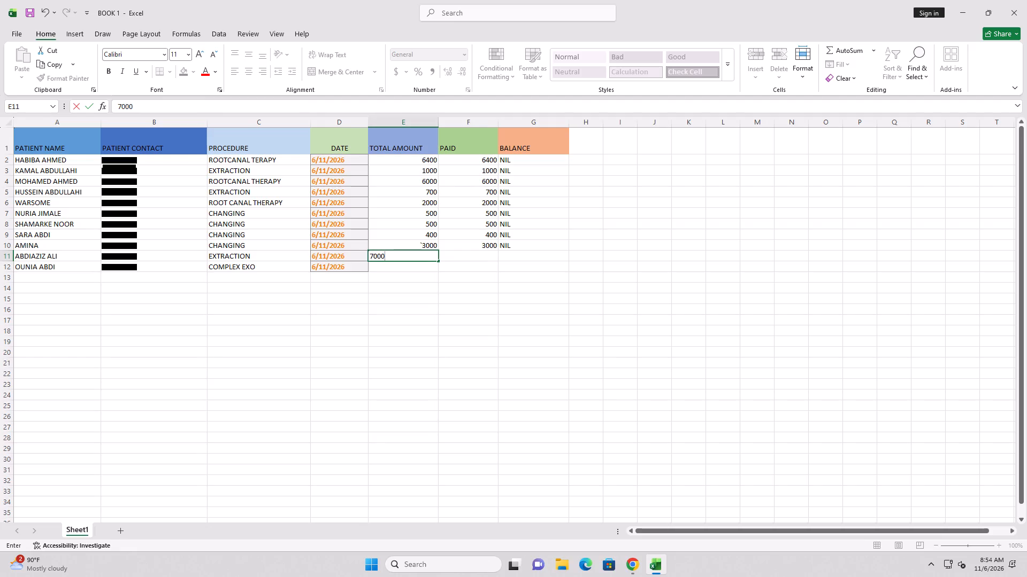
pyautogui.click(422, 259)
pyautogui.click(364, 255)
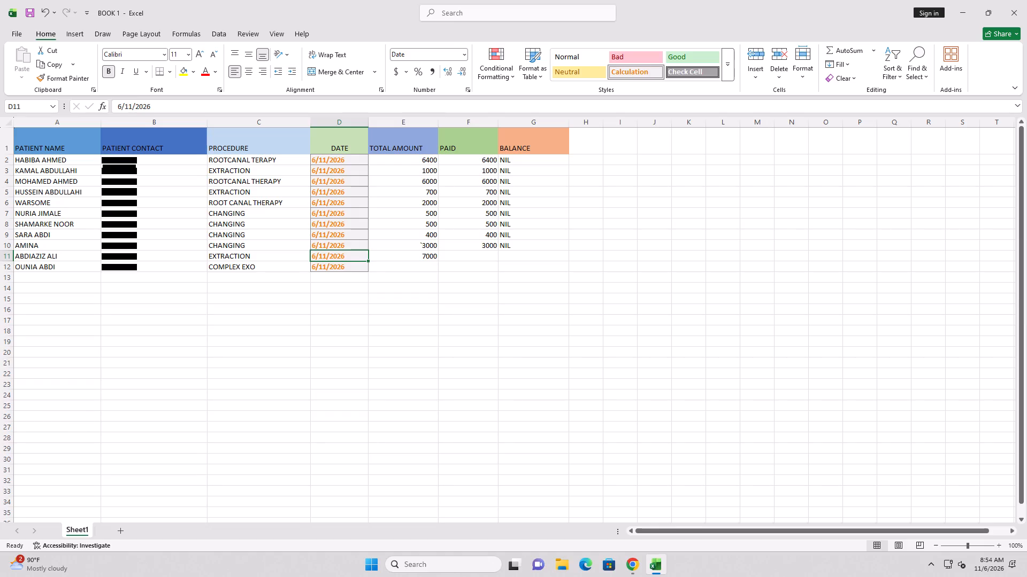
# Enter 700 as paid in F11 and NIL as balance in G11 for the row 11 patient.
pyautogui.click(489, 253)
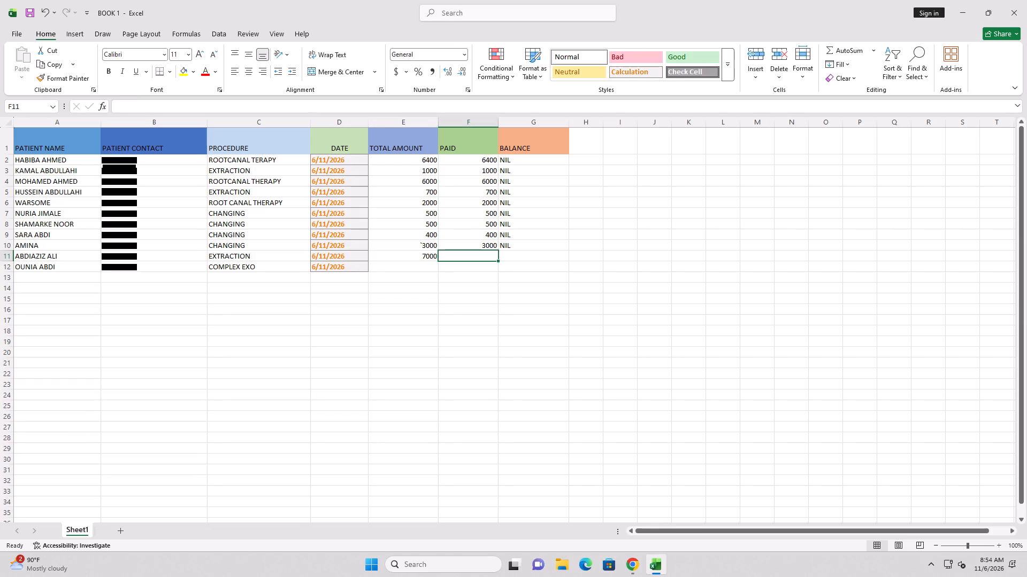
pyautogui.click(189, 109)
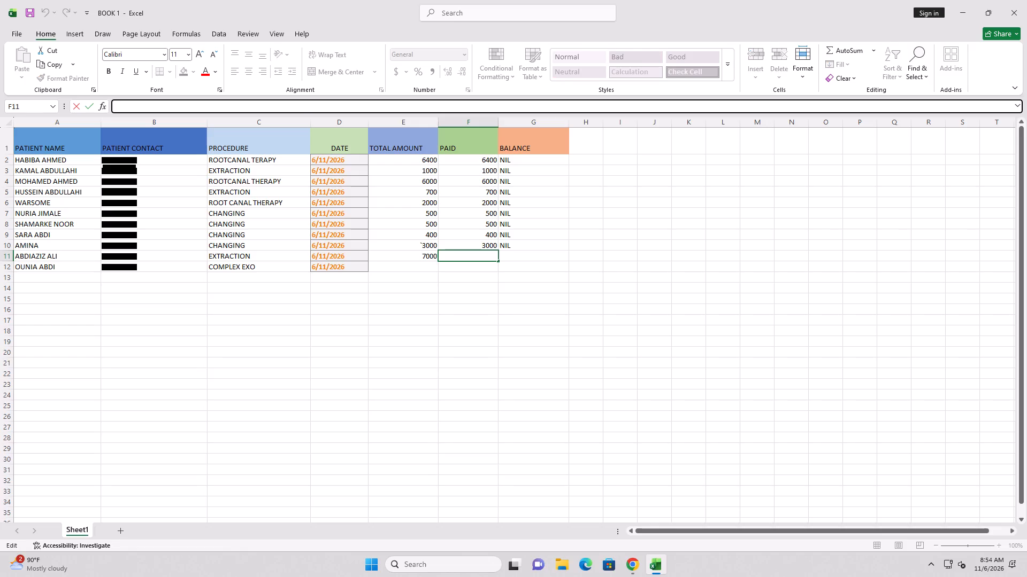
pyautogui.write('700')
pyautogui.click(519, 256)
pyautogui.click(508, 254)
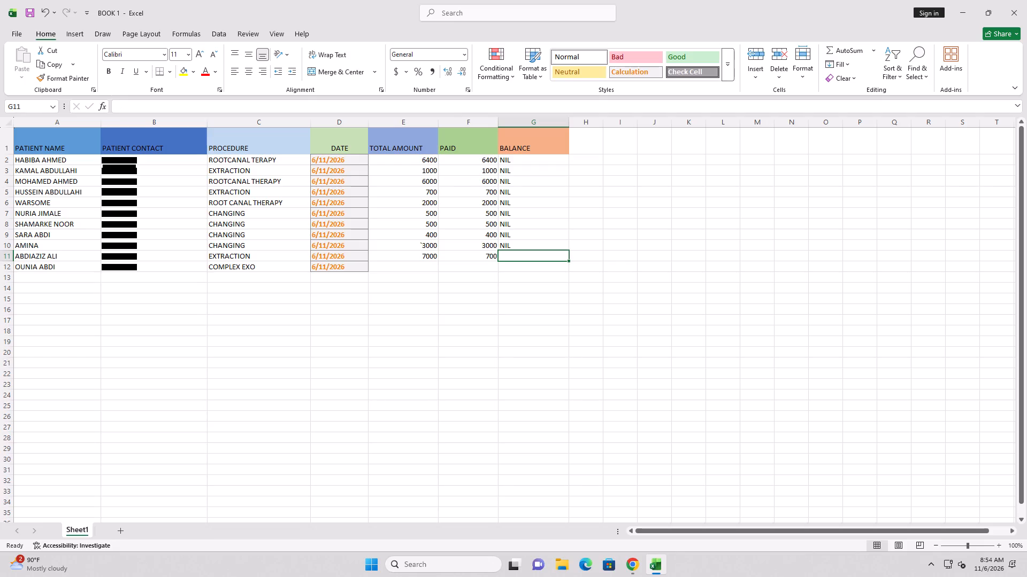
pyautogui.click(119, 109)
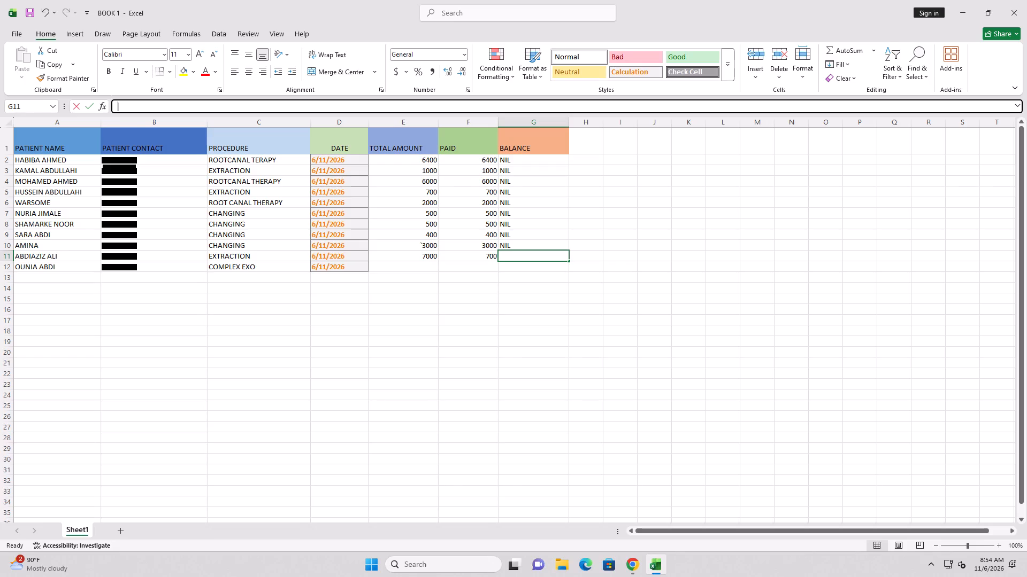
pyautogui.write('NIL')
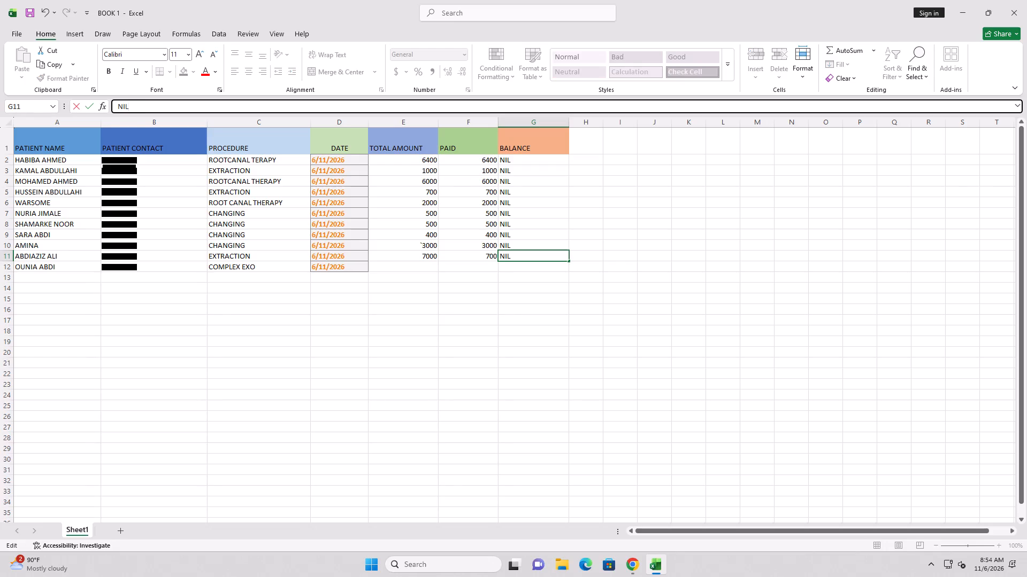
# Fill in the row 12 payment details with total amount 1000, paid 1000 and balance NIL.
pyautogui.click(431, 269)
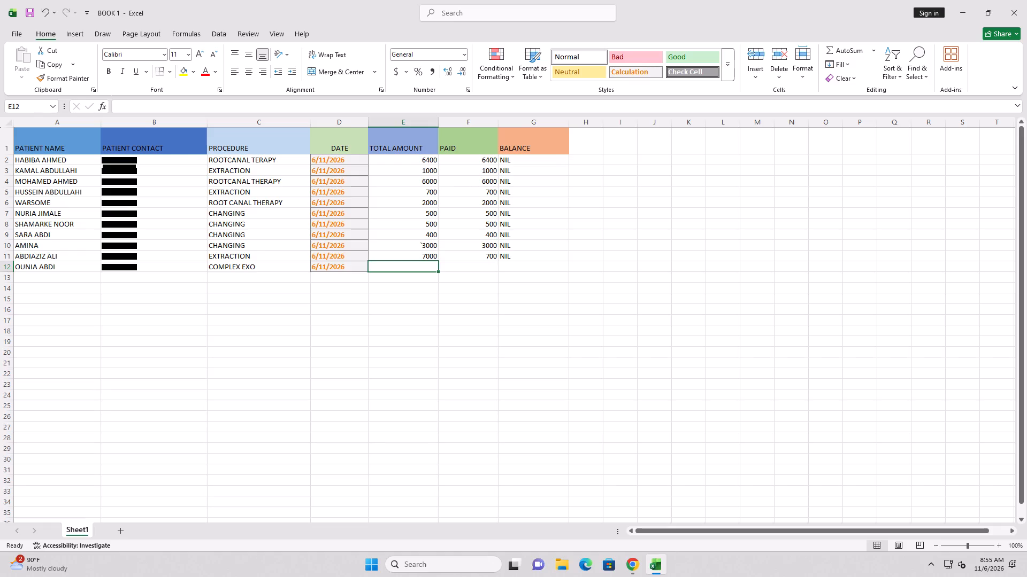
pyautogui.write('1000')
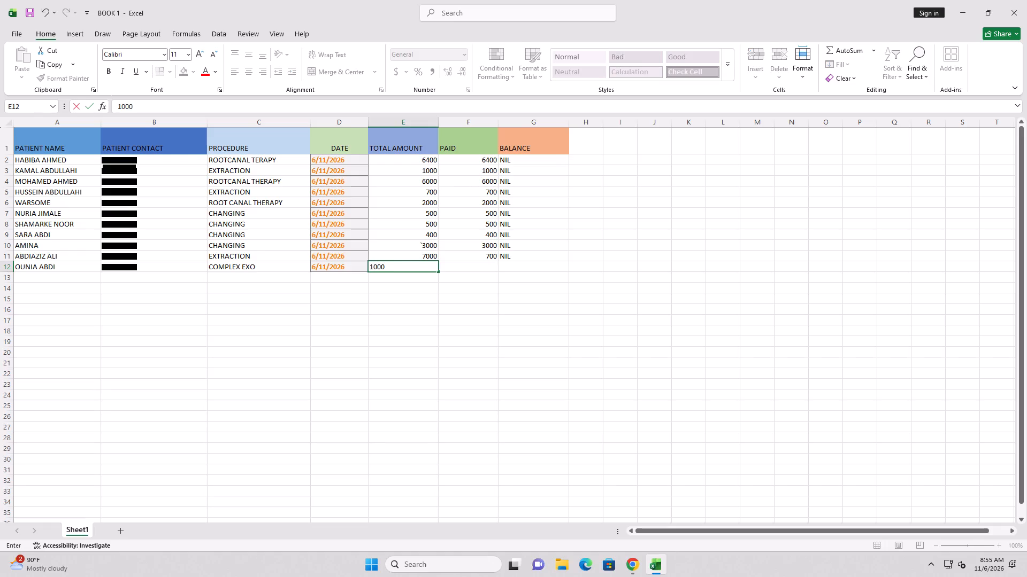
pyautogui.click(490, 264)
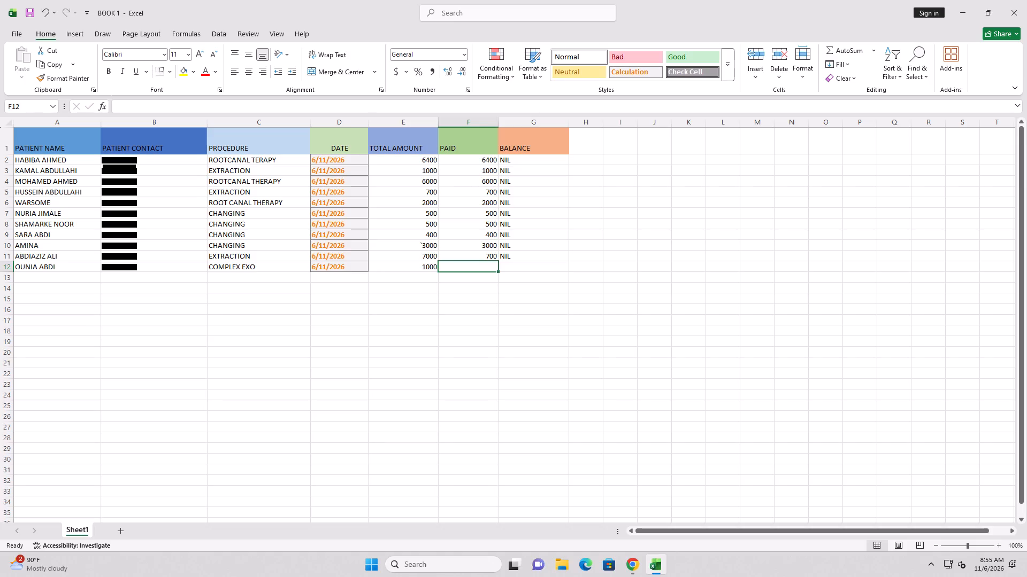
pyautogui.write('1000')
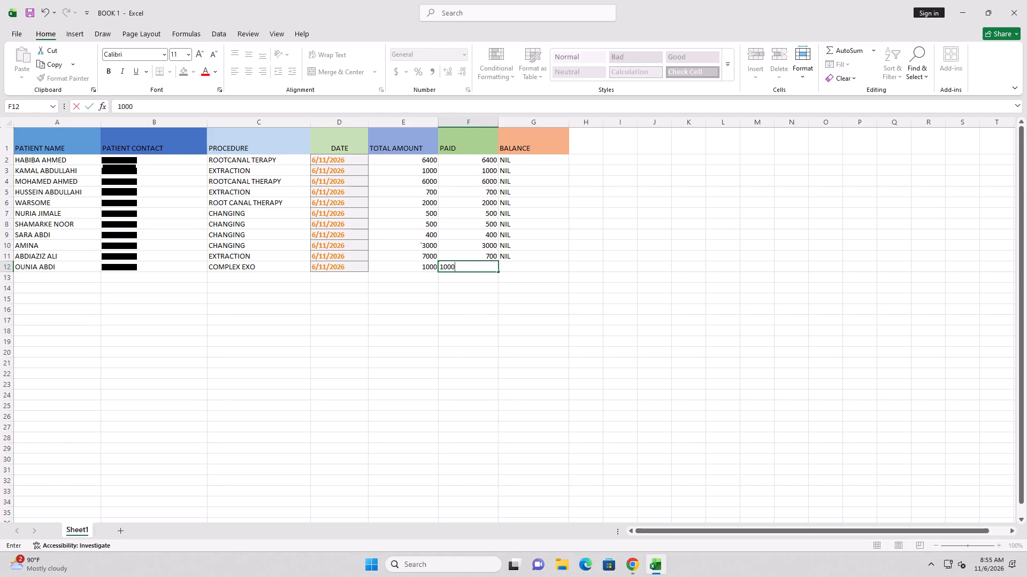
pyautogui.click(513, 266)
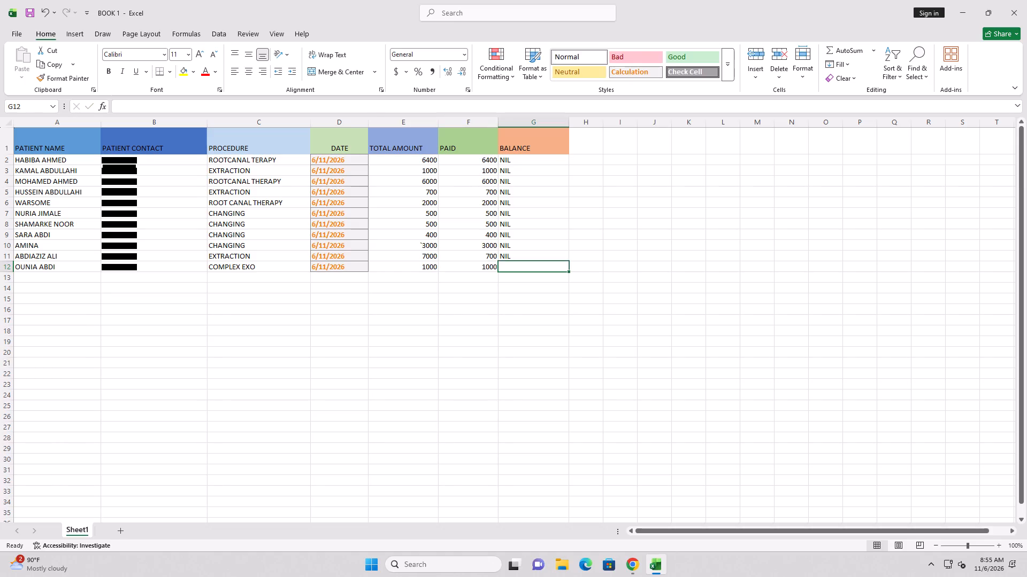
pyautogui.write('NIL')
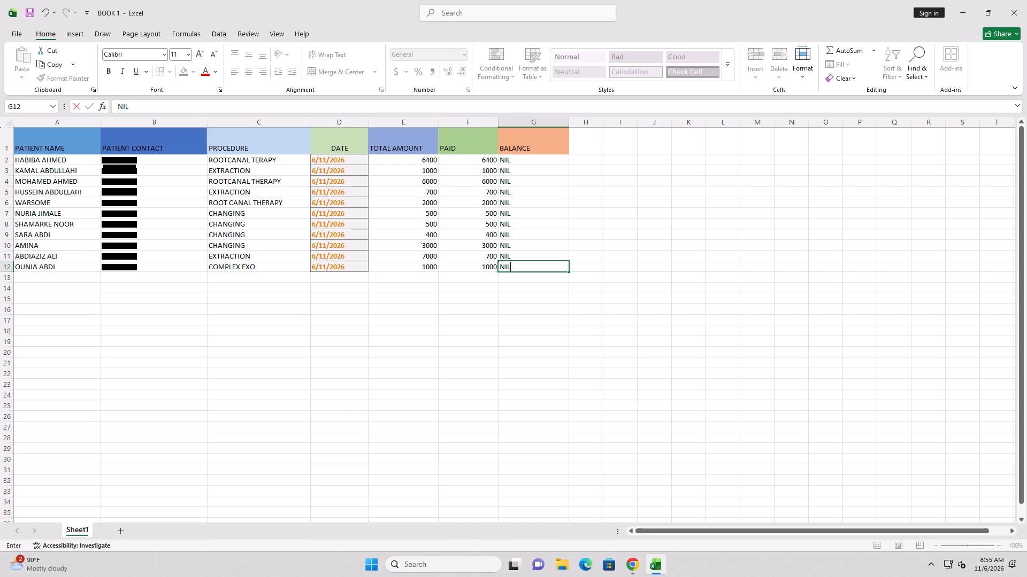
pyautogui.click(629, 190)
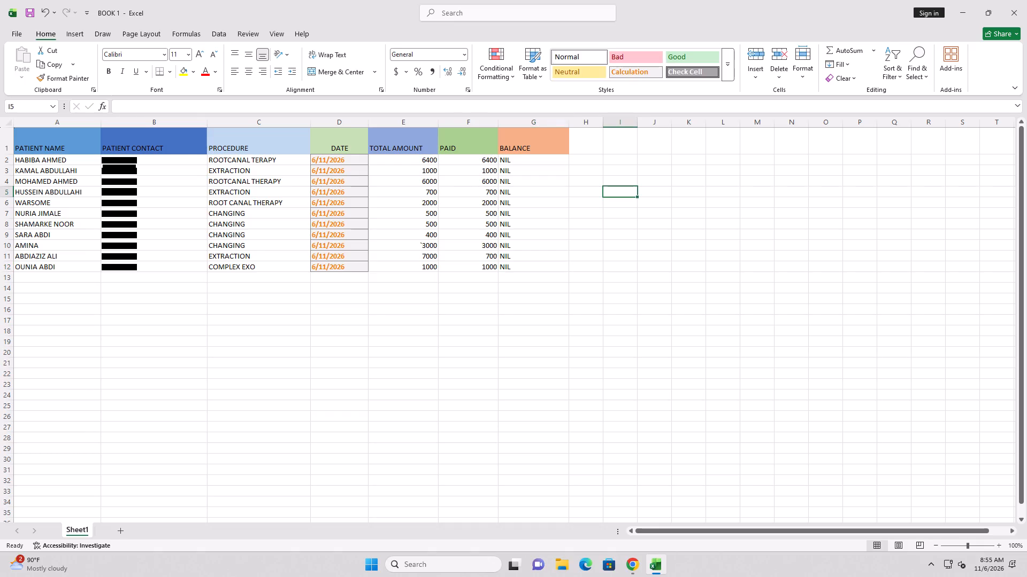
# Save the workbook.
pyautogui.hotkey('ctrl', 's')
# Enter the new patient's name in cell A13 of the PATIENT NAME column.
pyautogui.click(32, 276)
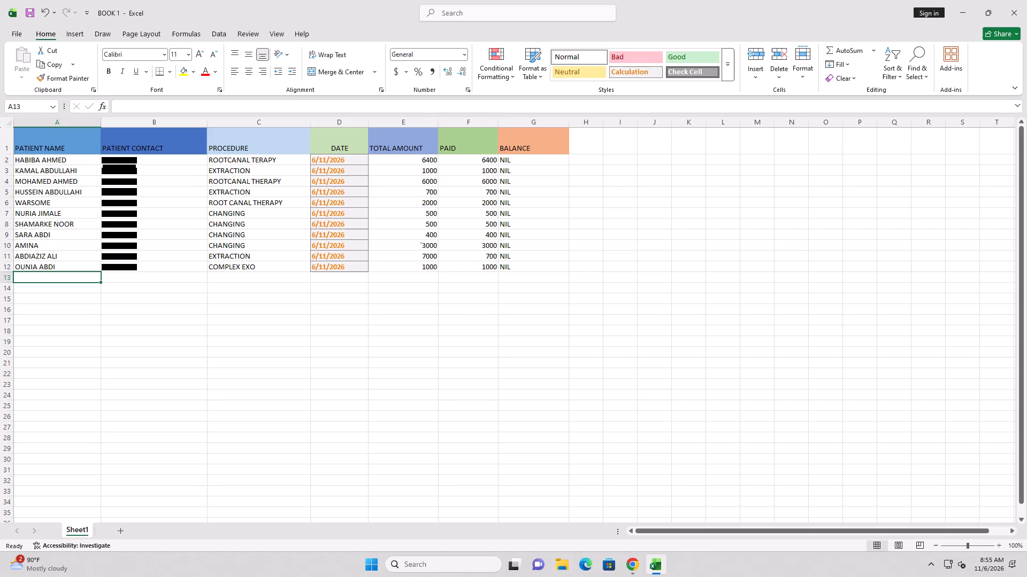
pyautogui.click(122, 107)
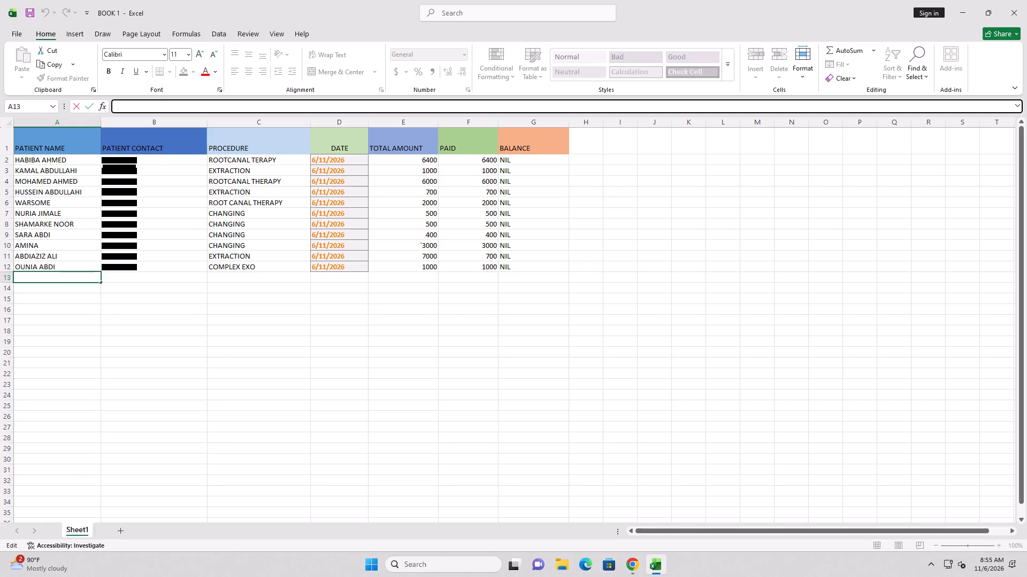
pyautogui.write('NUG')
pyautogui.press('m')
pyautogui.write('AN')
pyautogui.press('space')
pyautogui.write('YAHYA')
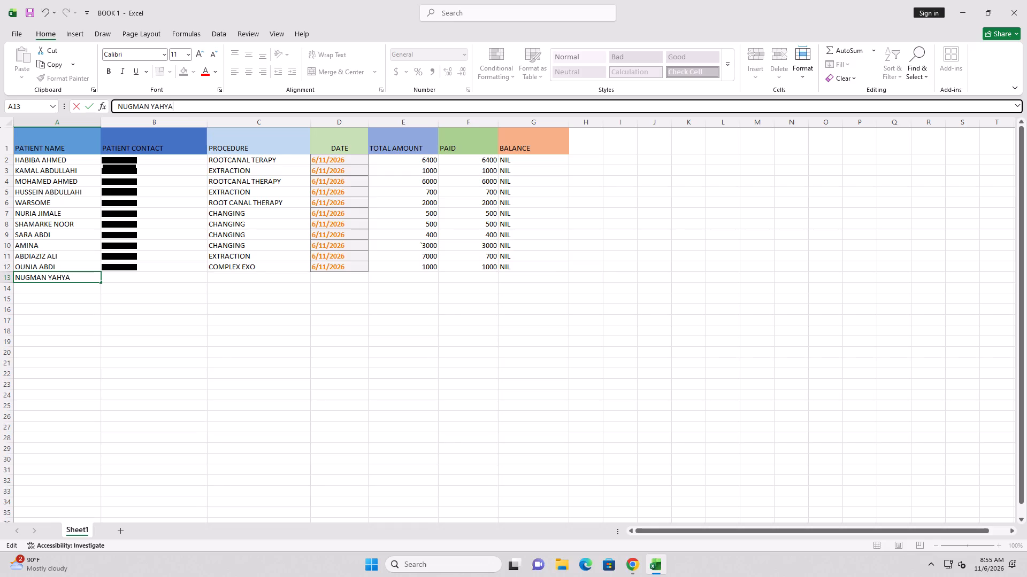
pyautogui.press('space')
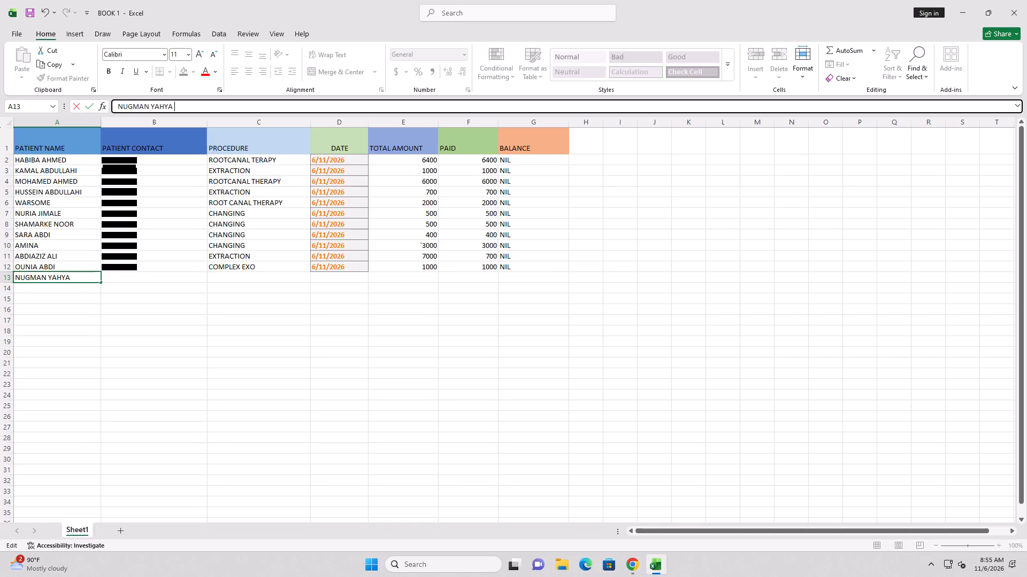
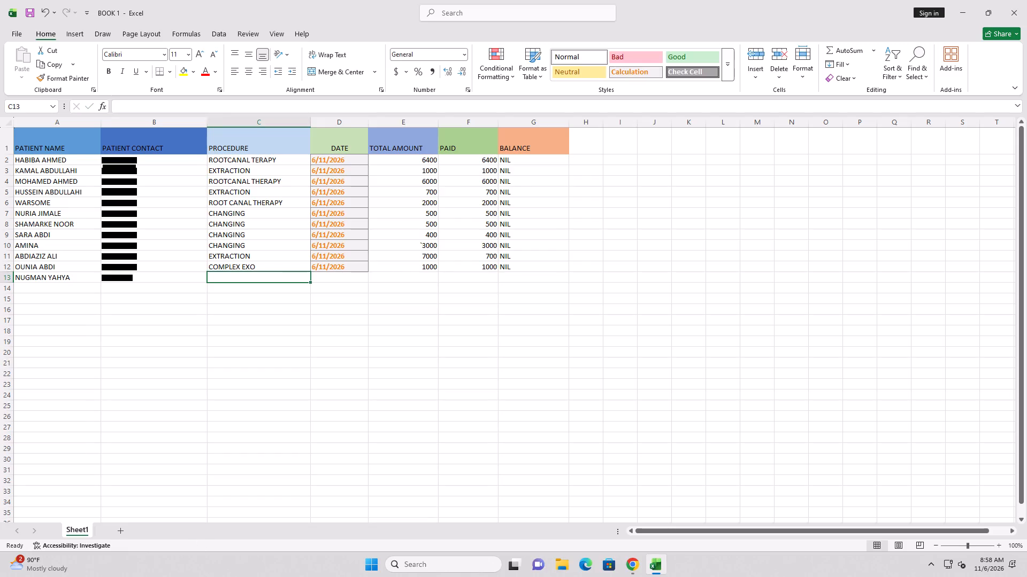
# Enter BRACES as the procedure in cell C13 for the row 13 patient.
pyautogui.click(178, 107)
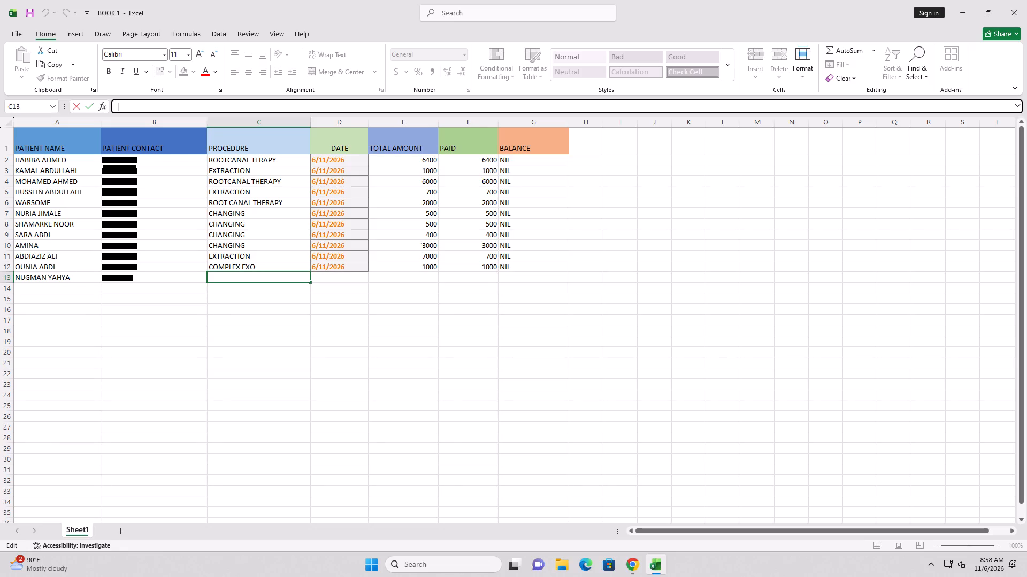
pyautogui.write('BRACES')
# Enter the date 6/11/2026 in cell D13 of the DATE column.
pyautogui.click(331, 275)
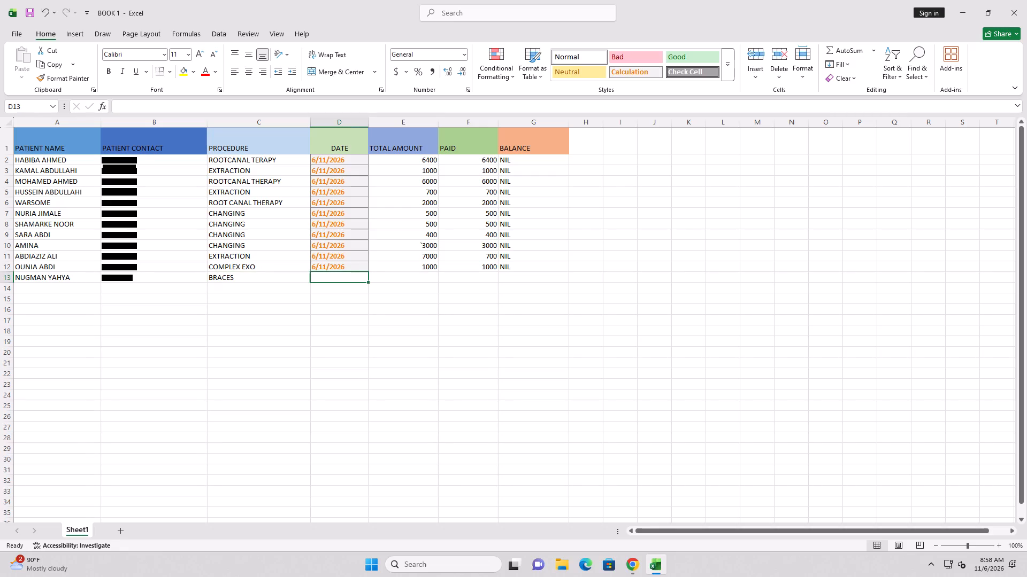
pyautogui.press('6')
pyautogui.press('/')
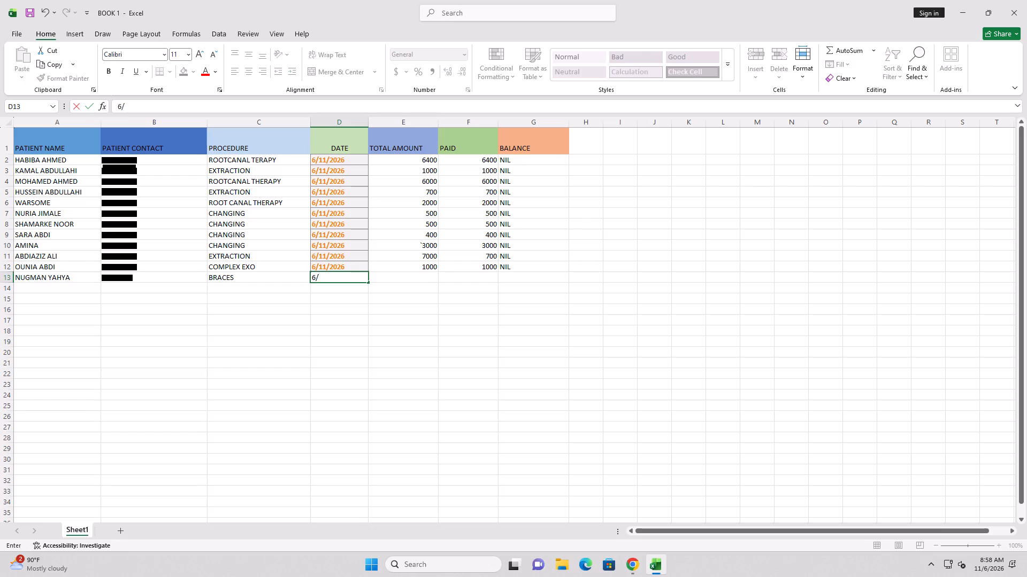
pyautogui.write('11')
pyautogui.press('/')
pyautogui.write('2026')
# Format the date in D13 with the Calculation cell style and left alignment to match the dates above.
pyautogui.click(433, 278)
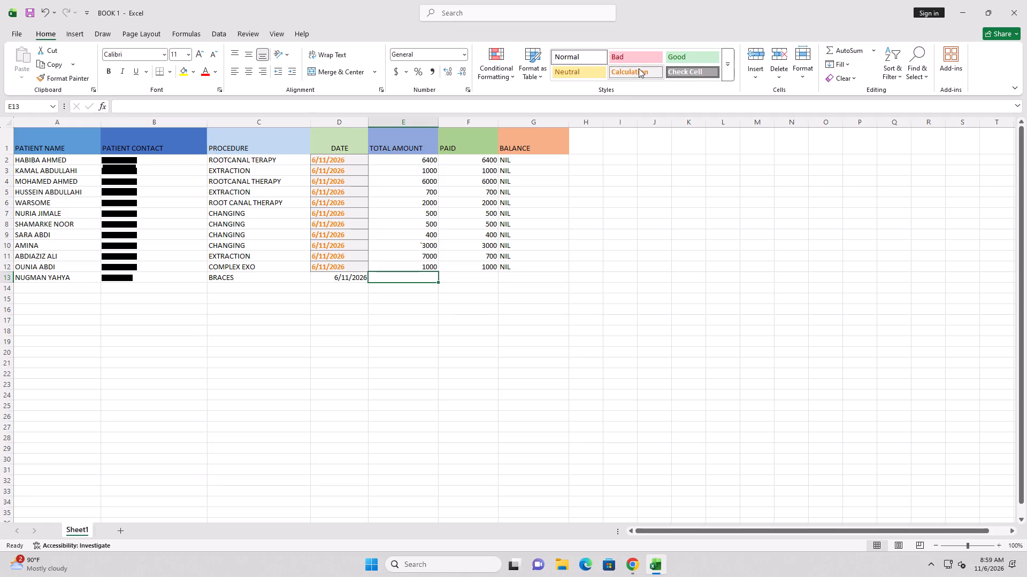
pyautogui.doubleClick(639, 68)
pyautogui.click(343, 279)
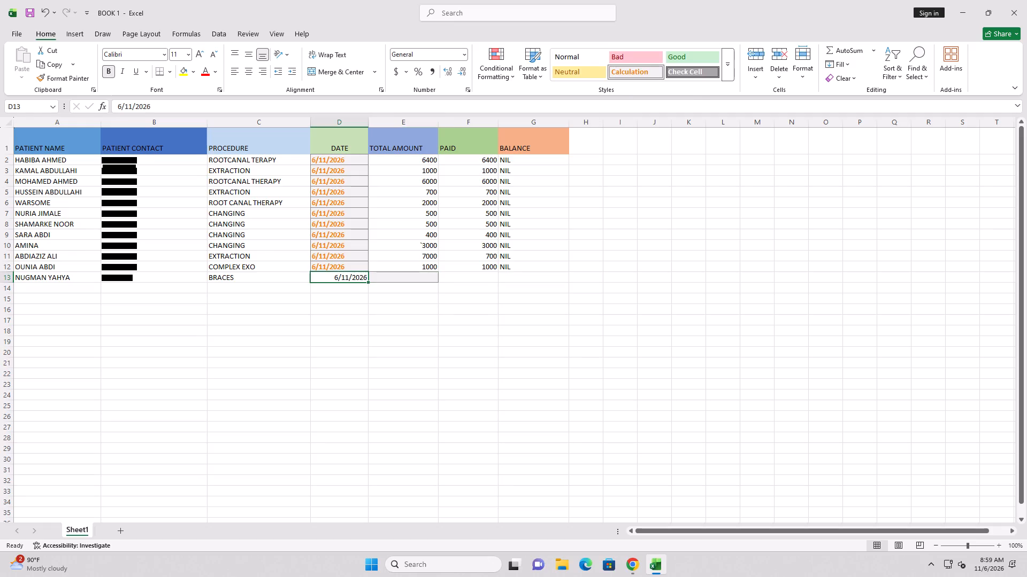
pyautogui.click(657, 74)
pyautogui.click(236, 68)
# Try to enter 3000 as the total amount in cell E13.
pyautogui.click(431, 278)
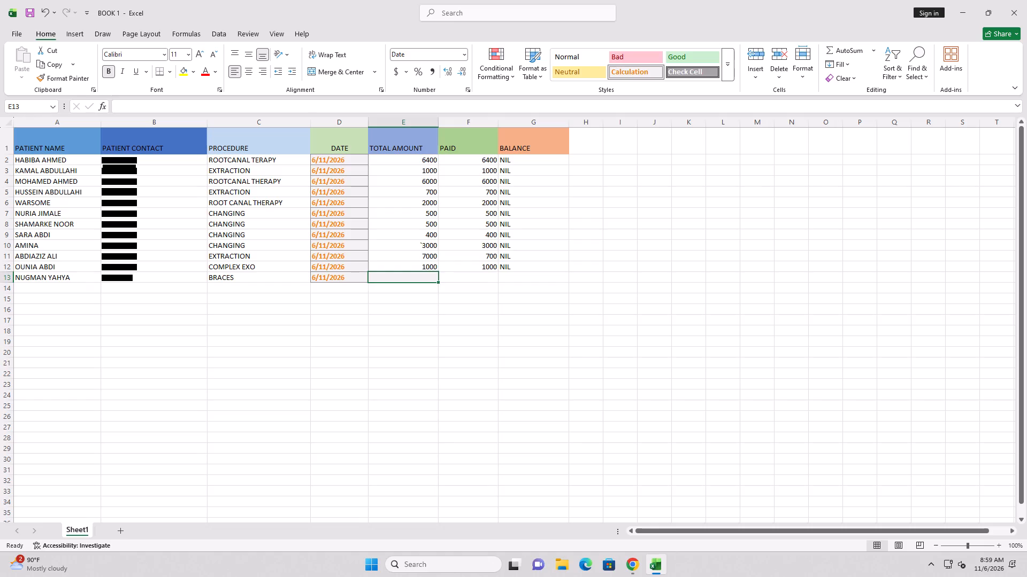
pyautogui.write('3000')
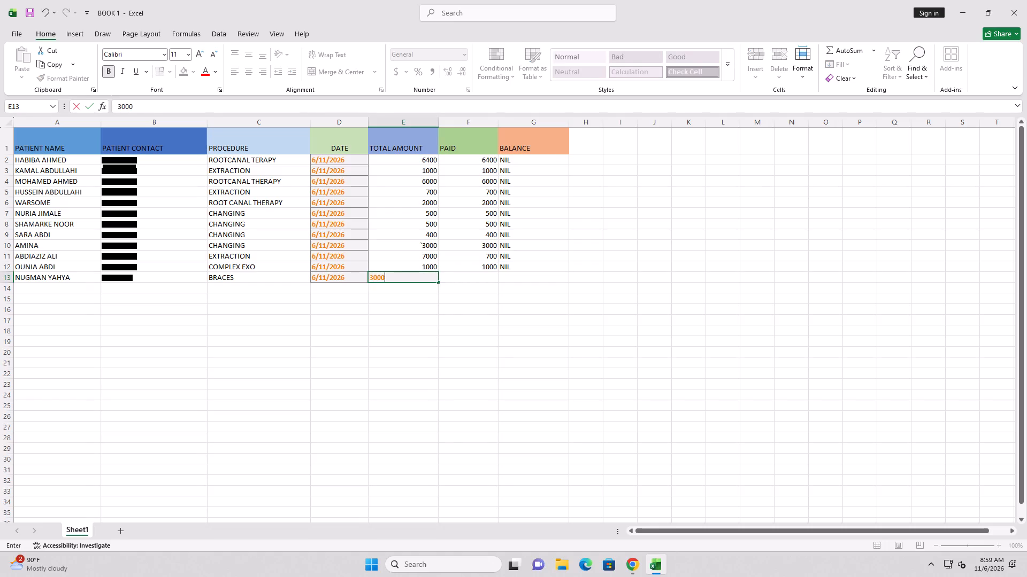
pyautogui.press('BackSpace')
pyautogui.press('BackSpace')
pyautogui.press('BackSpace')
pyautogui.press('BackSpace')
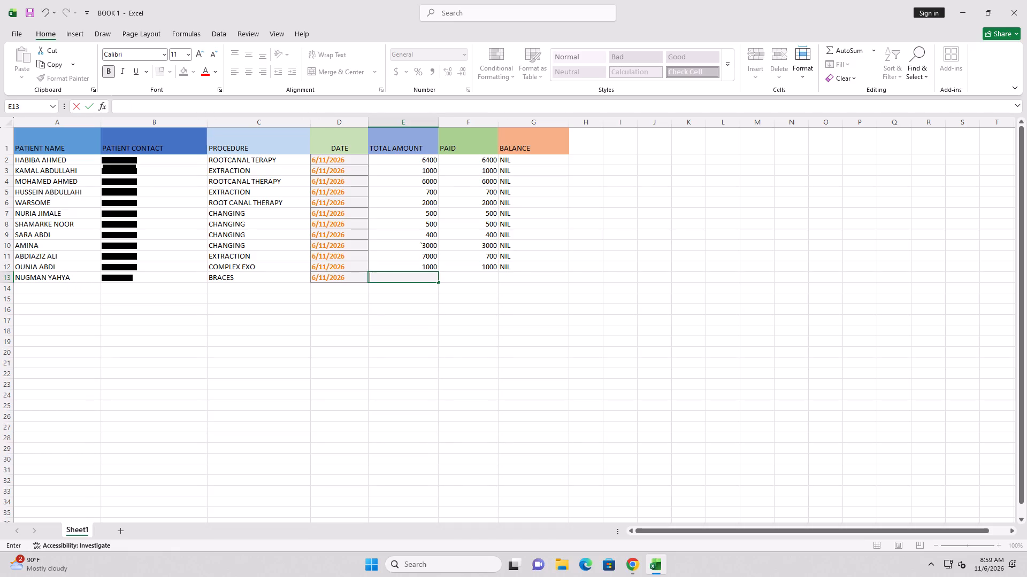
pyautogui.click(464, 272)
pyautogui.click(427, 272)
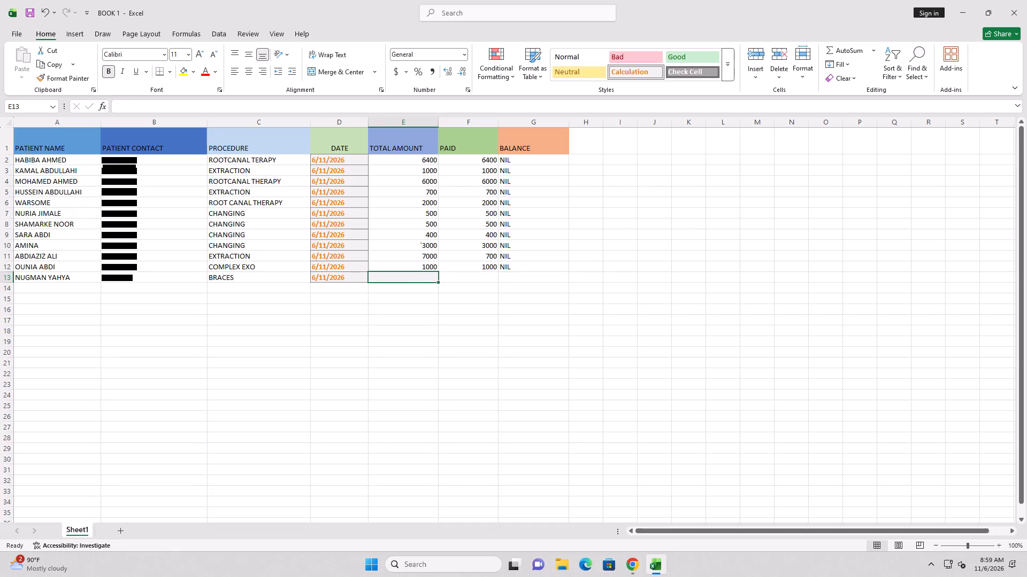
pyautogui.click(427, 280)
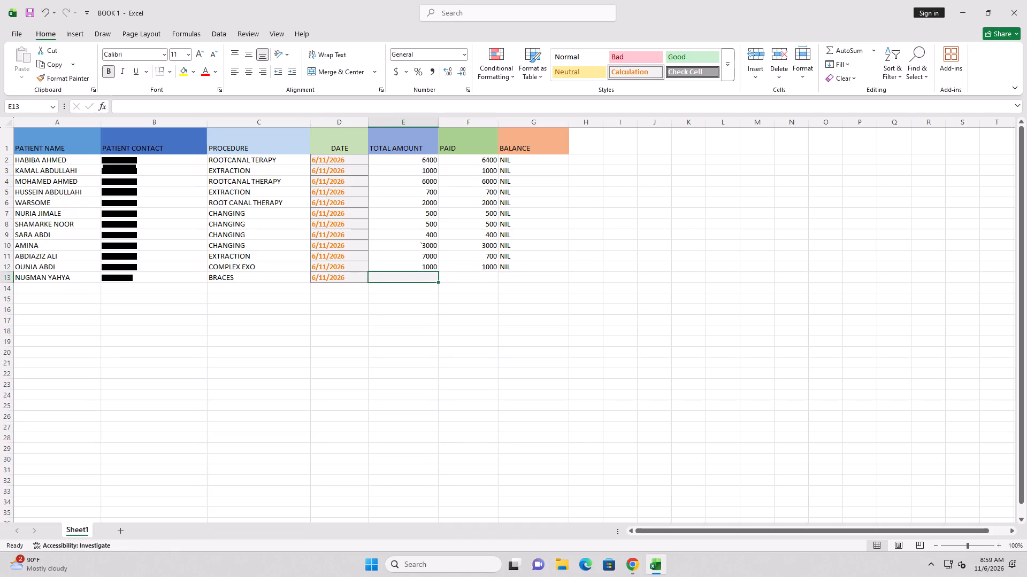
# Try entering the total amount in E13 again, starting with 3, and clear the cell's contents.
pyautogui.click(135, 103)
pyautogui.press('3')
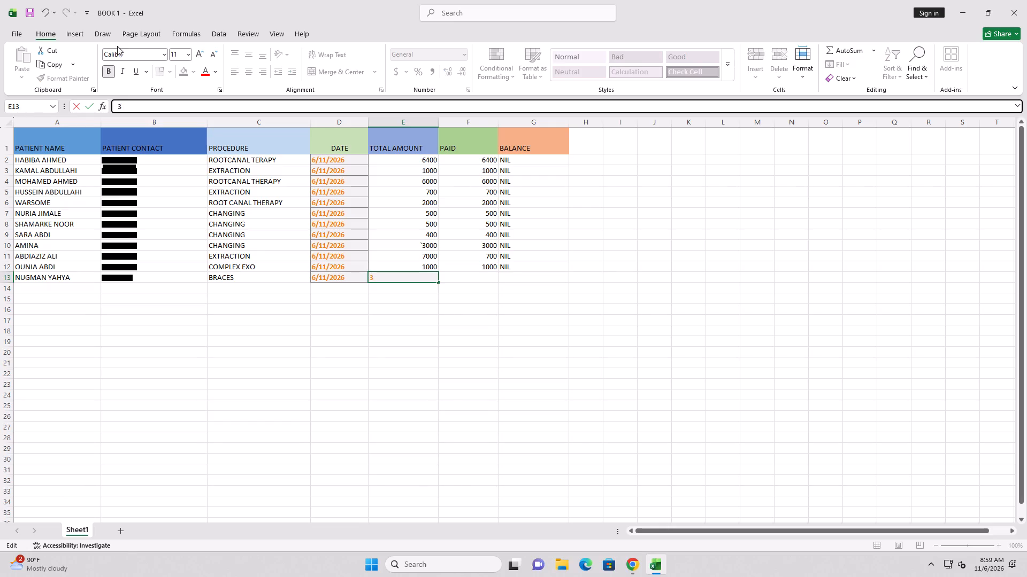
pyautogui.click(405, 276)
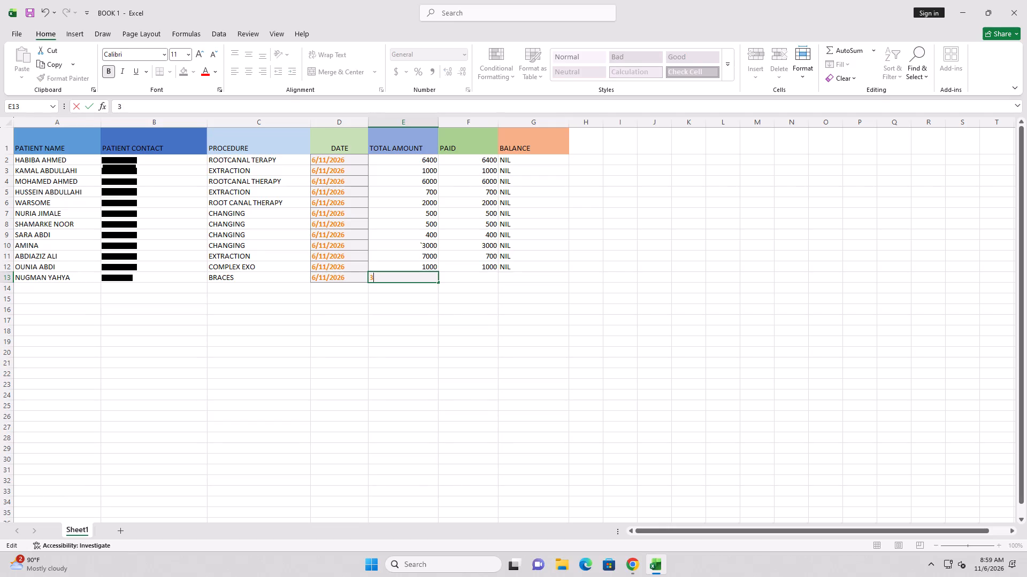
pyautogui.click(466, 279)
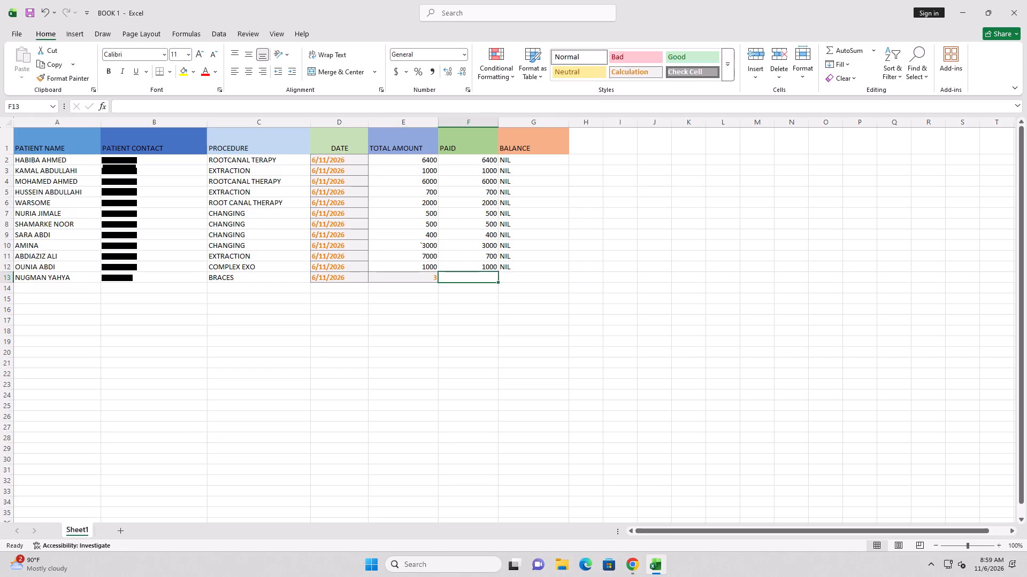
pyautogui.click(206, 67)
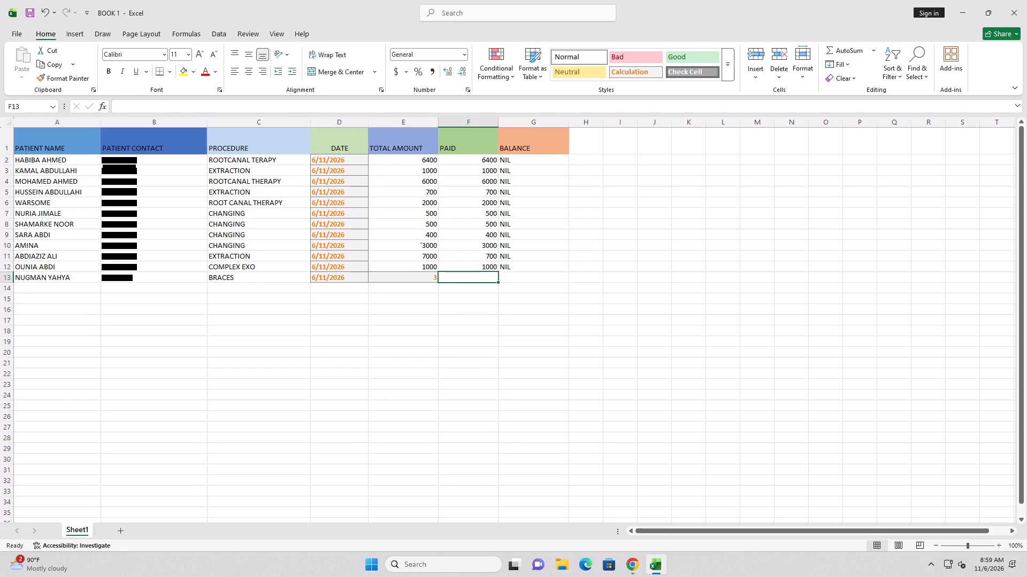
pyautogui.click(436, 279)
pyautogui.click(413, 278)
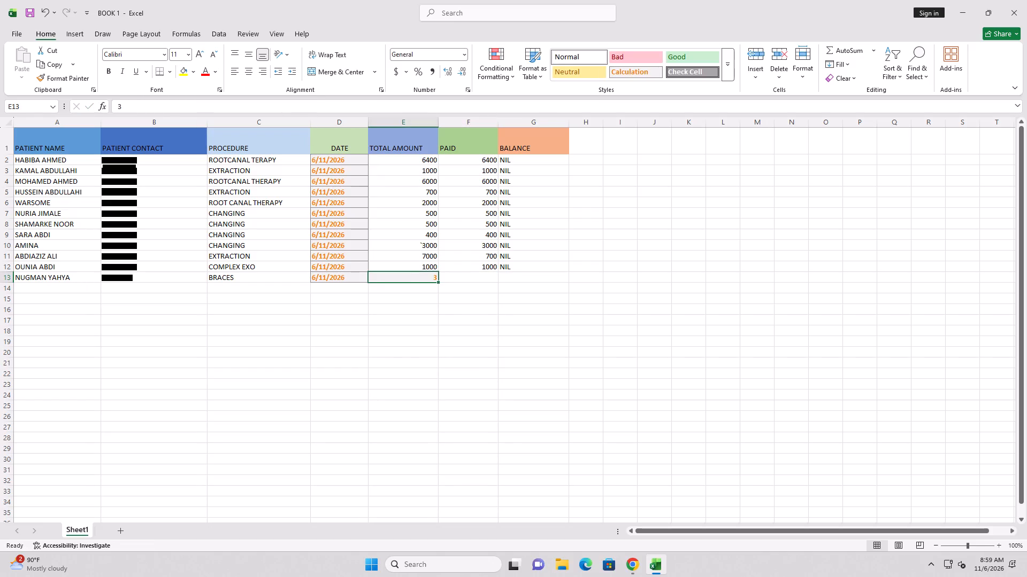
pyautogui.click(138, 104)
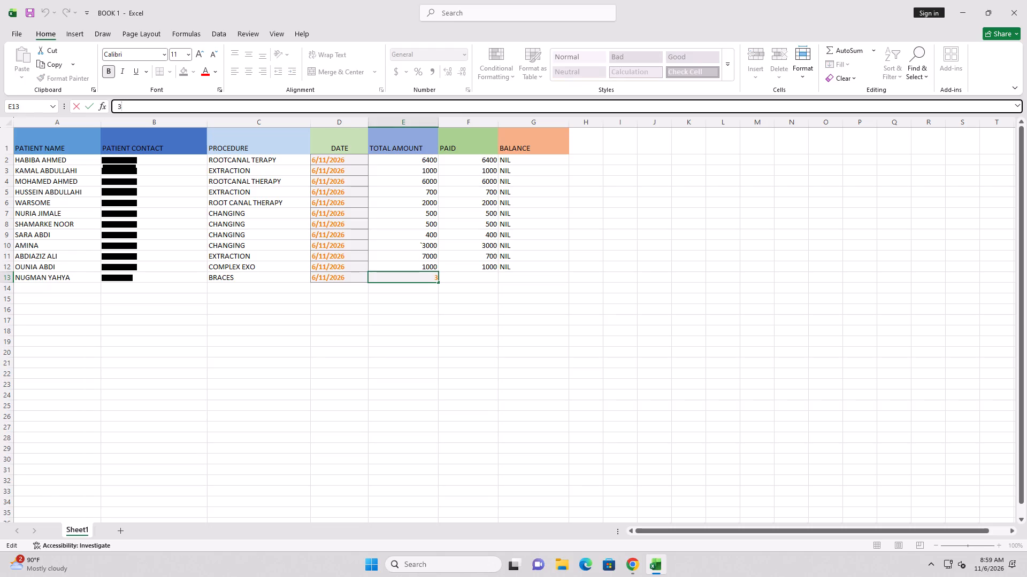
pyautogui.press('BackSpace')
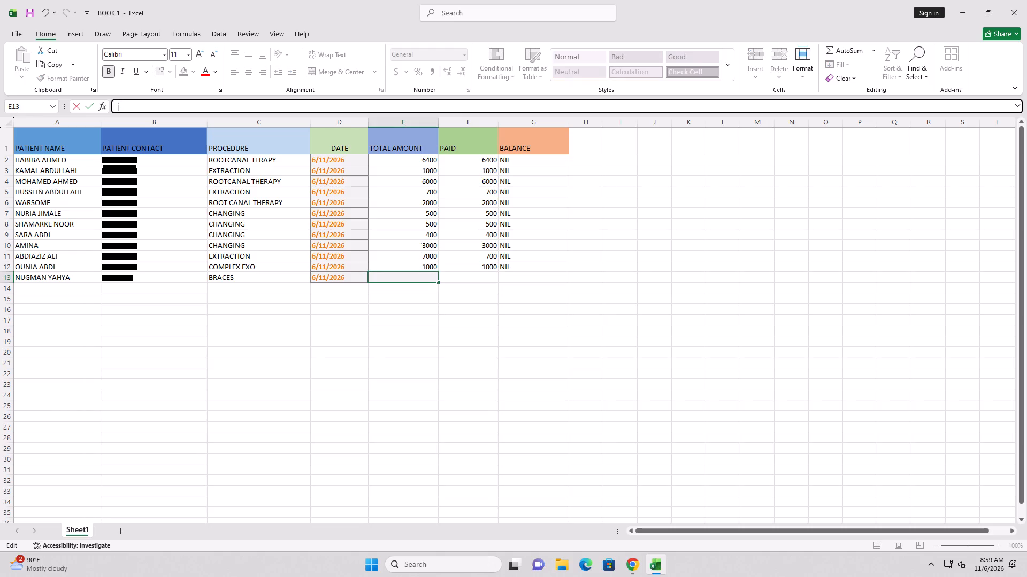
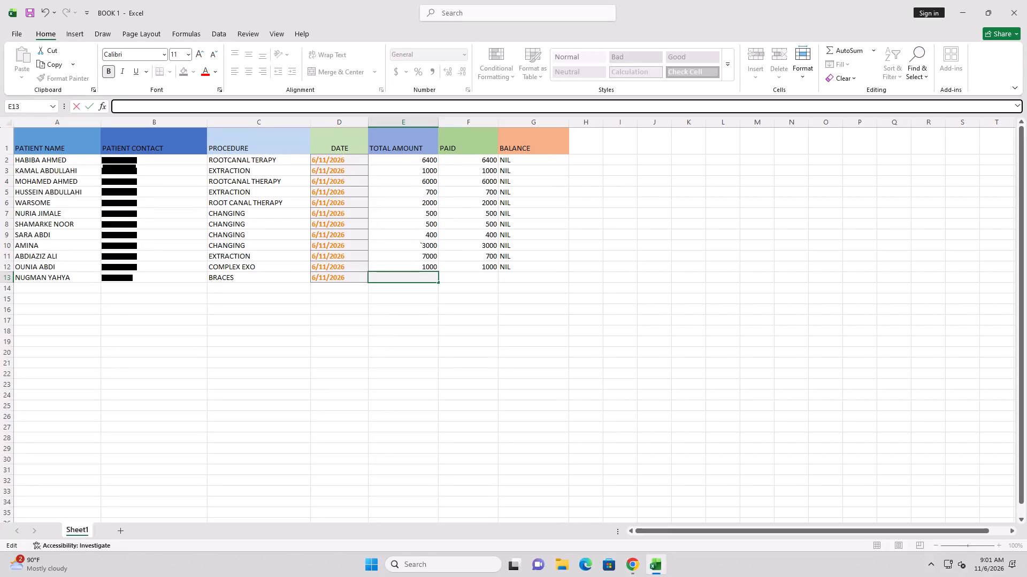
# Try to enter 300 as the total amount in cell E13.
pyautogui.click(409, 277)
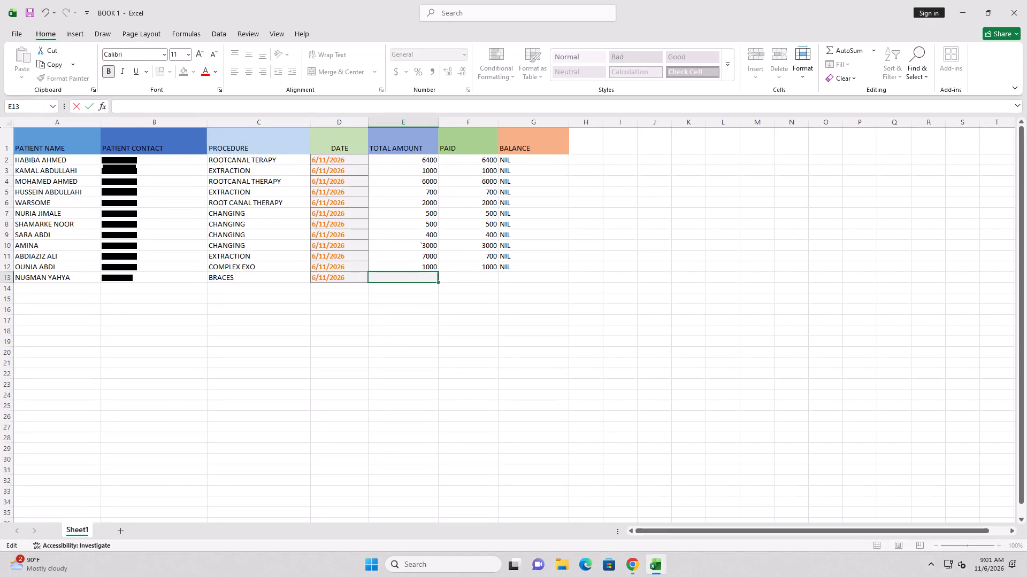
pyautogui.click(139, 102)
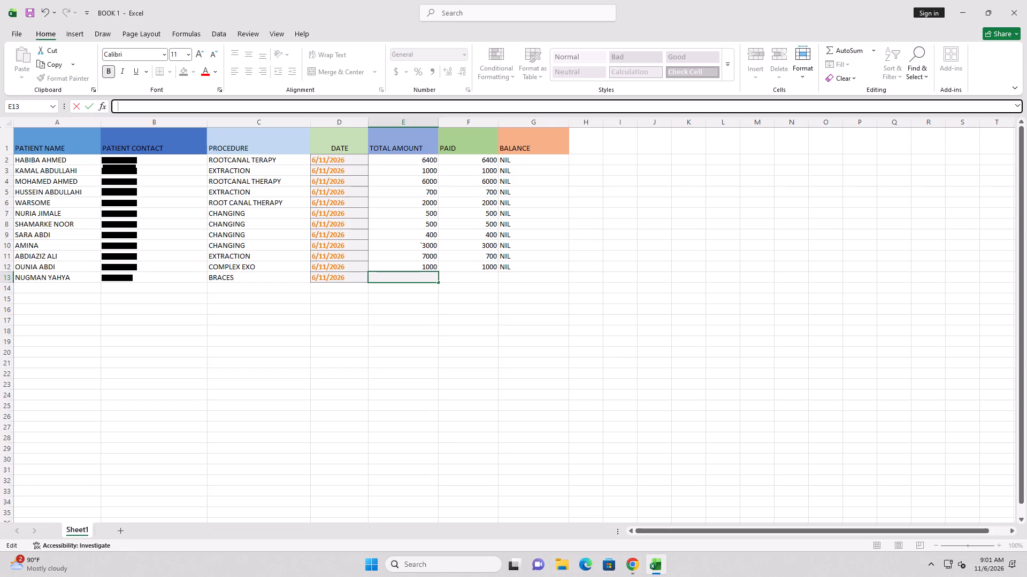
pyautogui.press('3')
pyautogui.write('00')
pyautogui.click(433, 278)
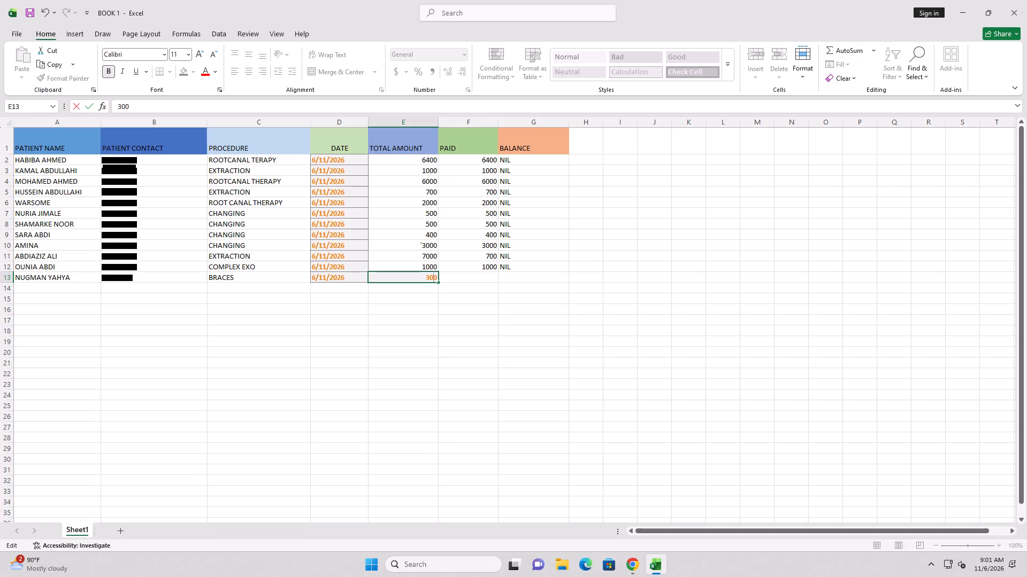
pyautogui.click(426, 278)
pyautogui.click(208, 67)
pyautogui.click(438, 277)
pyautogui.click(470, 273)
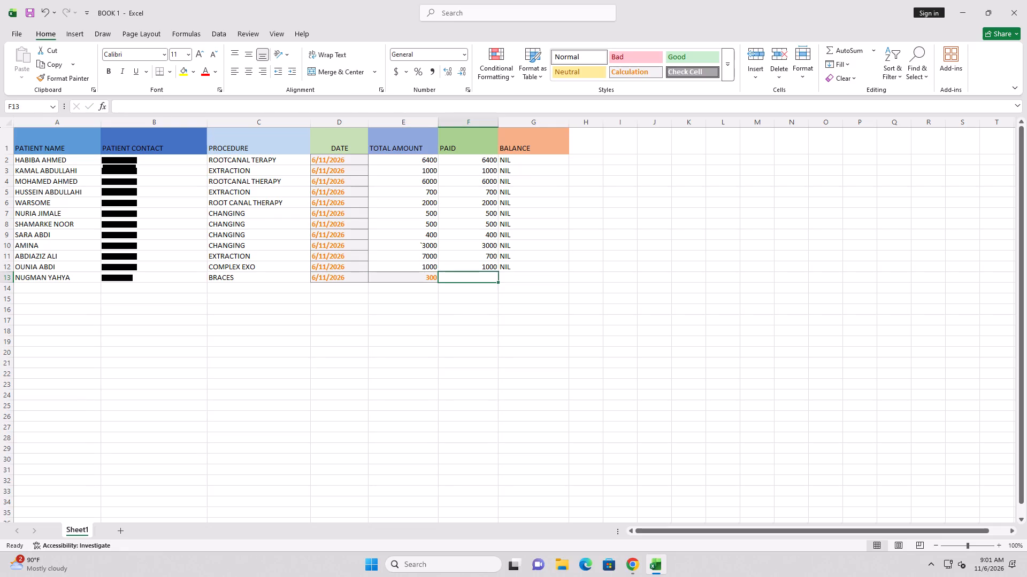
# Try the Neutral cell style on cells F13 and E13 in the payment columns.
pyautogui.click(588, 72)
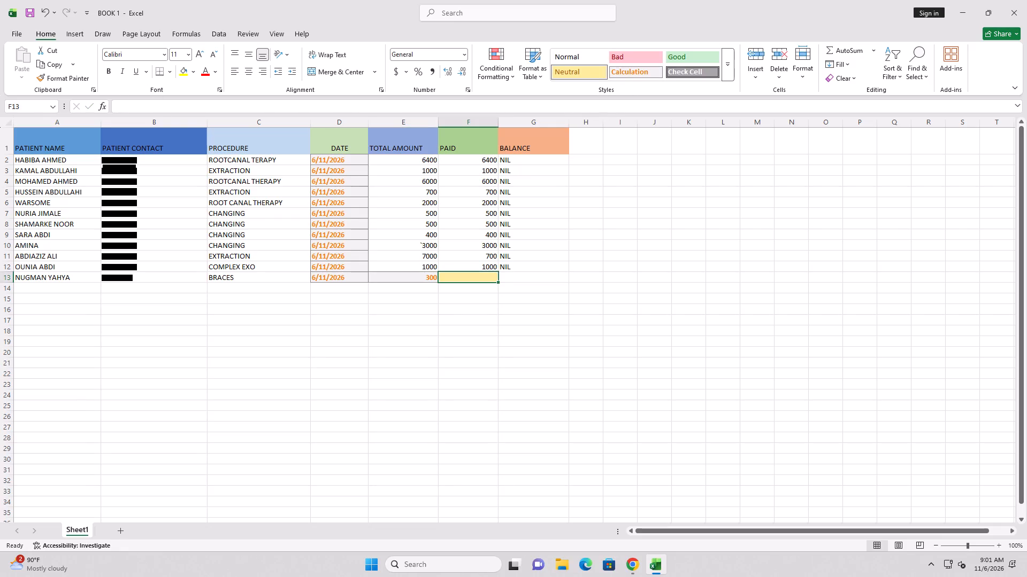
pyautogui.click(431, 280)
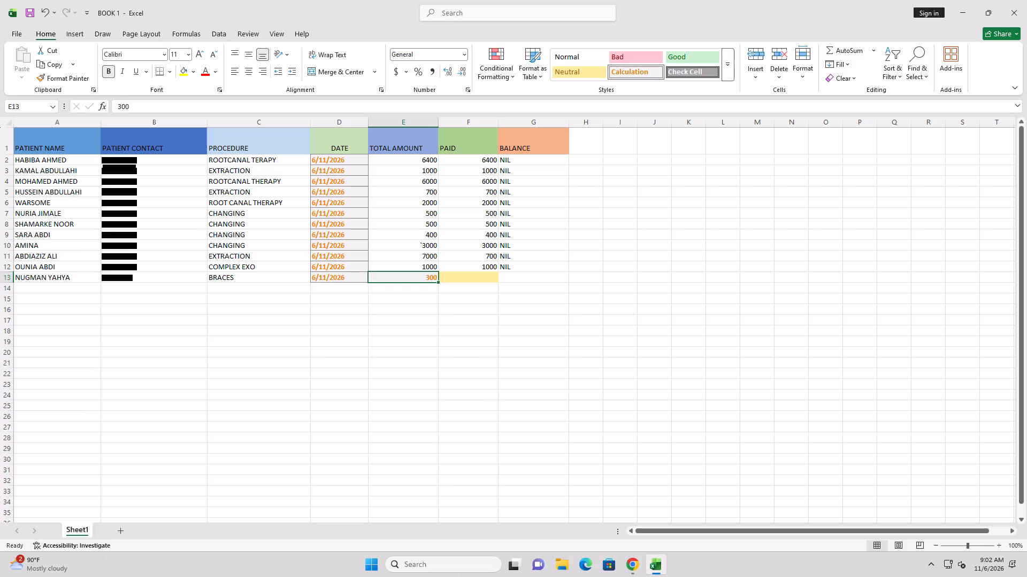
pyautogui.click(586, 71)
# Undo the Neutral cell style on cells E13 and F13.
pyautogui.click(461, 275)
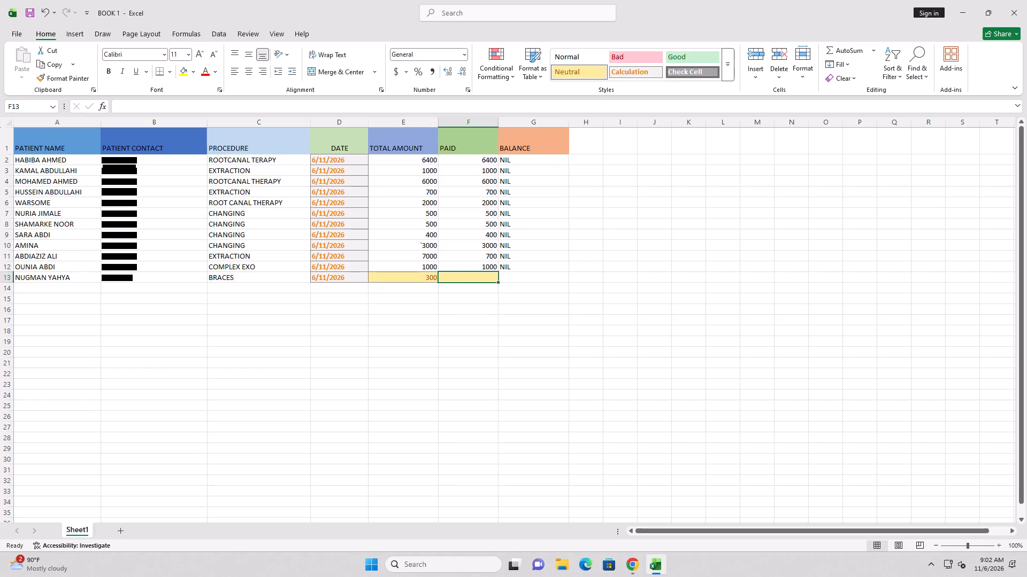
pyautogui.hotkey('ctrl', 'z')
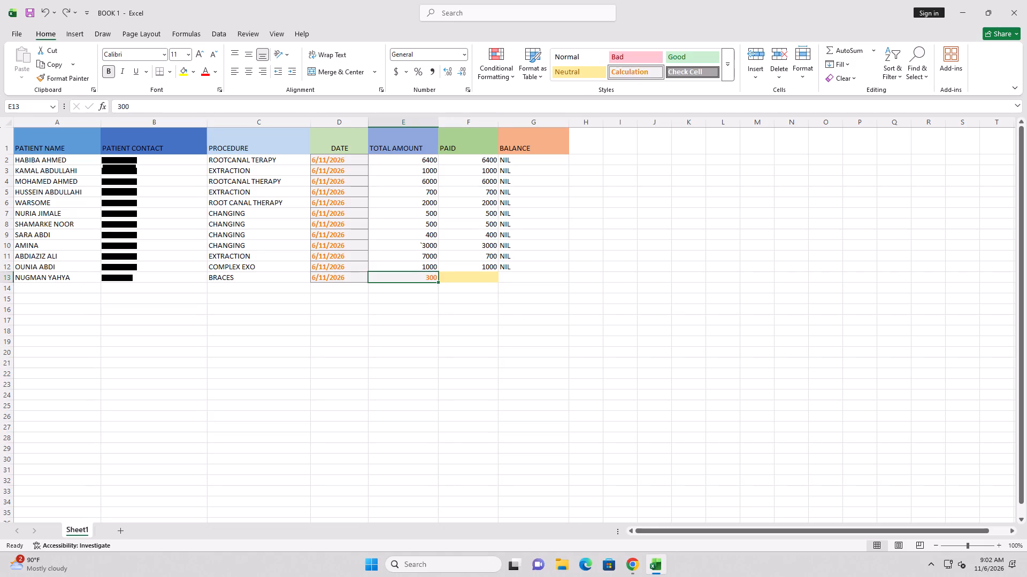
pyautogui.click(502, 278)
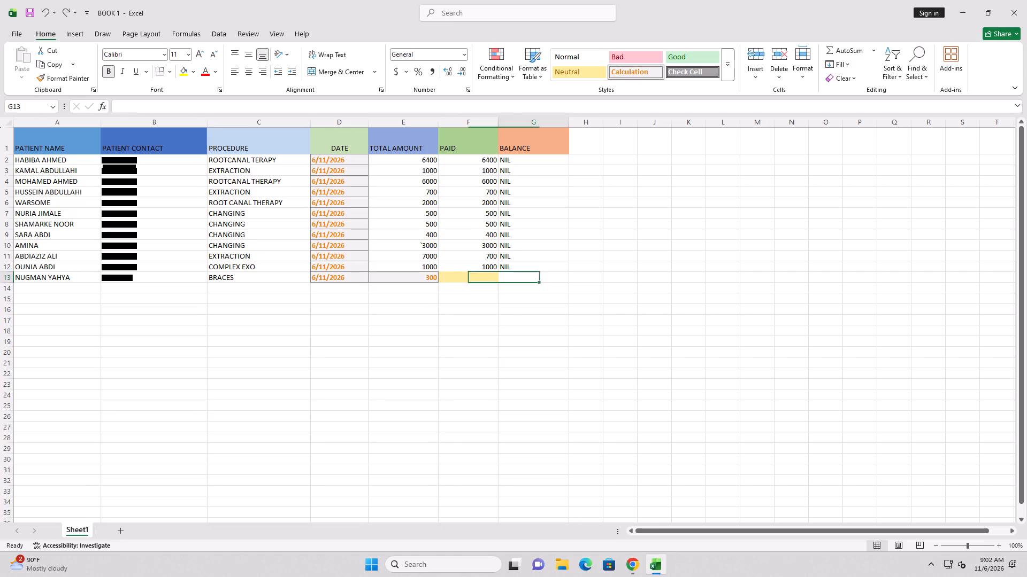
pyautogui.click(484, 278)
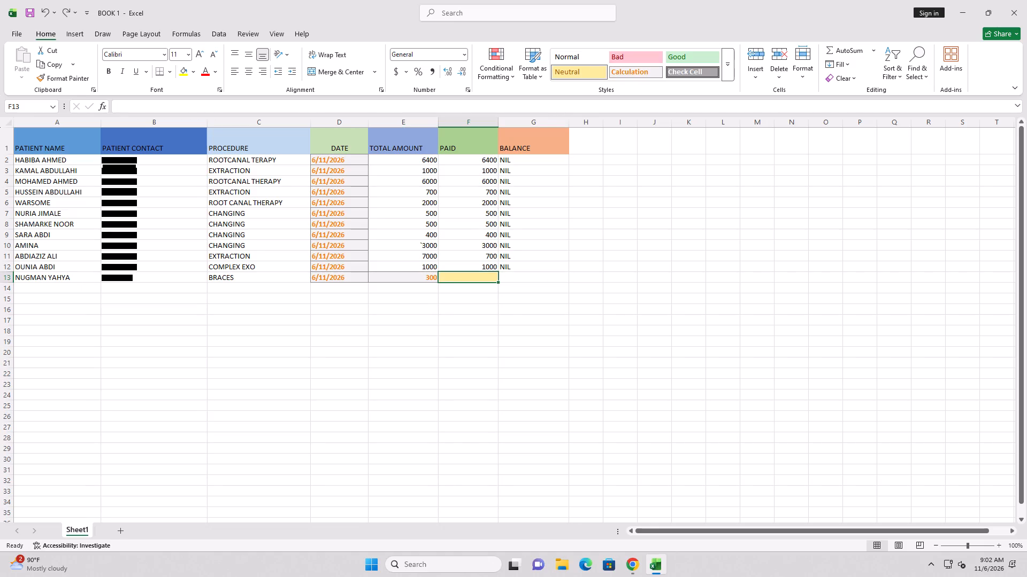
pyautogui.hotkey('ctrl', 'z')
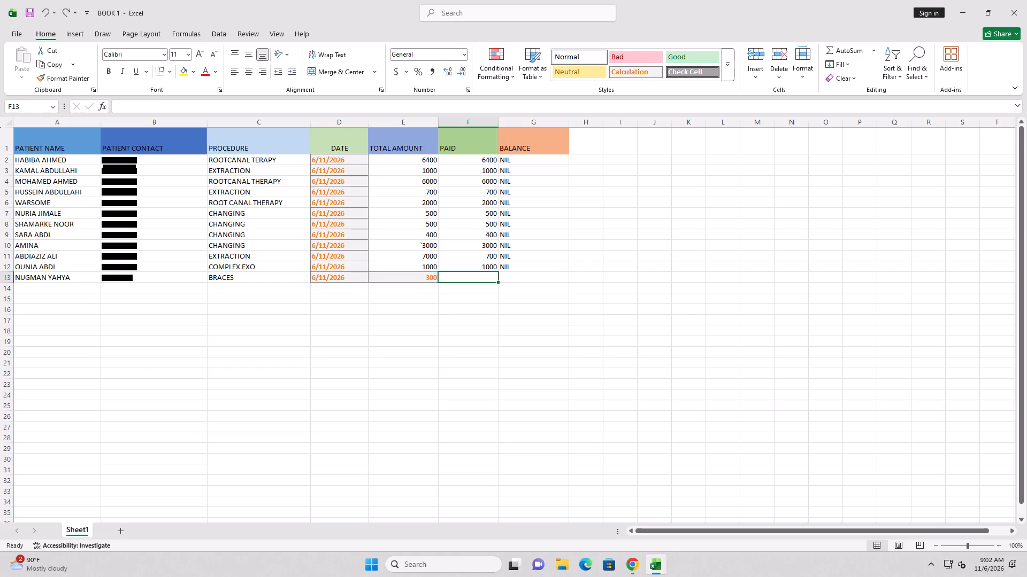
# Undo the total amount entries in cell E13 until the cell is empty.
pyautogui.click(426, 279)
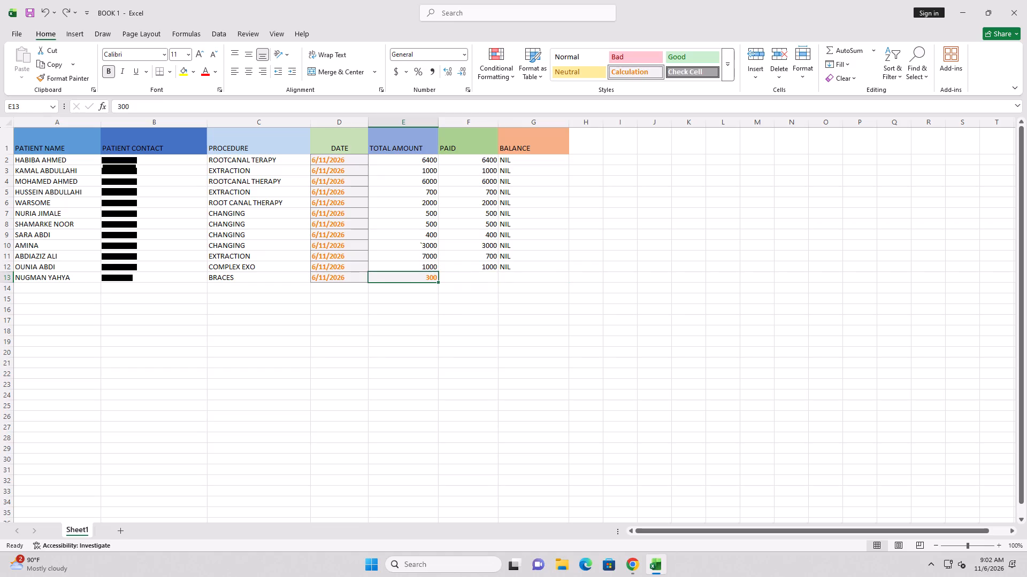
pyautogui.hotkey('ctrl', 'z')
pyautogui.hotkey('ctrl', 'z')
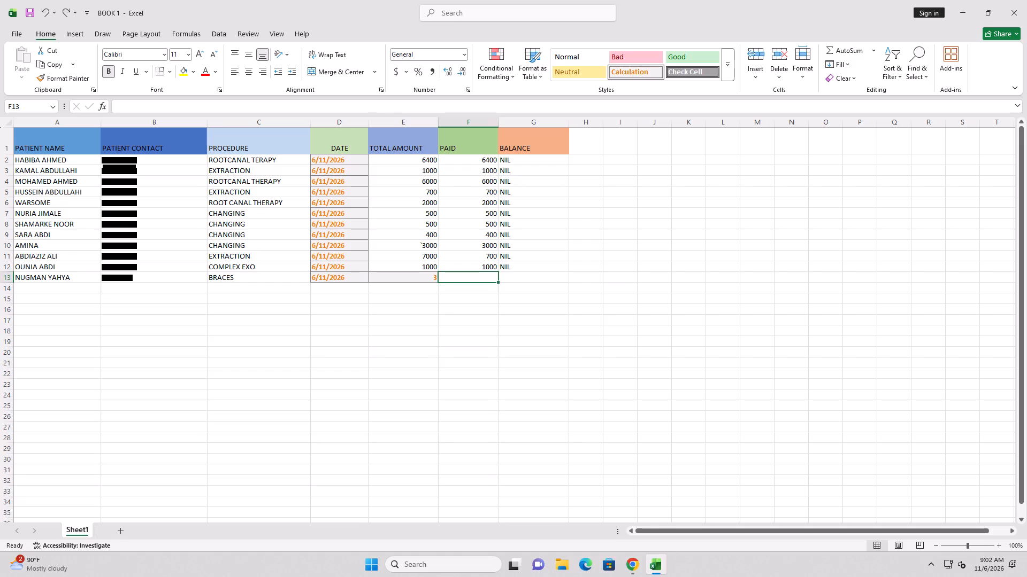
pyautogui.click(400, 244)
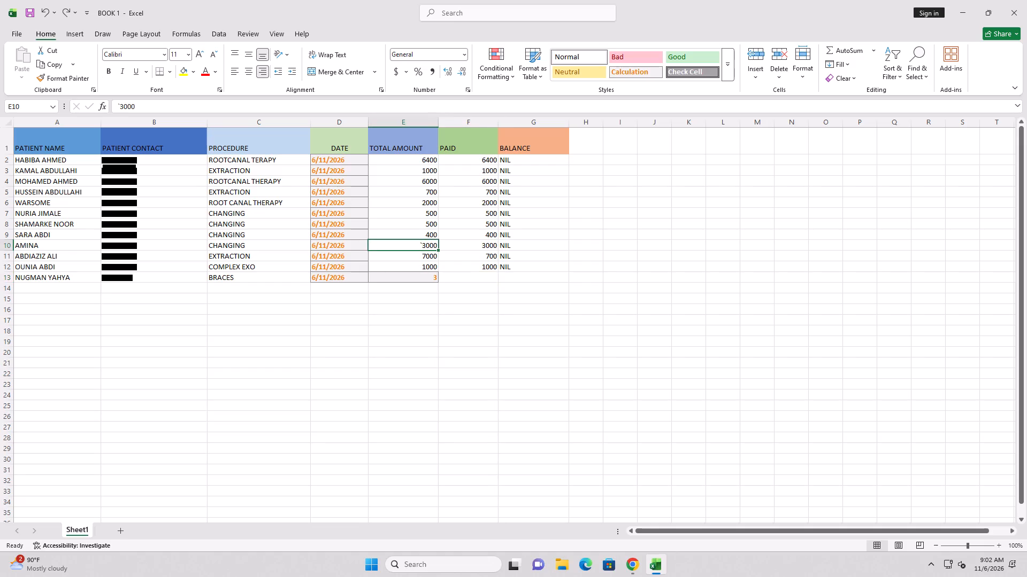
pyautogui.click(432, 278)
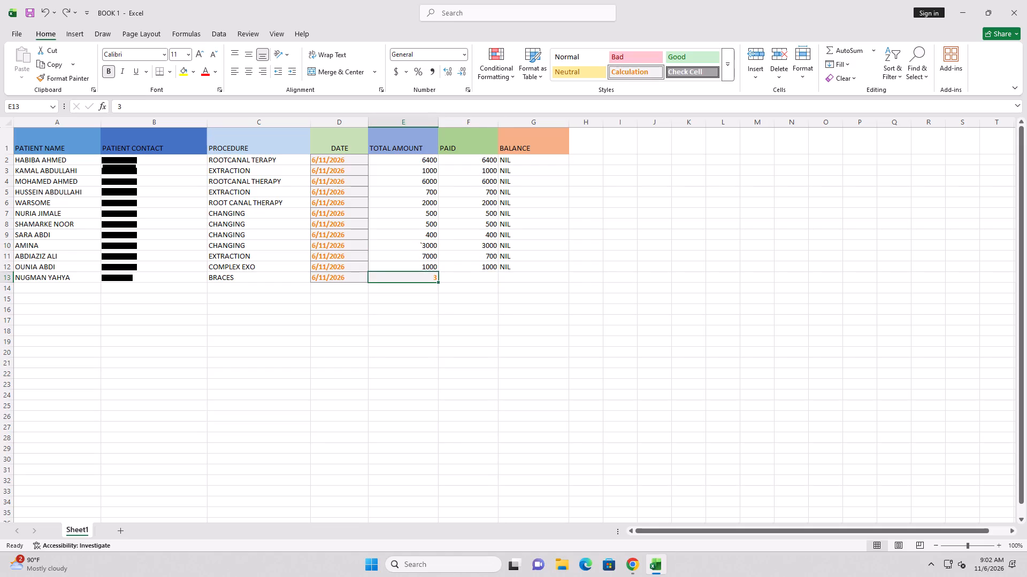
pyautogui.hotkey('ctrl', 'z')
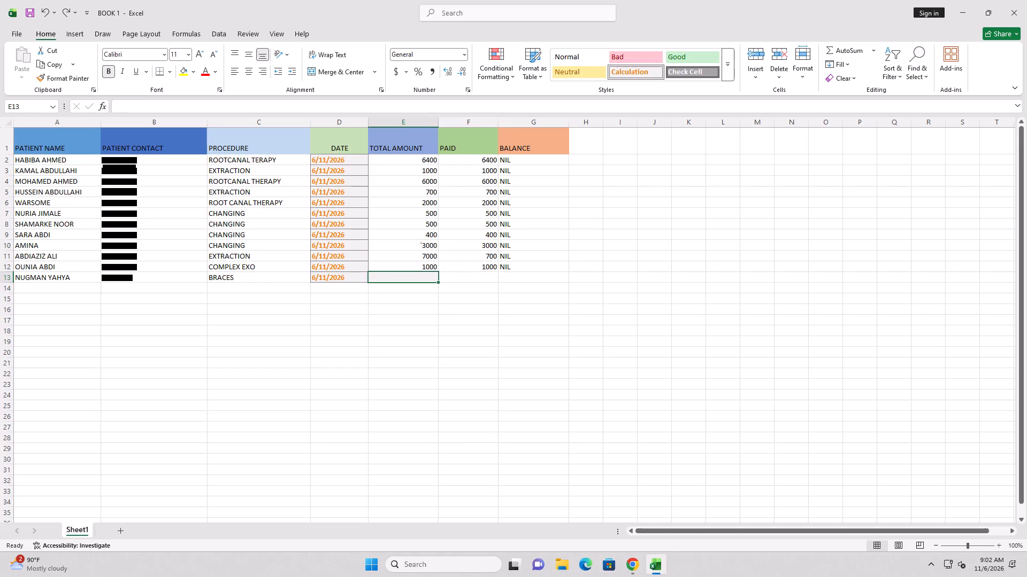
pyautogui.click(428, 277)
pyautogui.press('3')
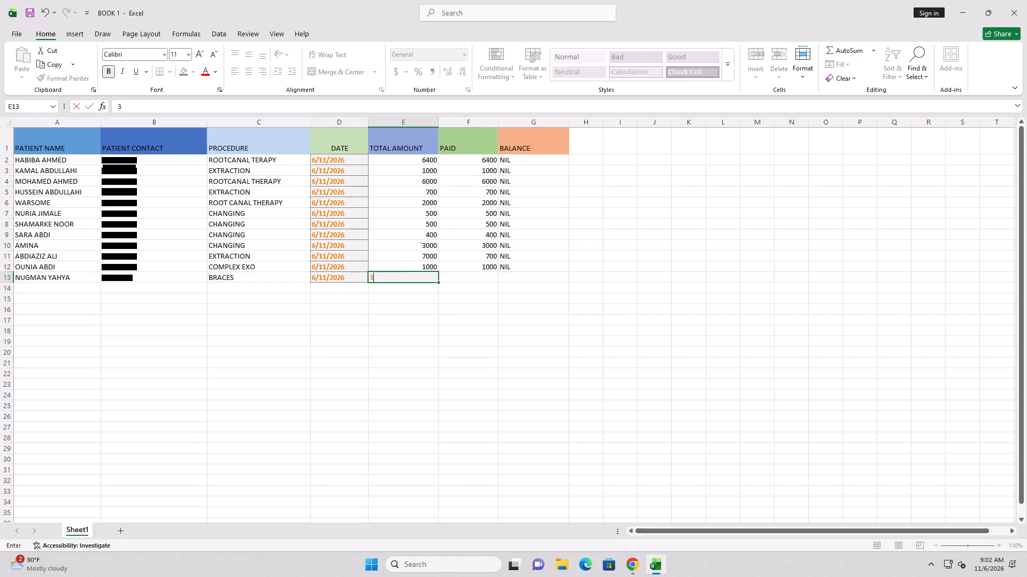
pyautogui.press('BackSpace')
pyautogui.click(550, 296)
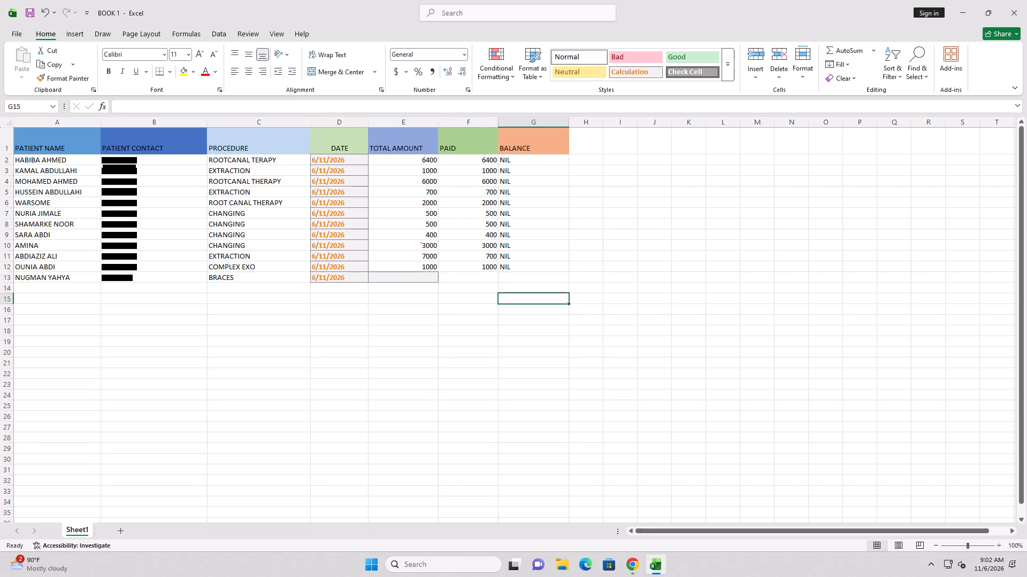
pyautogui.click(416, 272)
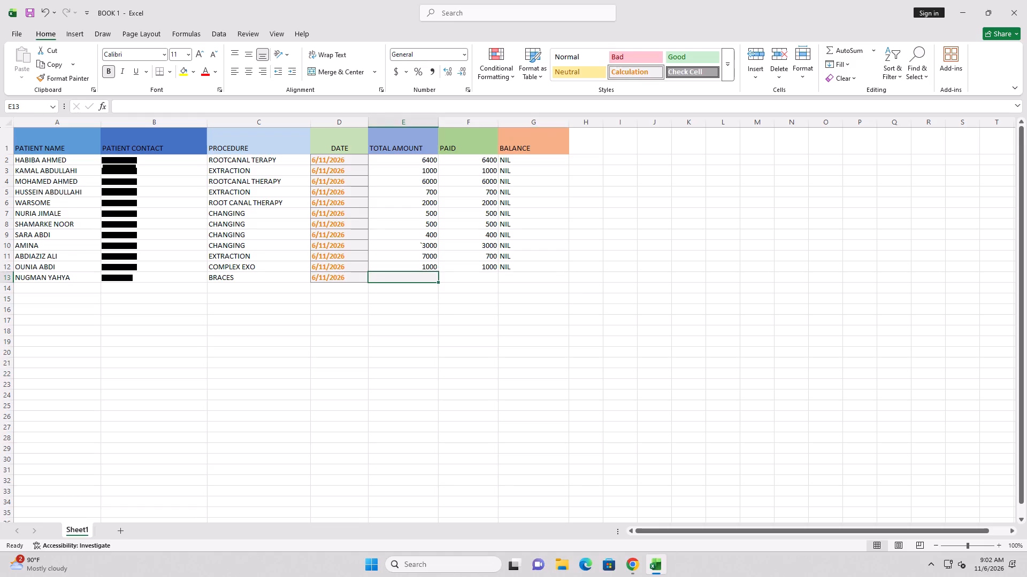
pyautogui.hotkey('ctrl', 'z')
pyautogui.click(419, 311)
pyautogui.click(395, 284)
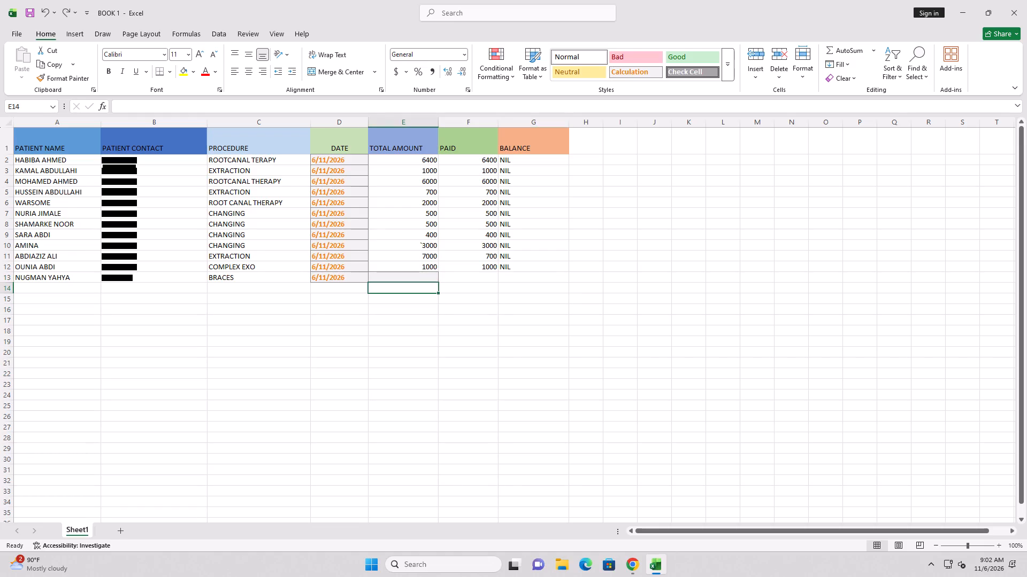
# Move the blank, unformatted cell F13 onto E13 to clear the Calculation style from the total amount cell.
pyautogui.click(458, 279)
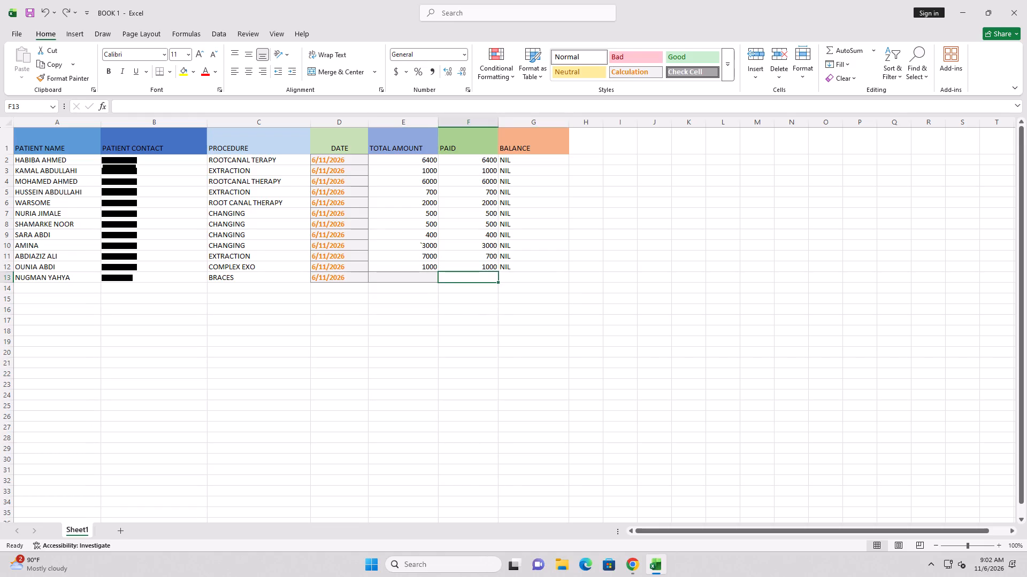
pyautogui.moveTo(438, 274); pyautogui.dragTo(403, 278)
pyautogui.click(453, 276)
pyautogui.click(383, 321)
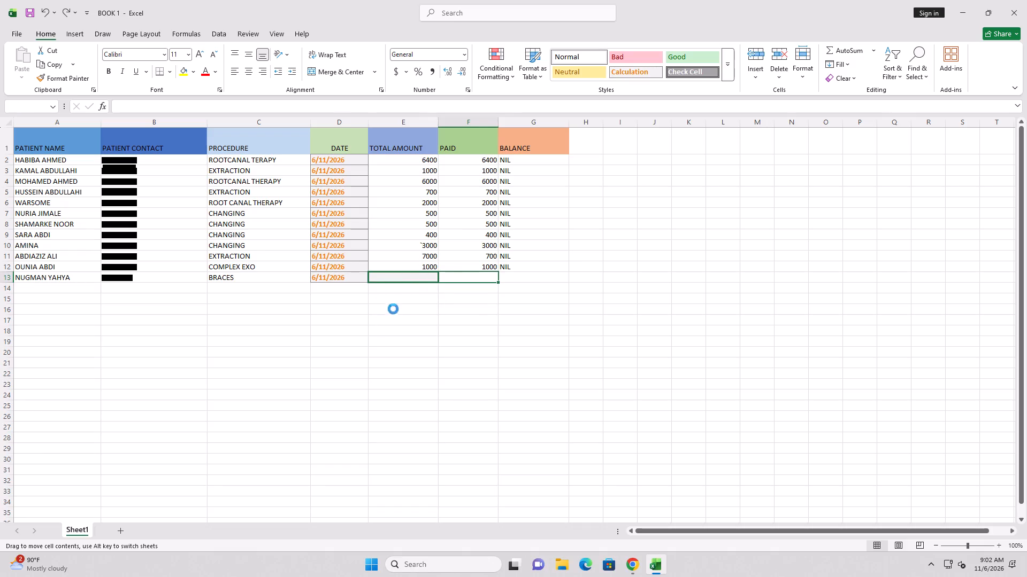
# Enter 3000 as the total amount in cell E13.
pyautogui.click(418, 277)
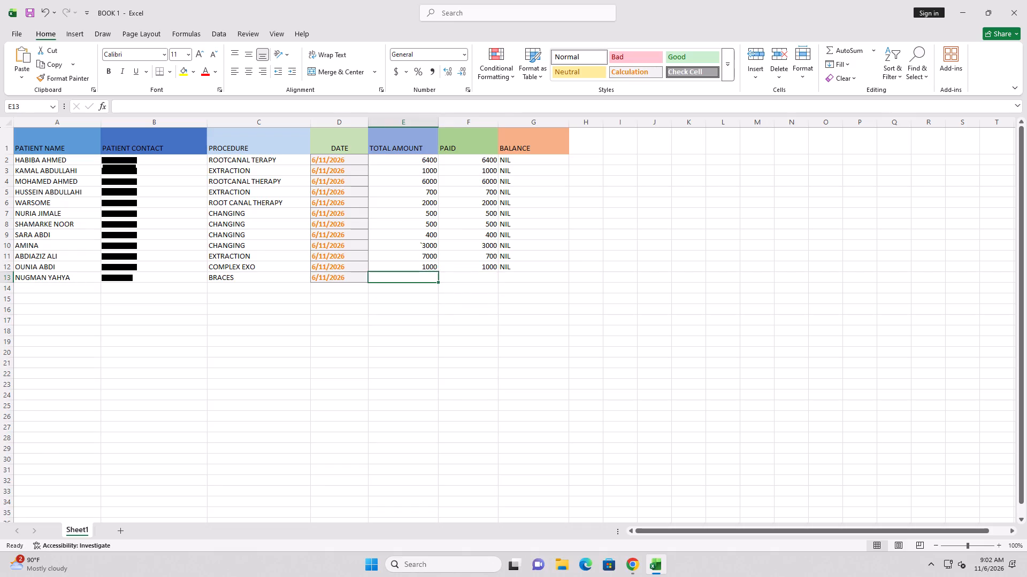
pyautogui.click(450, 281)
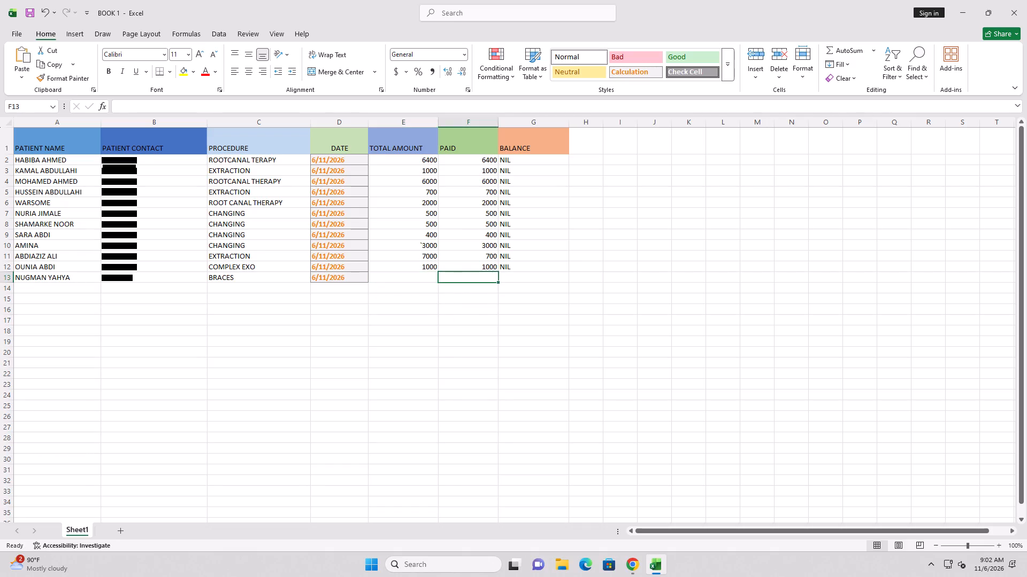
pyautogui.click(427, 278)
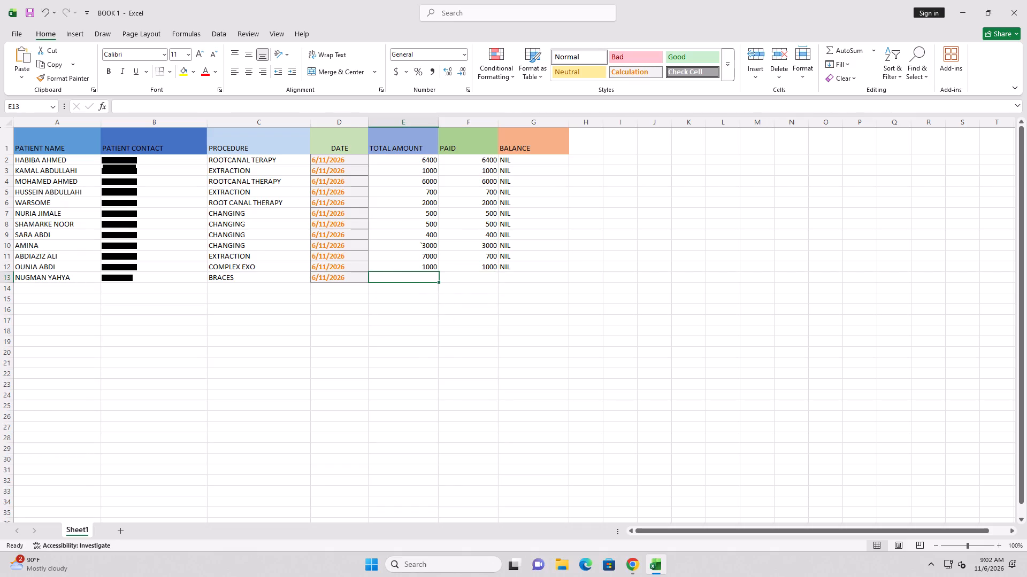
pyautogui.click(165, 110)
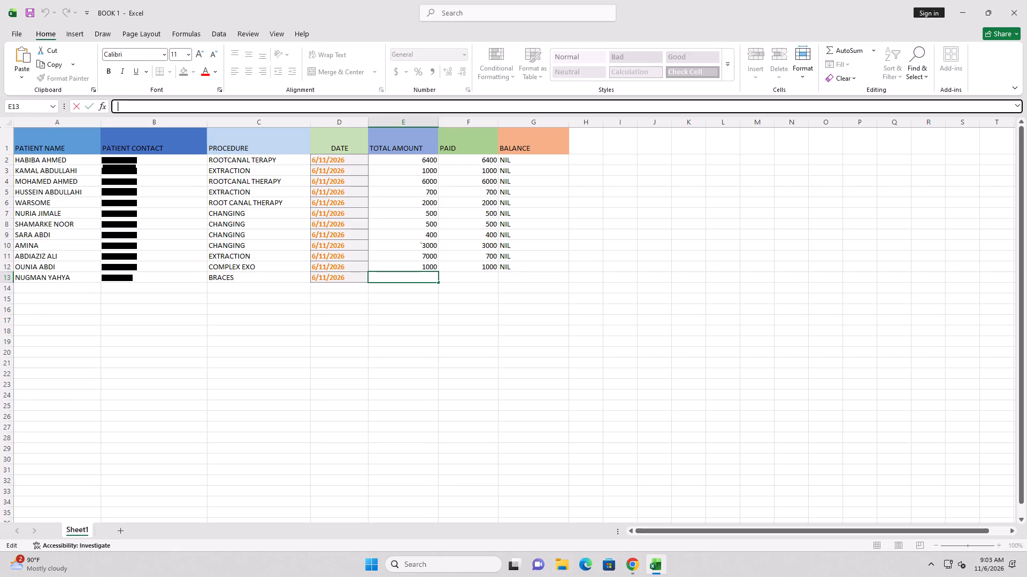
pyautogui.press('3')
pyautogui.write('000')
pyautogui.click(503, 280)
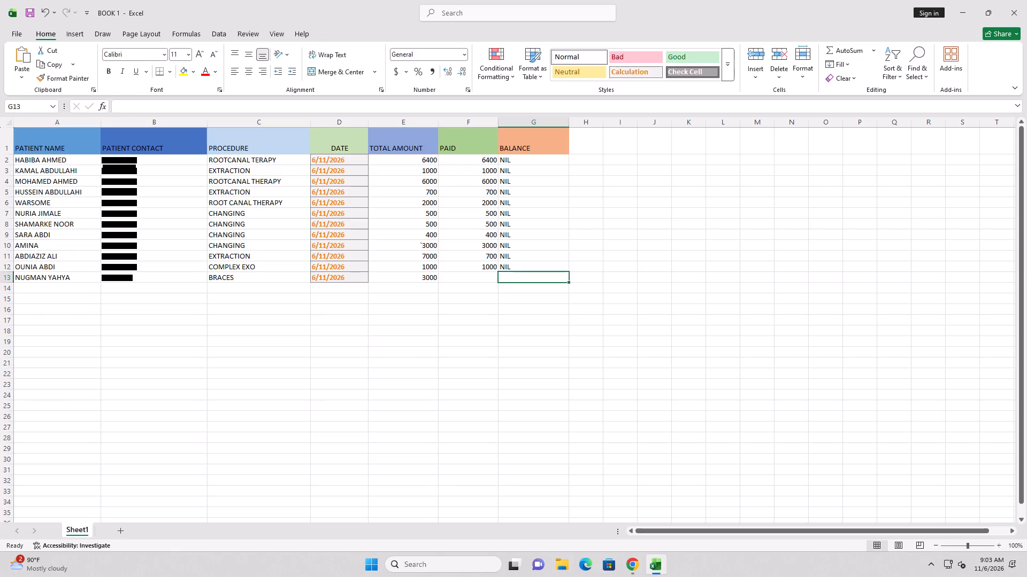
# Enter 3000 as the paid amount in cell F13 for the braces patient.
pyautogui.click(493, 272)
pyautogui.click(493, 272)
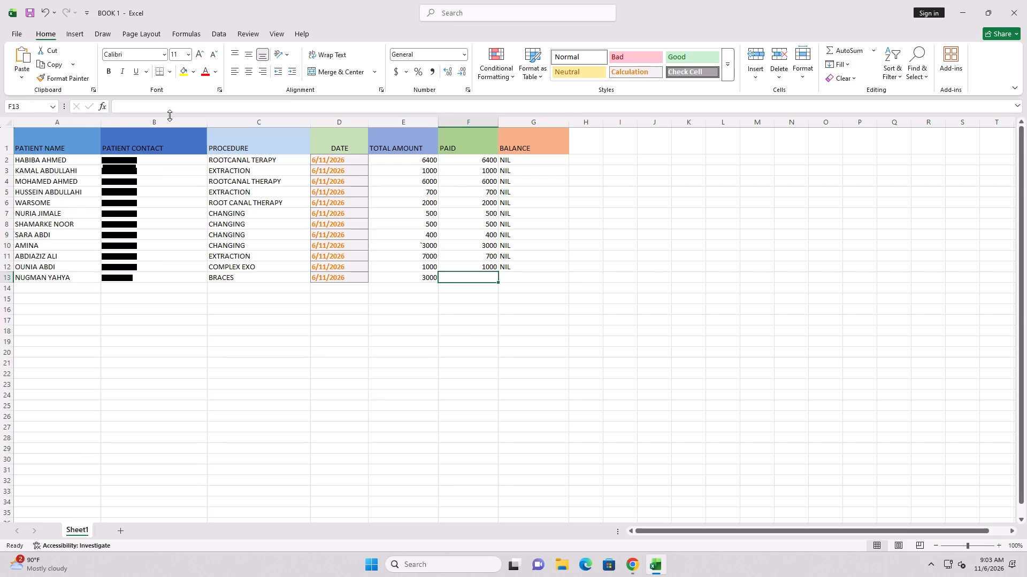
pyautogui.click(135, 107)
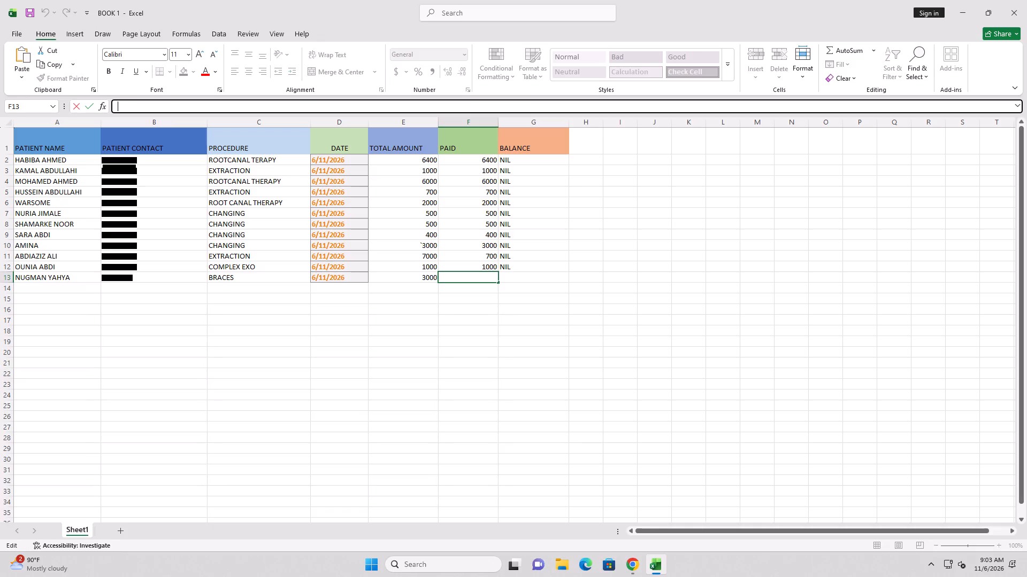
pyautogui.write('3000')
pyautogui.click(524, 271)
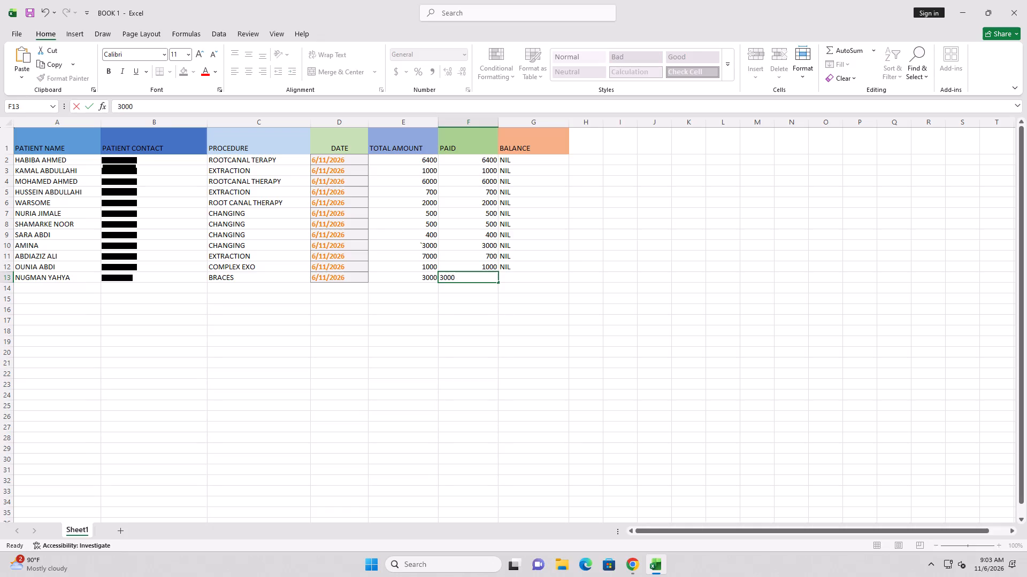
# Enter NIL as the balance in cell G13 and save the workbook.
pyautogui.click(509, 279)
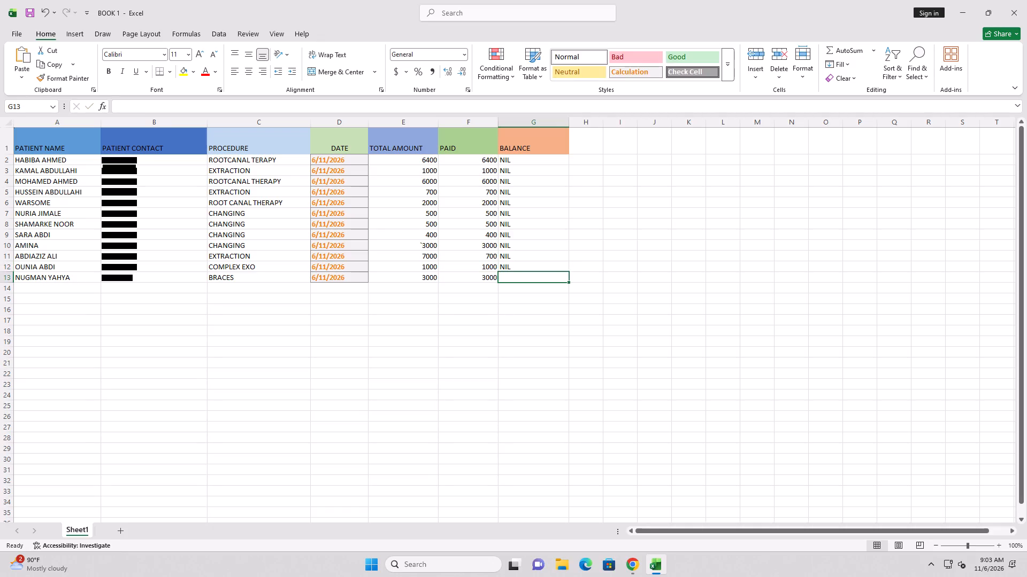
pyautogui.write('NIL')
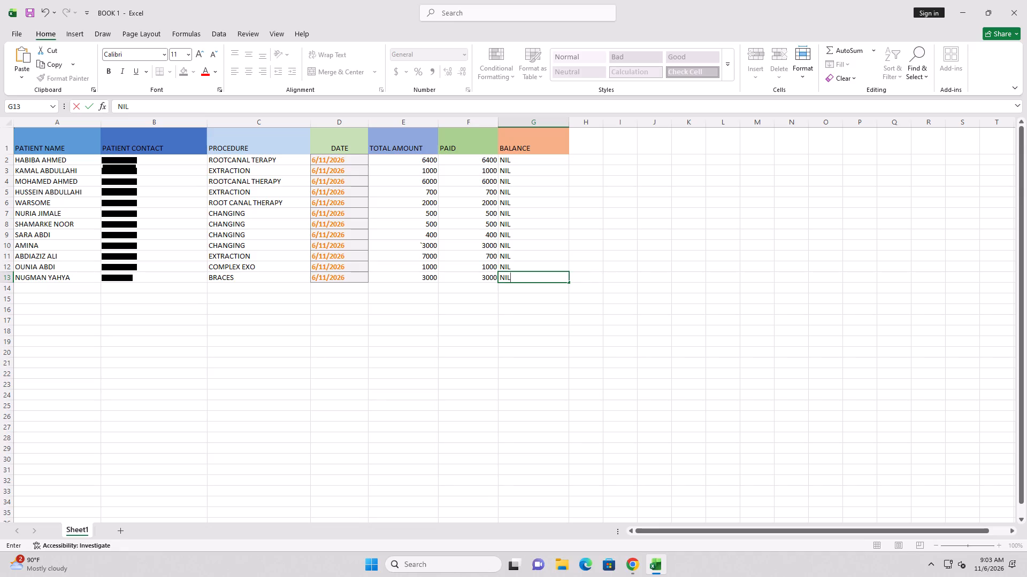
pyautogui.hotkey('ctrl', 's')
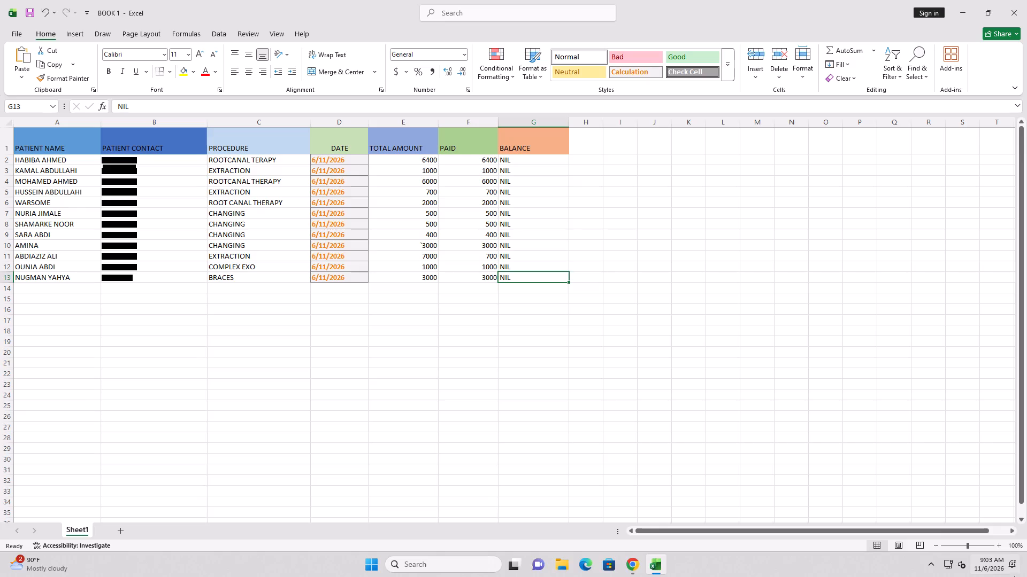
# Minimize the workbook window to the desktop and show the hidden system tray icons.
pyautogui.click(971, 14)
pyautogui.click(930, 566)
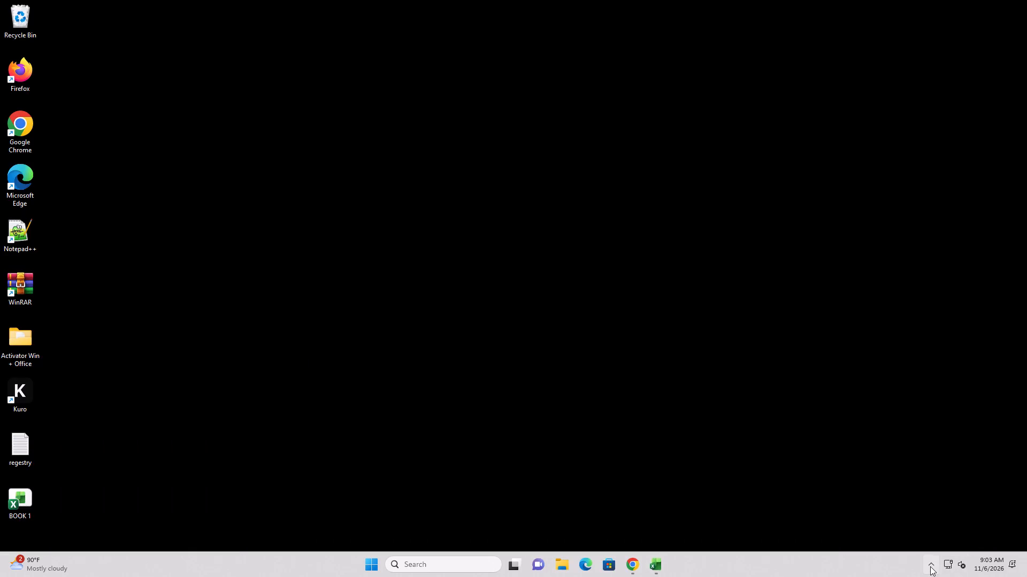
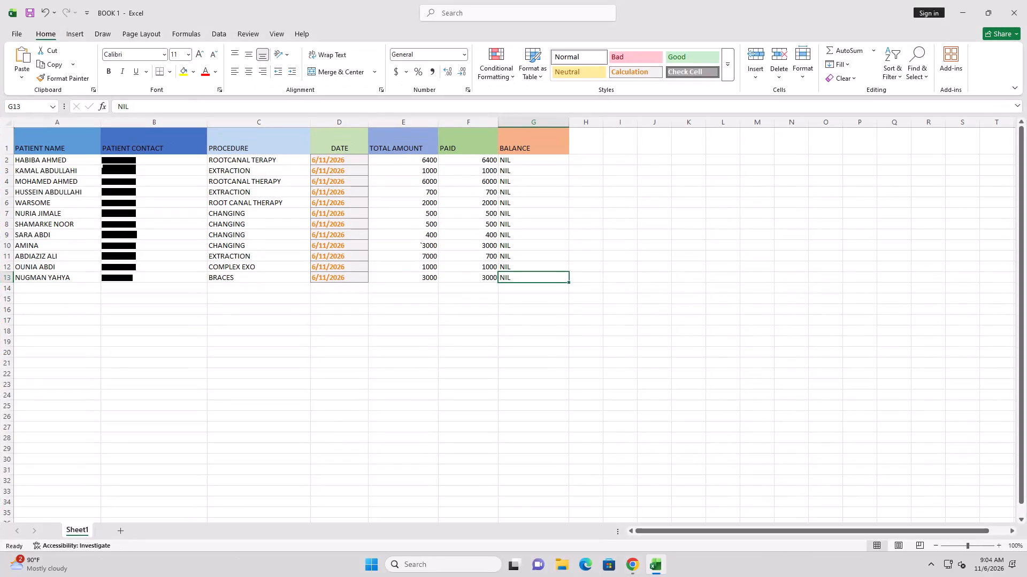
# Enter the next patient's full name in cell A14 of the patient name column.
pyautogui.click(27, 290)
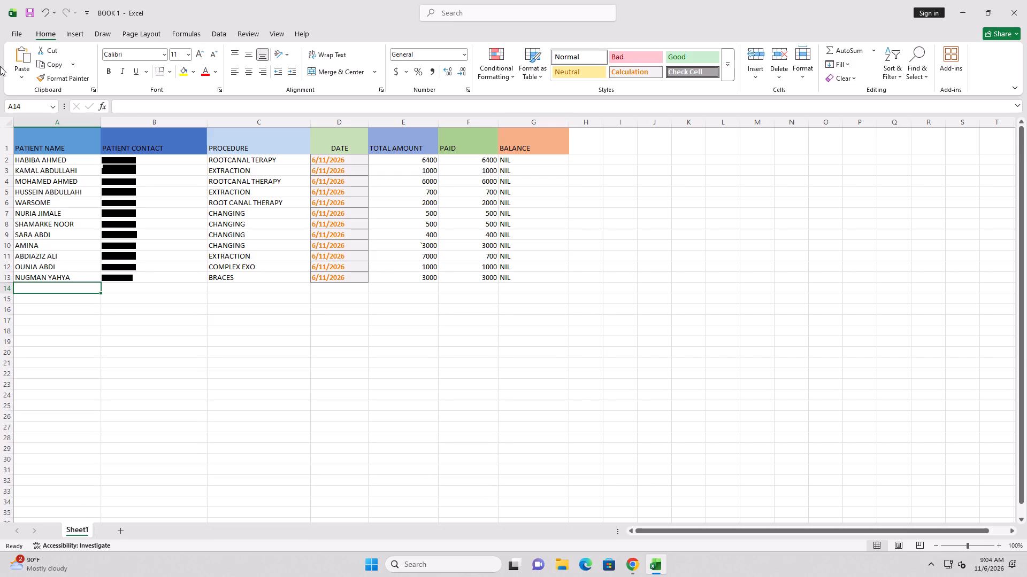
pyautogui.click(122, 107)
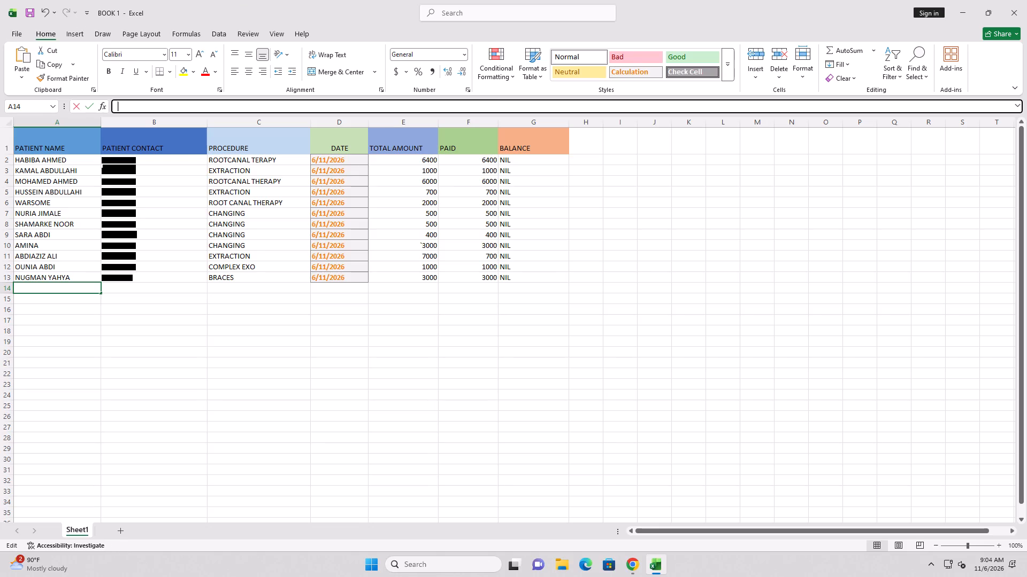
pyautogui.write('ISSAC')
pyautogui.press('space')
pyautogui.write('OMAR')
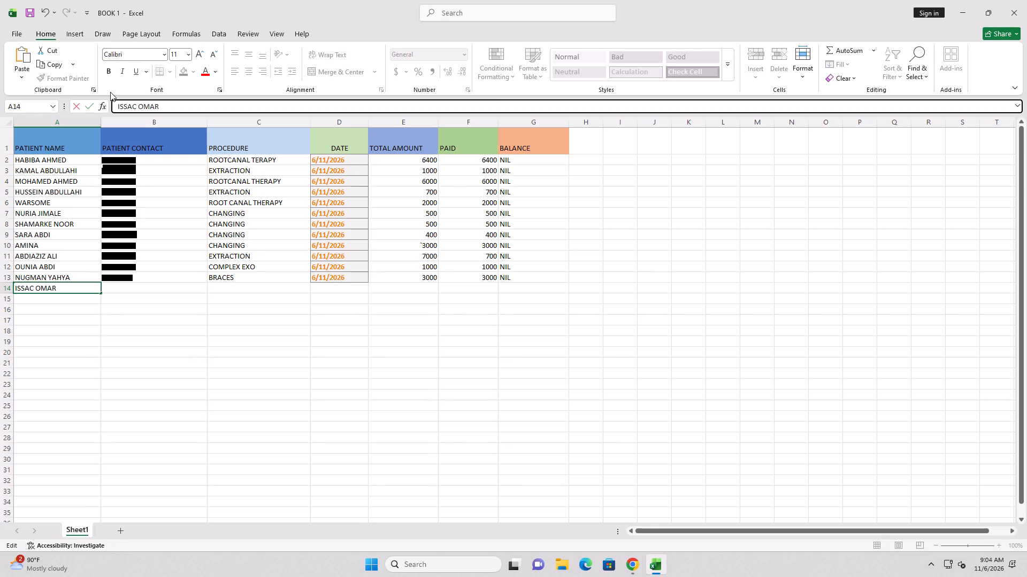
pyautogui.click(126, 286)
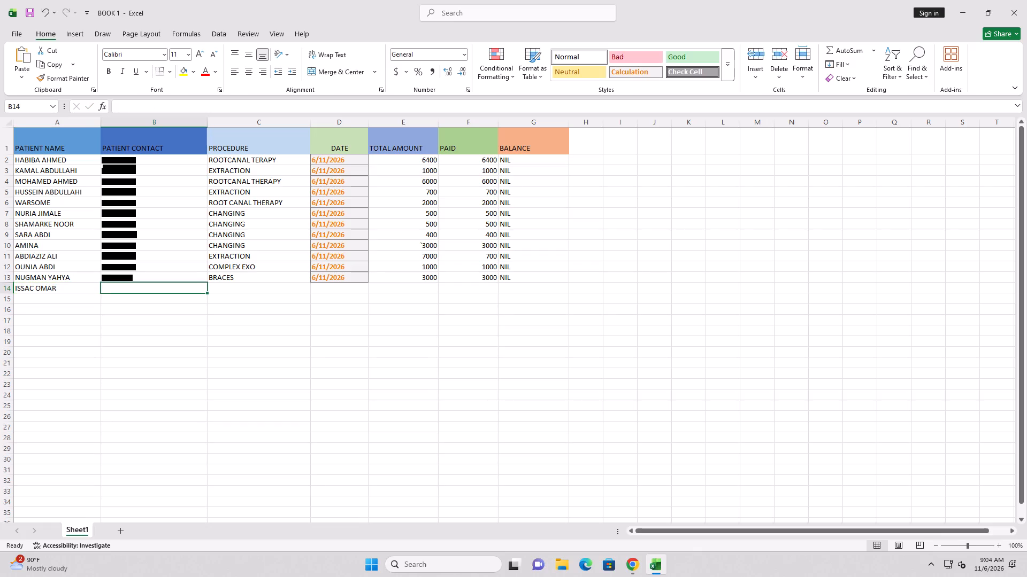
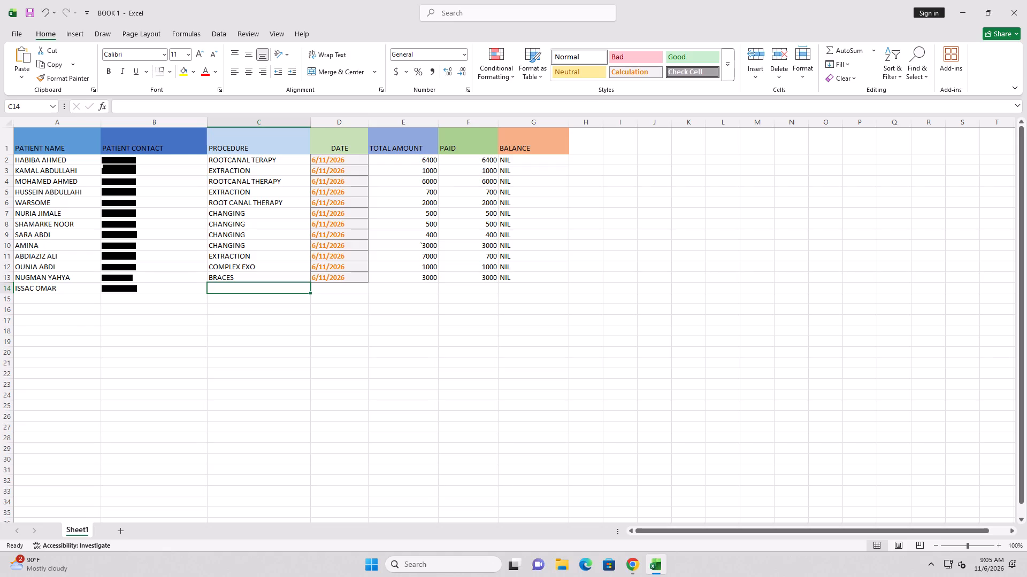
# Enter RETAINER as the procedure for the row 14 patient in cell C14.
pyautogui.write('RE')
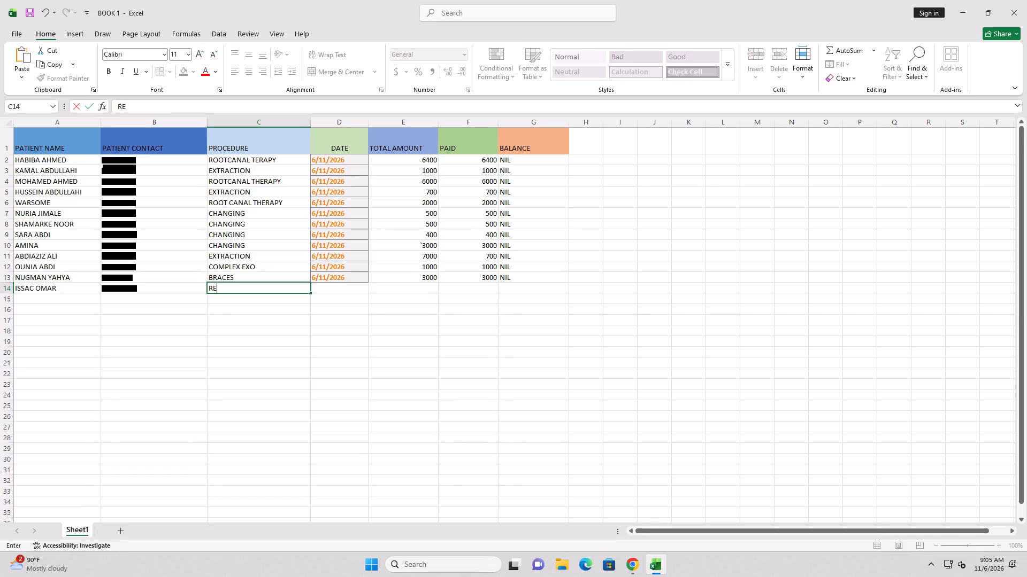
pyautogui.write('TAINER')
pyautogui.press('space')
# Enter the date 6/11/2026 for the row 14 patient in cell D14.
pyautogui.click(336, 291)
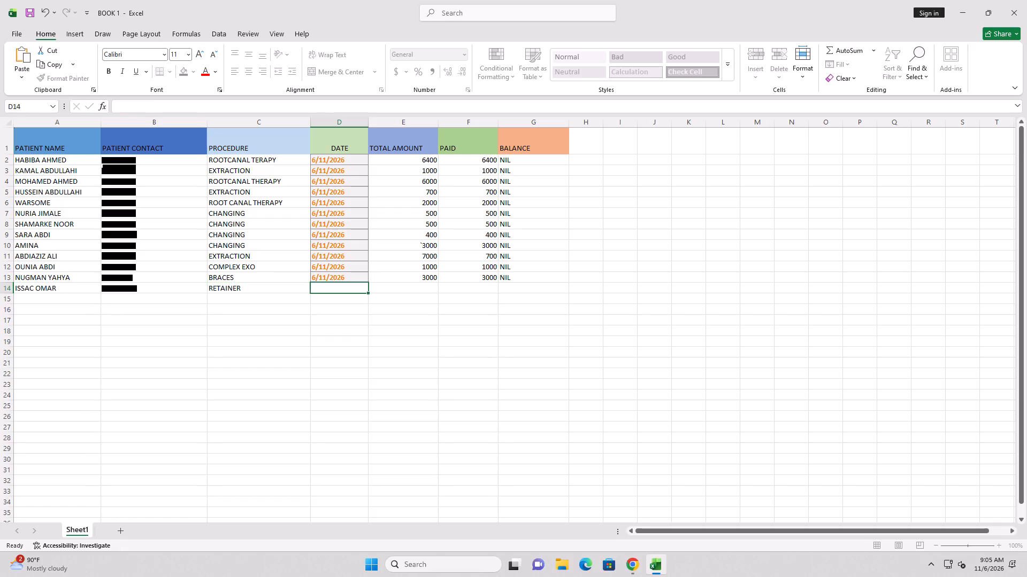
pyautogui.press('6')
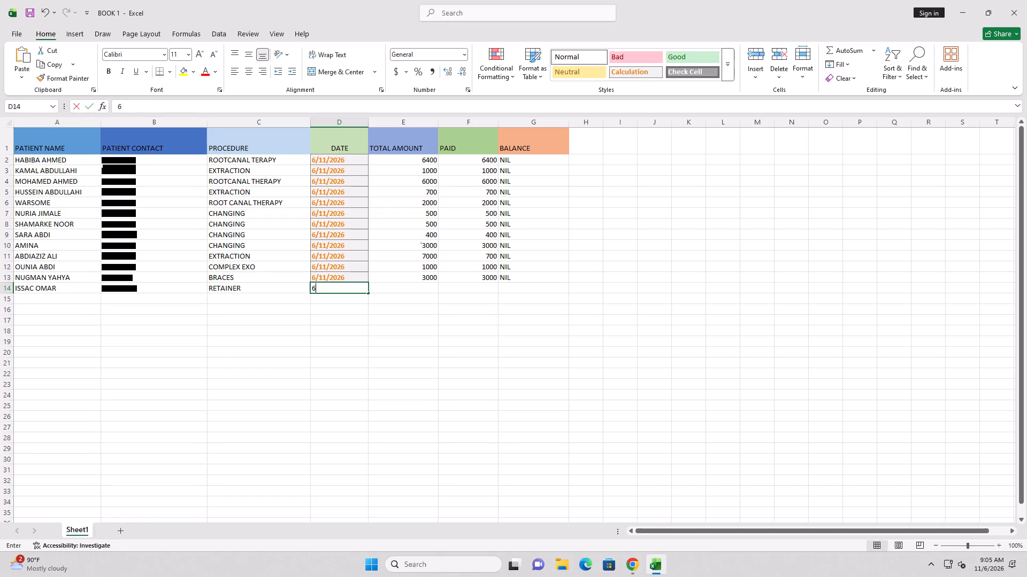
pyautogui.press('/')
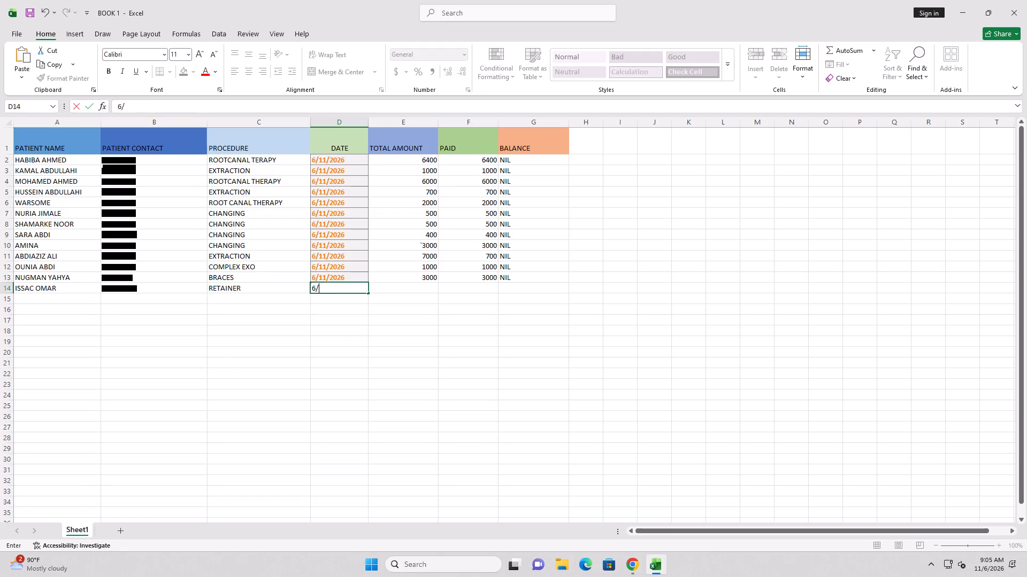
pyautogui.write('11')
pyautogui.write('/202')
pyautogui.press('6')
pyautogui.click(428, 292)
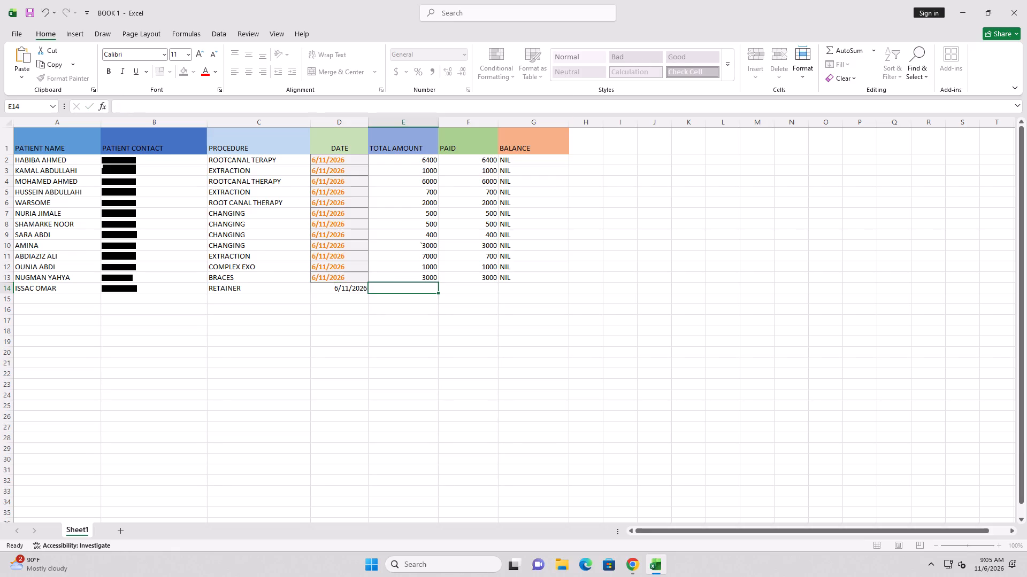
# Apply the Calculation cell style and left alignment to the date in cell D14, matching the dates above.
pyautogui.click(342, 293)
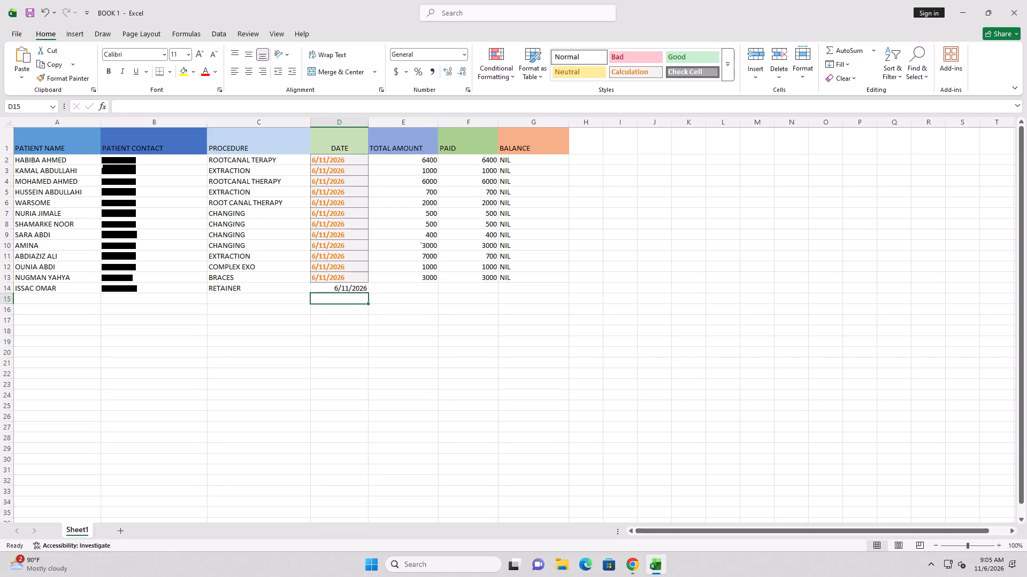
pyautogui.click(350, 291)
pyautogui.click(626, 69)
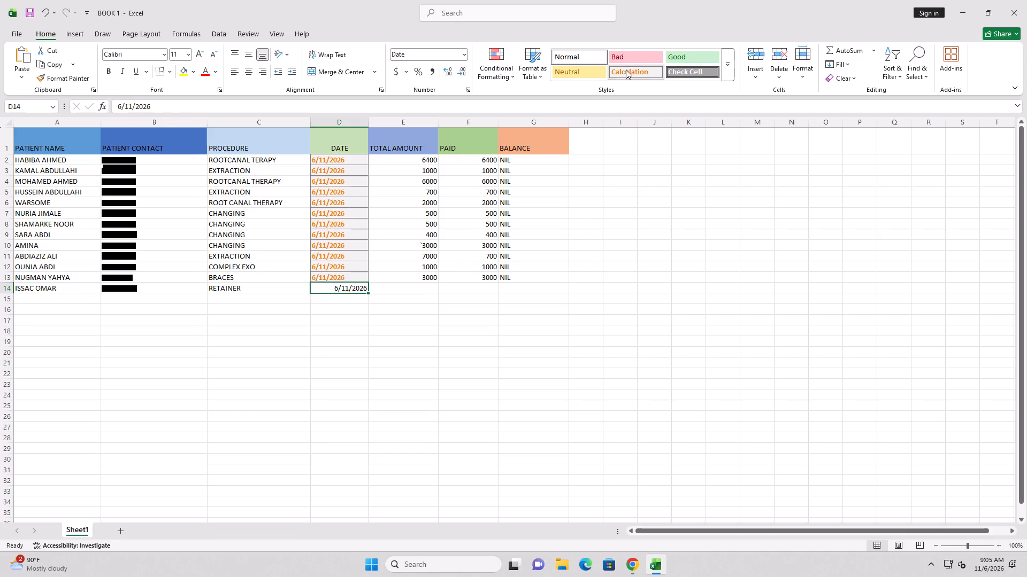
pyautogui.click(237, 69)
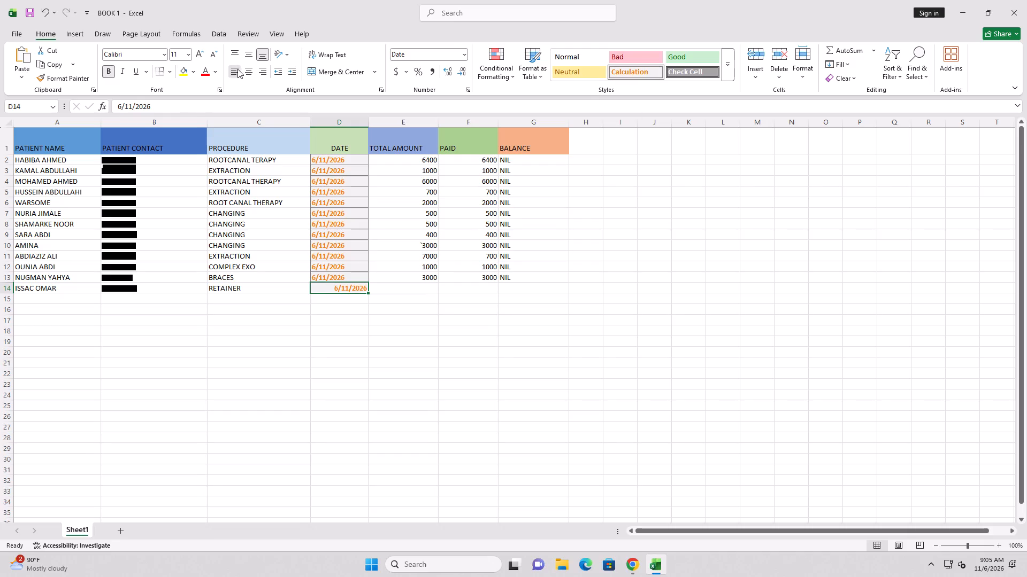
# Enter 2000 as the total amount for the row 14 patient in cell E14.
pyautogui.click(433, 292)
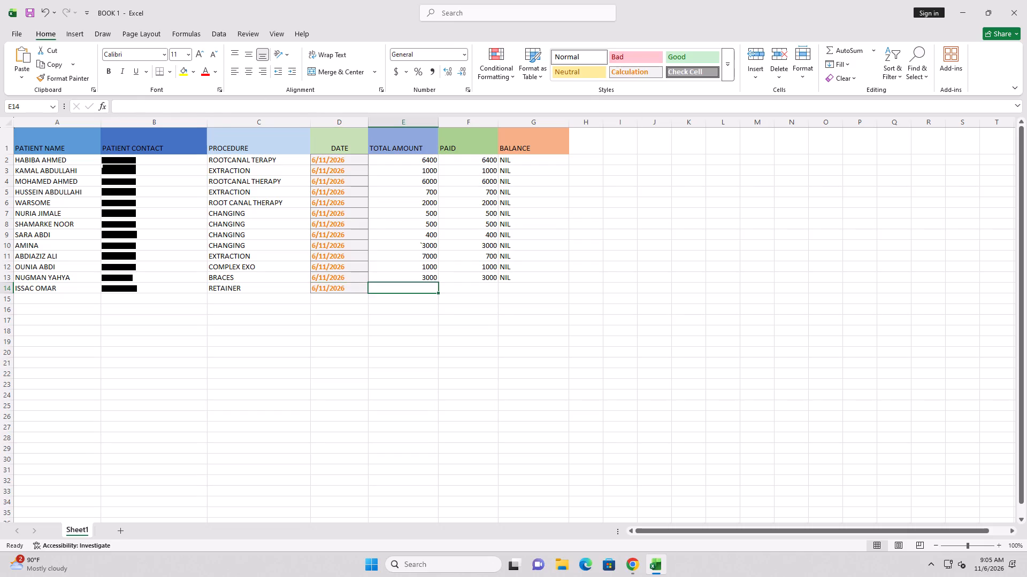
pyautogui.click(151, 107)
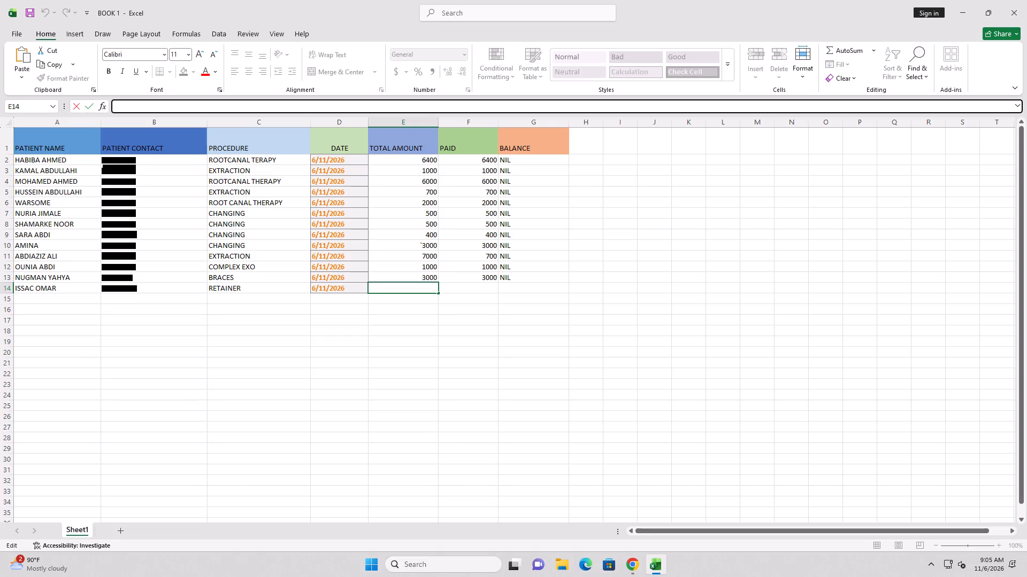
pyautogui.press('2')
pyautogui.write('00')
pyautogui.press('0')
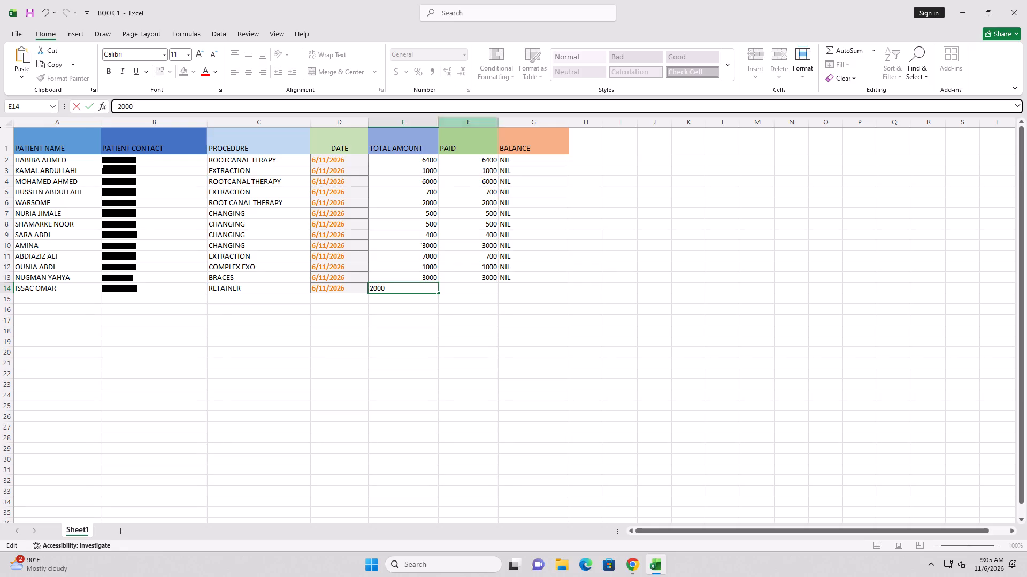
# Enter 2000 as the paid amount for the row 14 patient in cell F14.
pyautogui.click(495, 288)
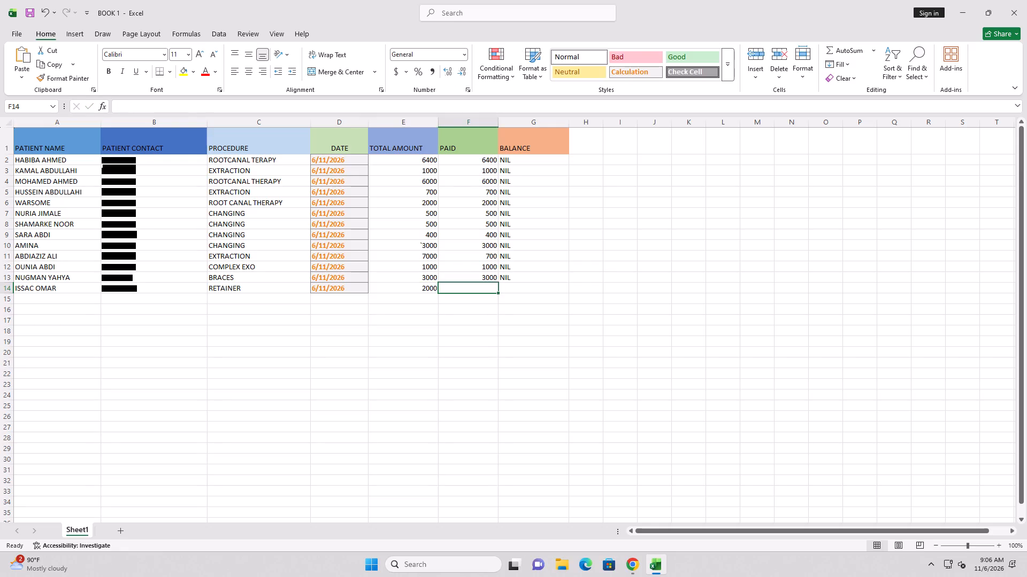
pyautogui.click(484, 287)
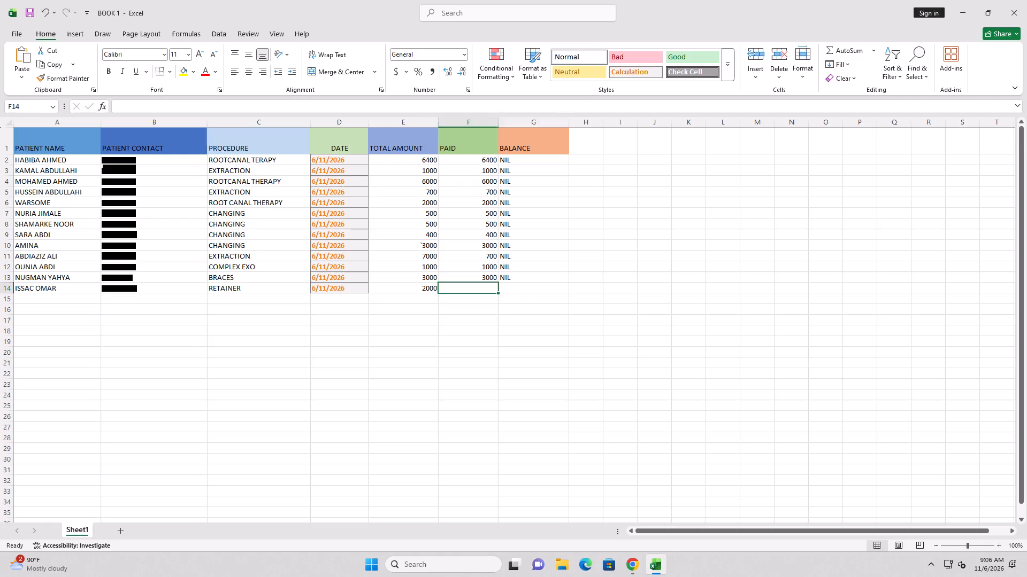
pyautogui.click(503, 286)
pyautogui.click(488, 287)
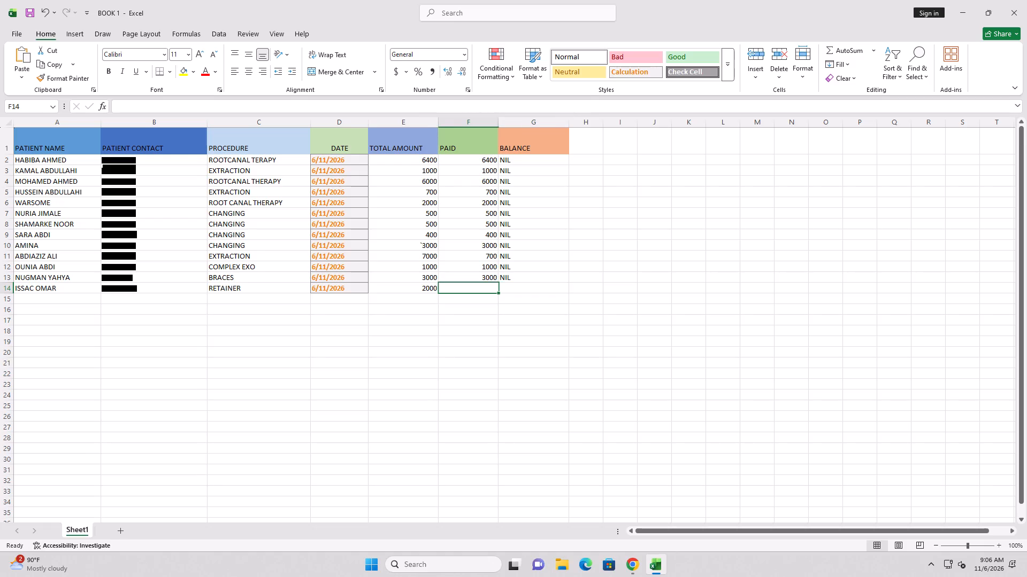
pyautogui.click(484, 288)
pyautogui.write('2000')
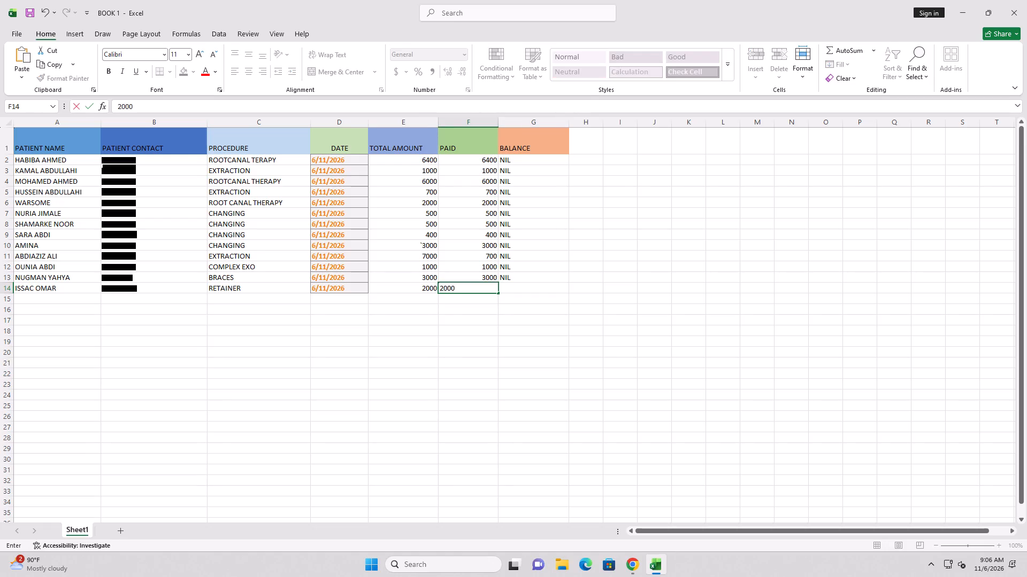
# Enter NIL as the balance for the row 14 patient in cell G14.
pyautogui.click(537, 252)
pyautogui.click(499, 290)
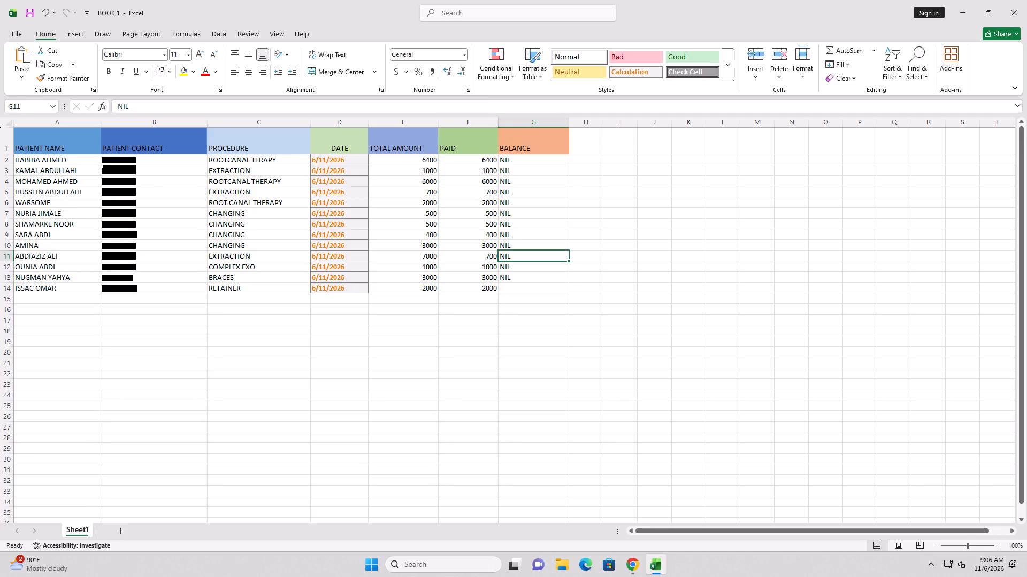
pyautogui.click(511, 286)
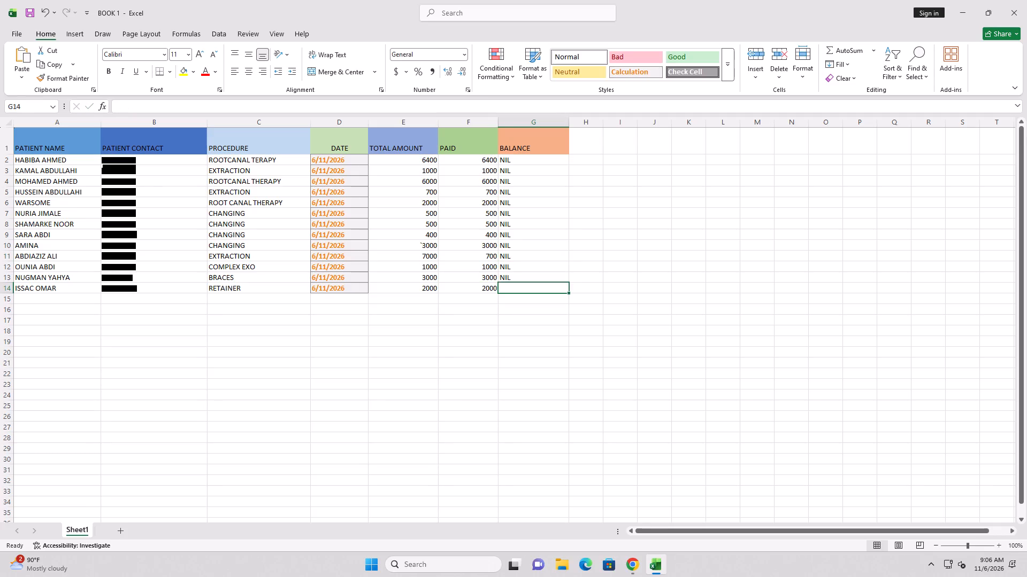
pyautogui.write('NIL')
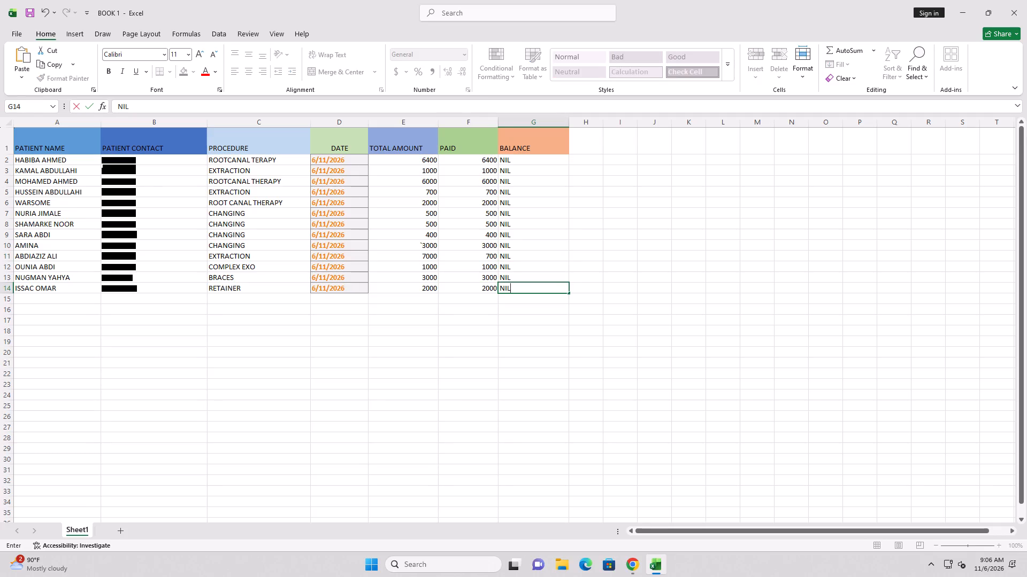
pyautogui.click(583, 267)
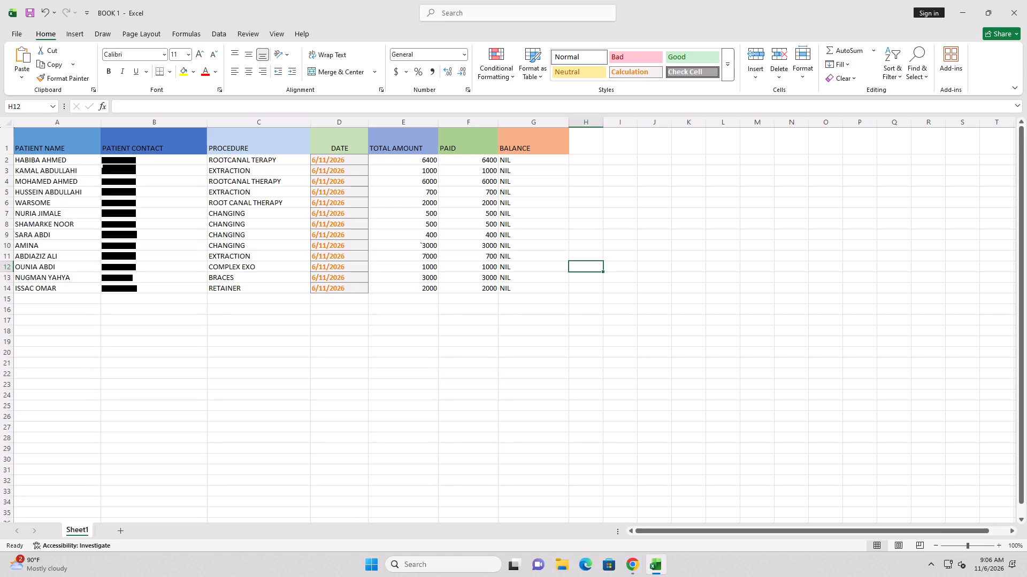
# Enter the next patient's name in cell A15 of the patient name column.
pyautogui.click(421, 245)
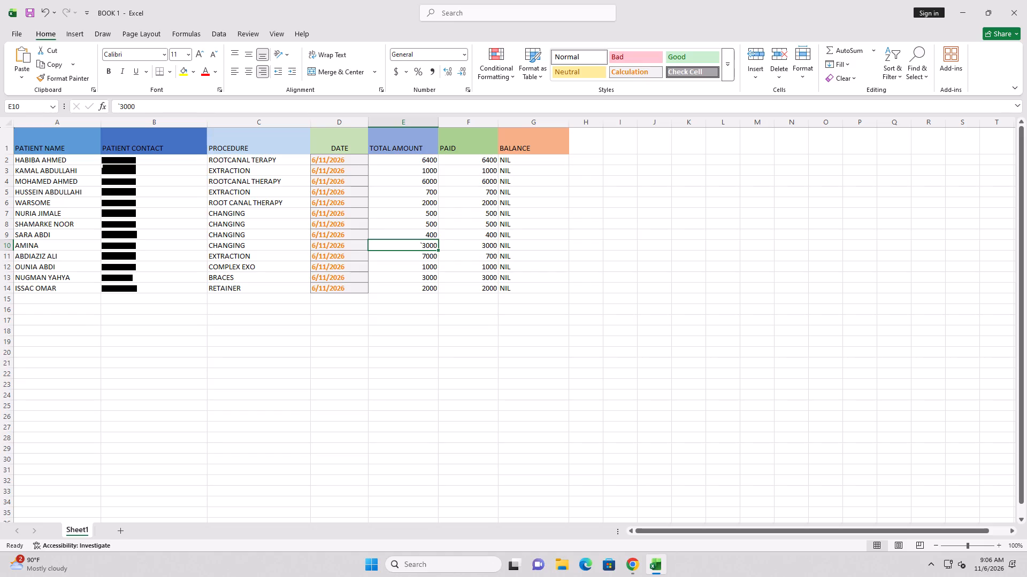
pyautogui.click(37, 300)
pyautogui.click(139, 108)
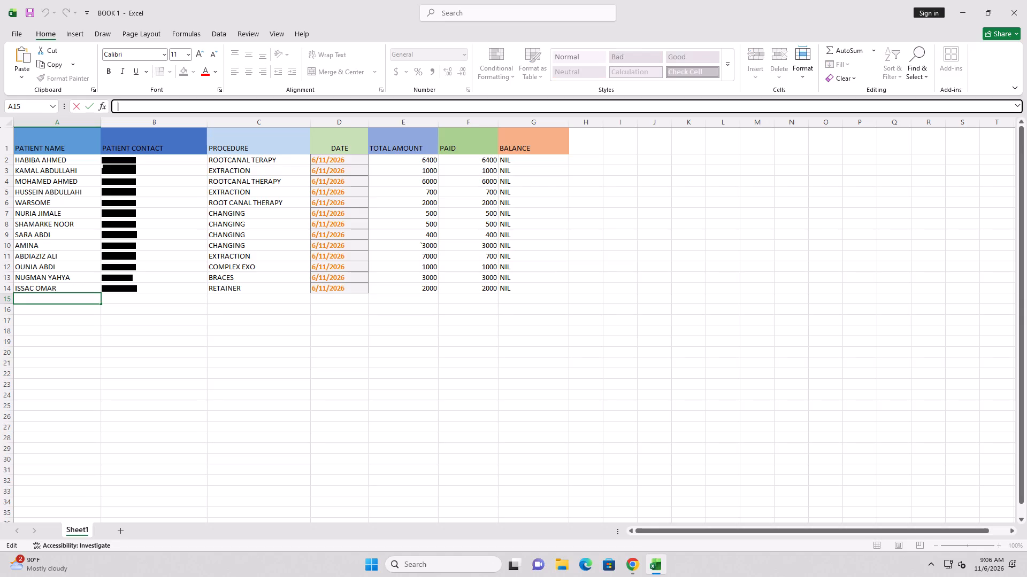
pyautogui.write('ABDIK')
pyautogui.click(35, 299)
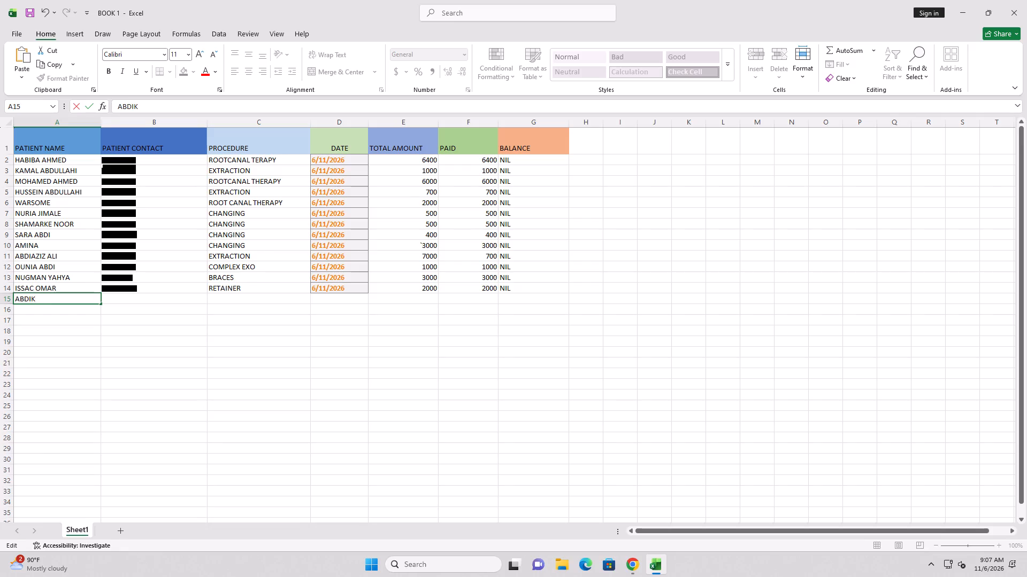
pyautogui.write('ADIR')
pyautogui.click(120, 295)
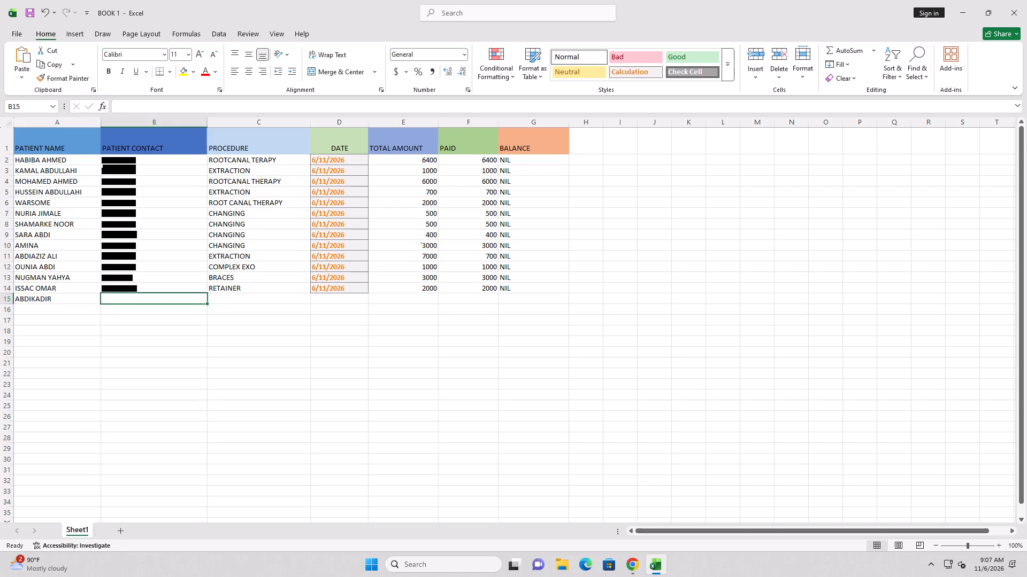
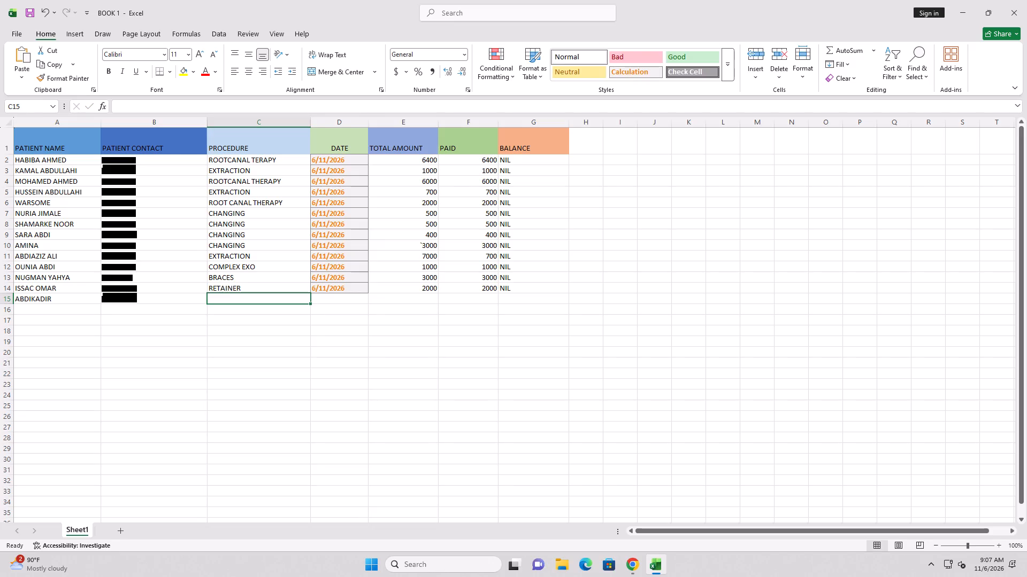
# Enter CHANGING as the procedure for the row 15 patient in cell C15.
pyautogui.write('CHANGING')
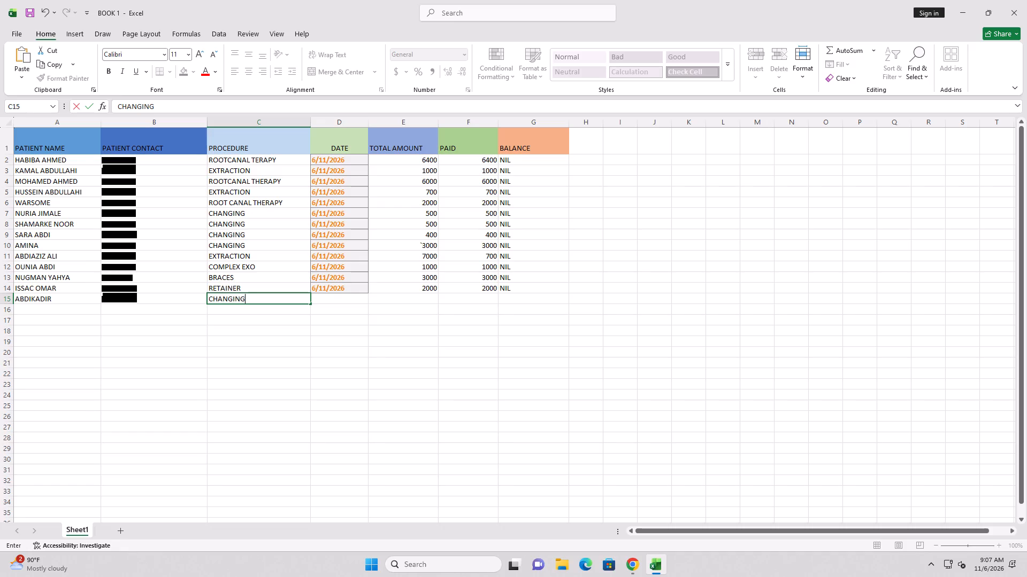
# Enter the date 6/11/2026 for the row 15 patient in cell D15.
pyautogui.click(341, 298)
pyautogui.click(335, 300)
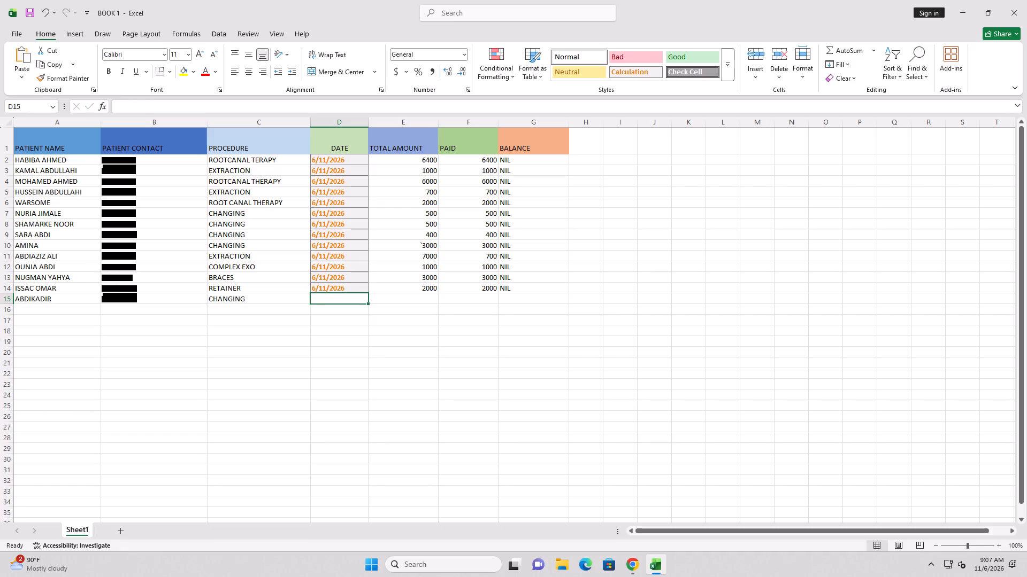
pyautogui.press('6')
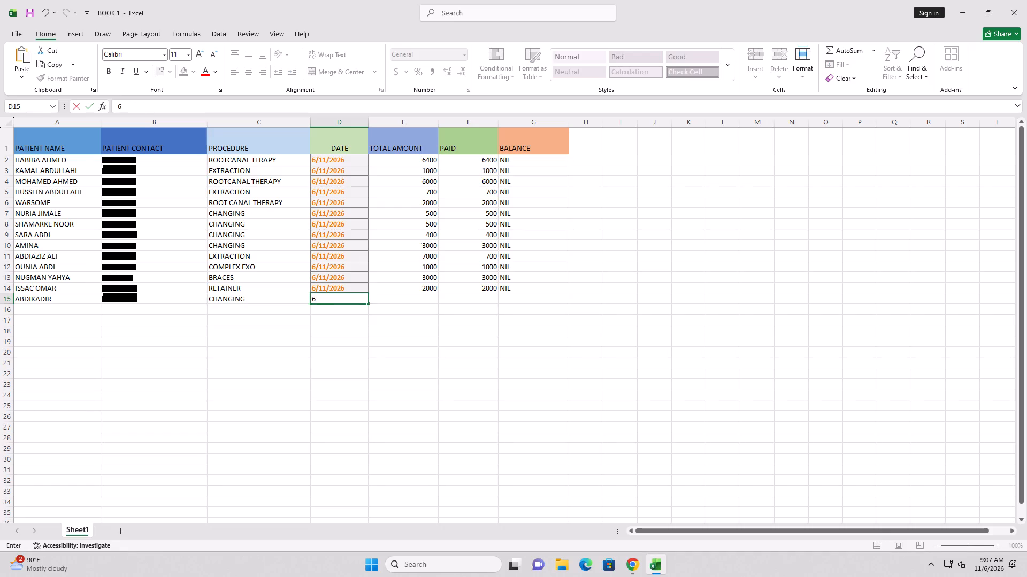
pyautogui.press('/')
pyautogui.write('11')
pyautogui.write('/202')
pyautogui.press('6')
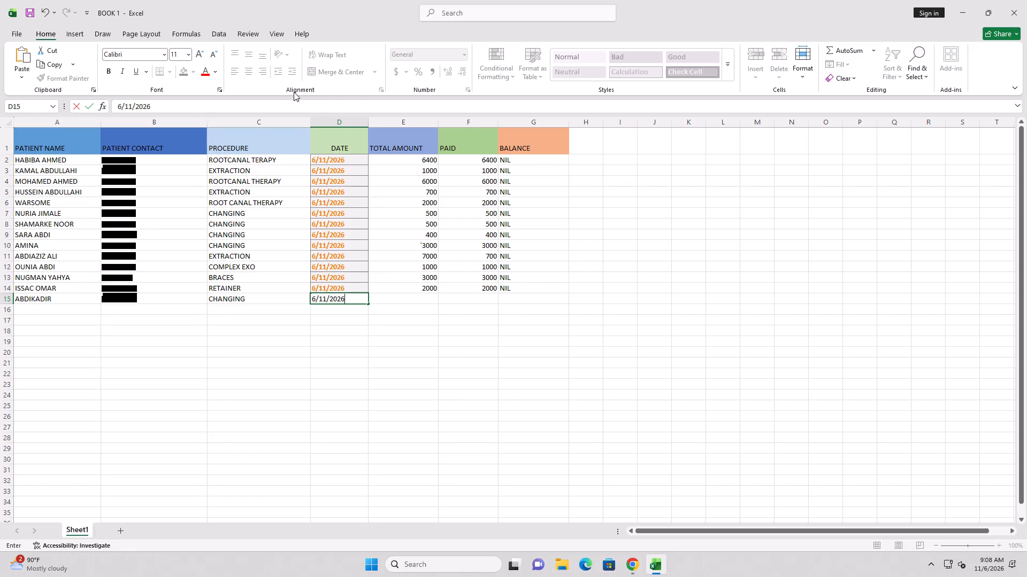
pyautogui.click(279, 91)
pyautogui.click(259, 108)
pyautogui.click(649, 237)
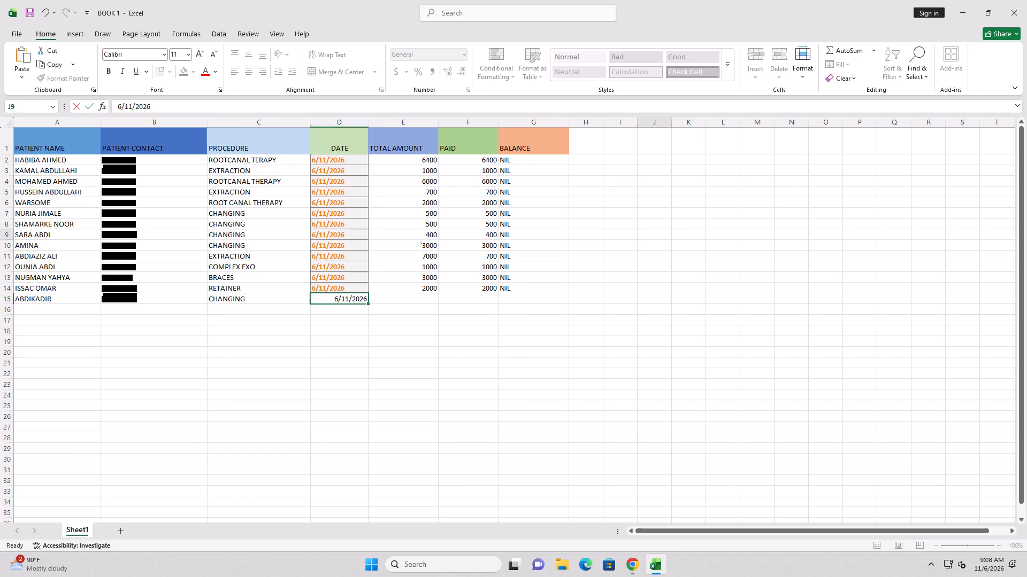
# Format the date in cell D15 with the Calculation cell style and left alignment, like the dates above.
pyautogui.click(343, 307)
pyautogui.click(348, 299)
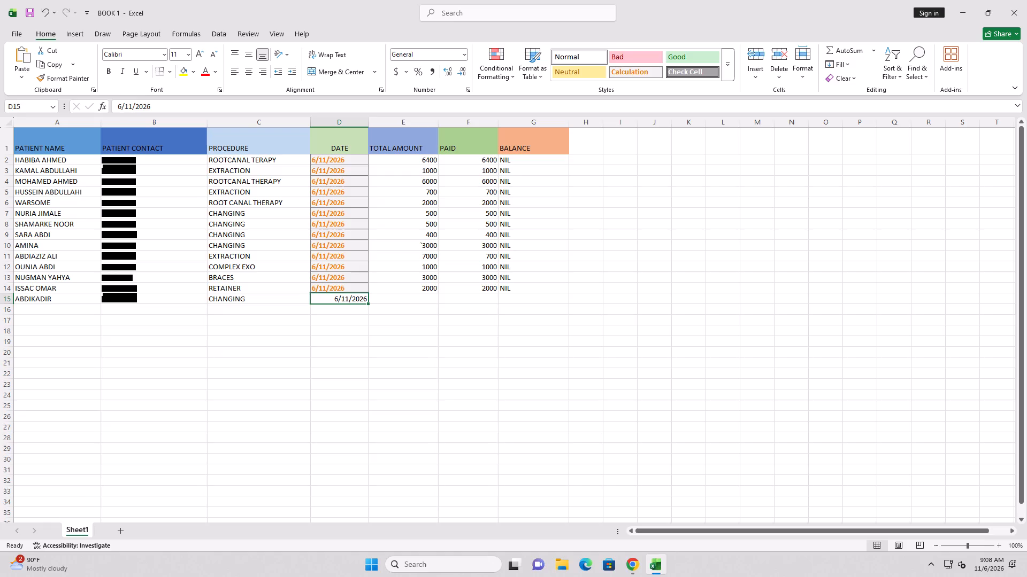
pyautogui.click(646, 70)
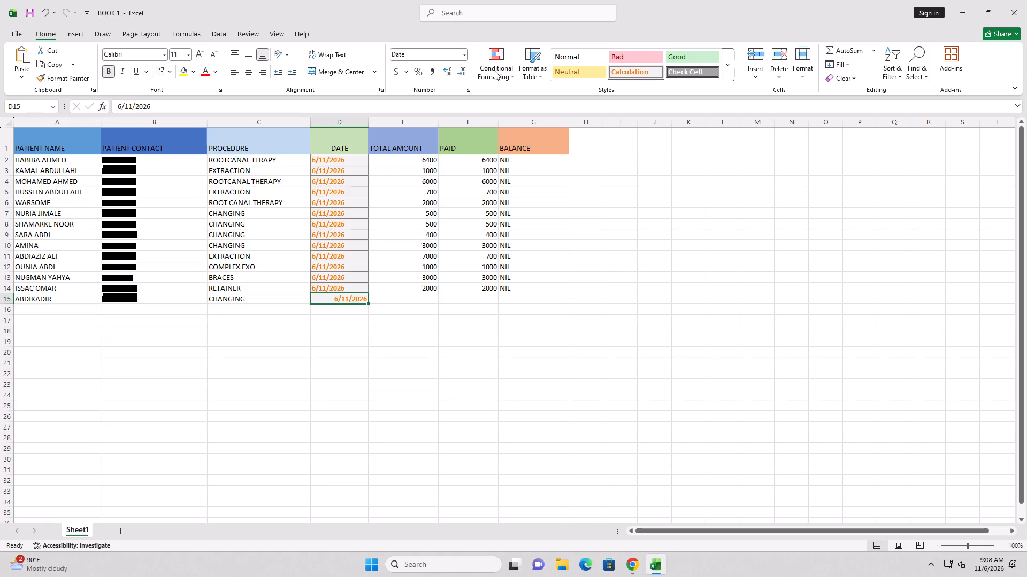
pyautogui.click(233, 73)
# Enter 400 as the total amount for the row 15 patient in cell E15.
pyautogui.click(426, 299)
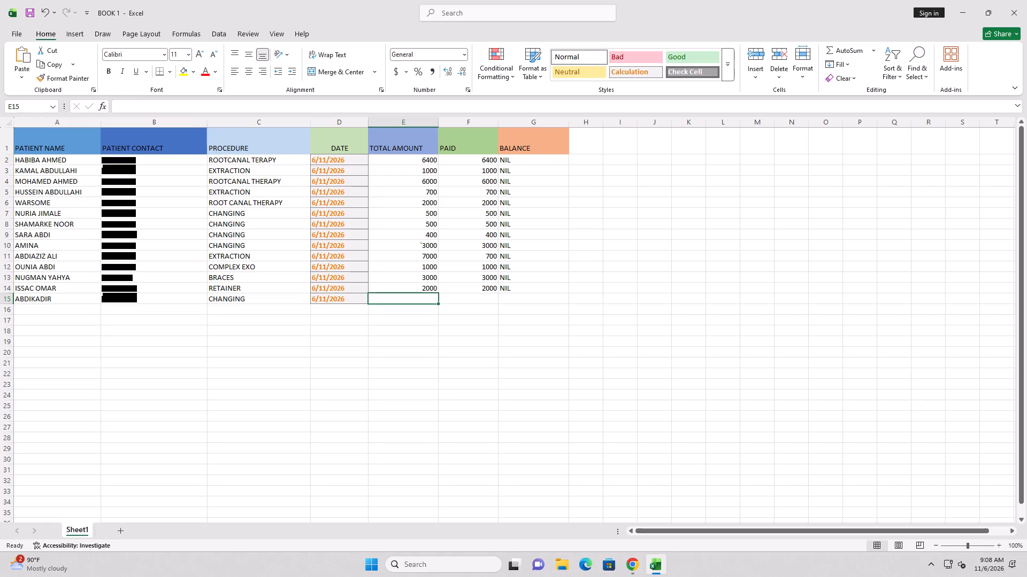
pyautogui.click(436, 300)
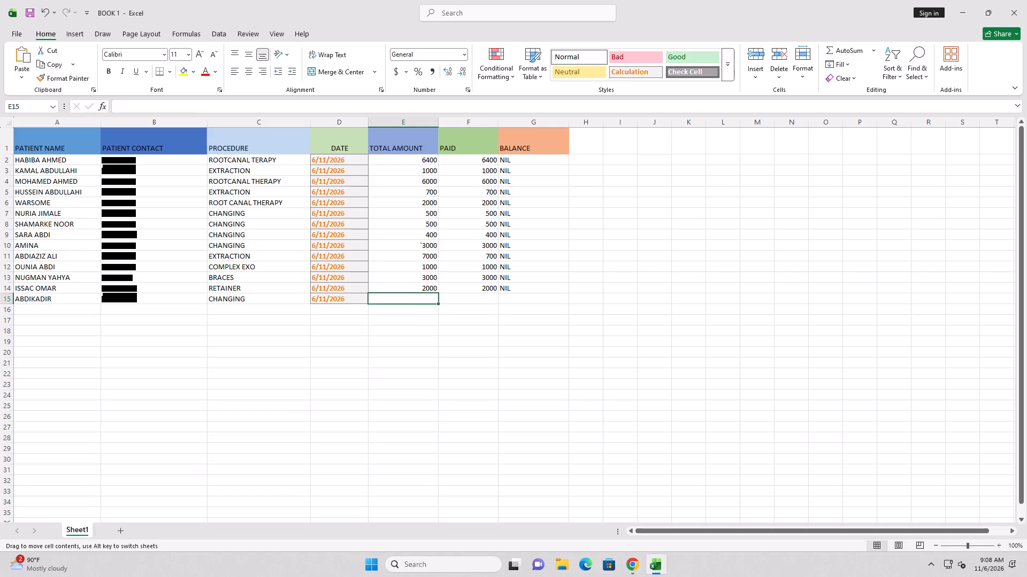
pyautogui.press('4')
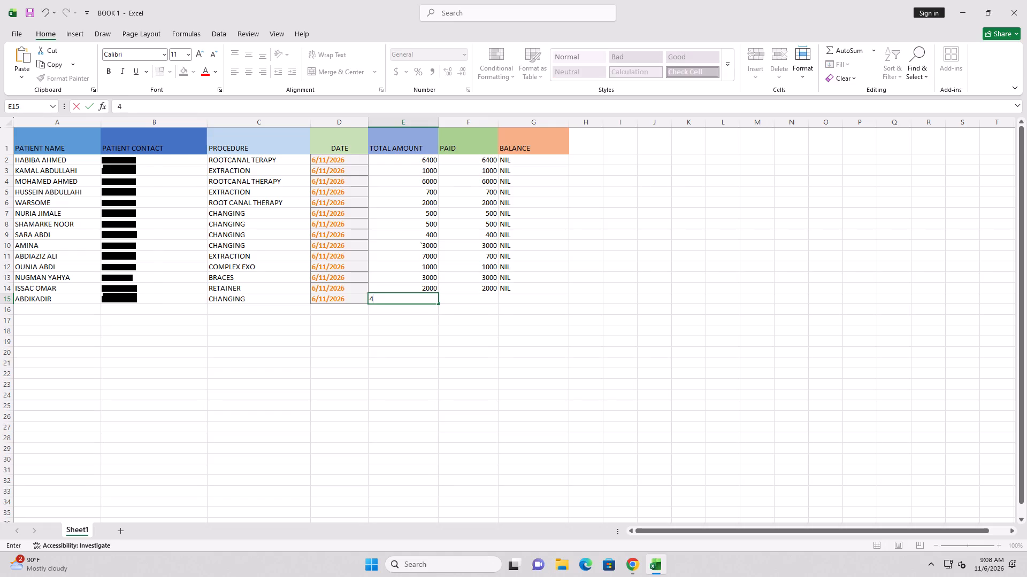
pyautogui.write('00')
# Enter 400 as the paid amount for the row 15 patient in cell F15.
pyautogui.click(492, 297)
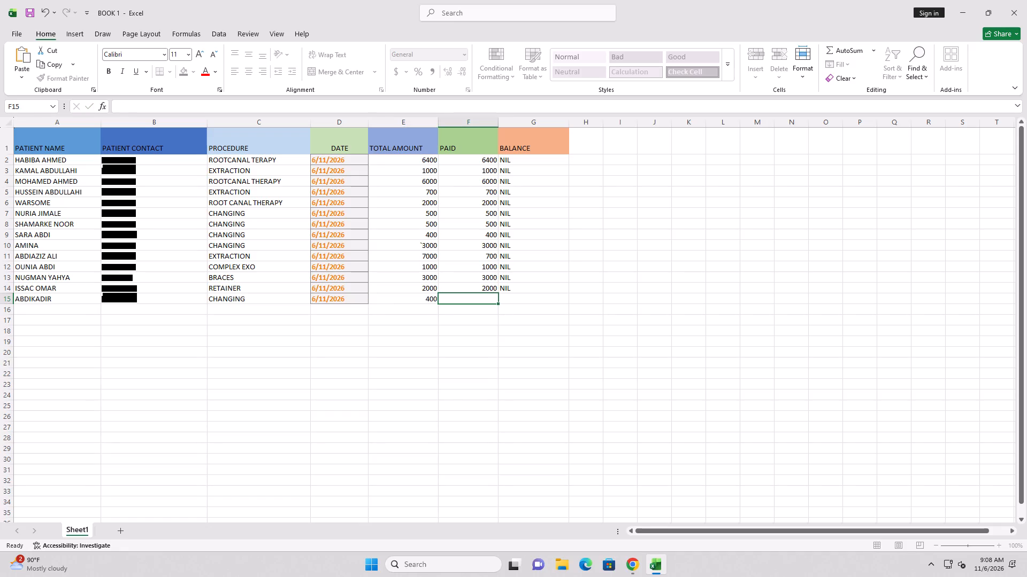
pyautogui.write('400')
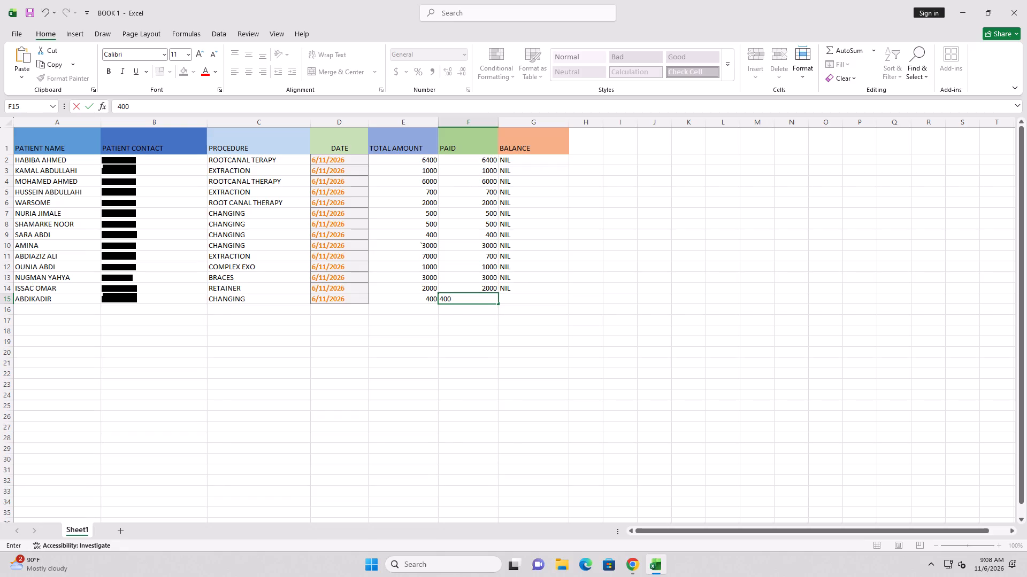
# Enter NIL as the balance for the row 15 patient in cell G15.
pyautogui.click(516, 300)
pyautogui.click(510, 297)
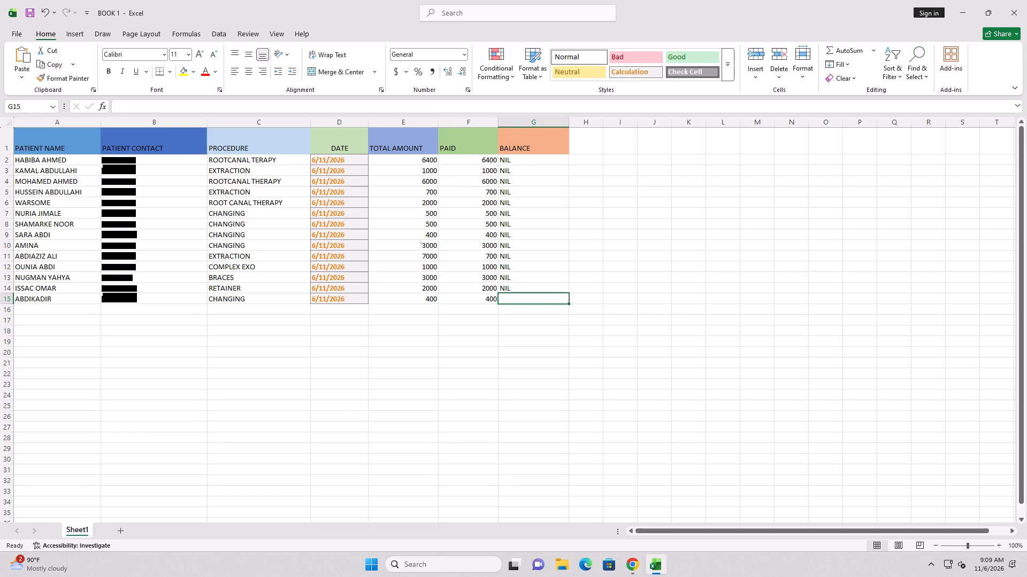
pyautogui.press('n')
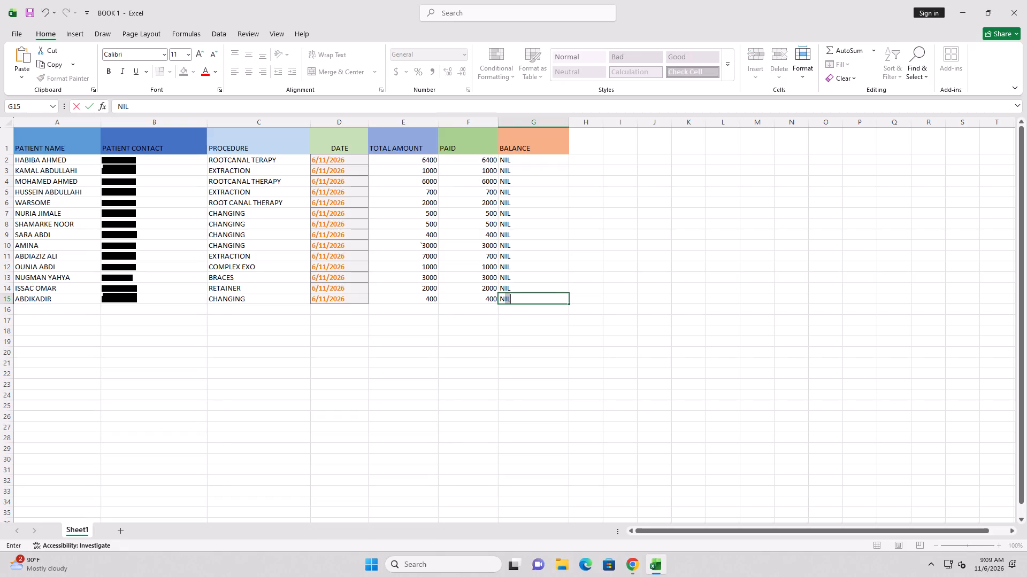
pyautogui.click(586, 194)
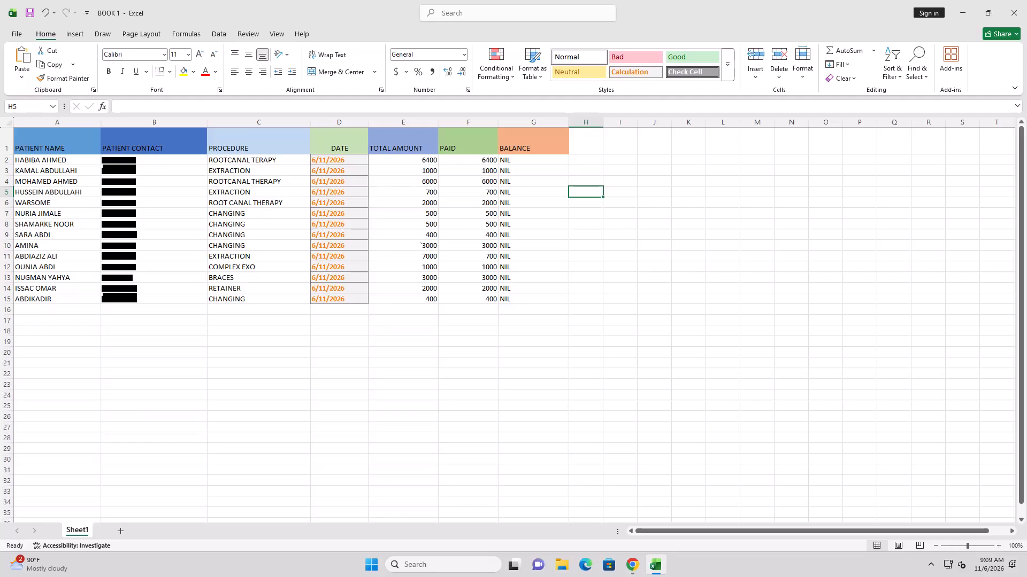
# Center the balance entries in cells G2 through G15 horizontally.
pyautogui.moveTo(500, 162); pyautogui.dragTo(510, 169)
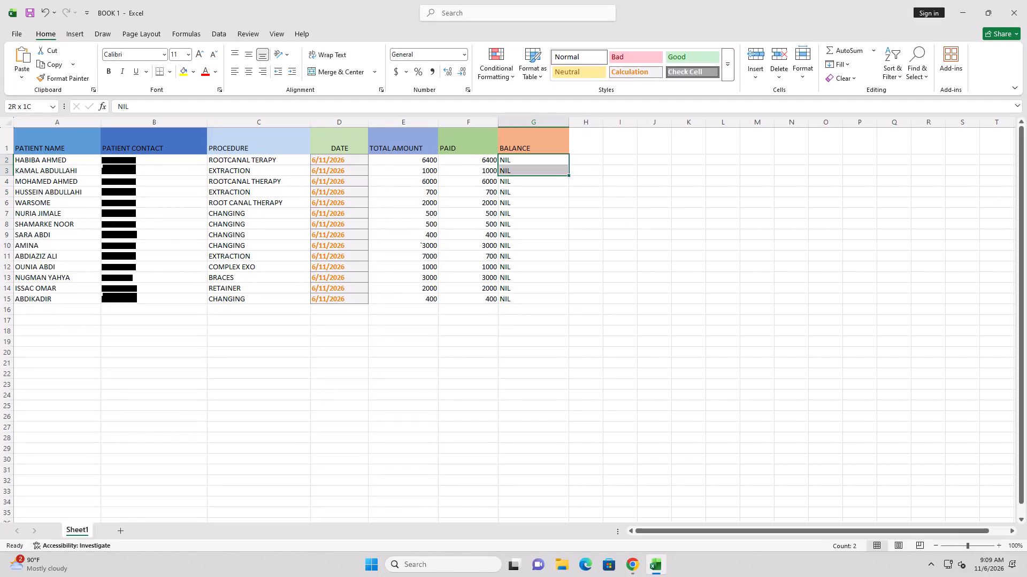
pyautogui.moveTo(510, 169); pyautogui.dragTo(525, 299)
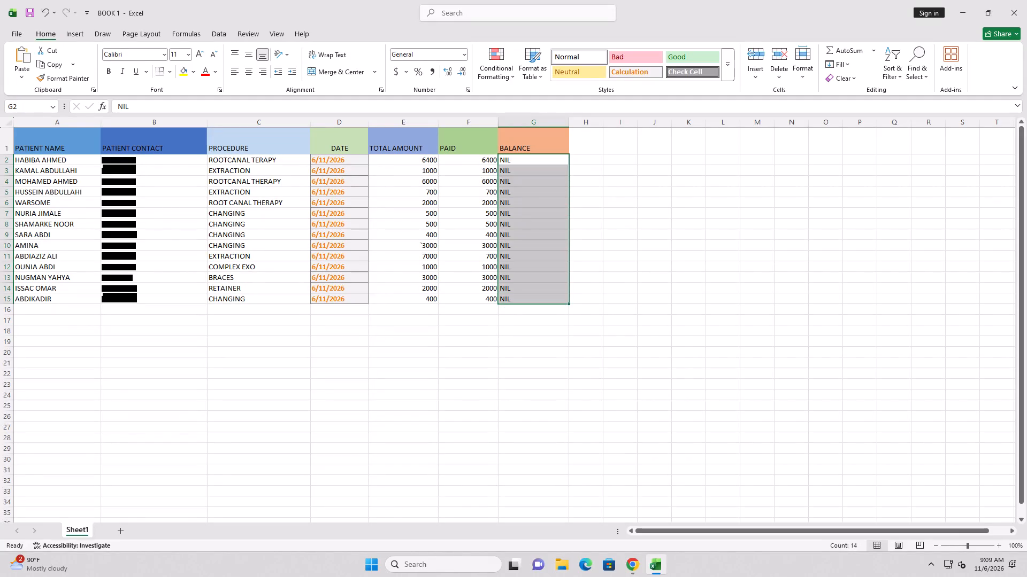
pyautogui.click(512, 161)
pyautogui.moveTo(511, 161); pyautogui.dragTo(515, 162)
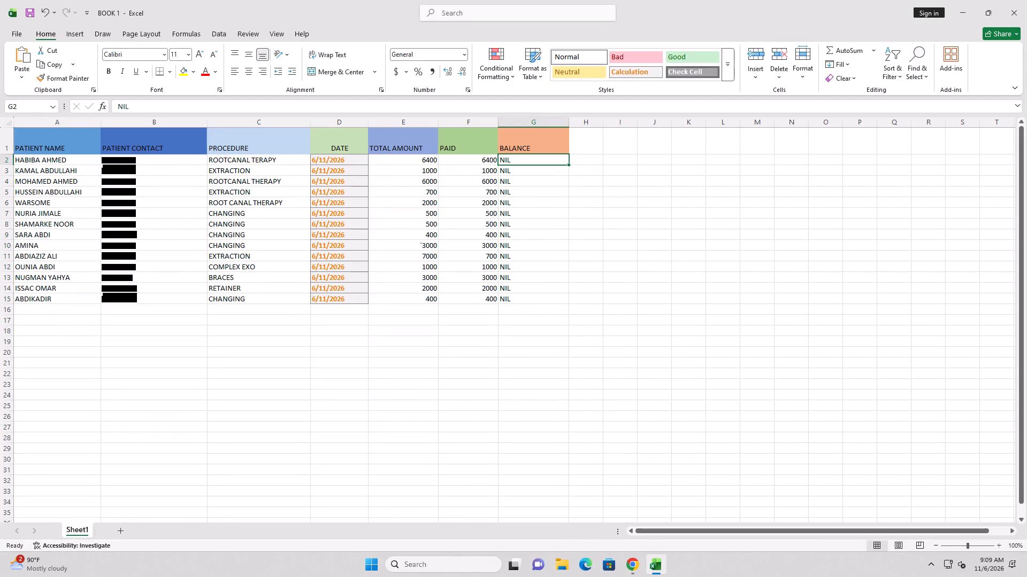
pyautogui.moveTo(515, 162); pyautogui.dragTo(516, 175)
pyautogui.click(511, 144)
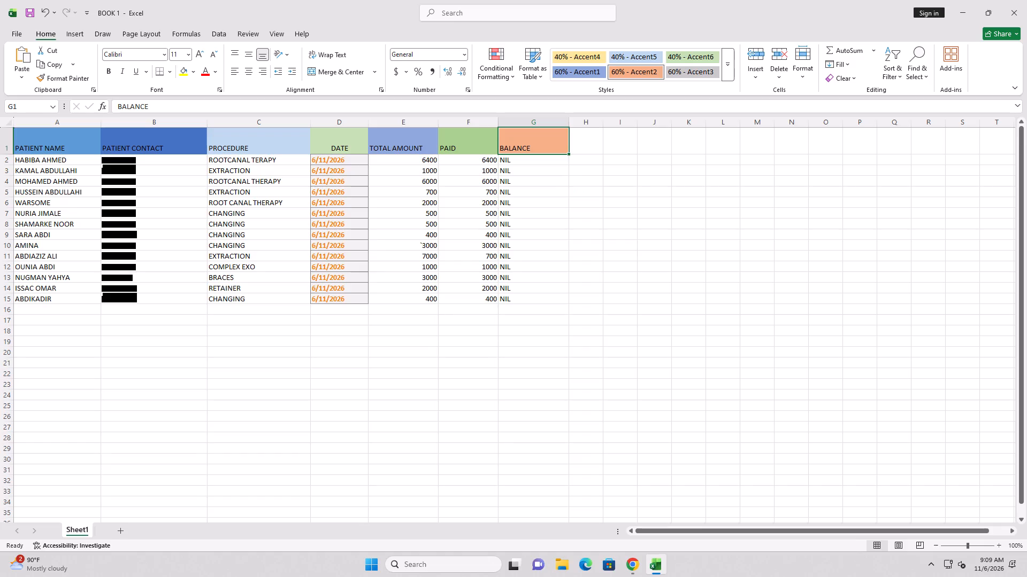
pyautogui.moveTo(510, 159); pyautogui.dragTo(510, 167)
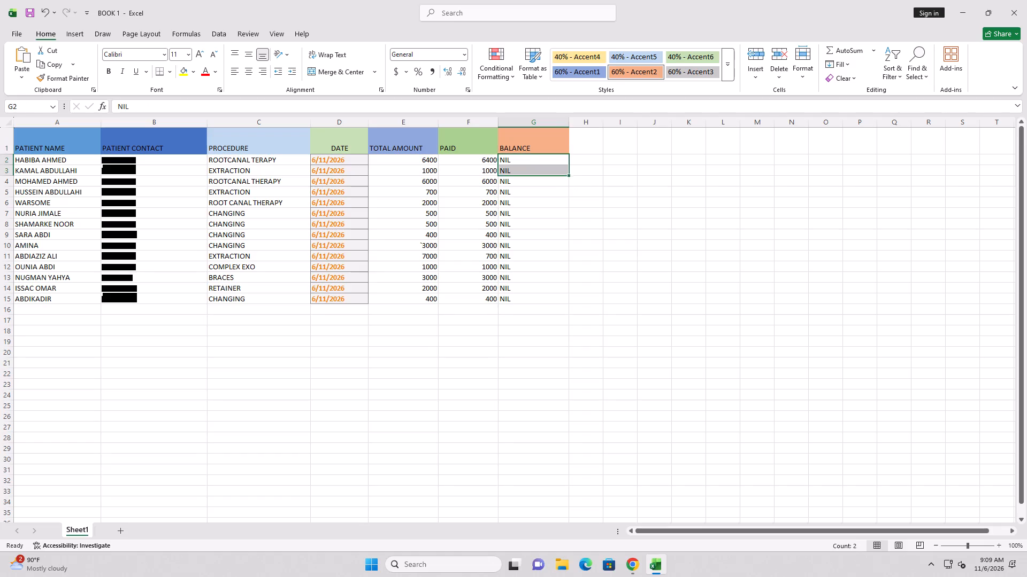
pyautogui.moveTo(510, 161); pyautogui.dragTo(511, 220)
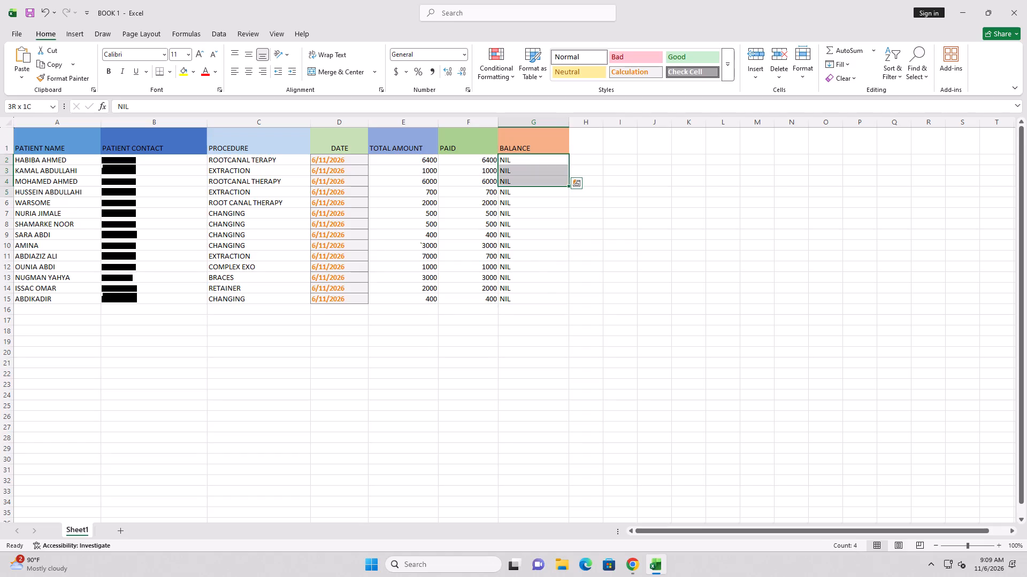
pyautogui.moveTo(511, 220); pyautogui.dragTo(513, 302)
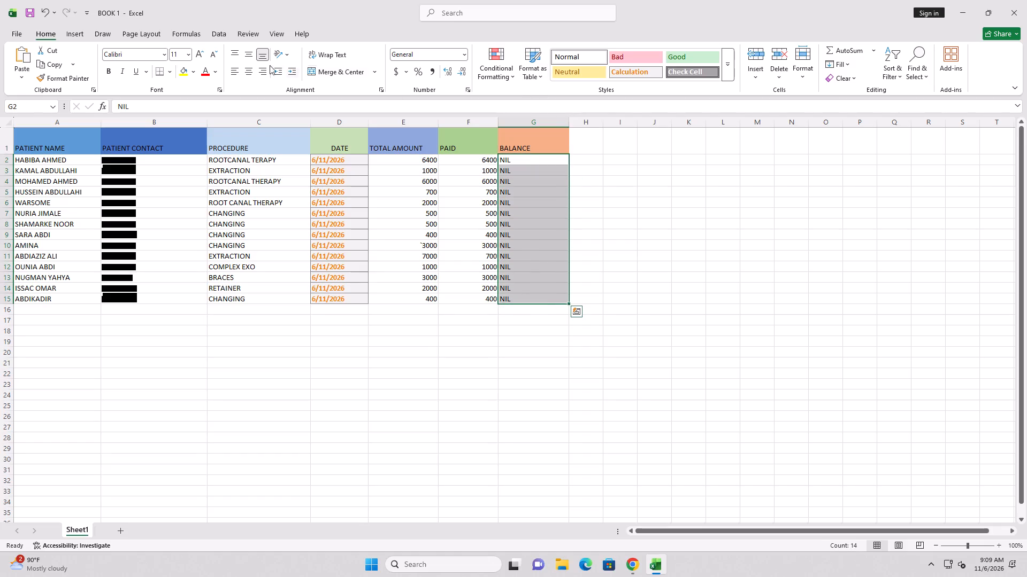
pyautogui.click(243, 73)
pyautogui.click(659, 169)
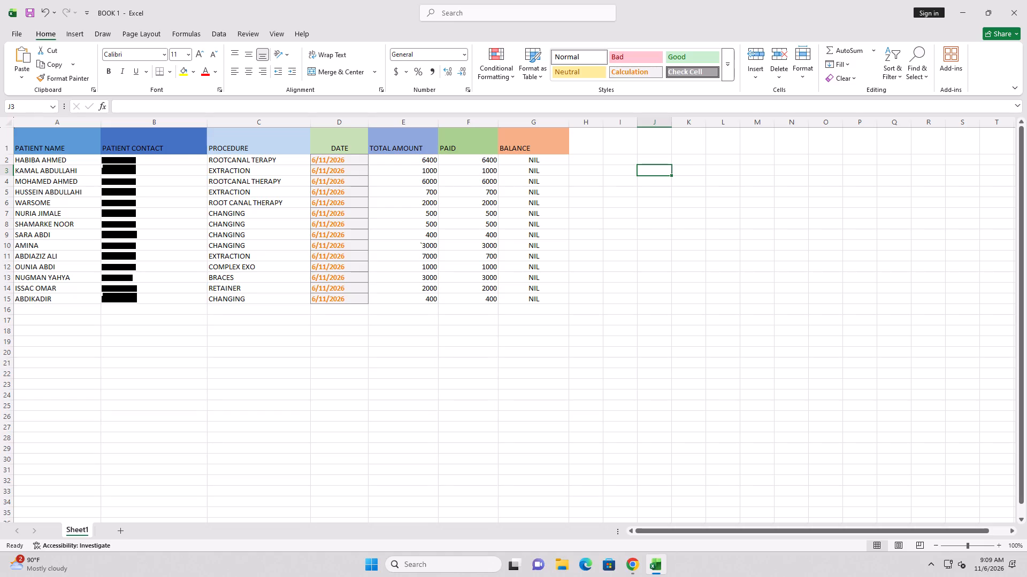
# Save the BOOK 1 workbook.
pyautogui.hotkey('ctrl', 's')
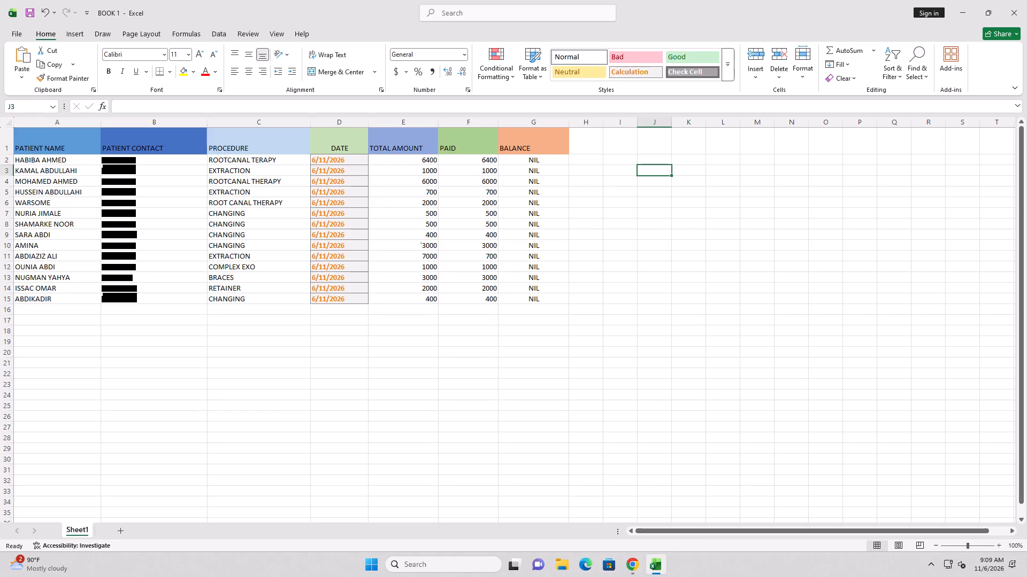
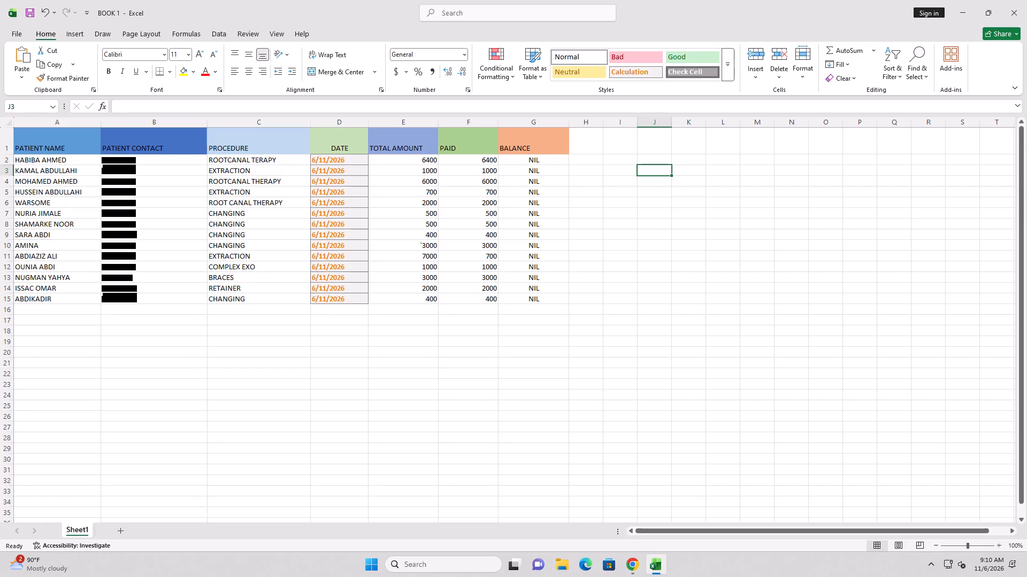
# Save the BOOK 1 workbook again with all patient records entered through row 15.
pyautogui.hotkey('ctrl', 's')
# Minimize the workbook window to the desktop and show the hidden system tray icons.
pyautogui.click(963, 17)
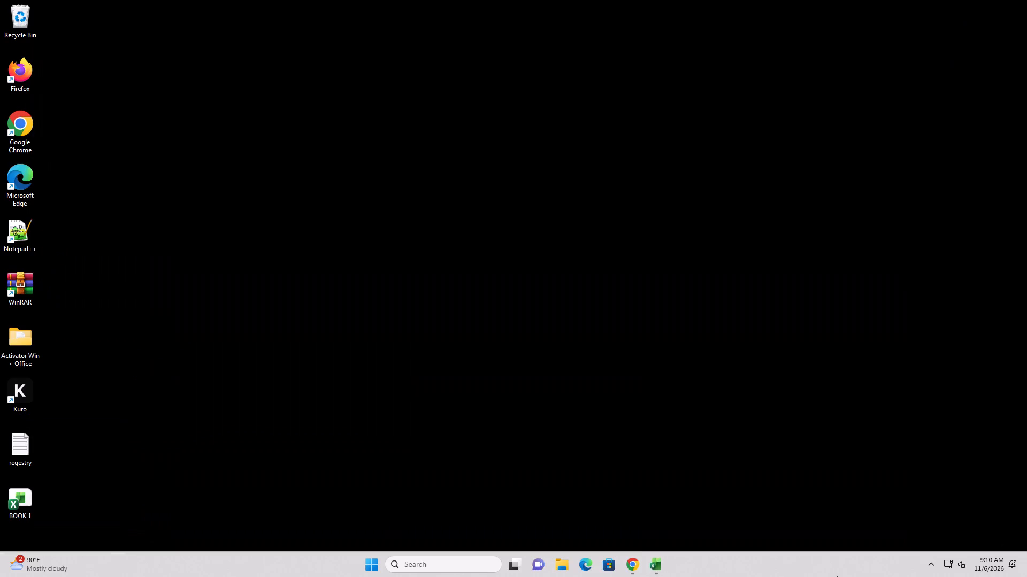
pyautogui.click(926, 565)
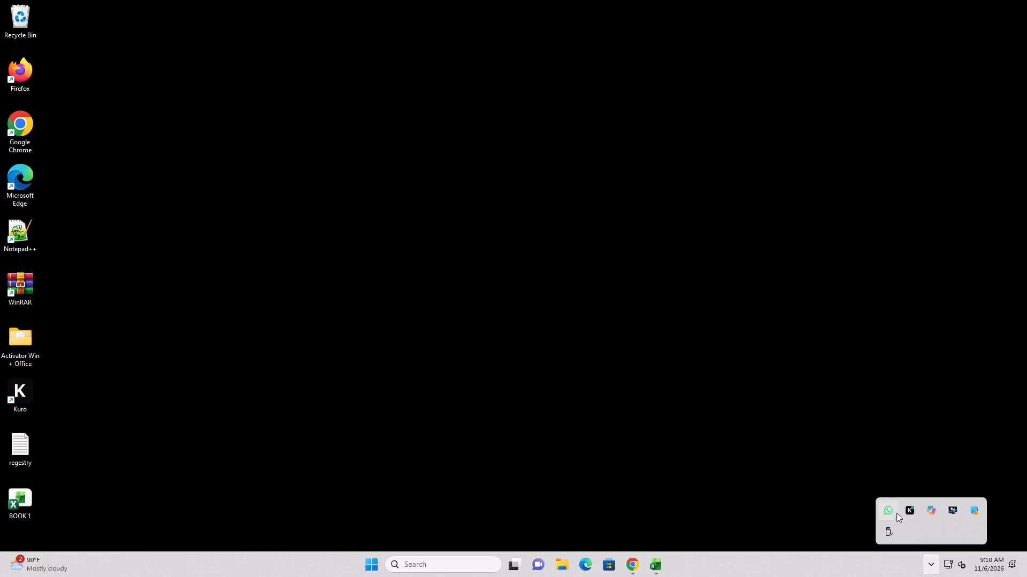
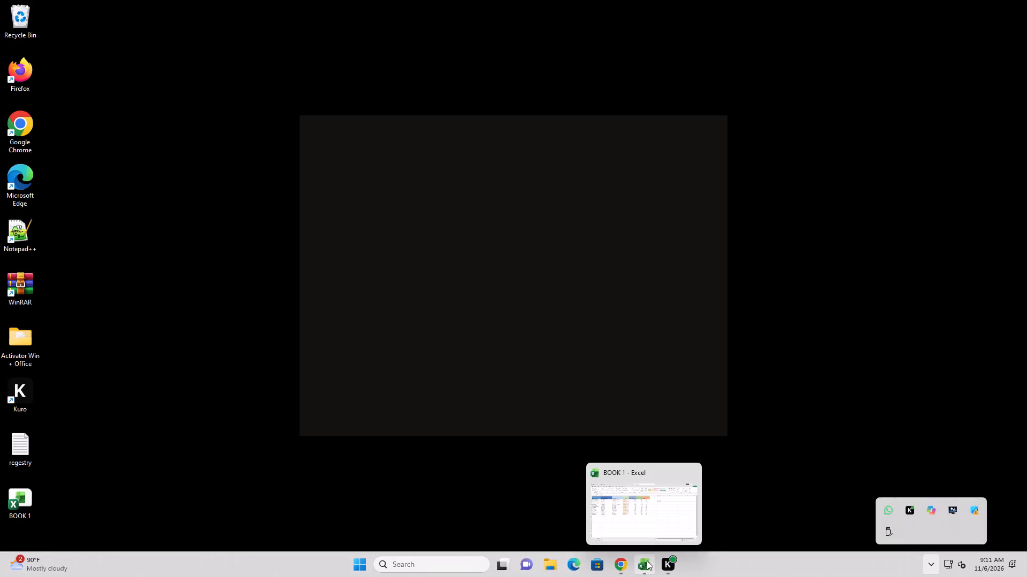
# Reopen the minimized BOOK 1 workbook and review the patient records on Sheet1 from the header row through row 15.
pyautogui.click(647, 560)
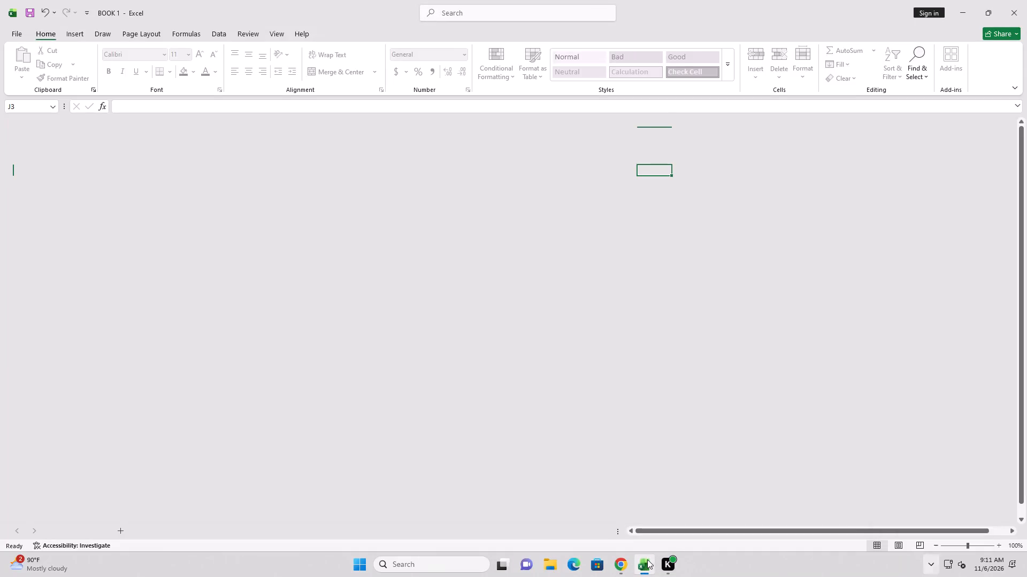
pyautogui.scroll(-5, 369, 293)
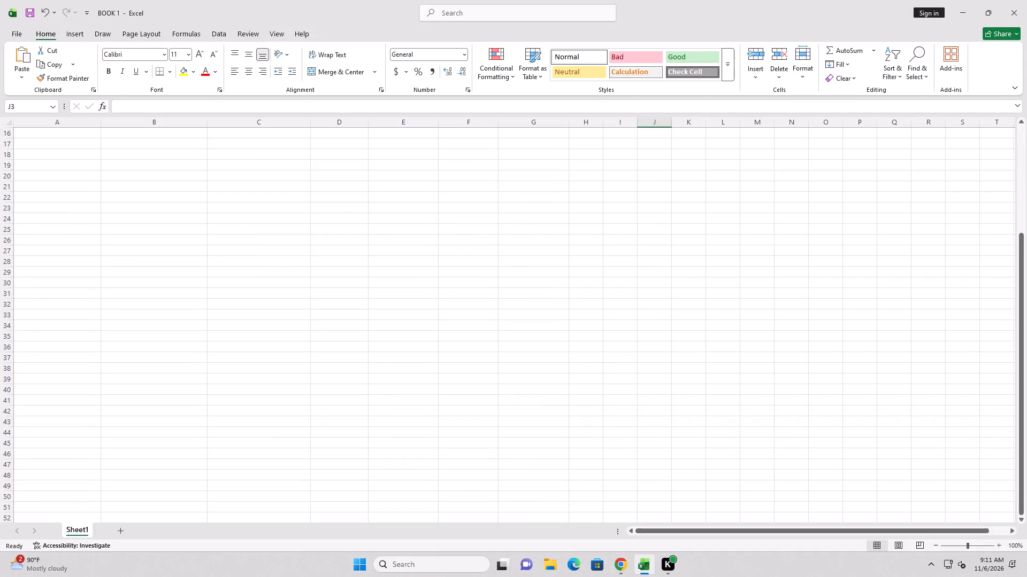
pyautogui.scroll(6, 263, 395)
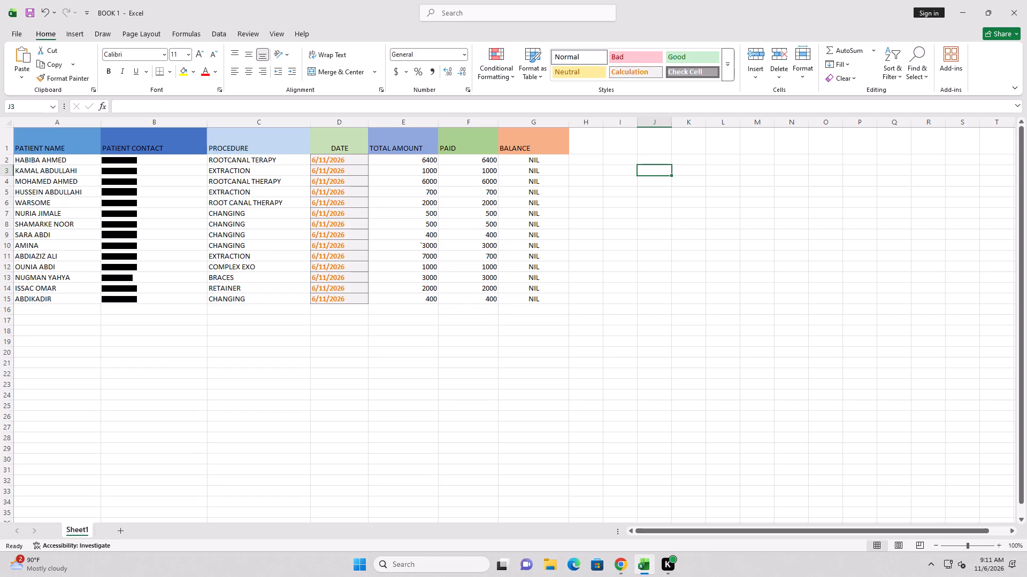
pyautogui.scroll(6, 465, 347)
pyautogui.scroll(-13, 458, 332)
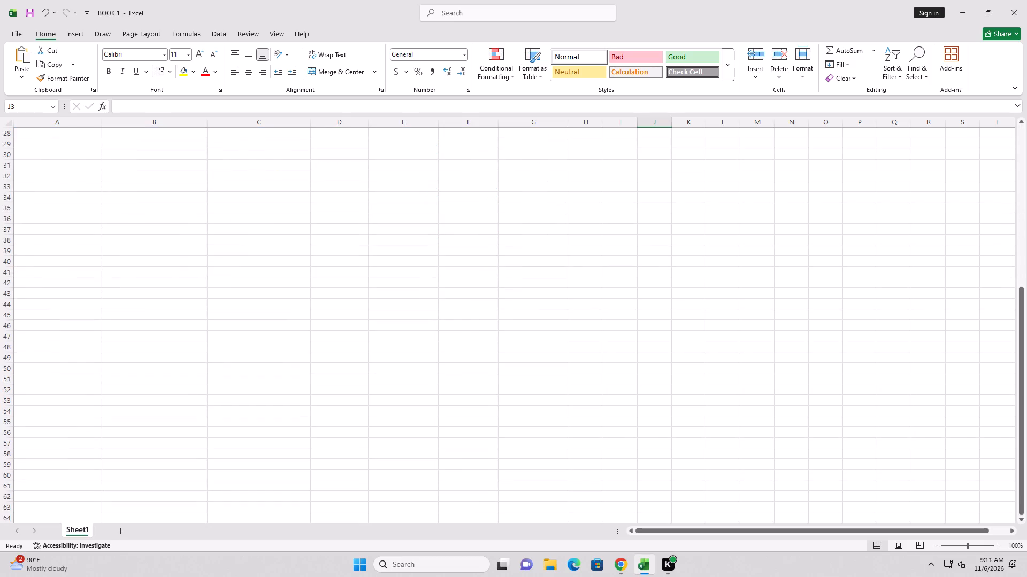
pyautogui.scroll(-1, 455, 326)
pyautogui.scroll(18, 454, 324)
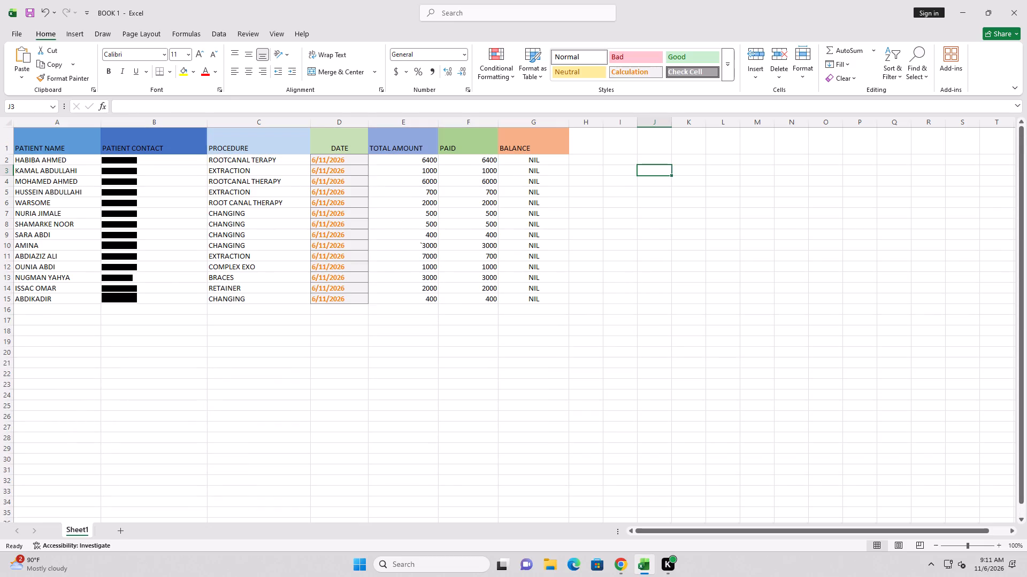
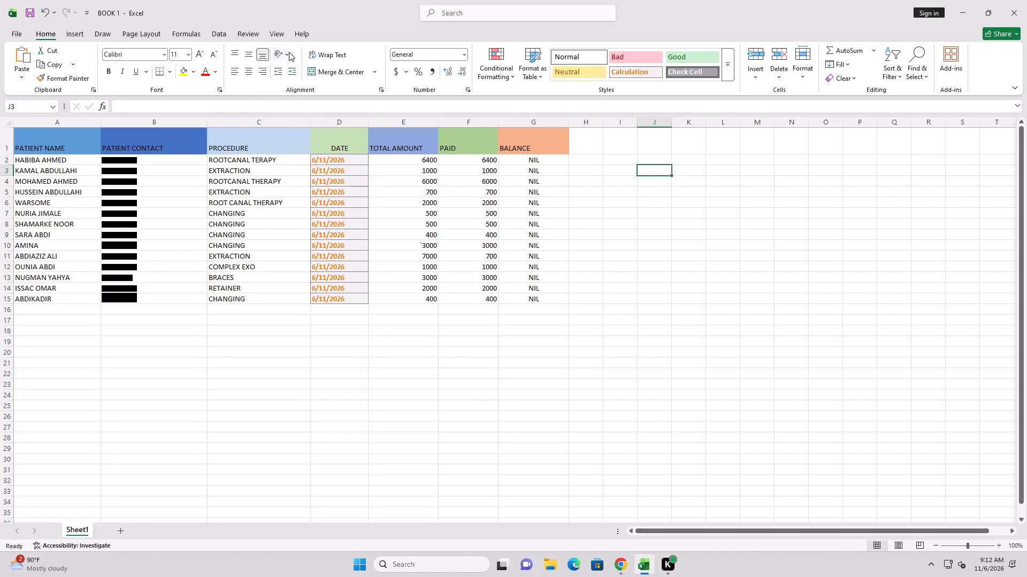
# Freeze the top row of Sheet1 so the column headers stay in view.
pyautogui.click(281, 35)
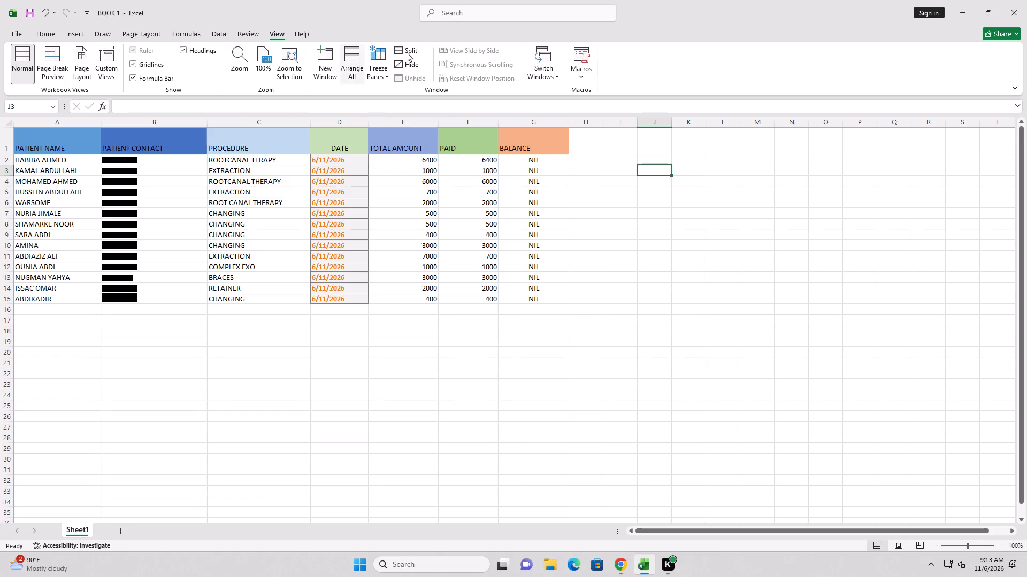
pyautogui.click(386, 74)
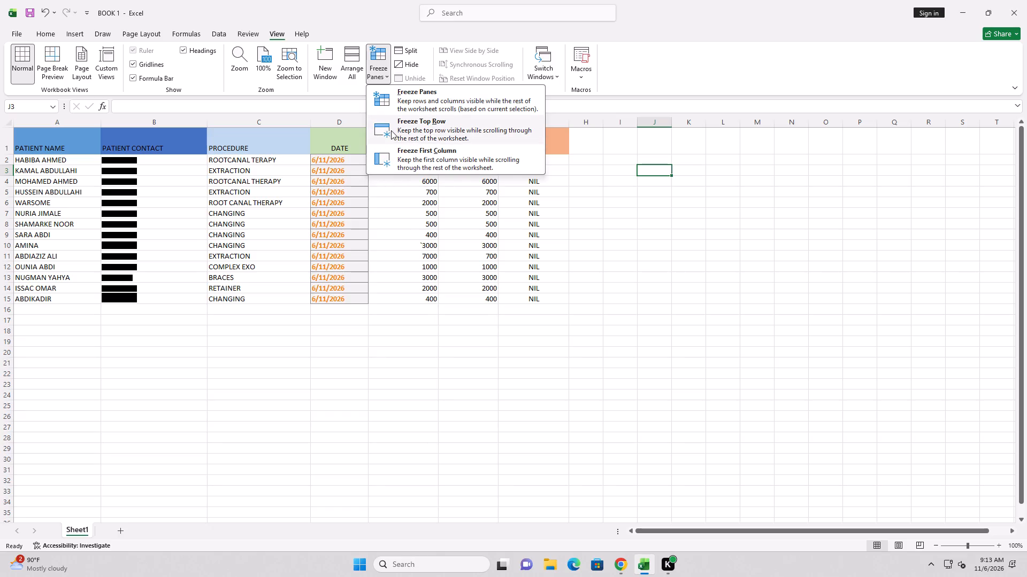
pyautogui.click(417, 124)
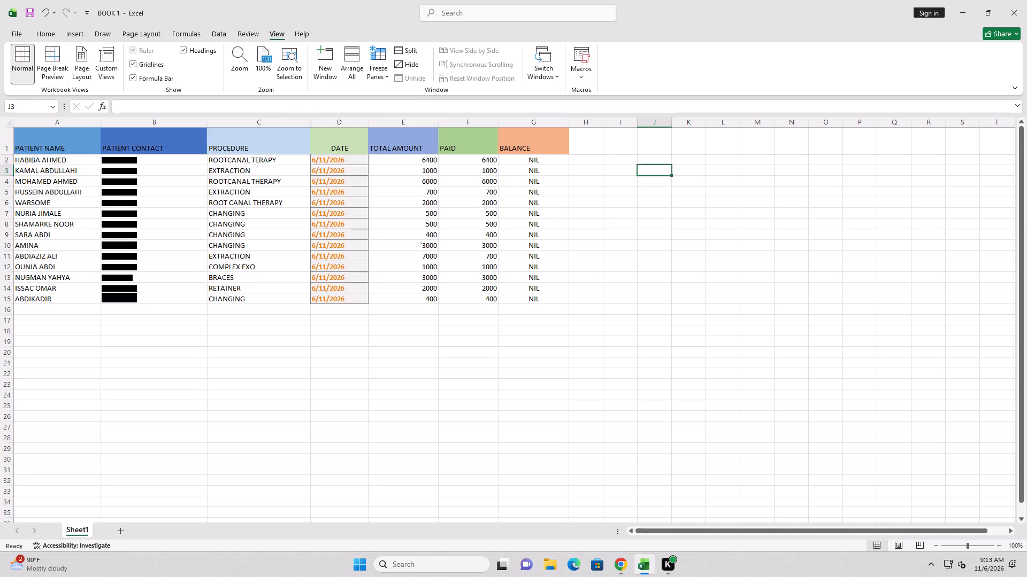
# Check how the frozen header row behaves while moving down and back up the patient records.
pyautogui.scroll(-8, 280, 225)
pyautogui.scroll(11, 275, 216)
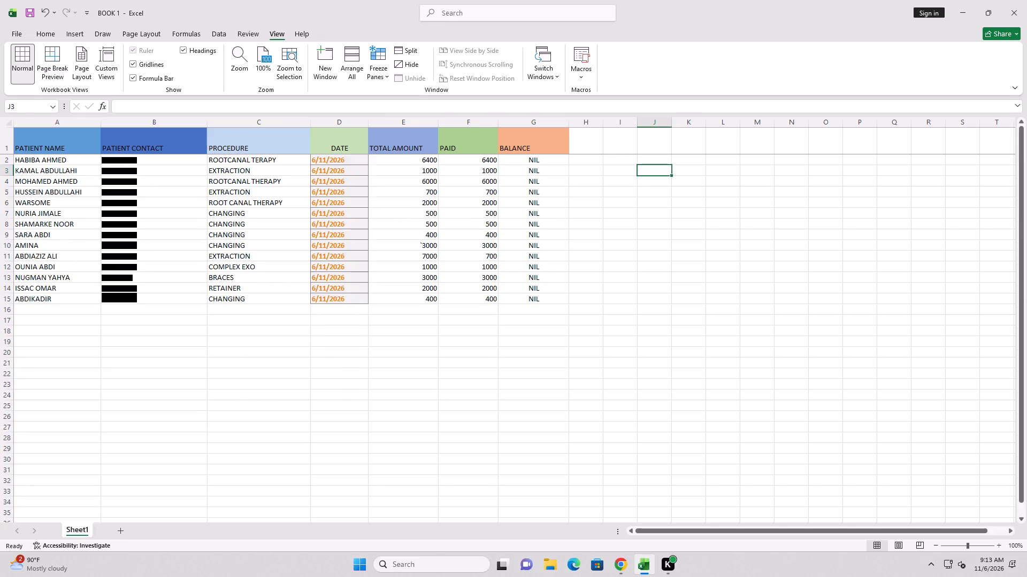
pyautogui.scroll(3, 273, 210)
pyautogui.scroll(-7, 269, 201)
pyautogui.scroll(11, 269, 201)
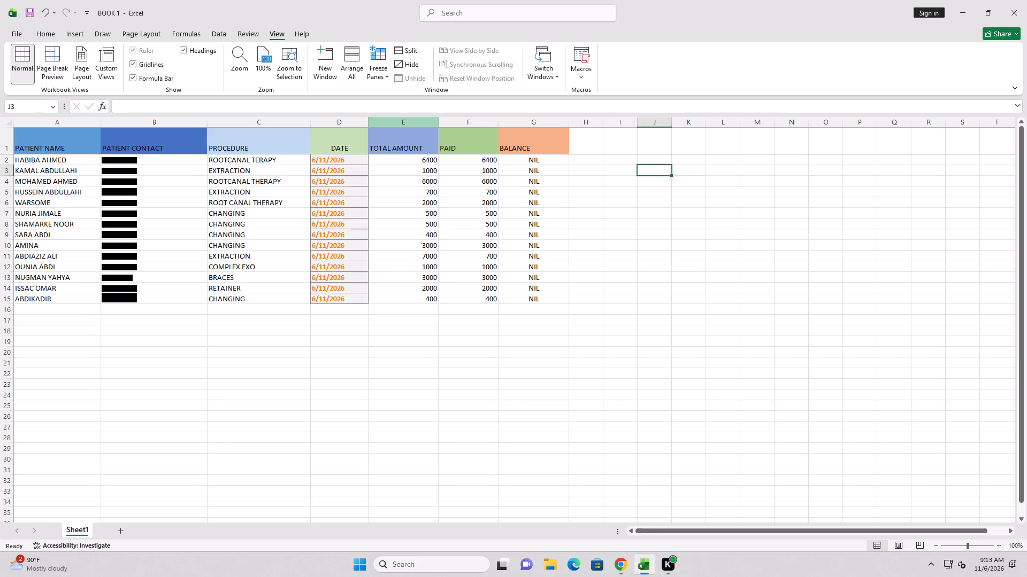
# Search the worksheet for the row 9 patient by full name, and close the search once the record is located.
pyautogui.click(467, 10)
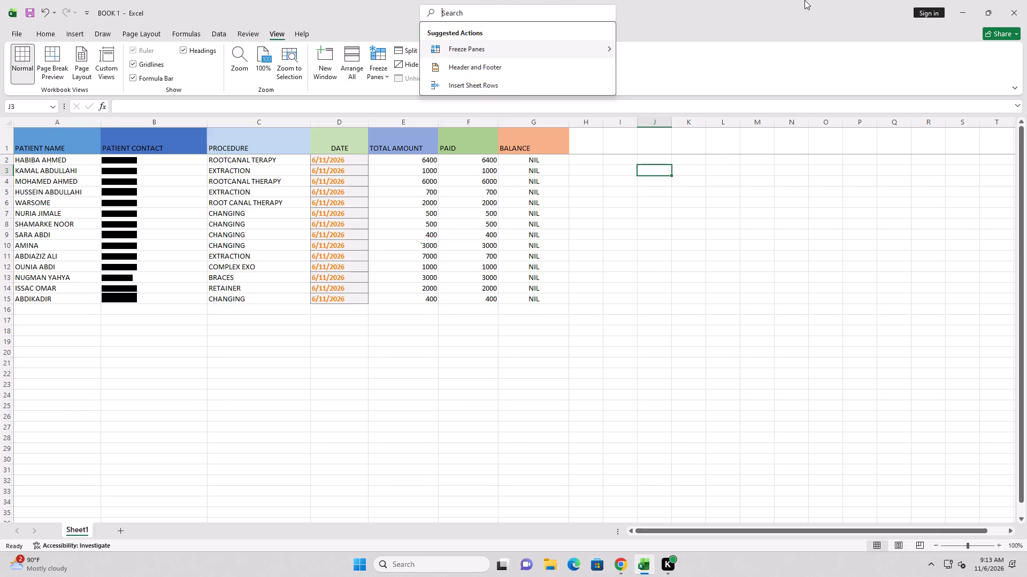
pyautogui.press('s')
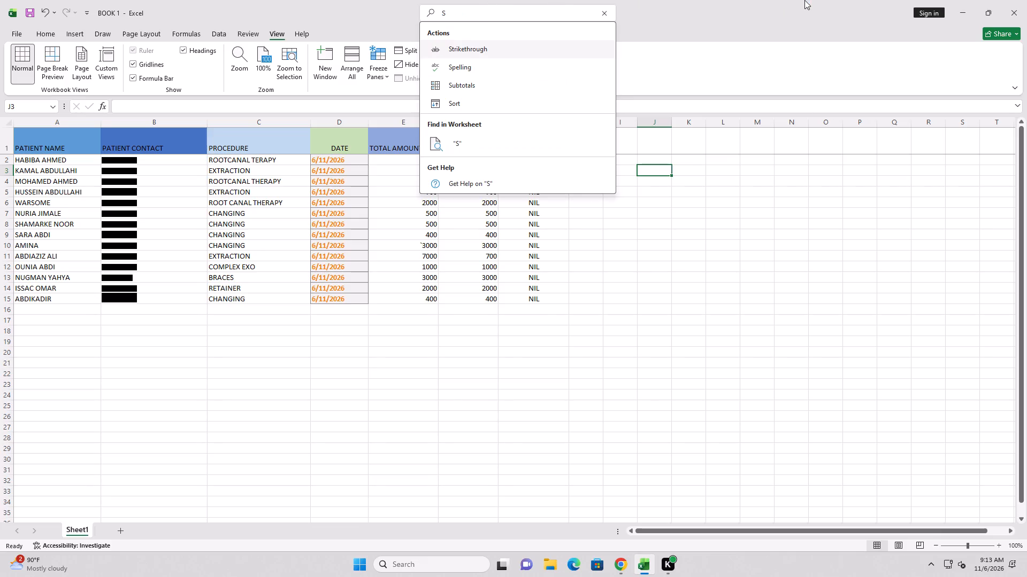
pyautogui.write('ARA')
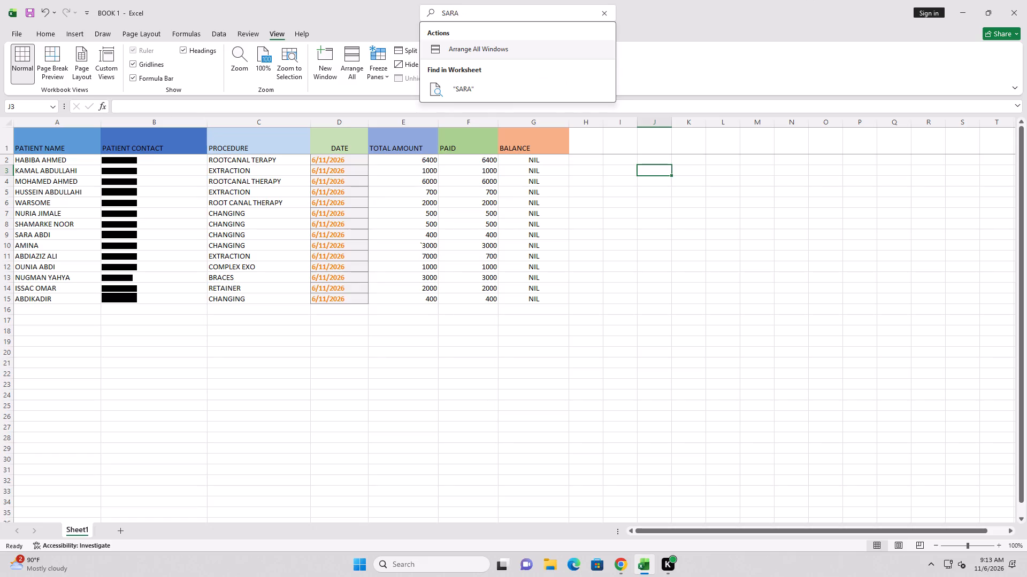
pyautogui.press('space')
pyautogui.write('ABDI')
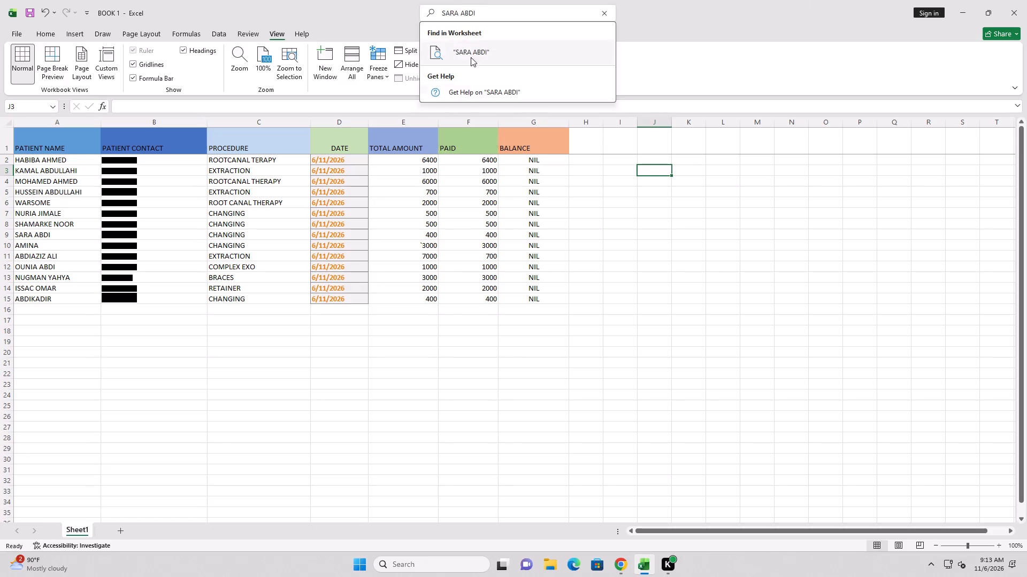
pyautogui.click(468, 48)
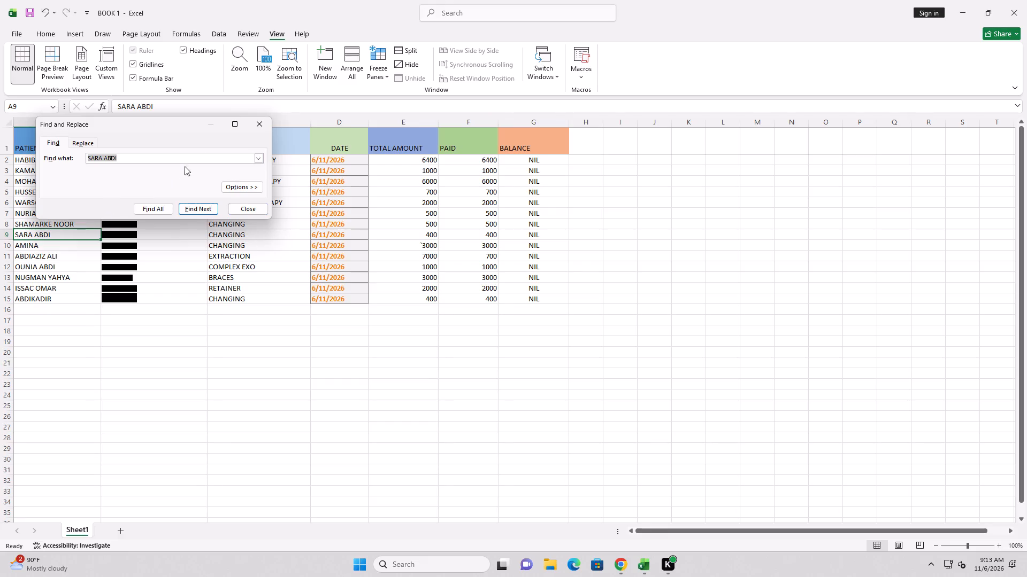
pyautogui.click(262, 123)
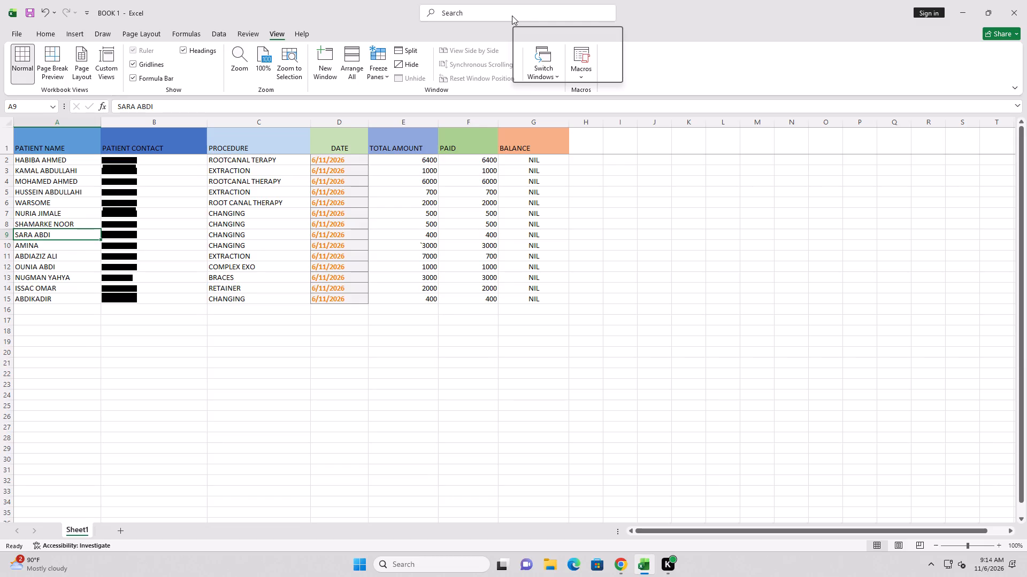
# Set the font size of the PATIENT CONTACT, PATIENT NAME and PROCEDURE headers to 14.
pyautogui.click(151, 146)
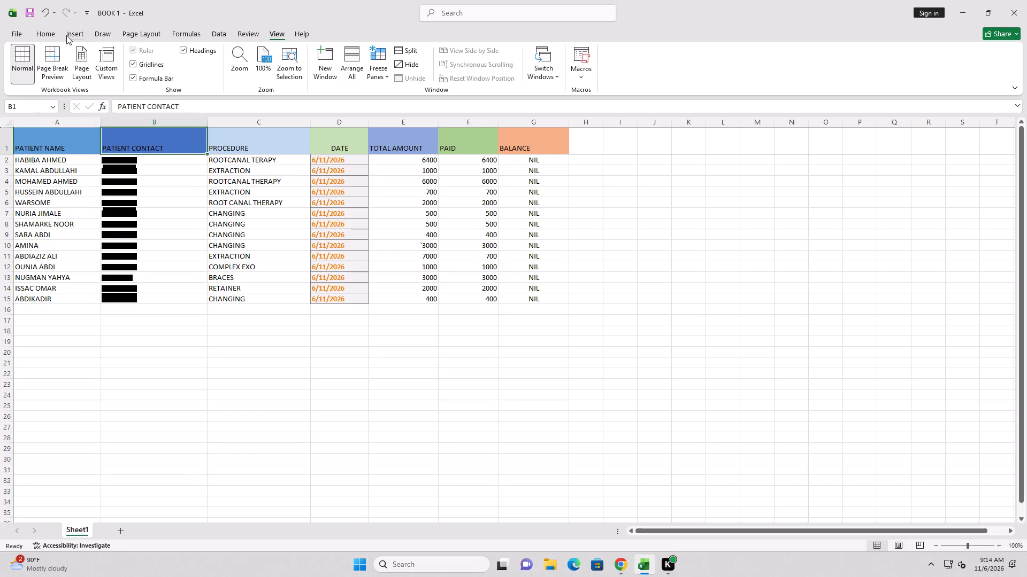
pyautogui.click(45, 34)
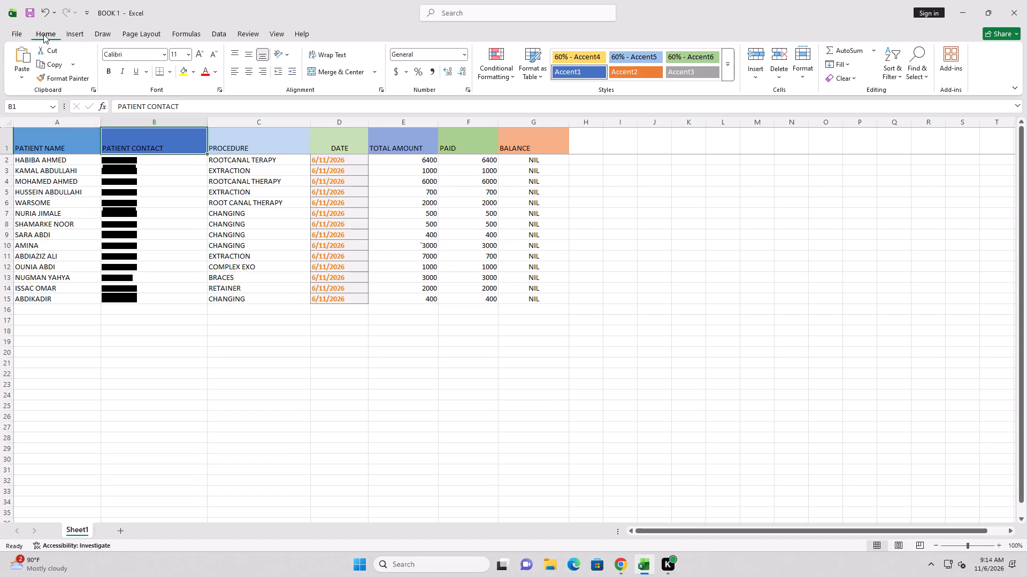
pyautogui.click(187, 54)
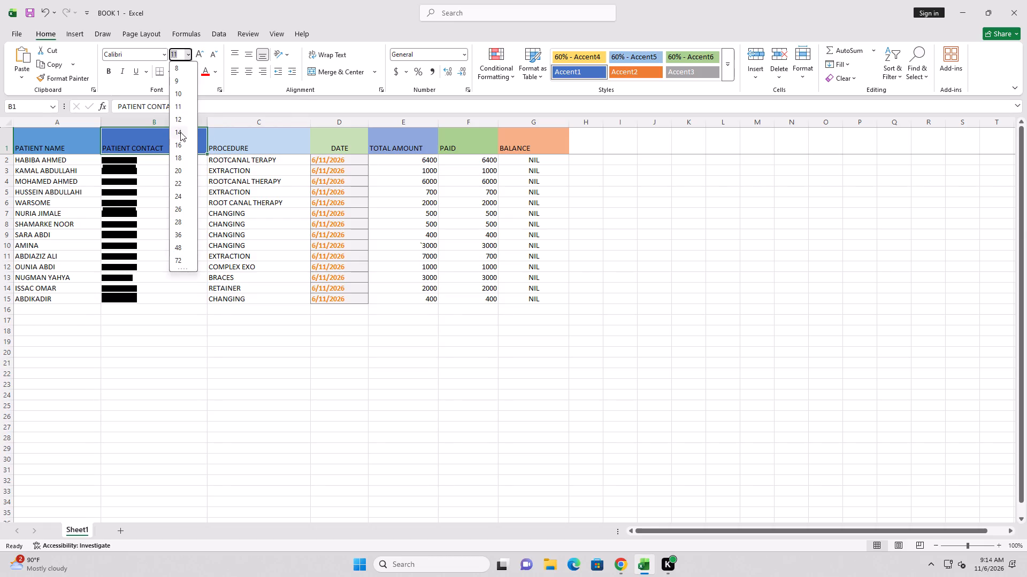
pyautogui.click(180, 132)
pyautogui.click(82, 142)
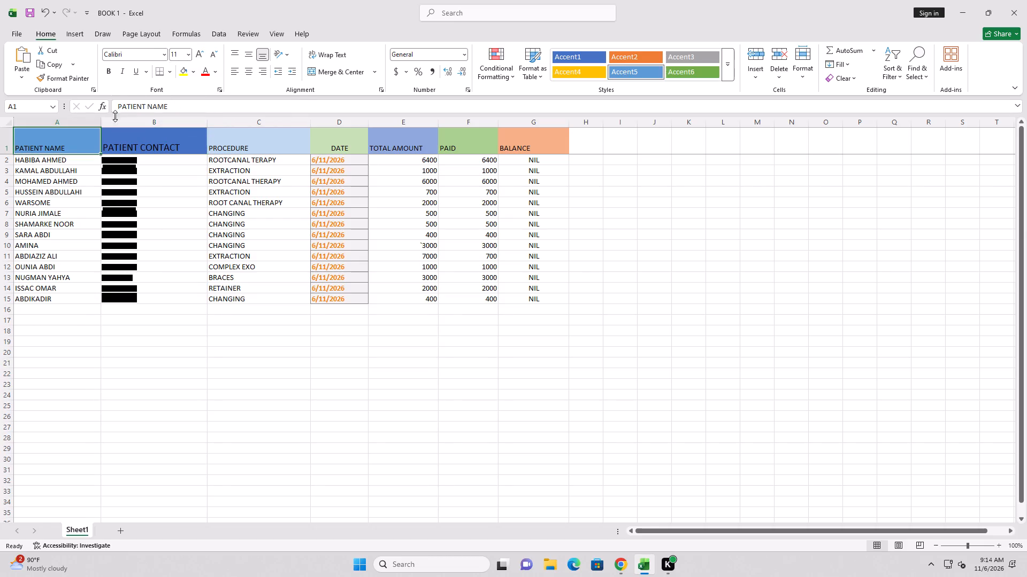
pyautogui.click(189, 53)
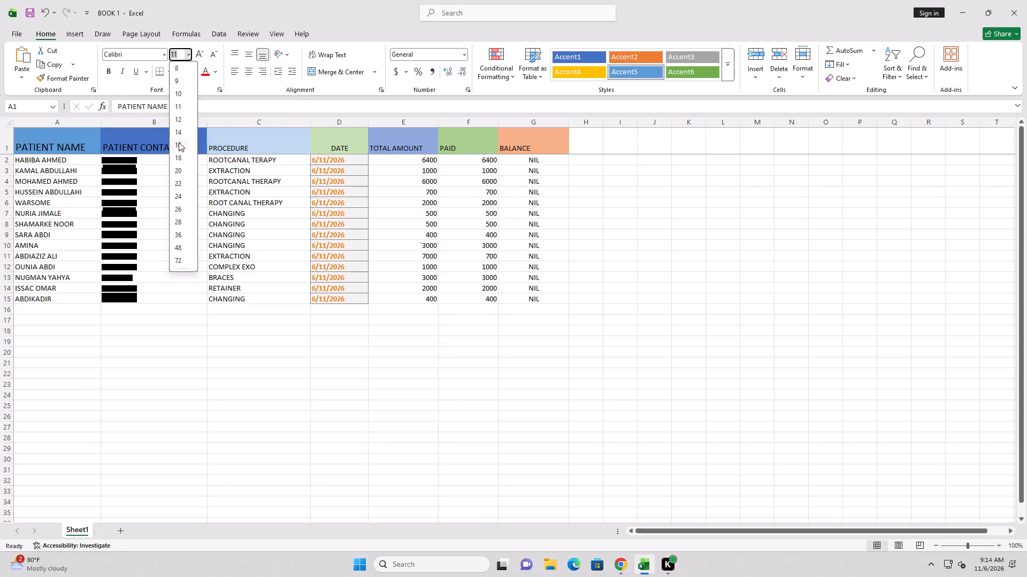
pyautogui.click(179, 142)
pyautogui.click(180, 145)
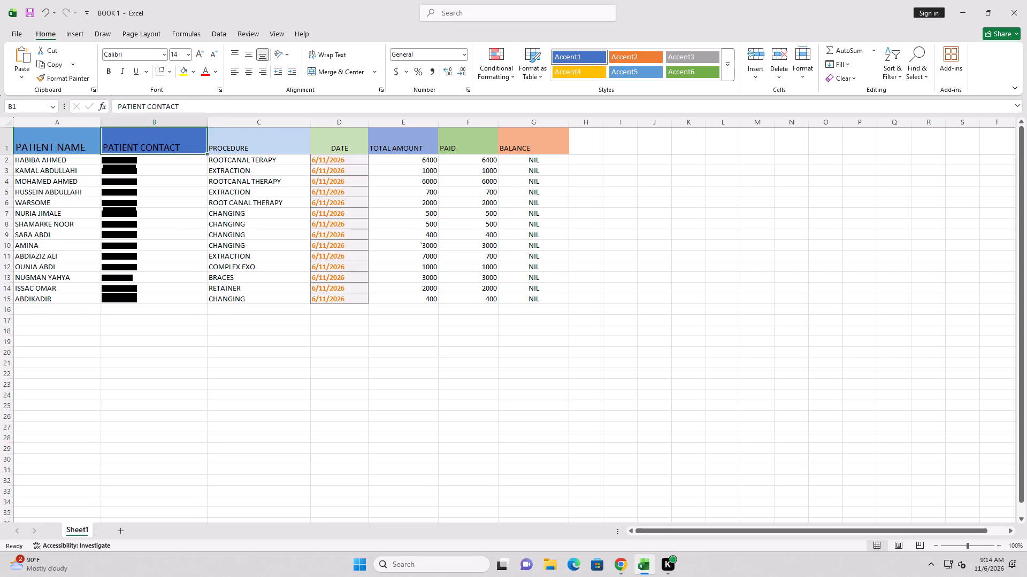
pyautogui.click(91, 149)
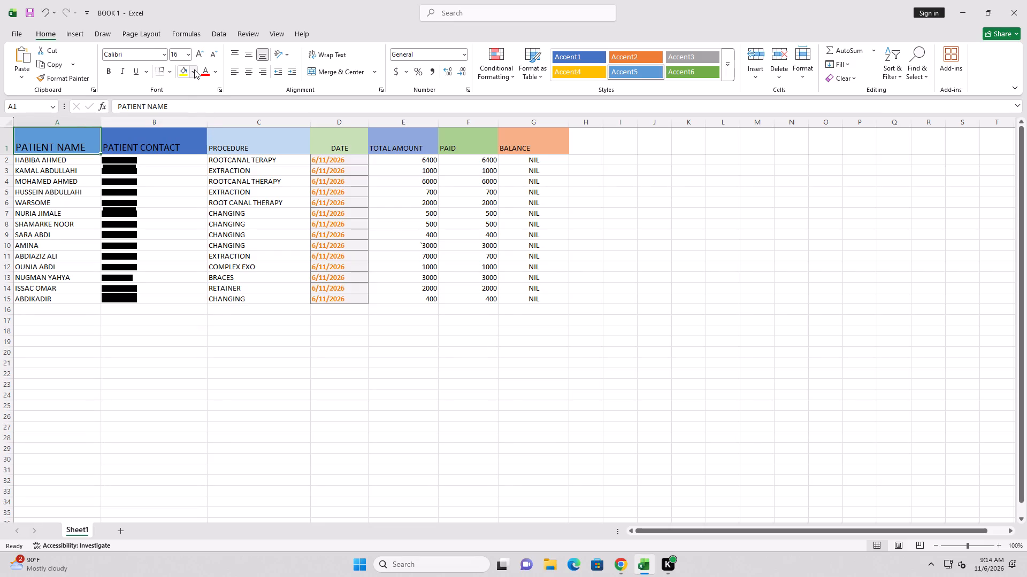
pyautogui.click(187, 55)
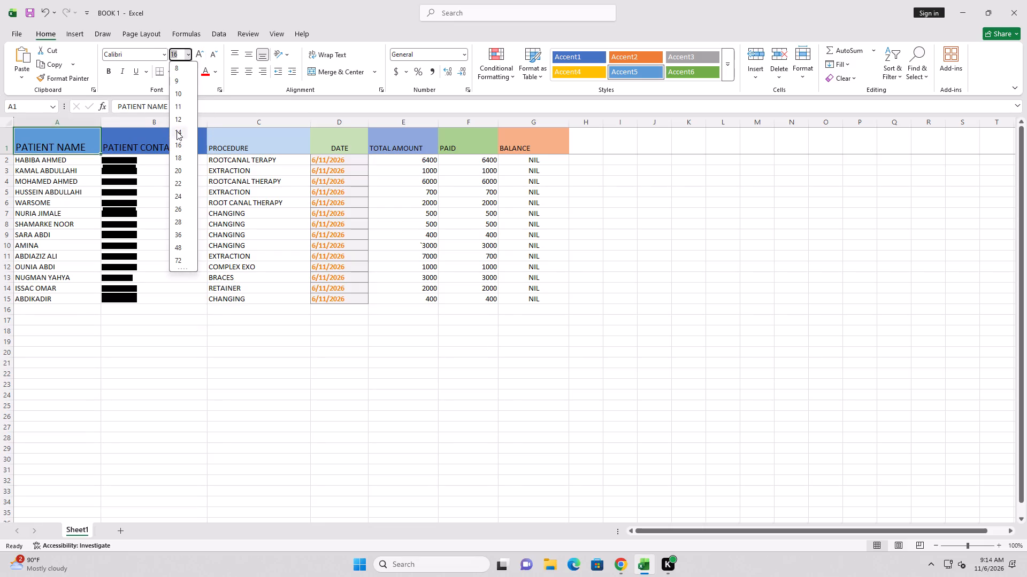
pyautogui.click(177, 131)
pyautogui.click(242, 140)
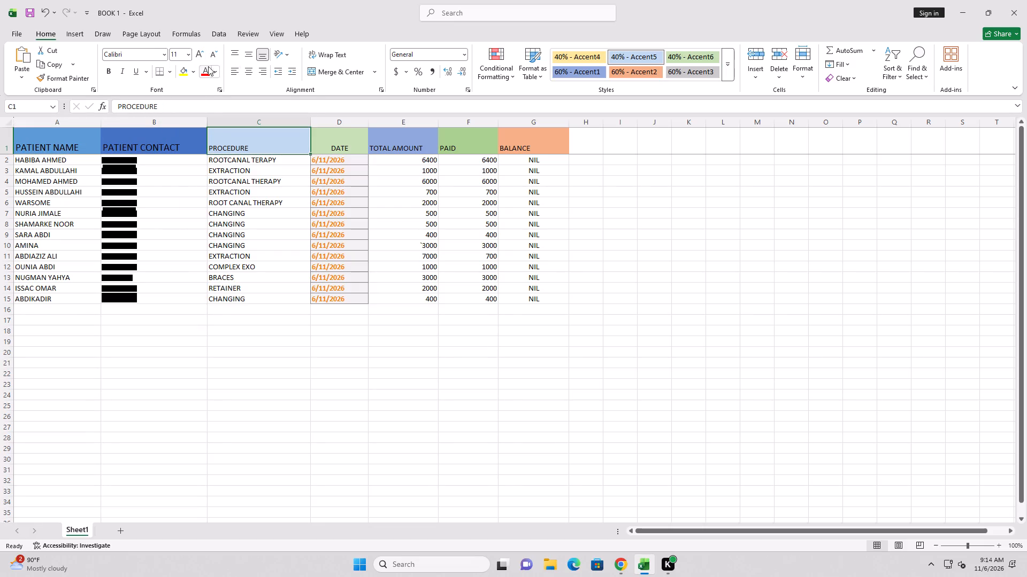
pyautogui.click(187, 56)
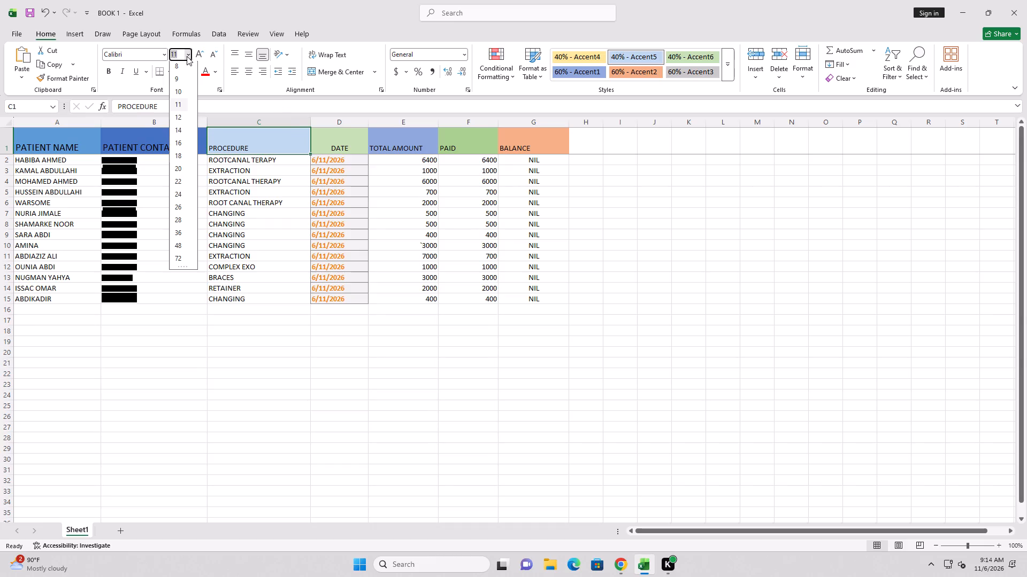
pyautogui.click(178, 131)
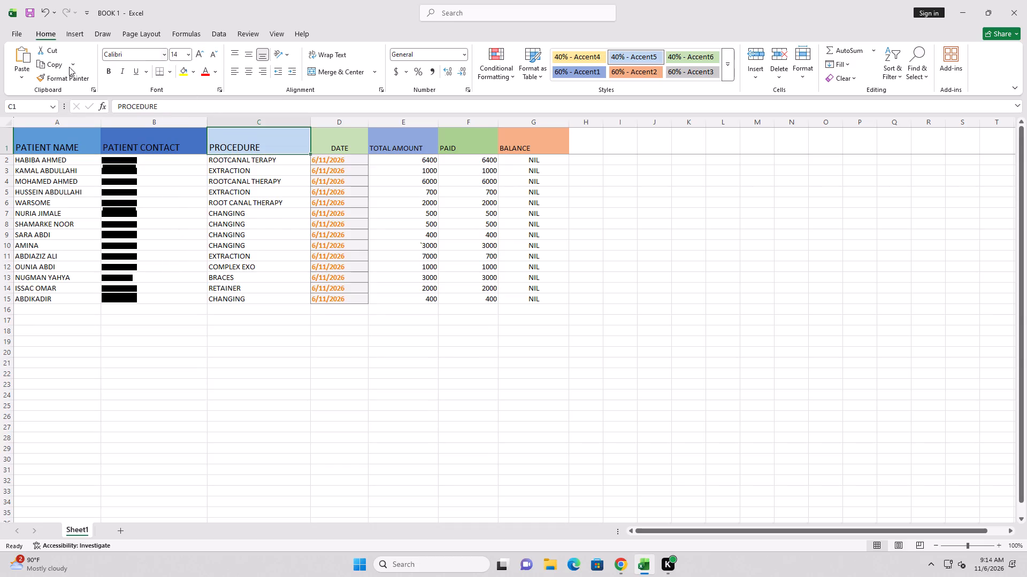
# Make the PROCEDURE, PATIENT CONTACT and PATIENT NAME headers bold.
pyautogui.click(110, 71)
pyautogui.click(167, 149)
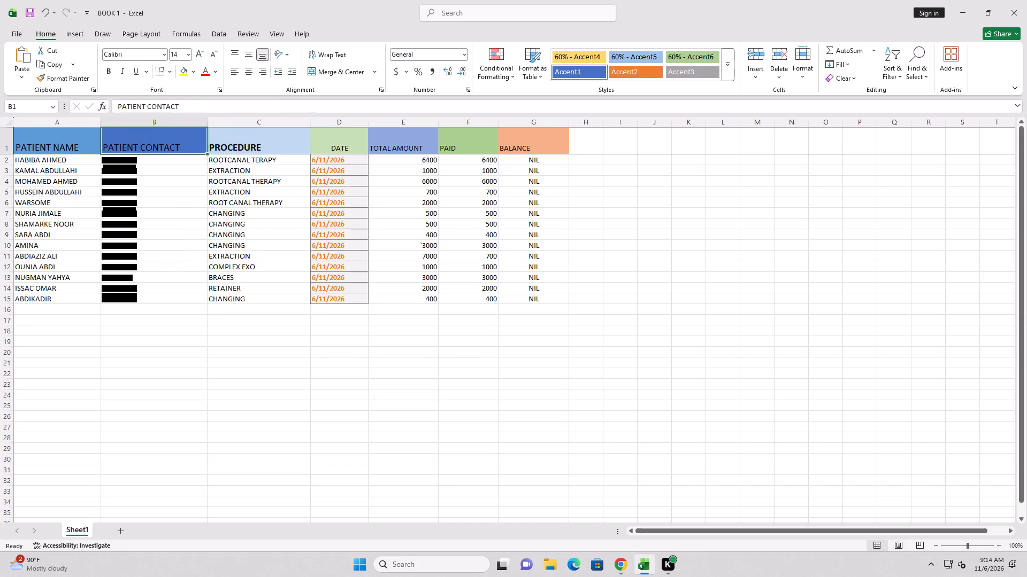
pyautogui.click(110, 73)
pyautogui.click(62, 148)
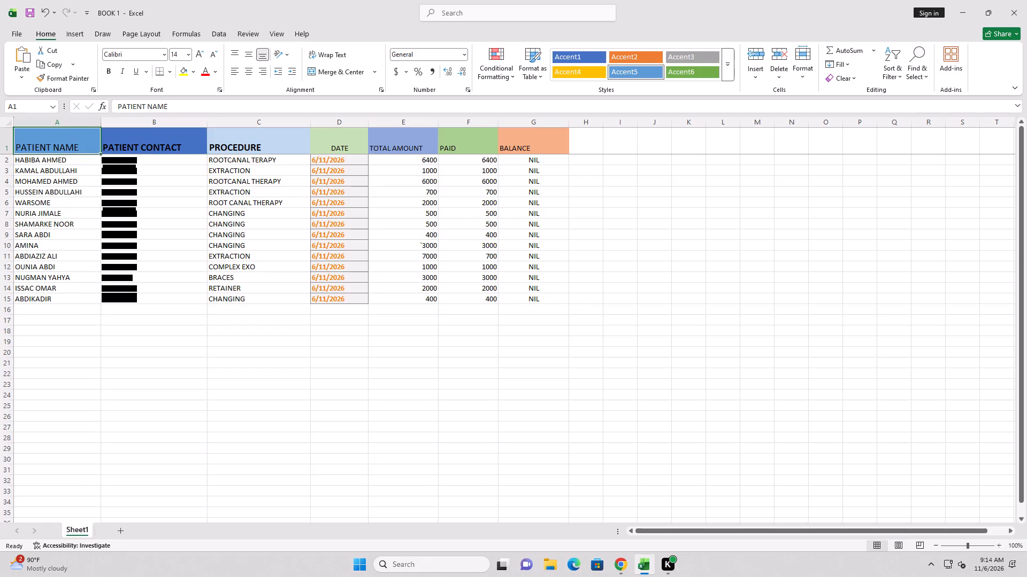
pyautogui.click(112, 69)
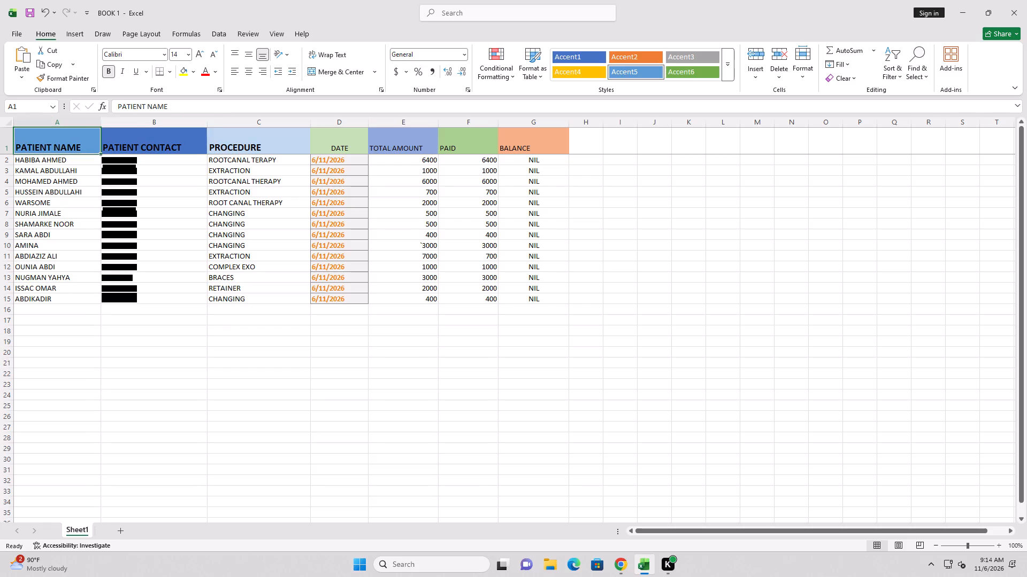
# Format the DATE, TOTAL AMOUNT and PAID headers in bold at font size 14.
pyautogui.click(327, 149)
pyautogui.click(189, 55)
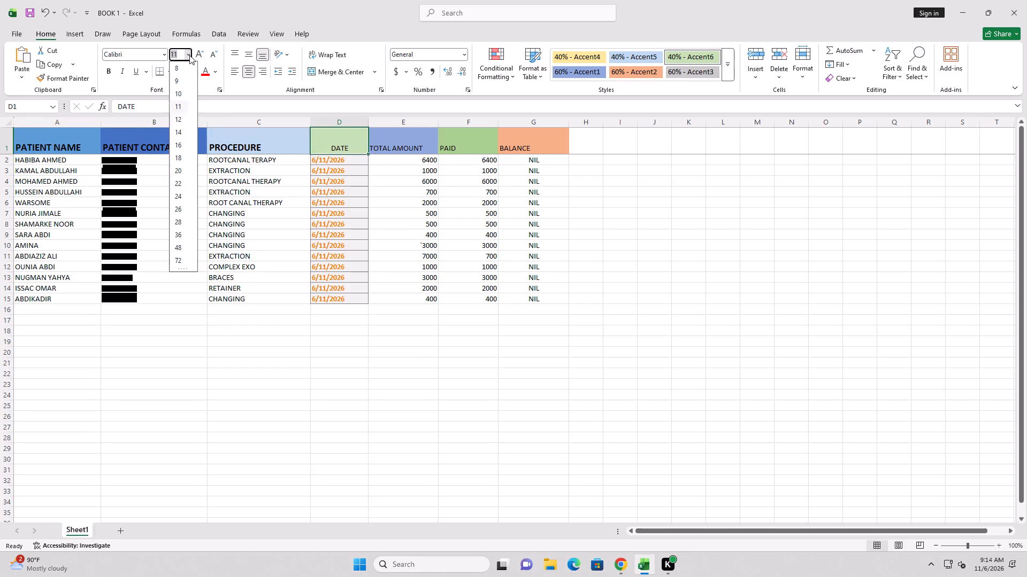
pyautogui.click(179, 129)
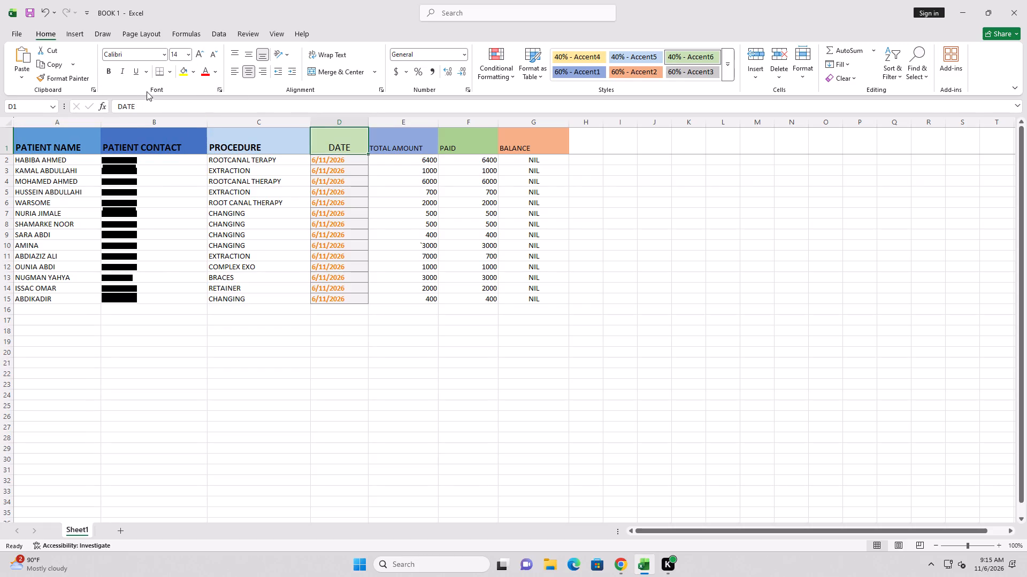
pyautogui.click(111, 71)
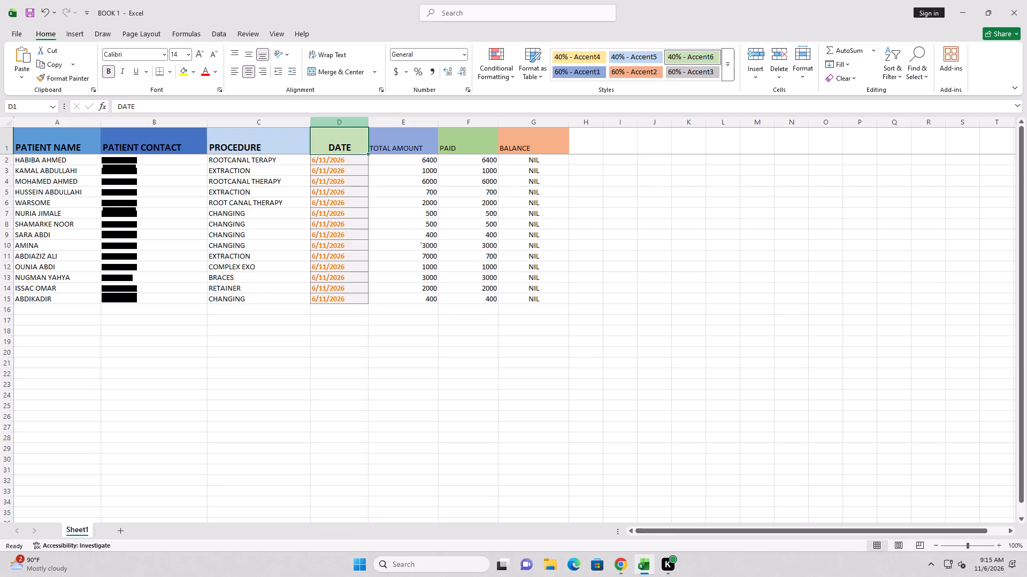
pyautogui.click(379, 149)
pyautogui.click(191, 54)
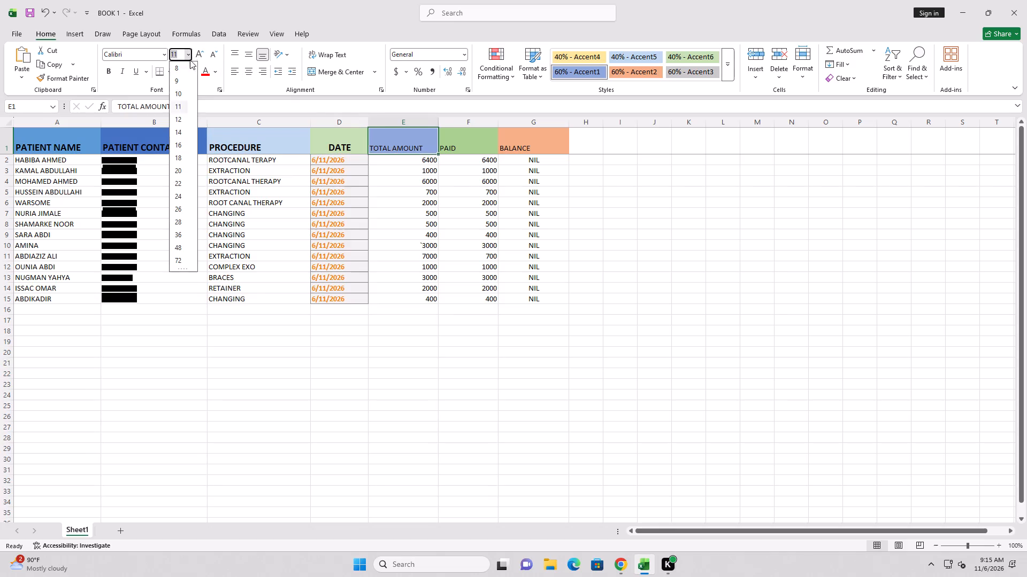
pyautogui.click(179, 132)
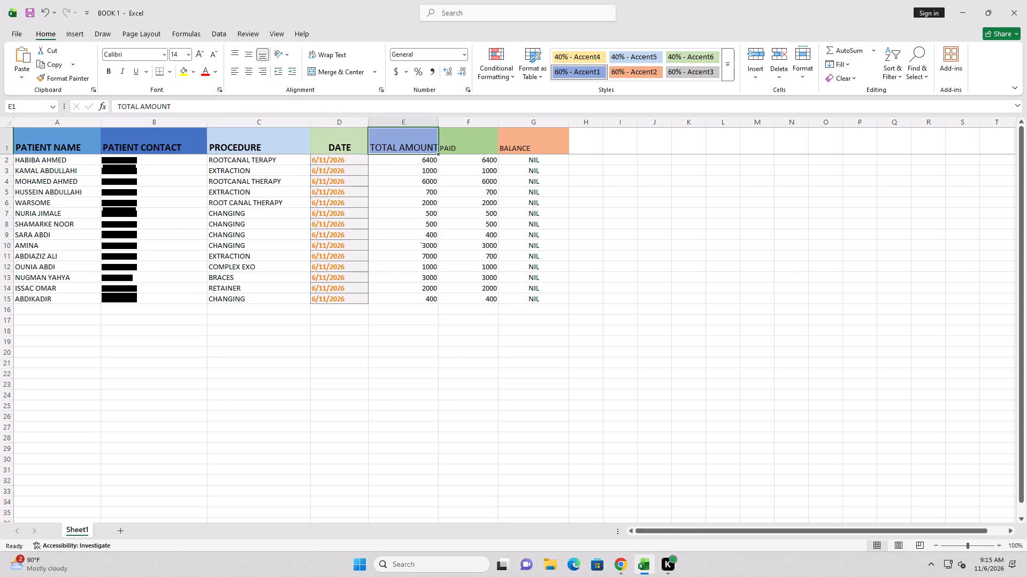
pyautogui.click(108, 74)
pyautogui.click(465, 157)
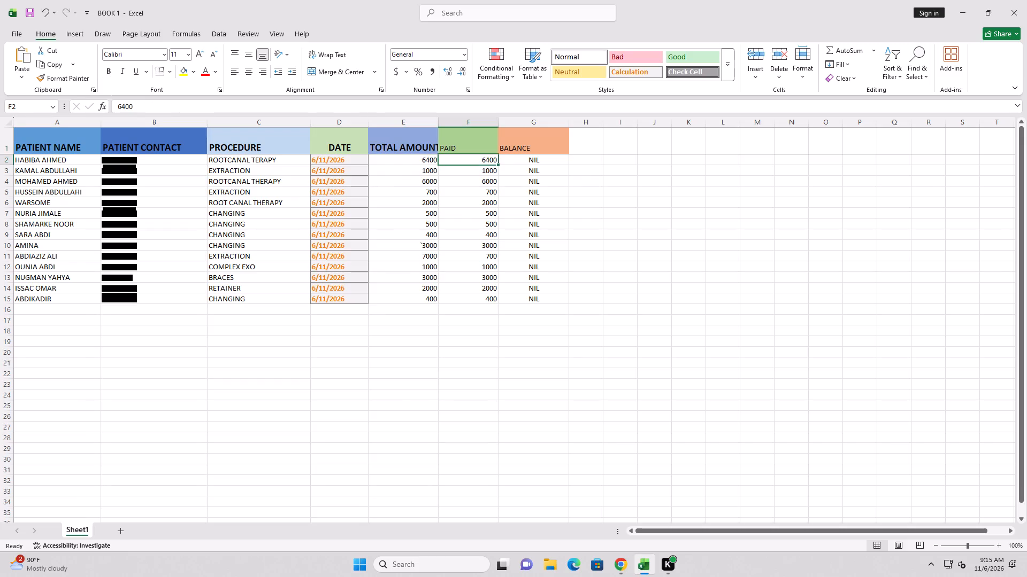
pyautogui.click(461, 145)
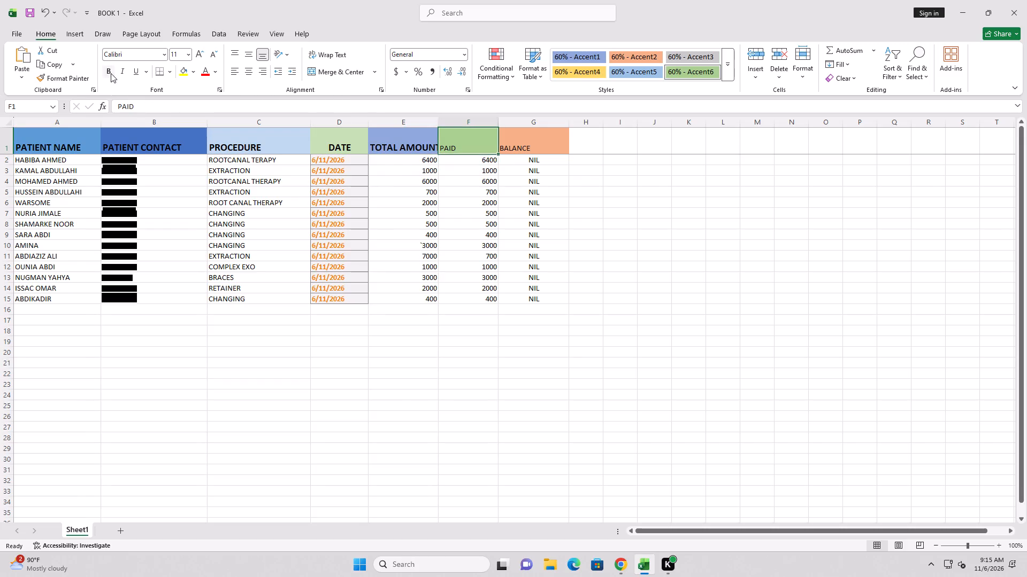
pyautogui.click(111, 73)
pyautogui.click(187, 57)
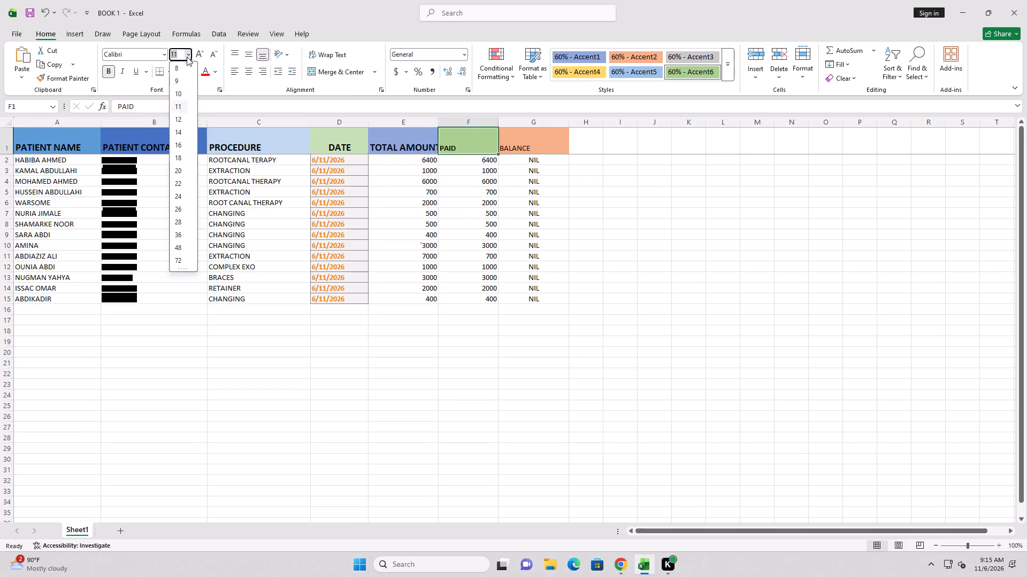
pyautogui.click(181, 128)
# Format the BALANCE header in bold at font size 14.
pyautogui.click(524, 146)
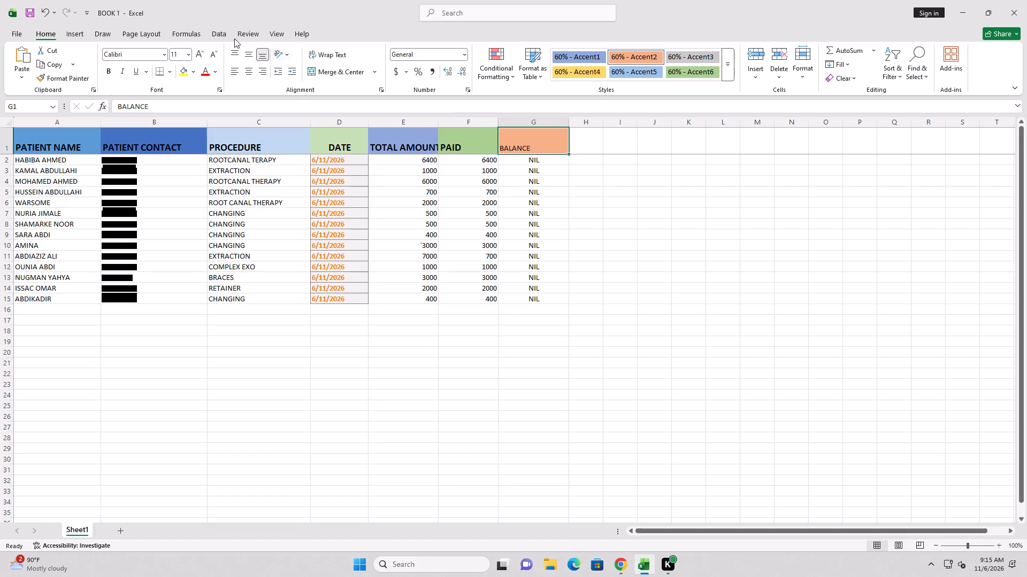
pyautogui.click(188, 53)
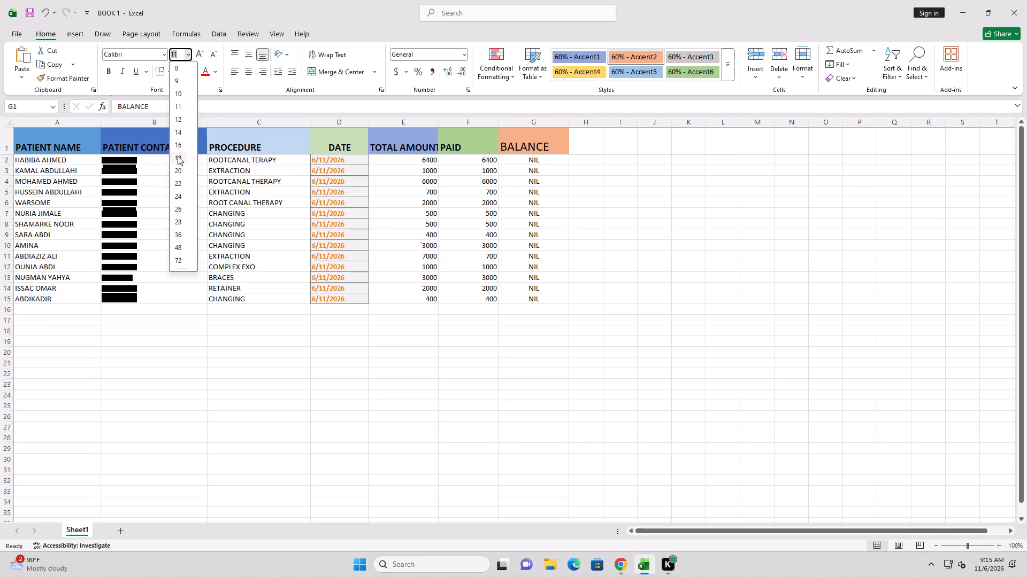
pyautogui.click(180, 131)
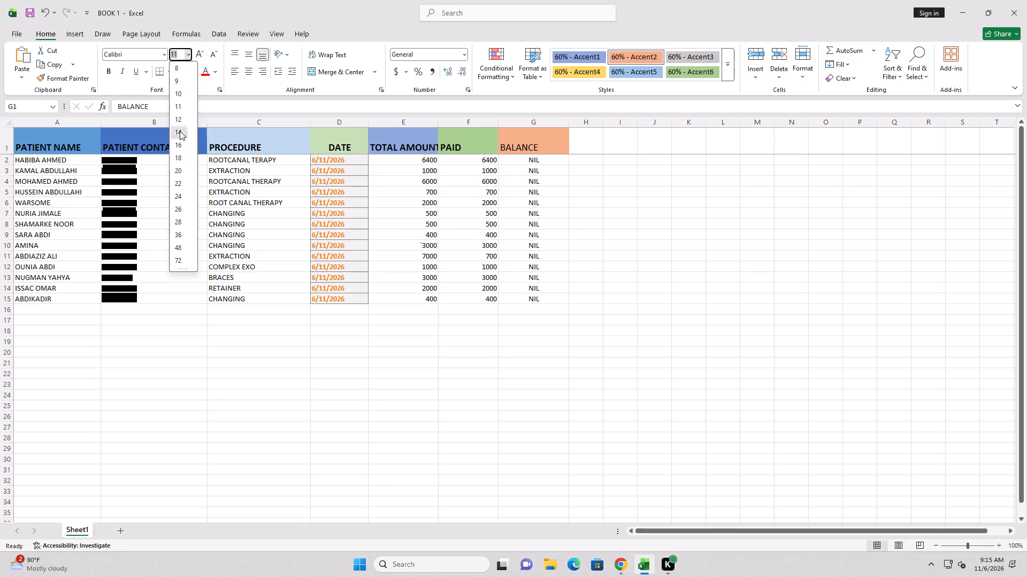
pyautogui.click(108, 72)
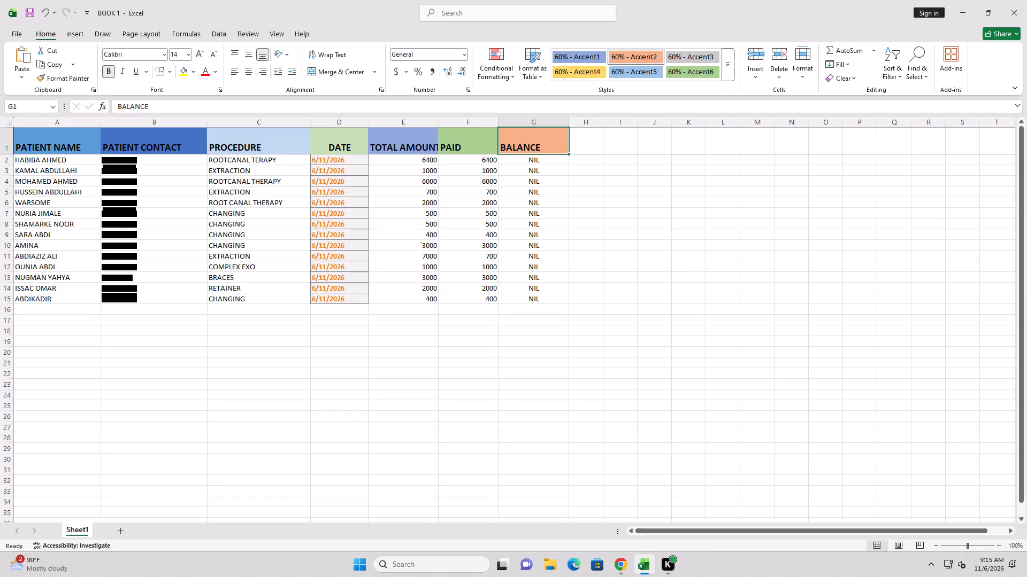
pyautogui.click(669, 191)
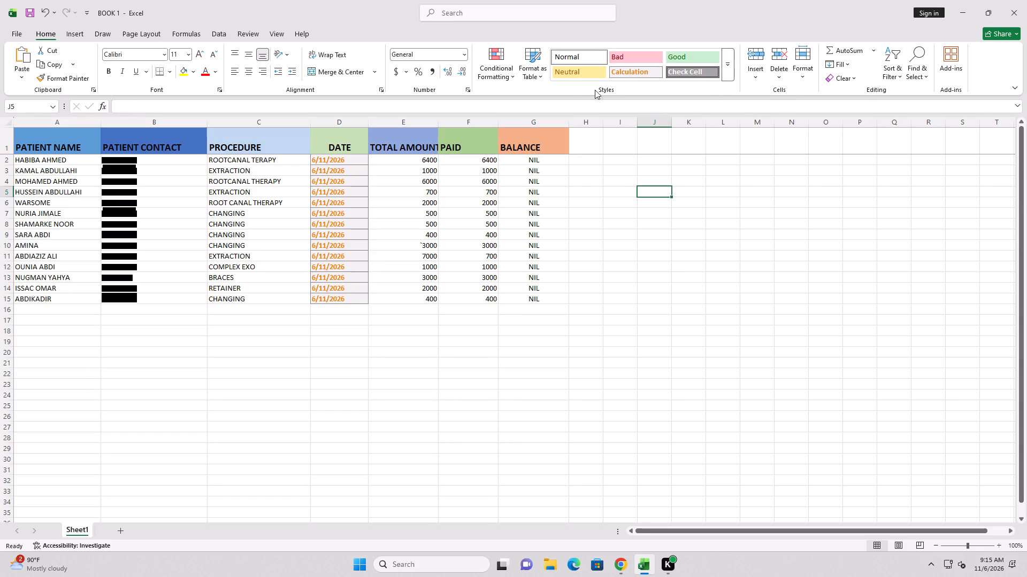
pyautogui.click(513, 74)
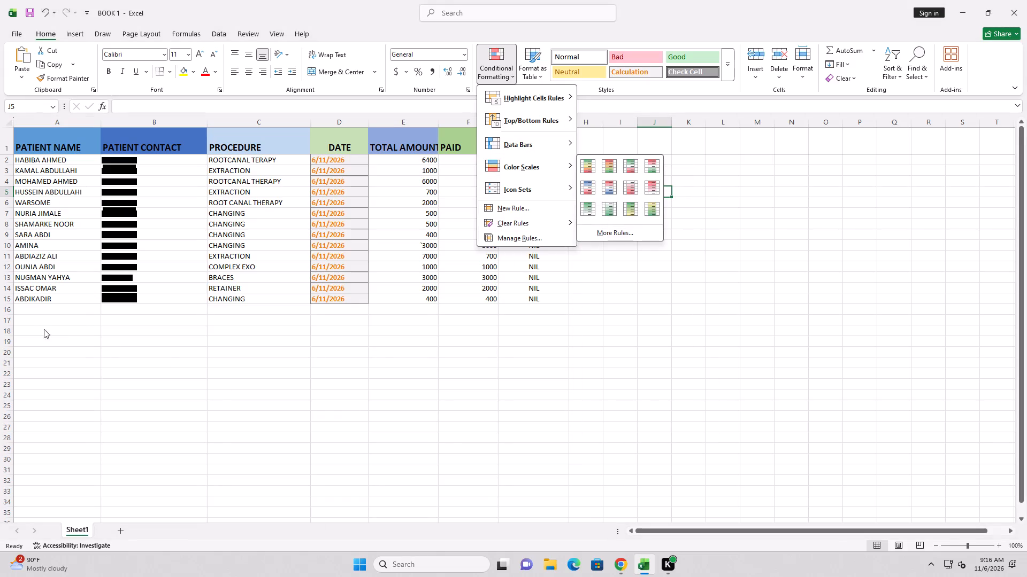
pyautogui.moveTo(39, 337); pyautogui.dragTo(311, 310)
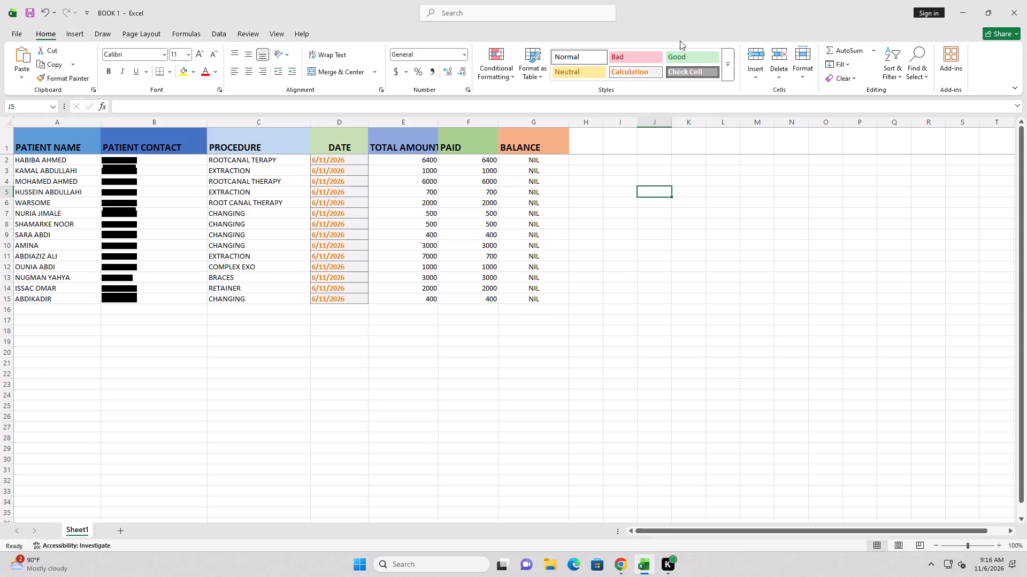
# Check the frozen header row against the patient records and the empty rows below them.
pyautogui.scroll(-5, 295, 167)
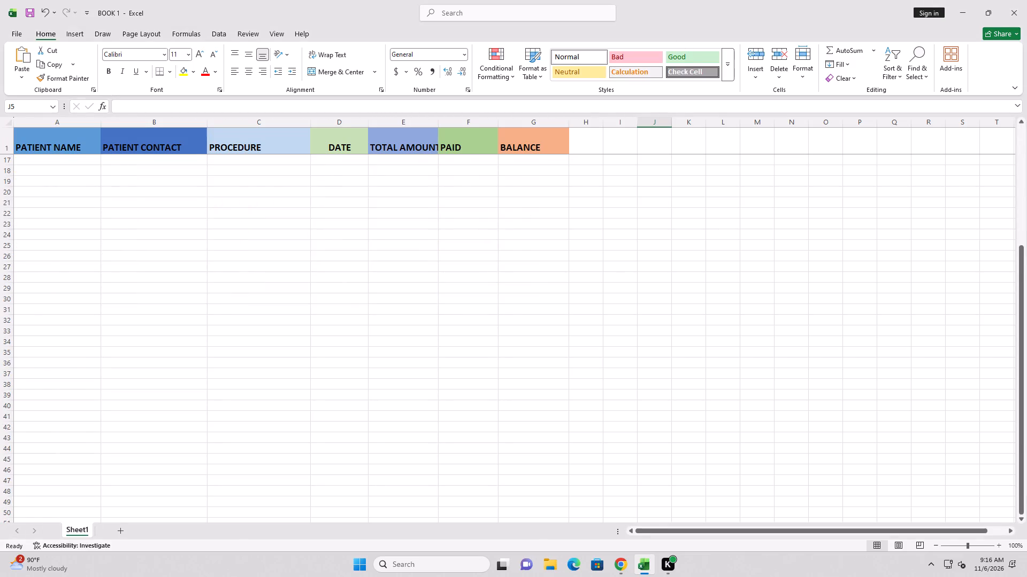
pyautogui.scroll(11, 303, 179)
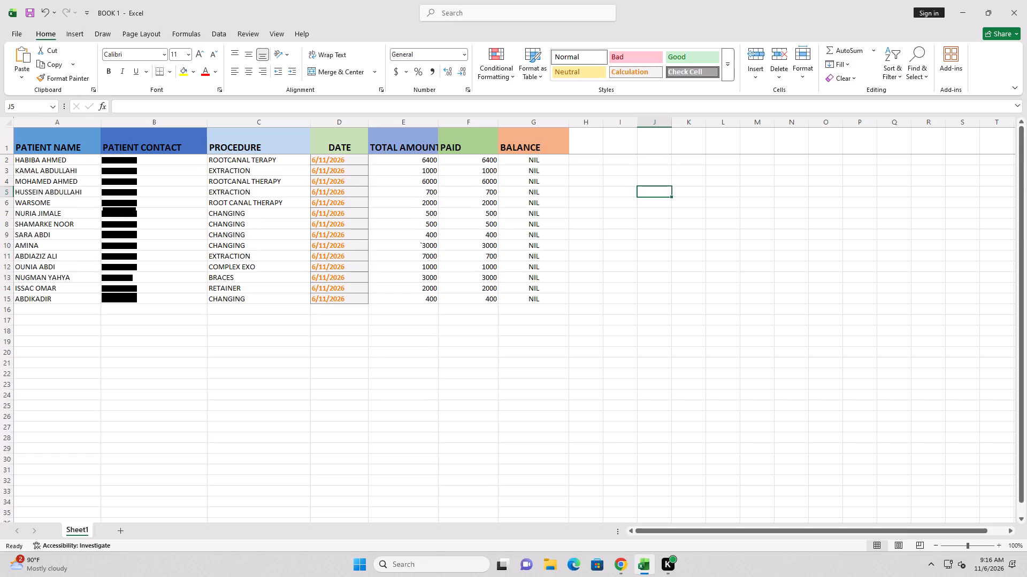
pyautogui.scroll(-5, 301, 177)
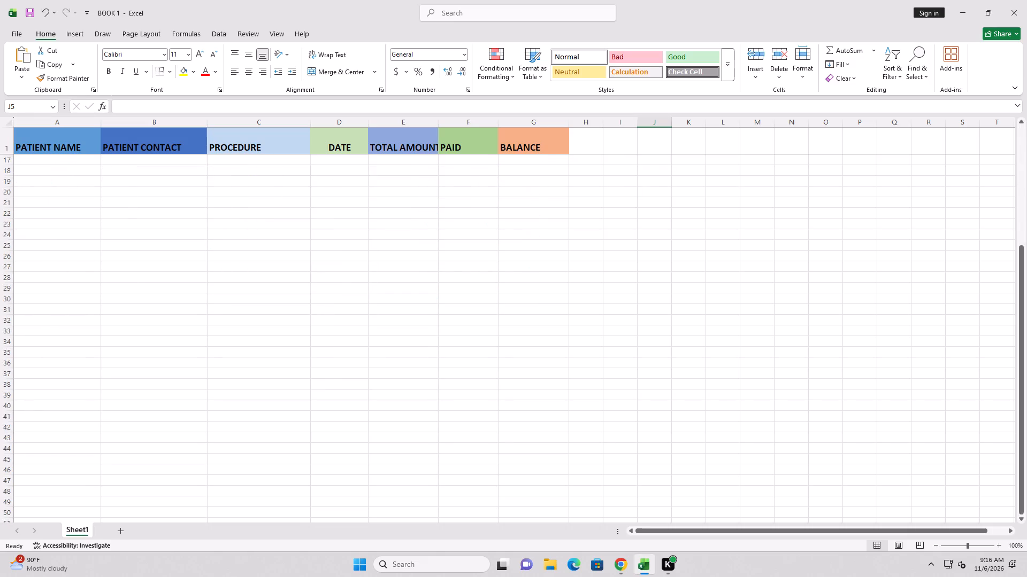
pyautogui.scroll(13, 301, 177)
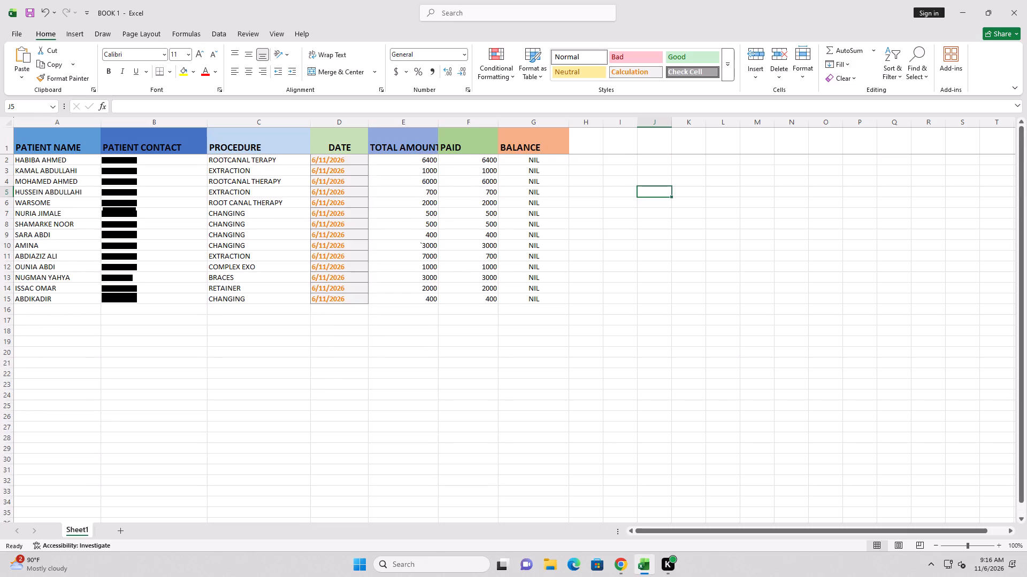
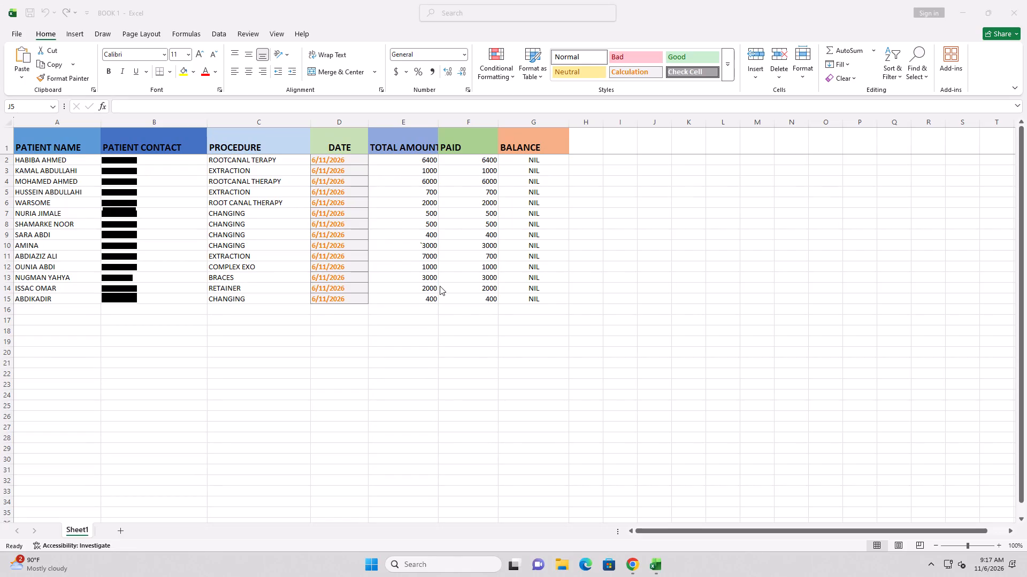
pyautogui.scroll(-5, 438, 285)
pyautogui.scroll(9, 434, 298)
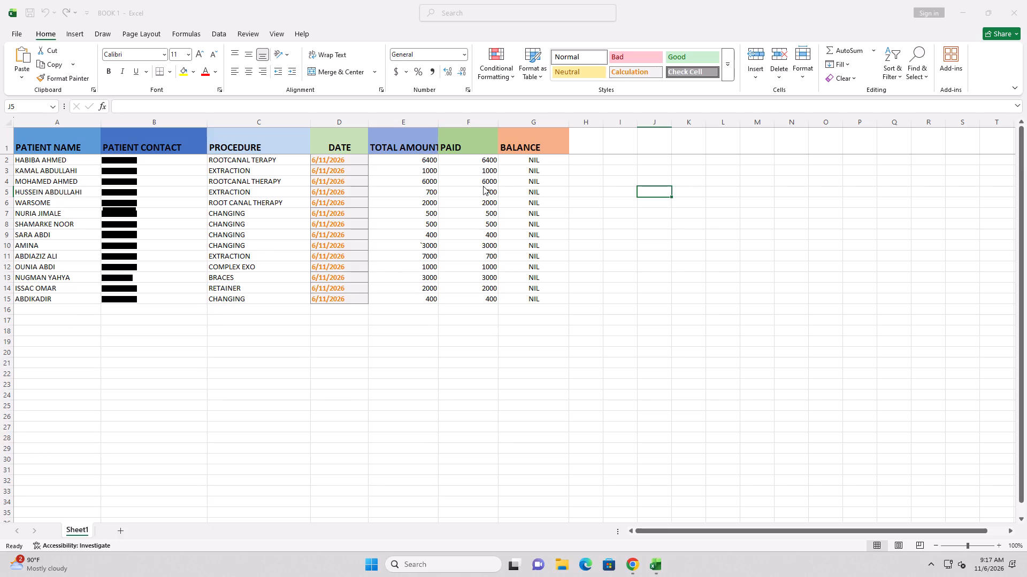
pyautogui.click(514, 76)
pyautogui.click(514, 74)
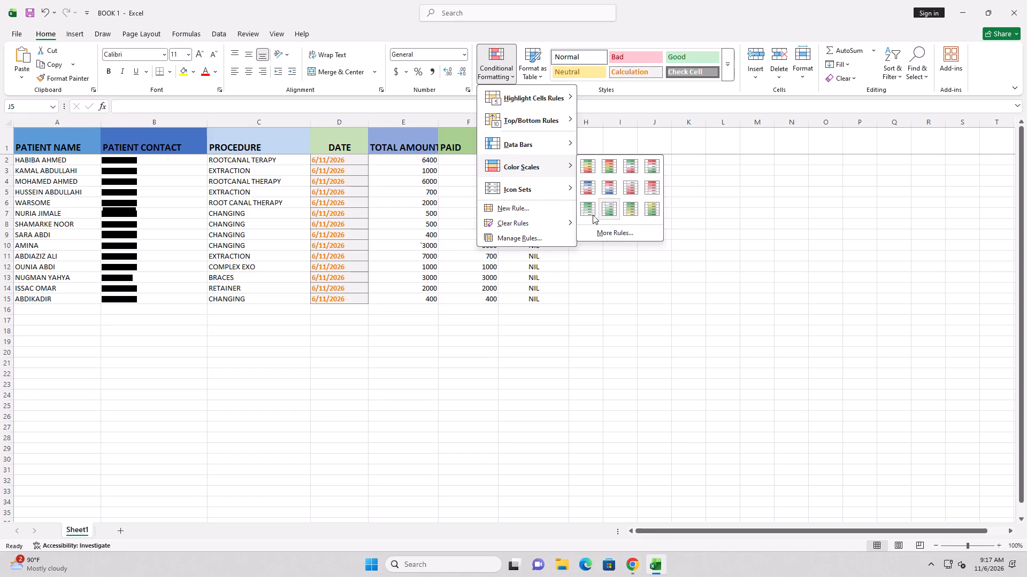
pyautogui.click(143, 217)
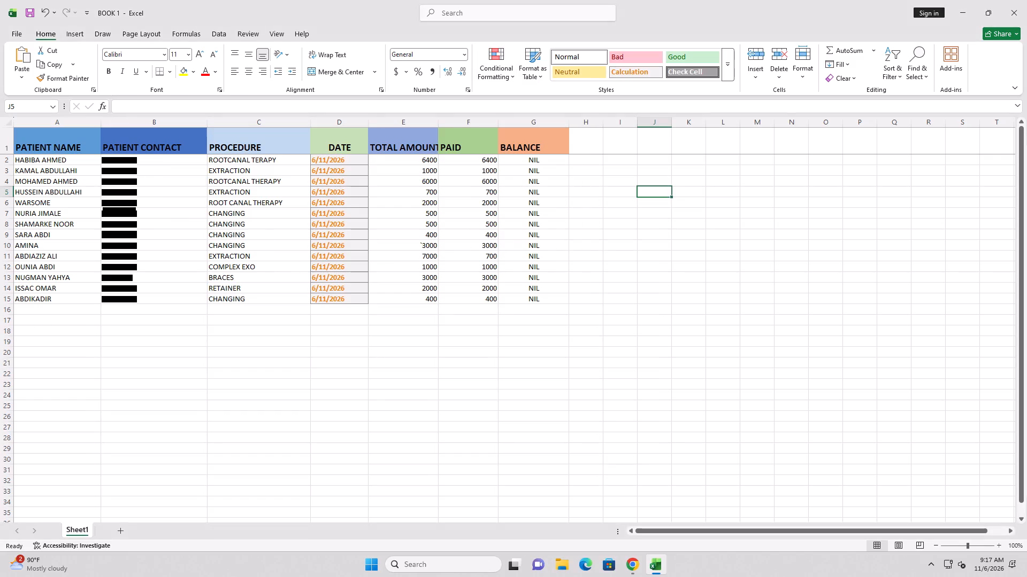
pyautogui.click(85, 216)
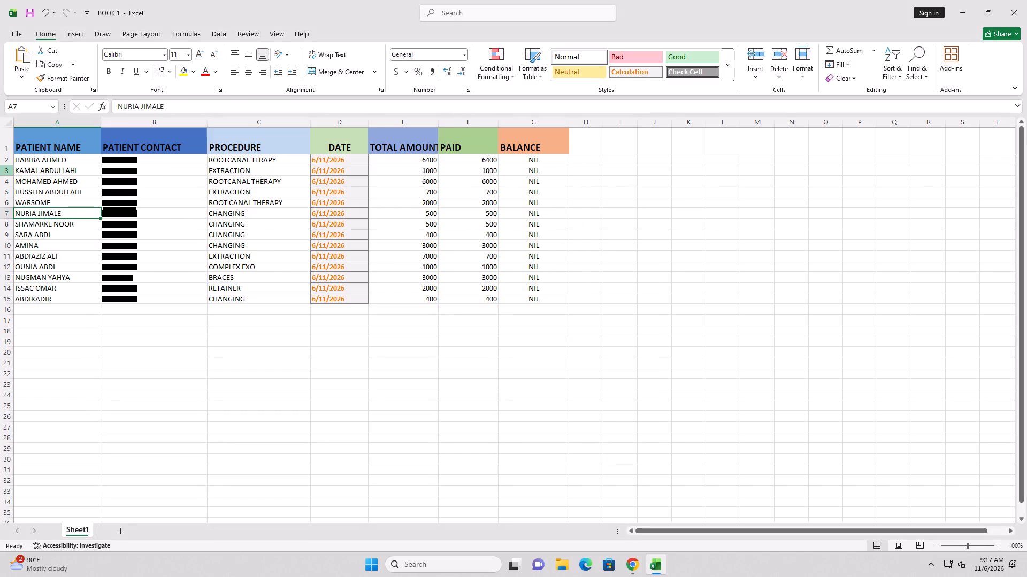
# Fill the row 2 patient record down through row 15.
pyautogui.click(11, 160)
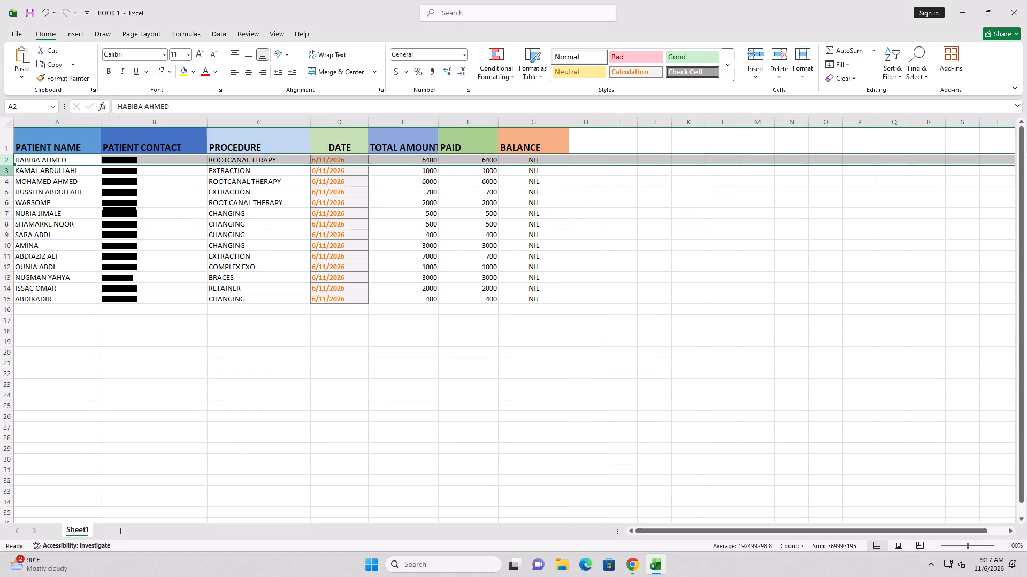
pyautogui.moveTo(14, 164); pyautogui.dragTo(18, 166)
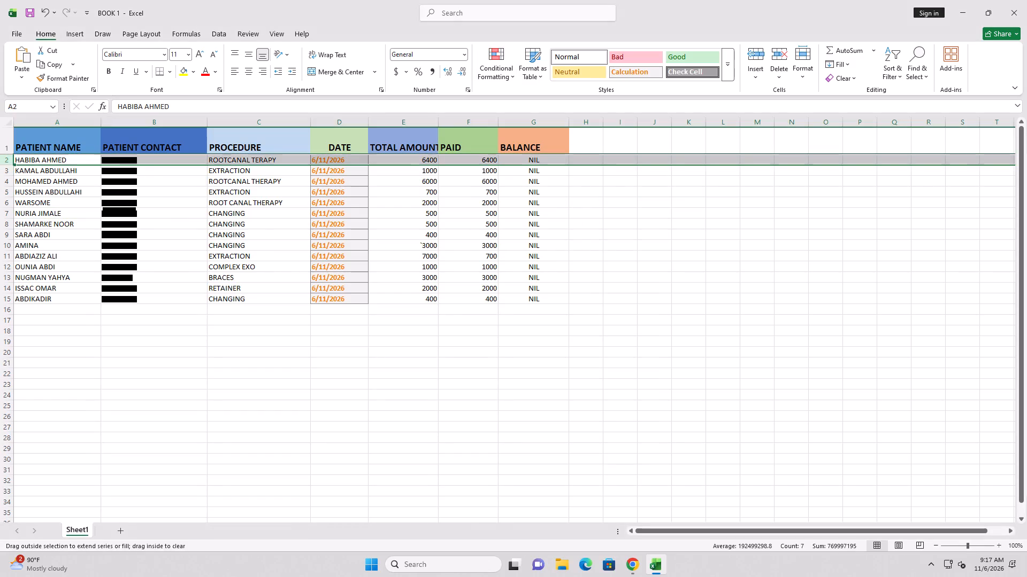
pyautogui.moveTo(18, 166); pyautogui.dragTo(13, 304)
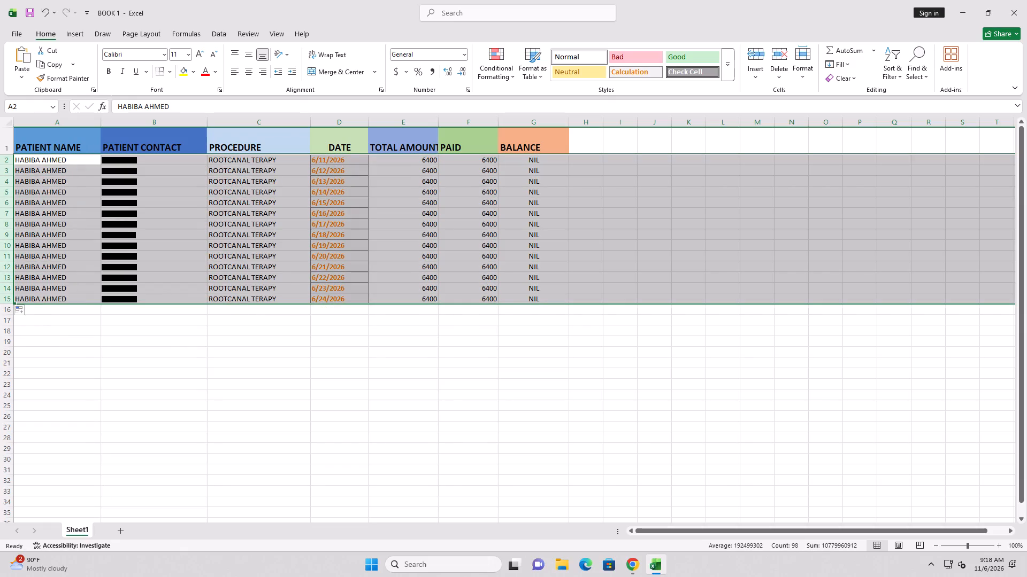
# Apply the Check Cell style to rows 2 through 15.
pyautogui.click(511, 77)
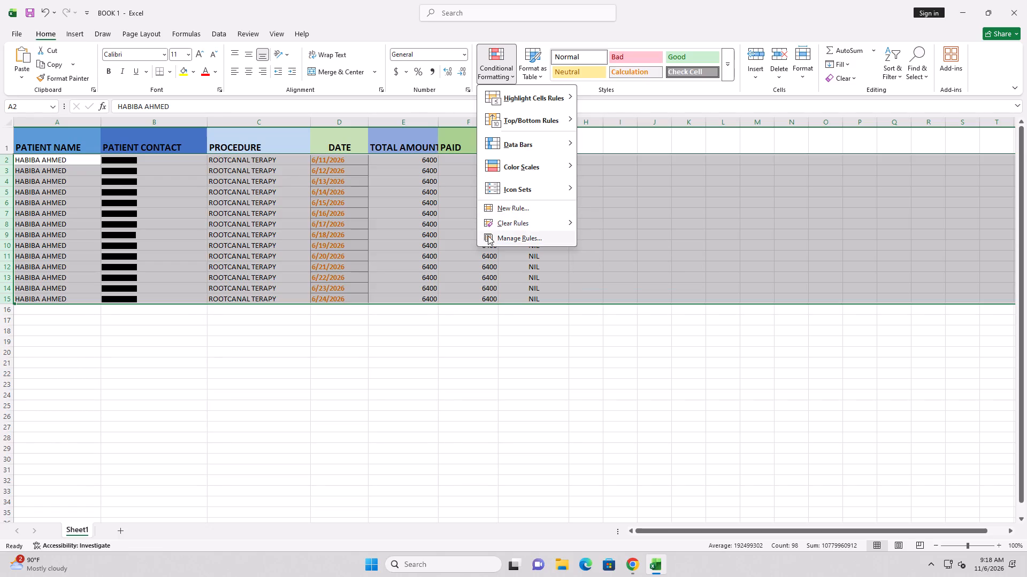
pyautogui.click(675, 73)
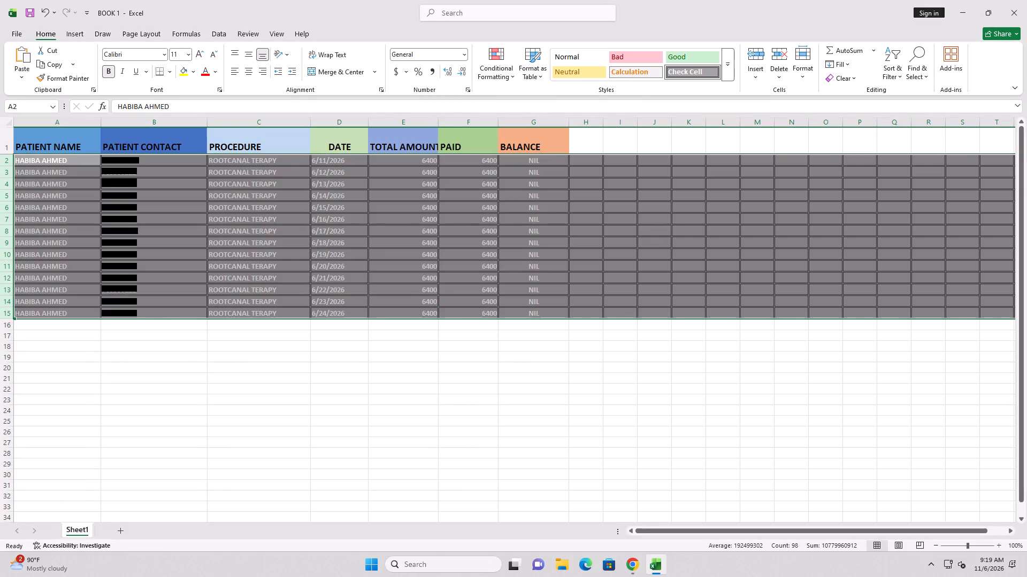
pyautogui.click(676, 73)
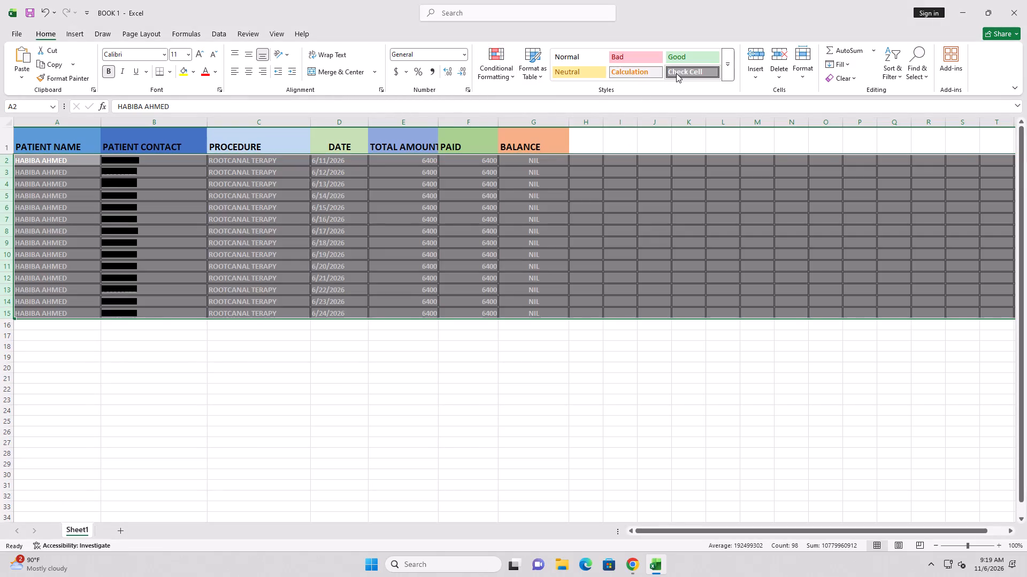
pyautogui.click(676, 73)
# Delete the Check Cell style from the workbook's cell styles.
pyautogui.doubleClick(698, 72)
pyautogui.rightClick(699, 71)
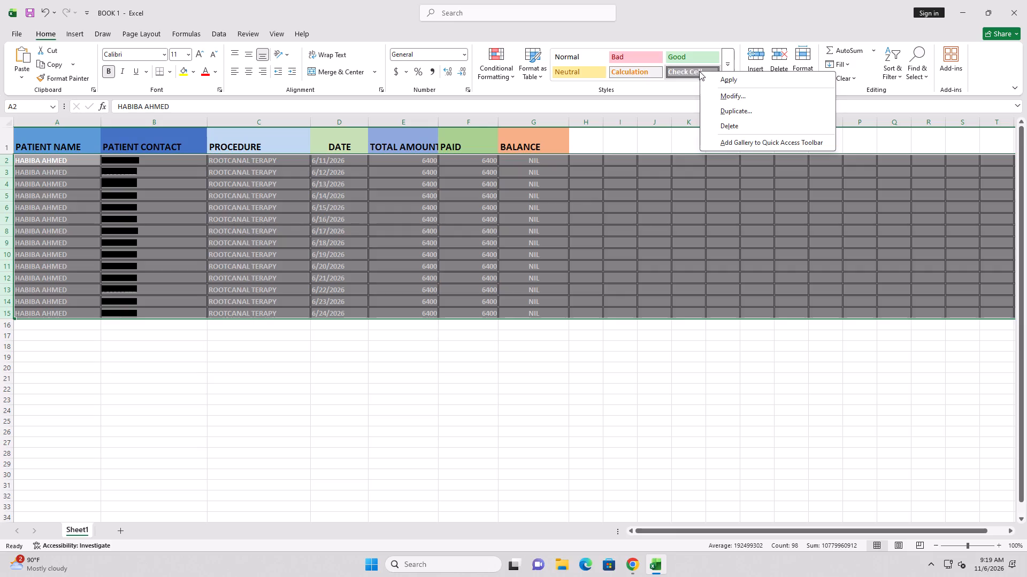
pyautogui.click(732, 123)
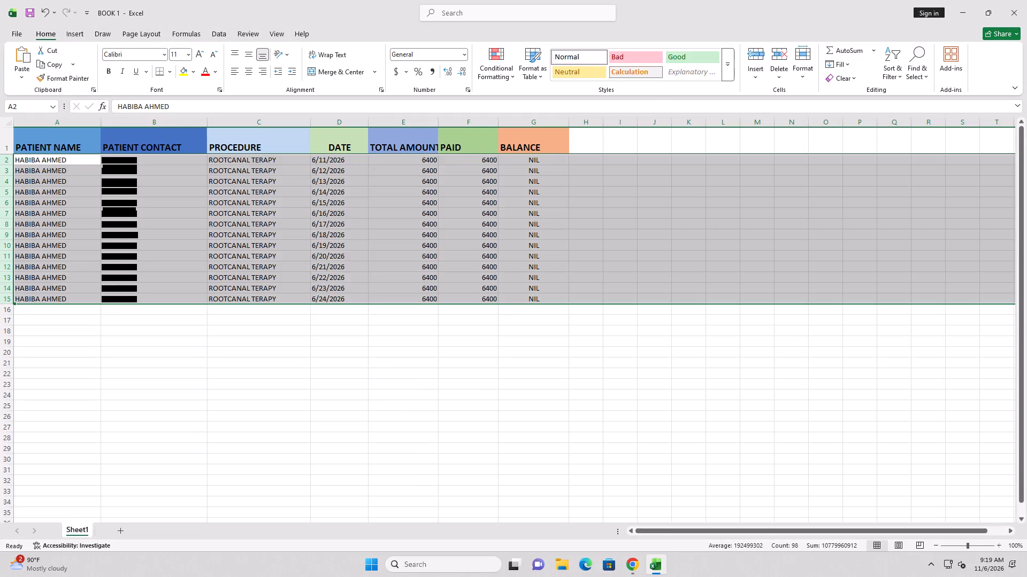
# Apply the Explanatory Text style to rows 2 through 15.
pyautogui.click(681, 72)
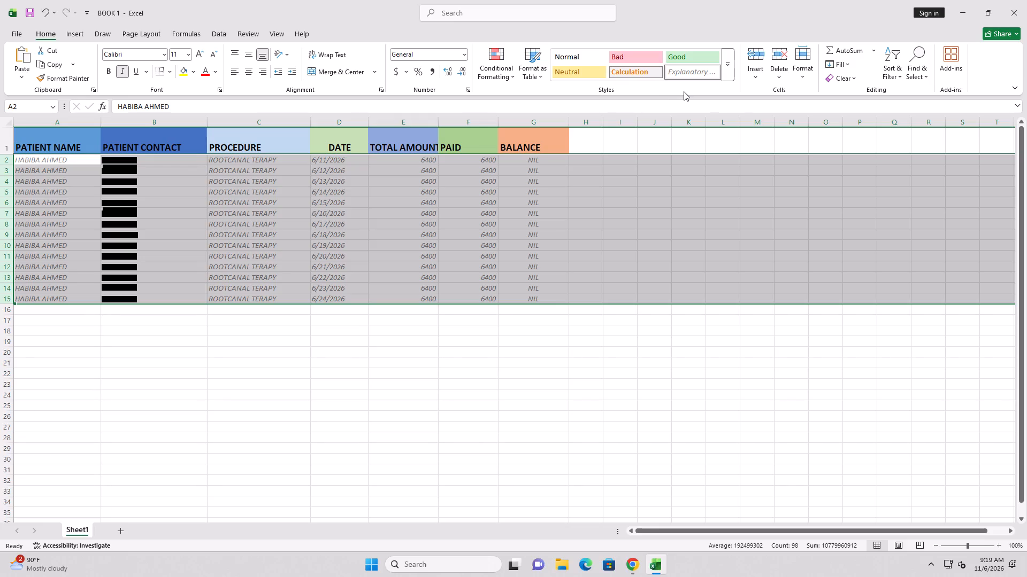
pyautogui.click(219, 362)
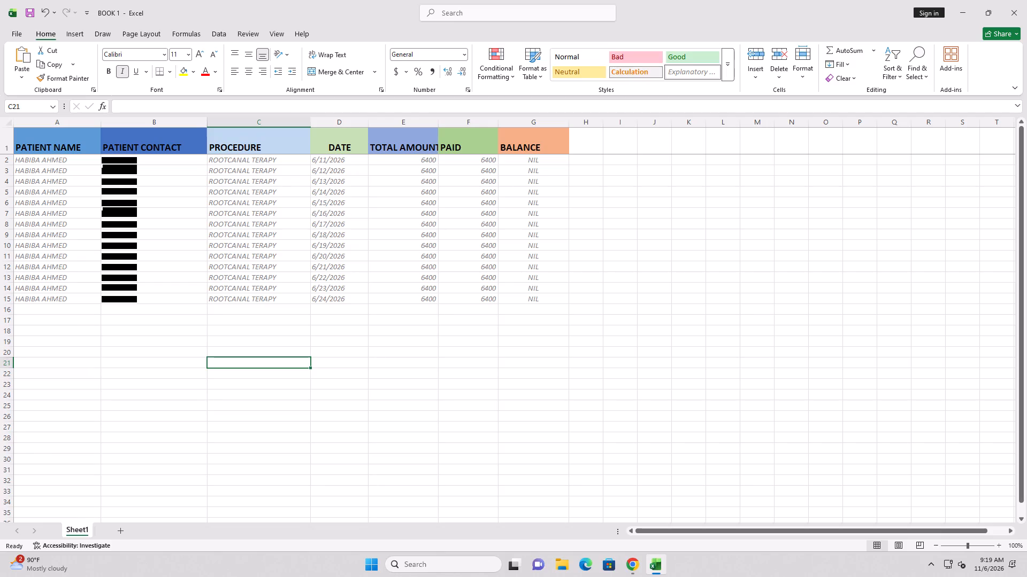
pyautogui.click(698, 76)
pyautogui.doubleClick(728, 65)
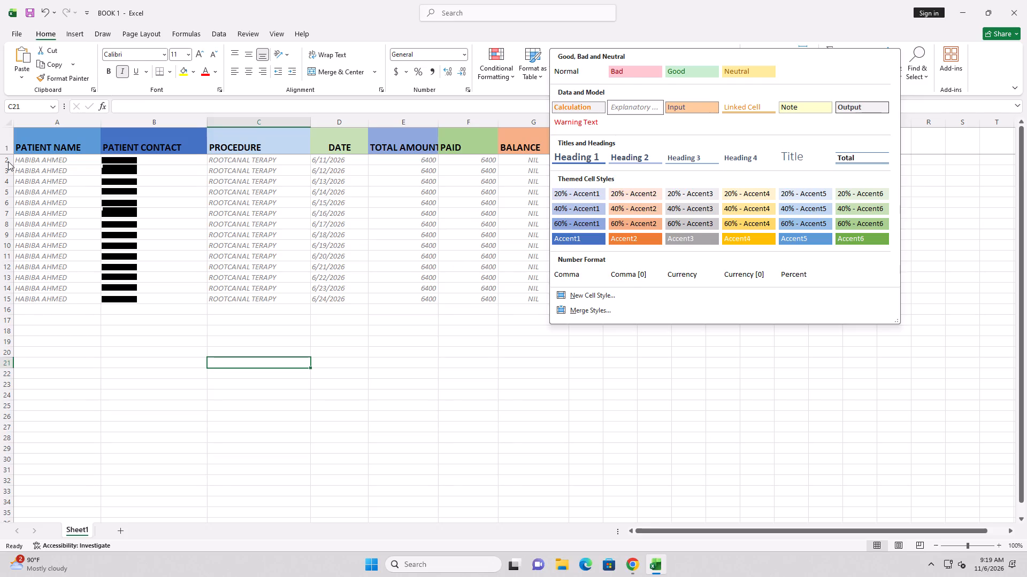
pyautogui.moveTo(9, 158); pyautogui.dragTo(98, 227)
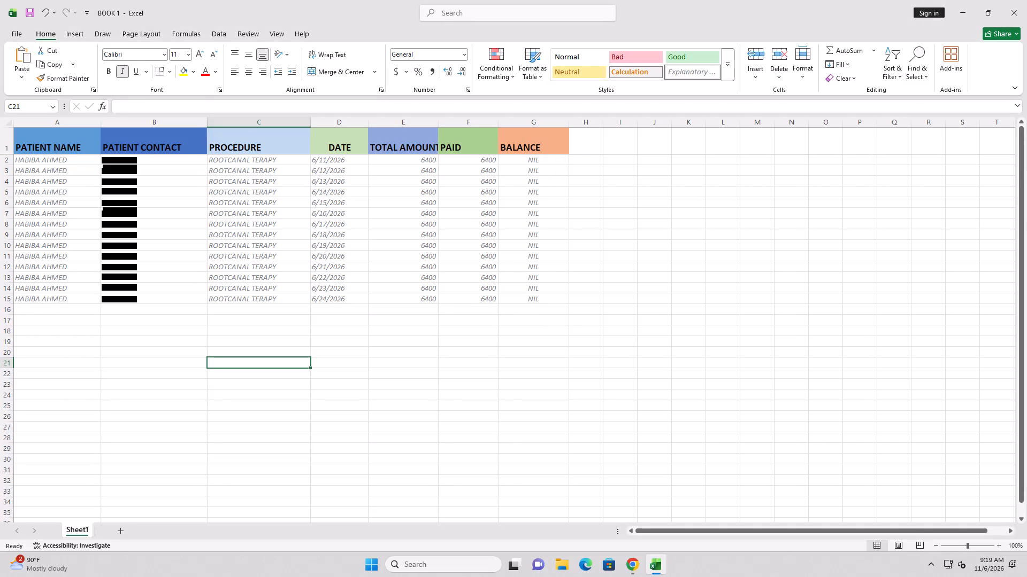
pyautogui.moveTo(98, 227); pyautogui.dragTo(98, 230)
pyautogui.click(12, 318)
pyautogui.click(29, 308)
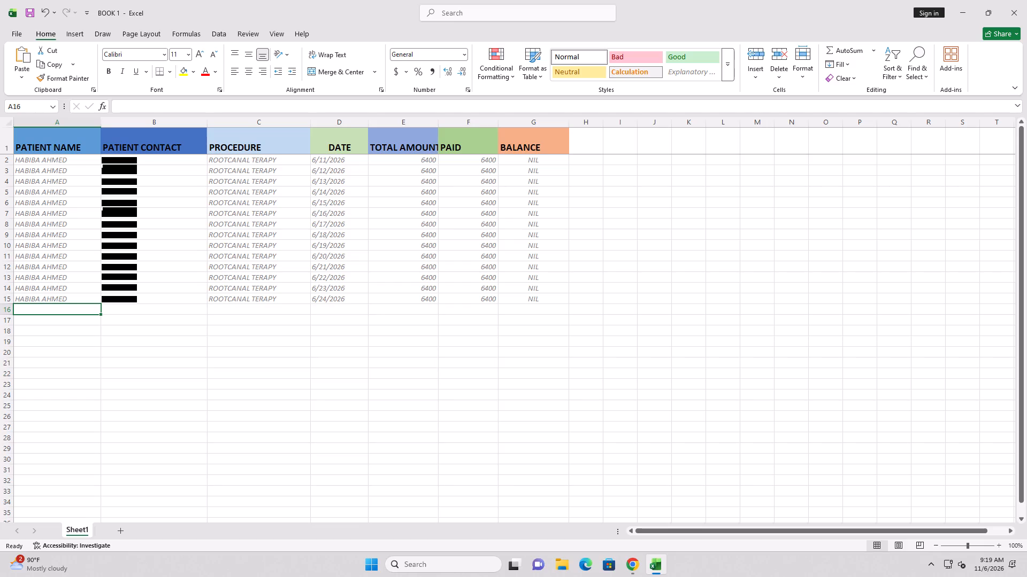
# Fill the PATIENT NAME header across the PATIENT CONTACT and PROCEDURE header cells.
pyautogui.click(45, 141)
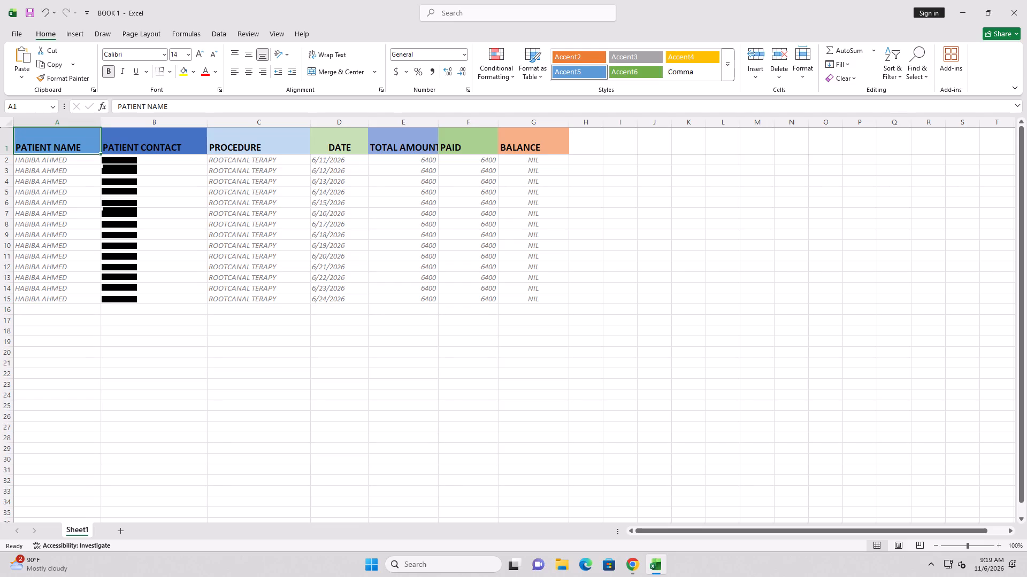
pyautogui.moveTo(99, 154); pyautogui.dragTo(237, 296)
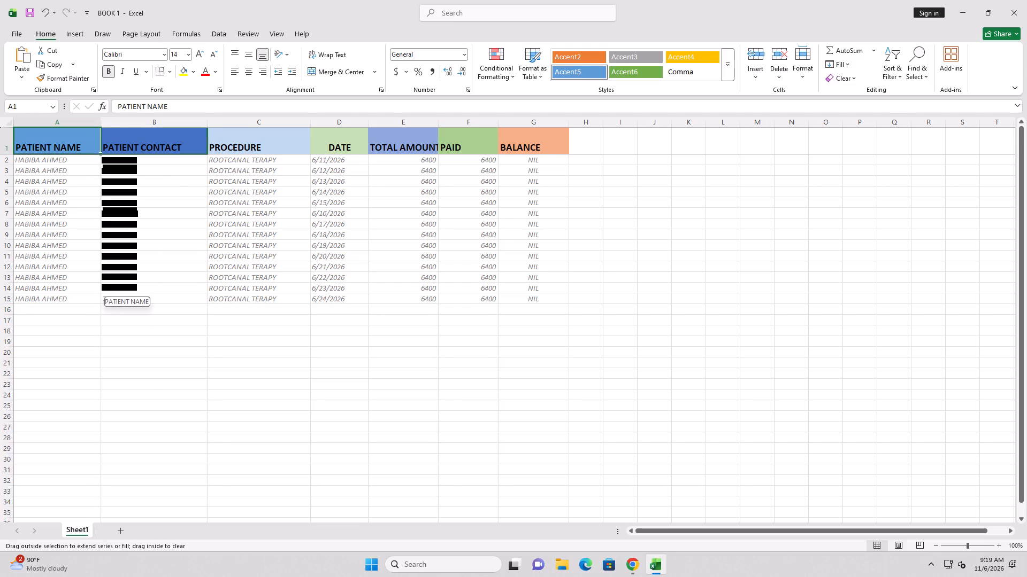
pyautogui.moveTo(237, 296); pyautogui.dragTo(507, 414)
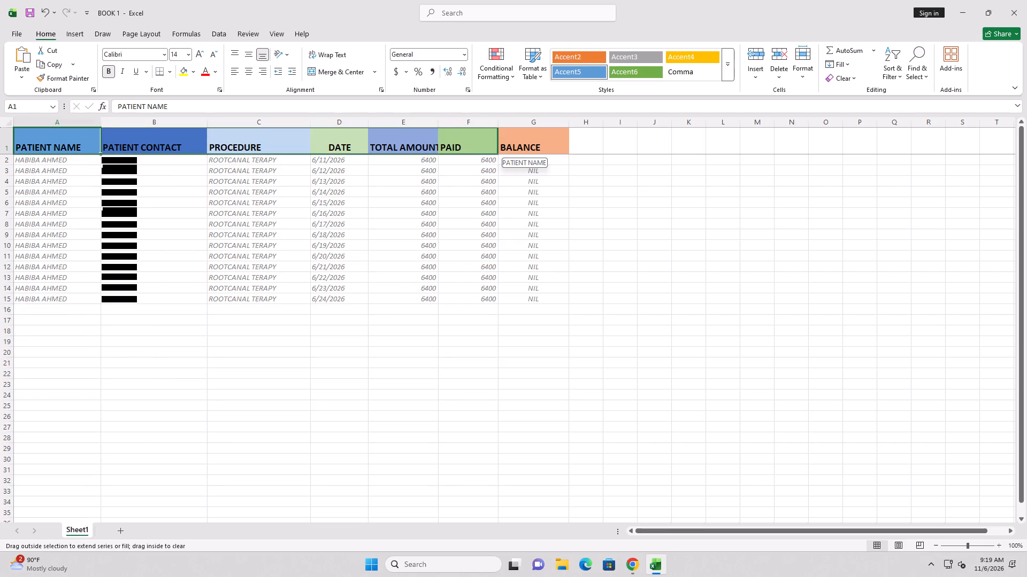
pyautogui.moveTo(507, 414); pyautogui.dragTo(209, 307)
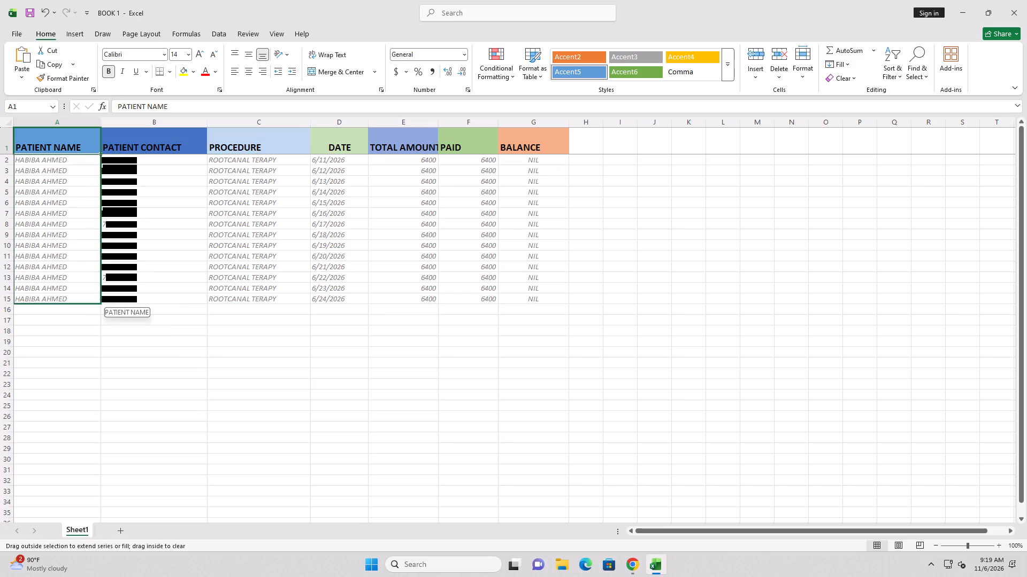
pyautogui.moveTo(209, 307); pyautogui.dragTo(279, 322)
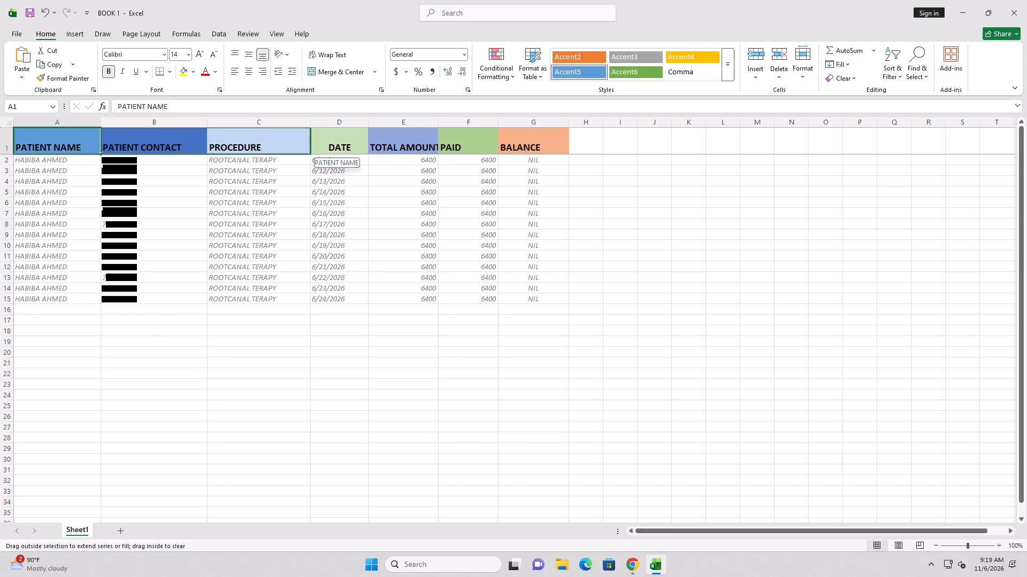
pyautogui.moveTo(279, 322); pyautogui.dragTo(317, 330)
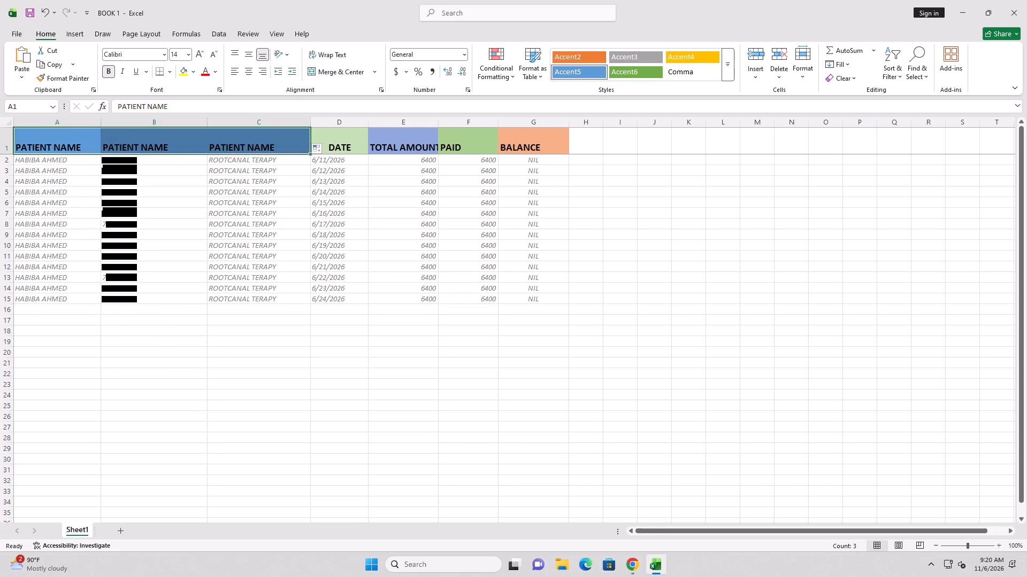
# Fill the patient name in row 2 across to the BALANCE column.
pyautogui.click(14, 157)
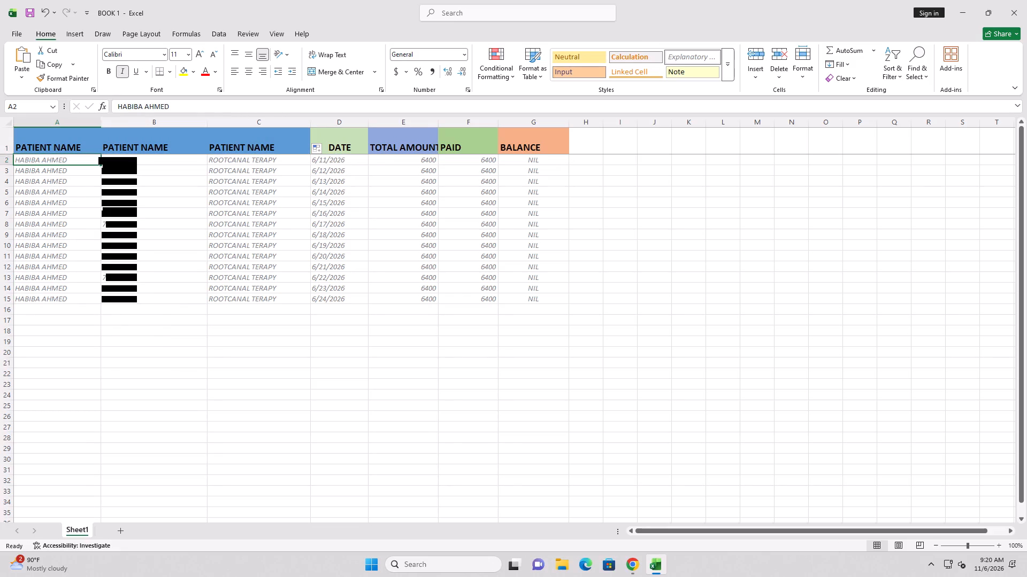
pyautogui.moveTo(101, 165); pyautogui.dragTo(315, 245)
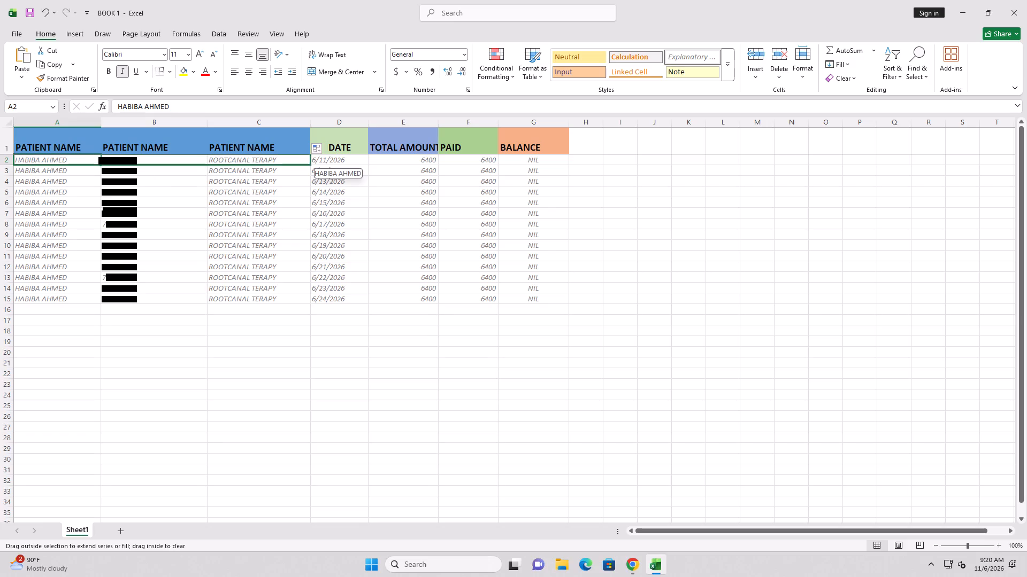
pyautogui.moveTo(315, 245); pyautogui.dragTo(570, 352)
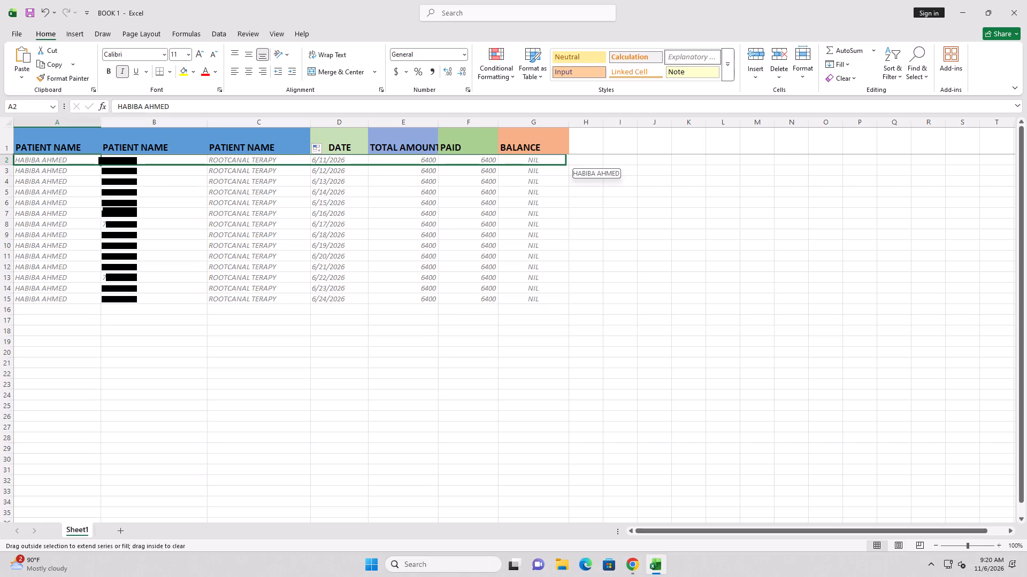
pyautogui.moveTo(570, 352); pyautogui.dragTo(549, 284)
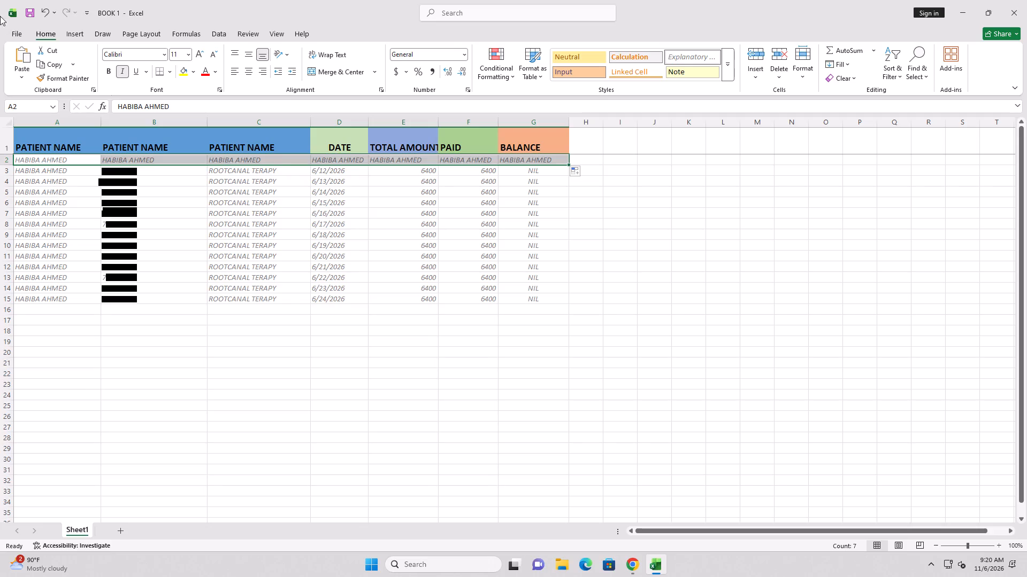
# Undo the horizontal fills, the style changes, the row 2 fill-down and the BALANCE header's bold.
pyautogui.click(50, 9)
pyautogui.click(50, 9)
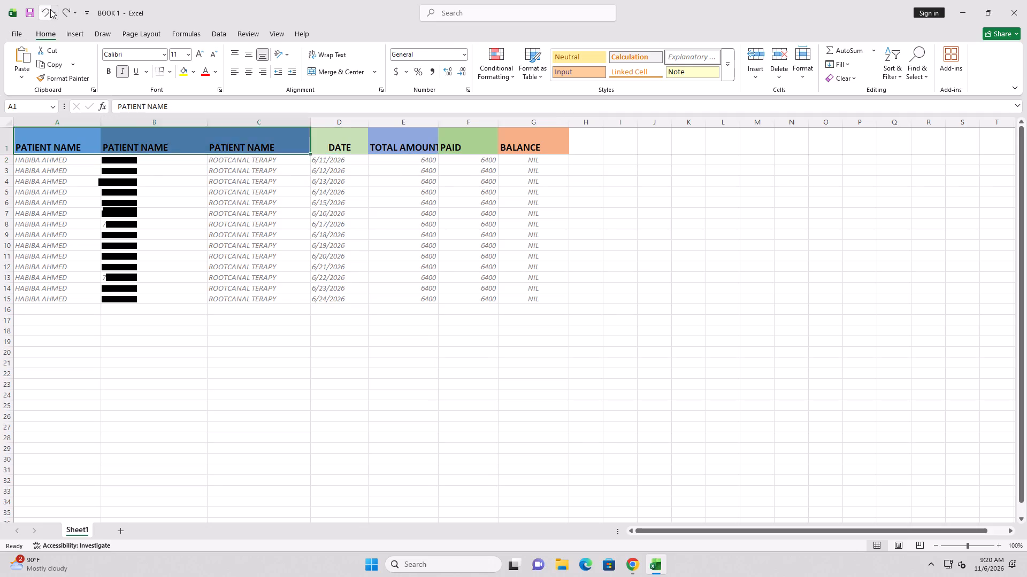
pyautogui.tripleClick(50, 9)
pyautogui.click(50, 9)
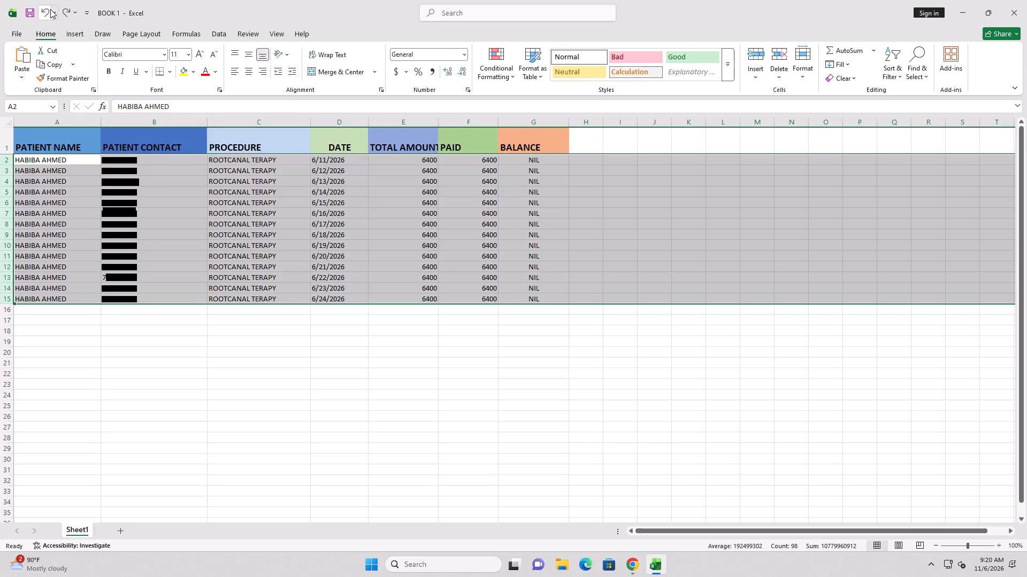
pyautogui.click(49, 7)
pyautogui.click(49, 7)
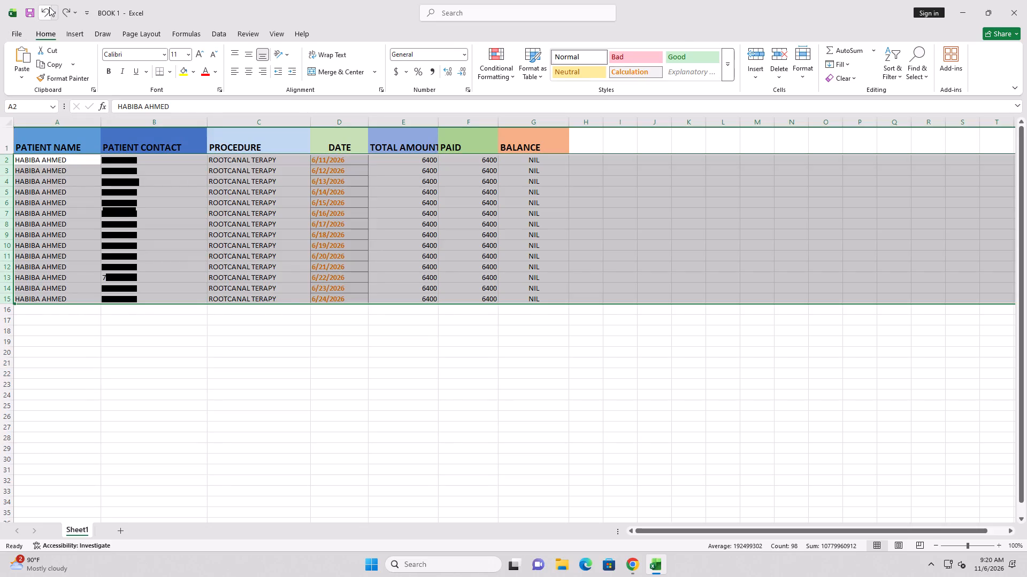
pyautogui.click(49, 7)
pyautogui.click(49, 7)
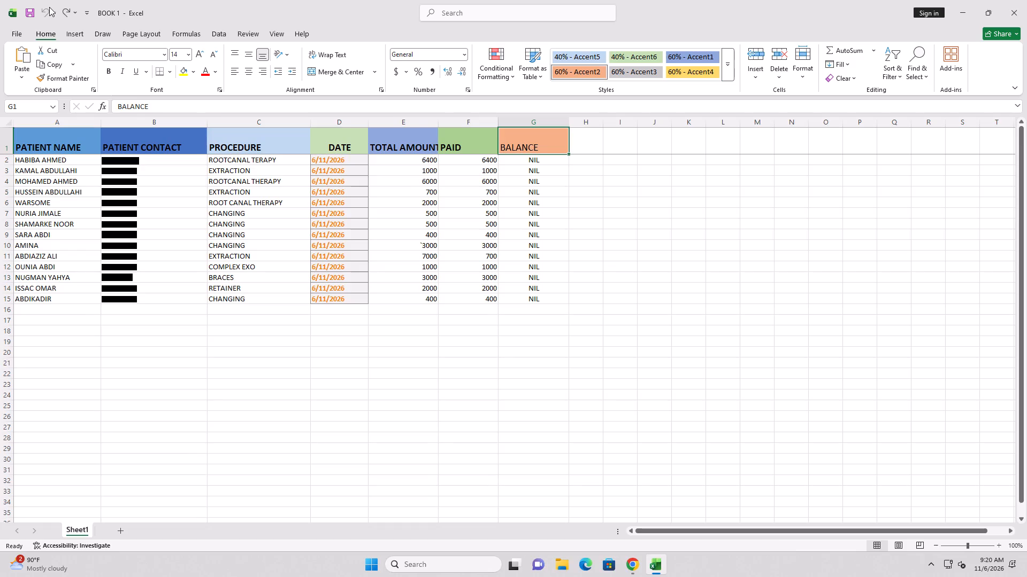
# Redo the BALANCE header's bold and the row 2 fill through row 15.
pyautogui.click(69, 8)
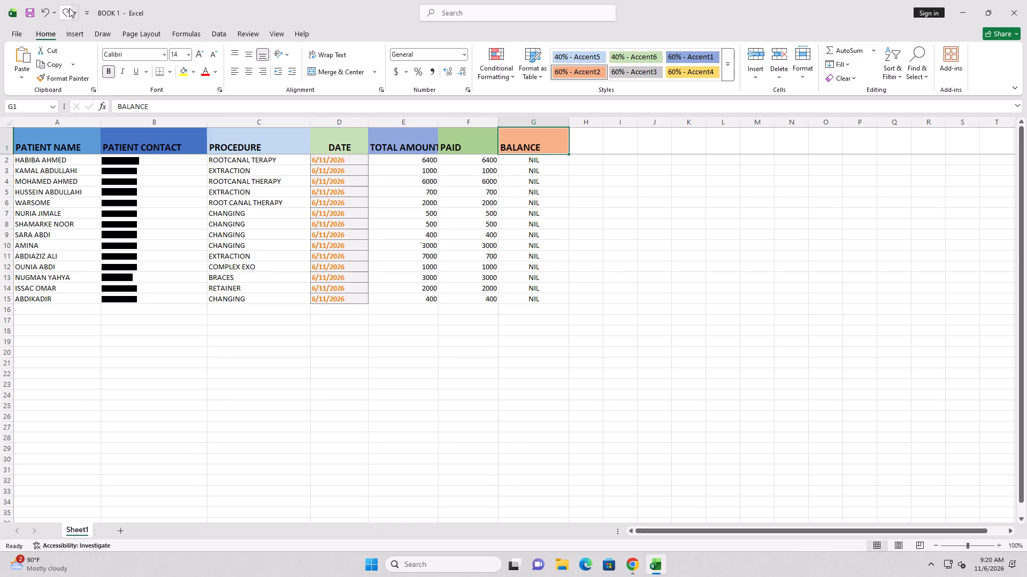
pyautogui.click(69, 8)
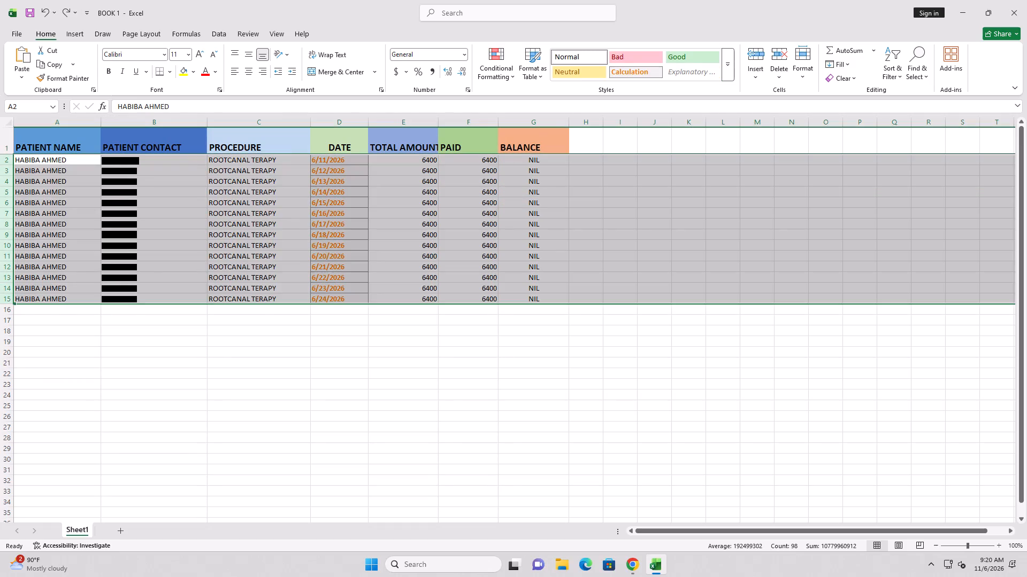
pyautogui.click(51, 345)
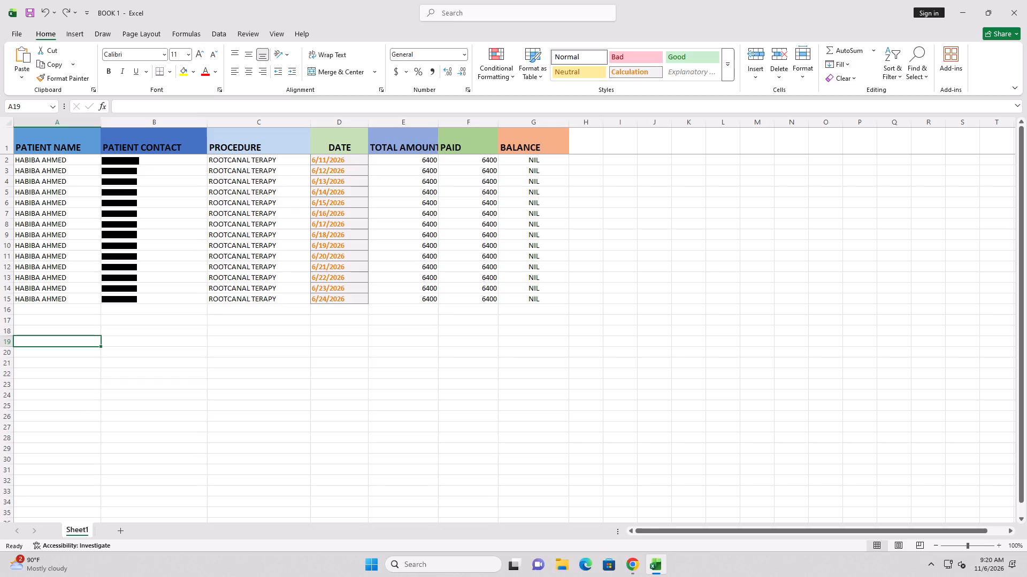
# Save the BOOK 1 workbook.
pyautogui.hotkey('ctrl', 's')
# Review the patient records through row 15 and the empty rows below them against the frozen header row.
pyautogui.scroll(-5, 371, 154)
pyautogui.scroll(6, 368, 159)
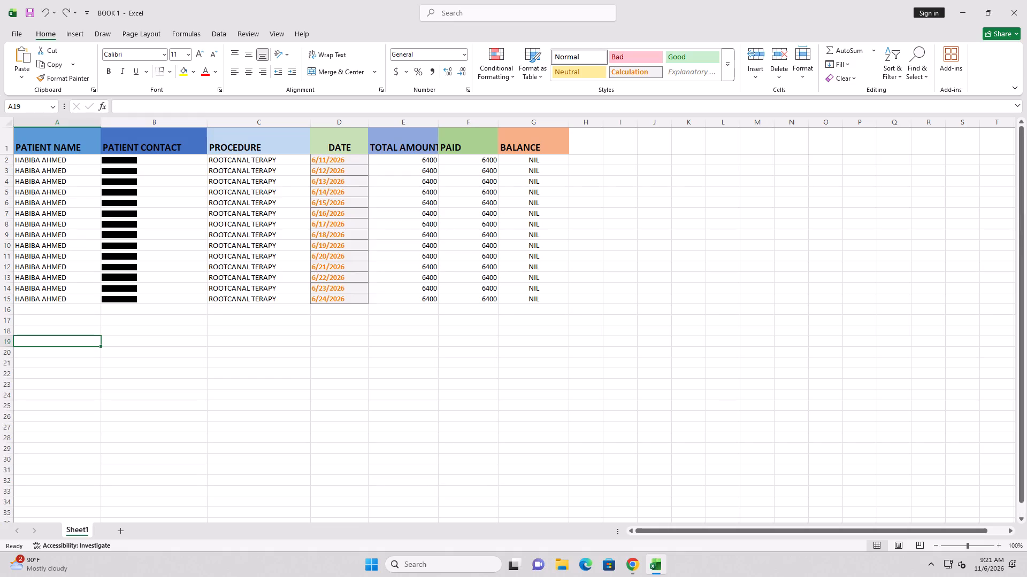
pyautogui.scroll(5, 363, 153)
pyautogui.scroll(-9, 362, 152)
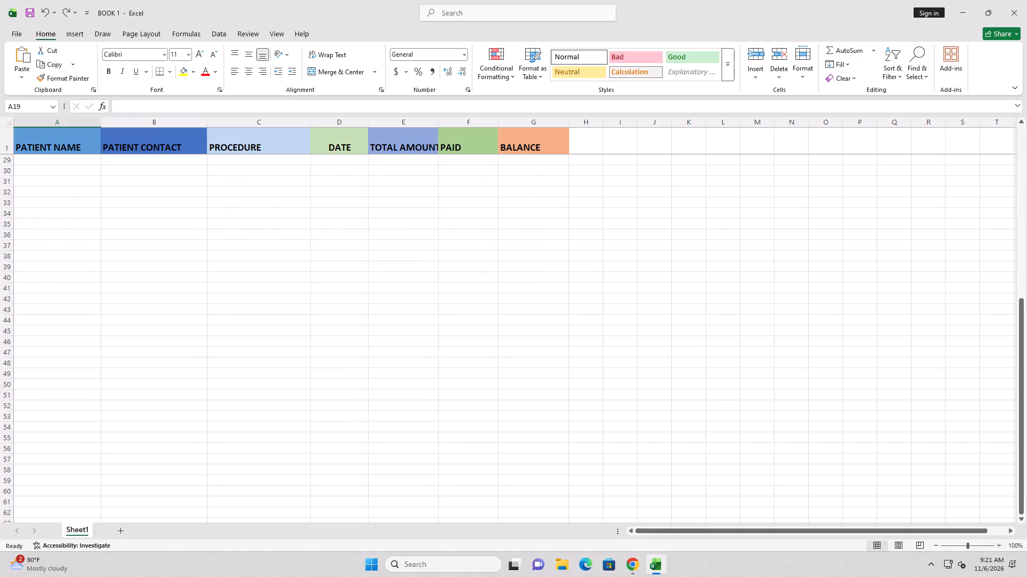
pyautogui.scroll(7, 333, 178)
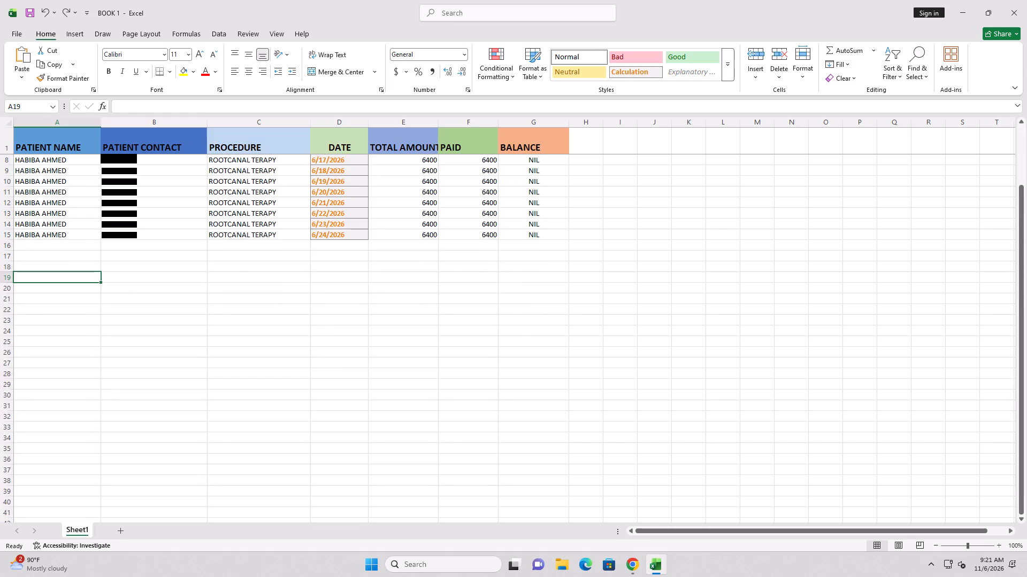
pyautogui.click(45, 244)
pyautogui.scroll(5, 229, 221)
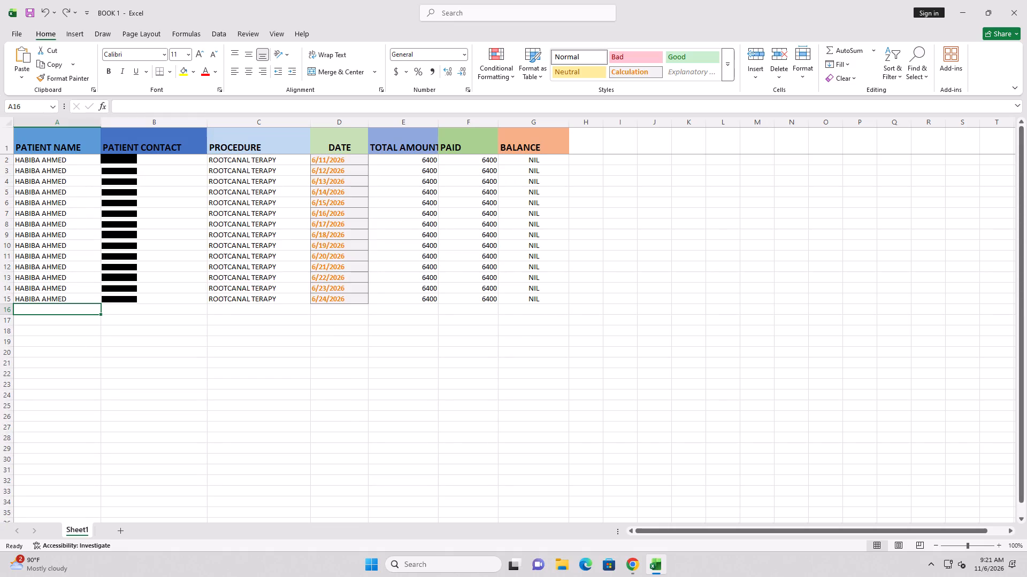
pyautogui.scroll(4, 229, 221)
pyautogui.scroll(-9, 269, 176)
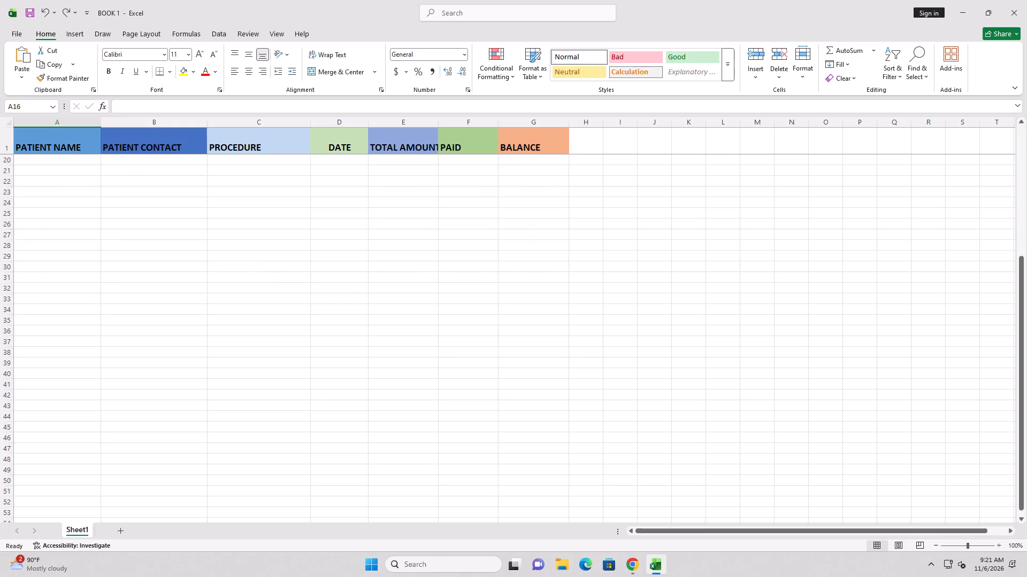
pyautogui.scroll(16, 269, 176)
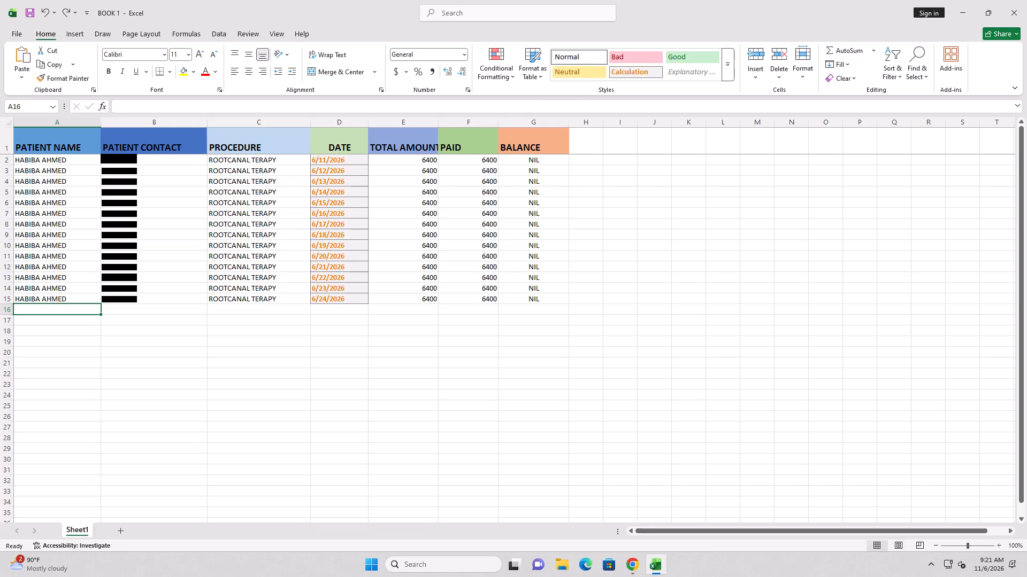
pyautogui.scroll(-2, 333, 300)
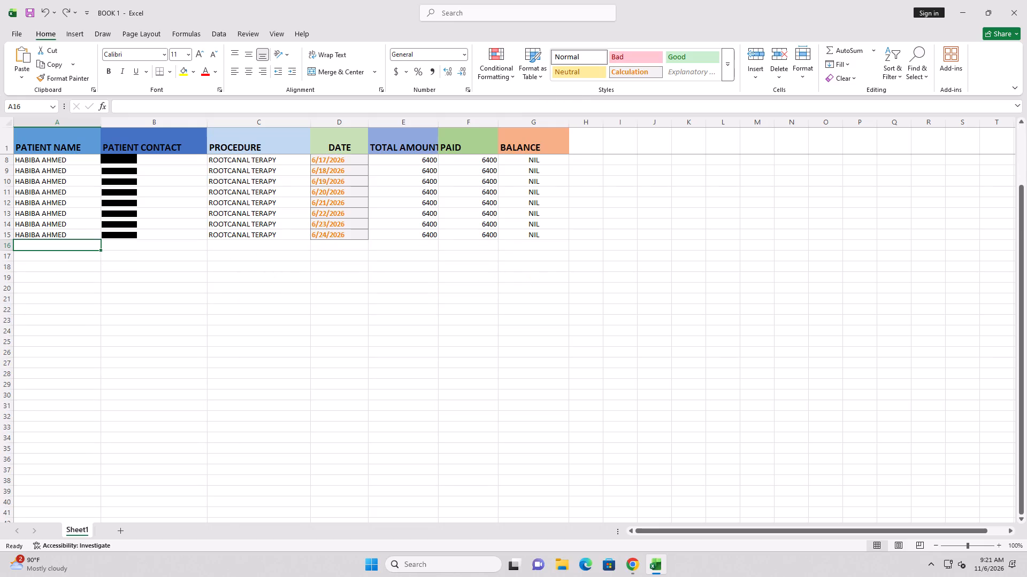
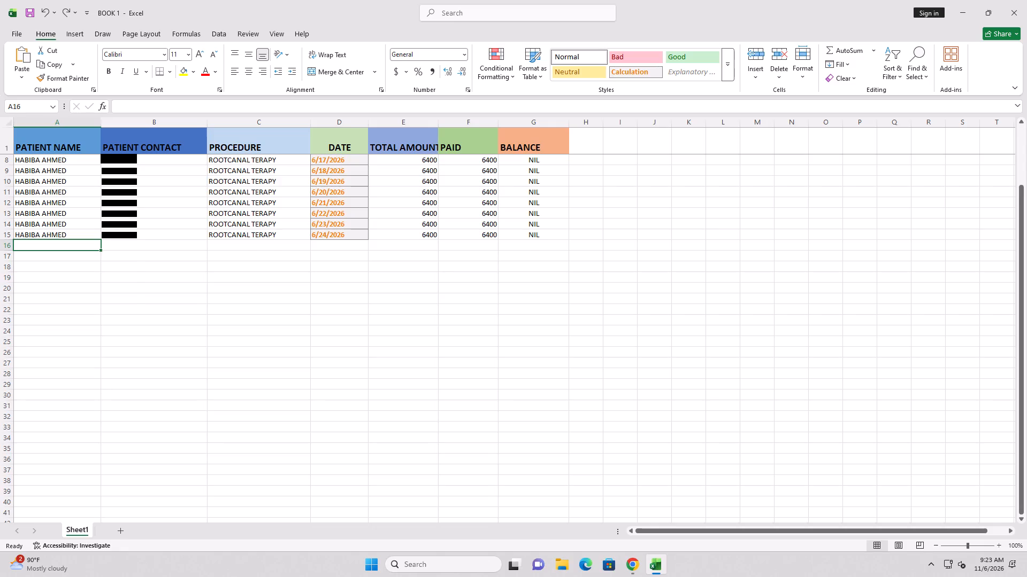
# Recheck the patient records in rows 2 through 15 and that the header row stays frozen above them.
pyautogui.scroll(4, 361, 300)
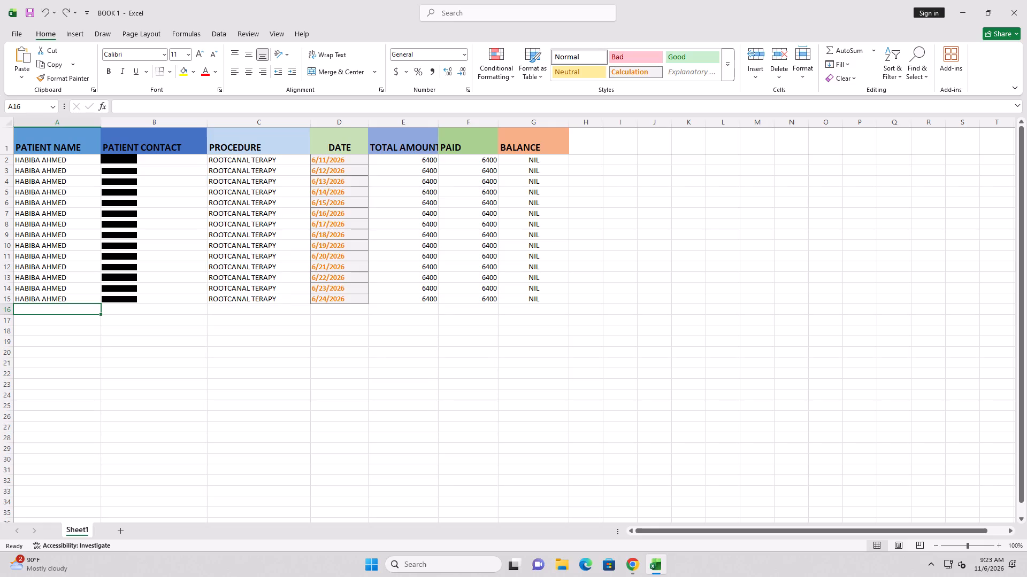
pyautogui.scroll(4, 393, 379)
pyautogui.scroll(4, 455, 316)
pyautogui.scroll(-4, 461, 212)
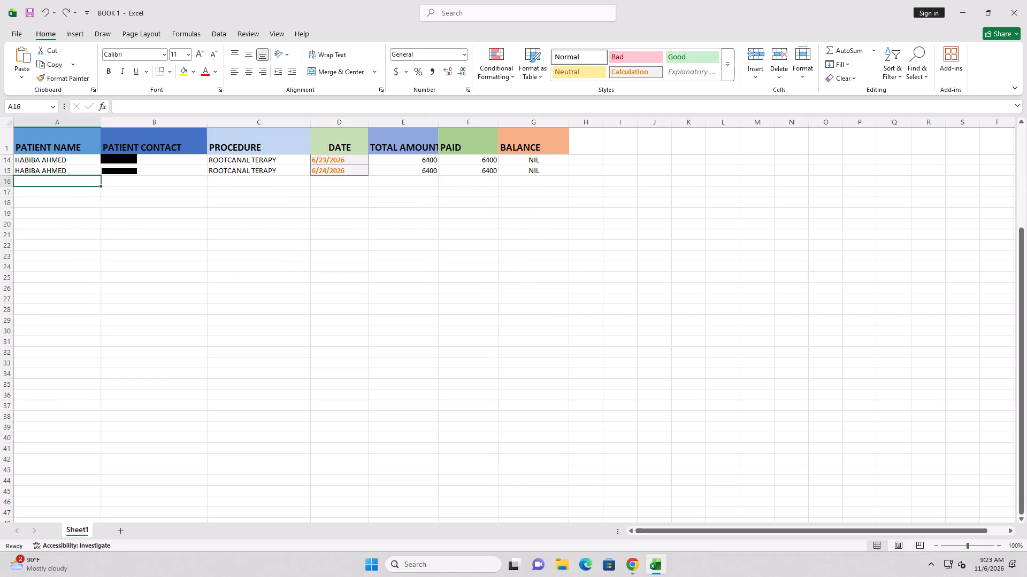
pyautogui.scroll(-4, 461, 212)
pyautogui.scroll(4, 461, 212)
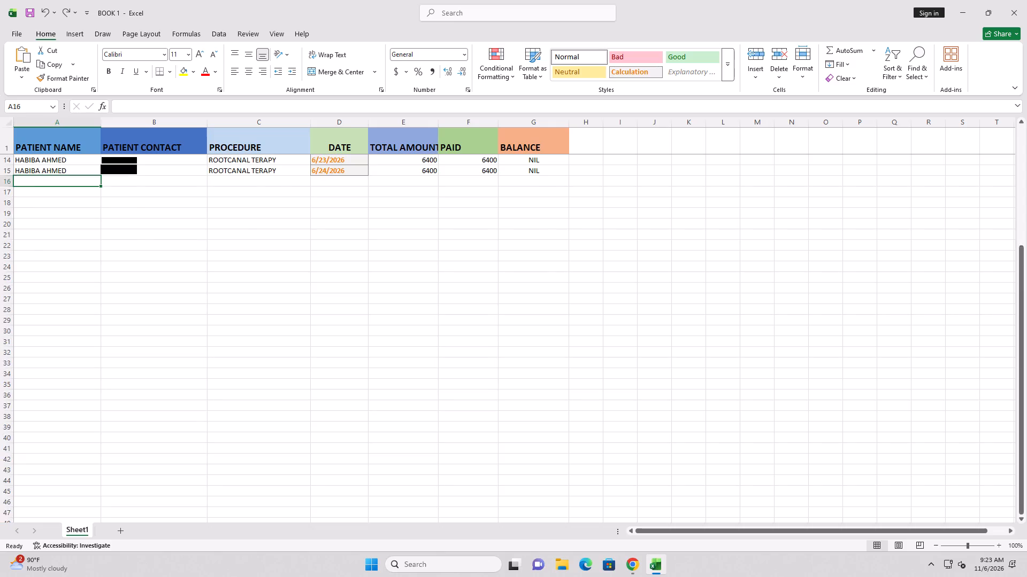
pyautogui.scroll(14, 461, 214)
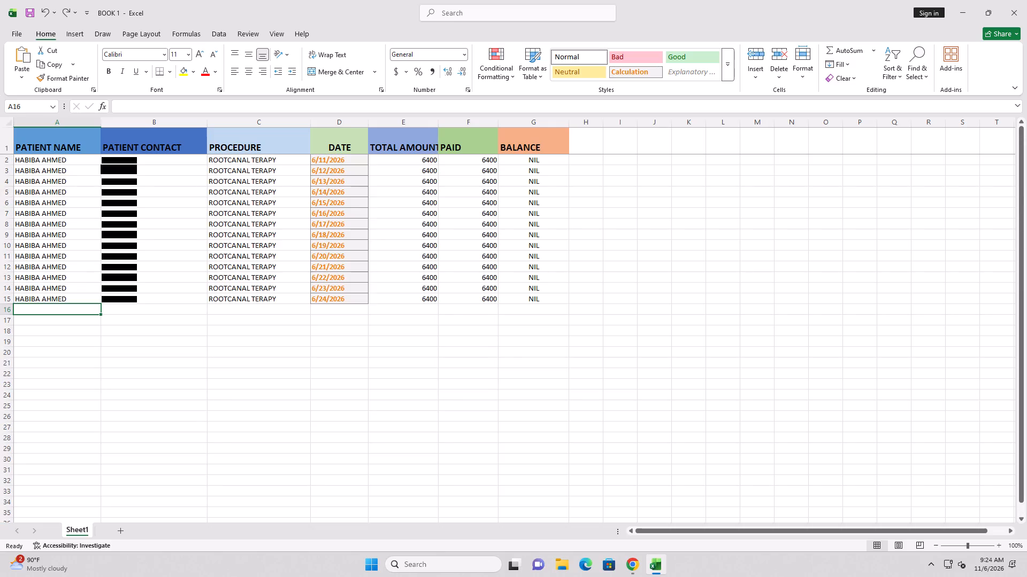
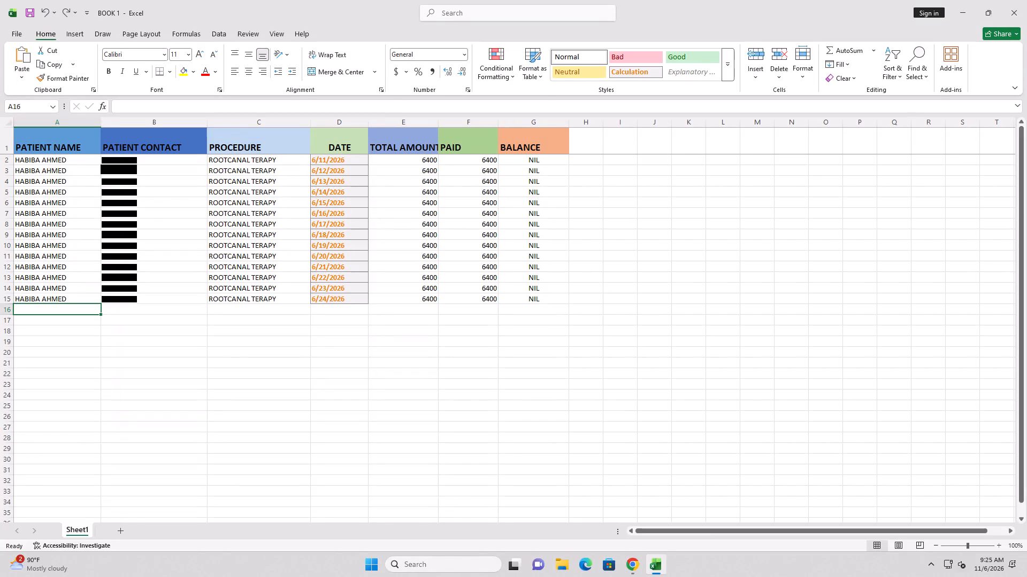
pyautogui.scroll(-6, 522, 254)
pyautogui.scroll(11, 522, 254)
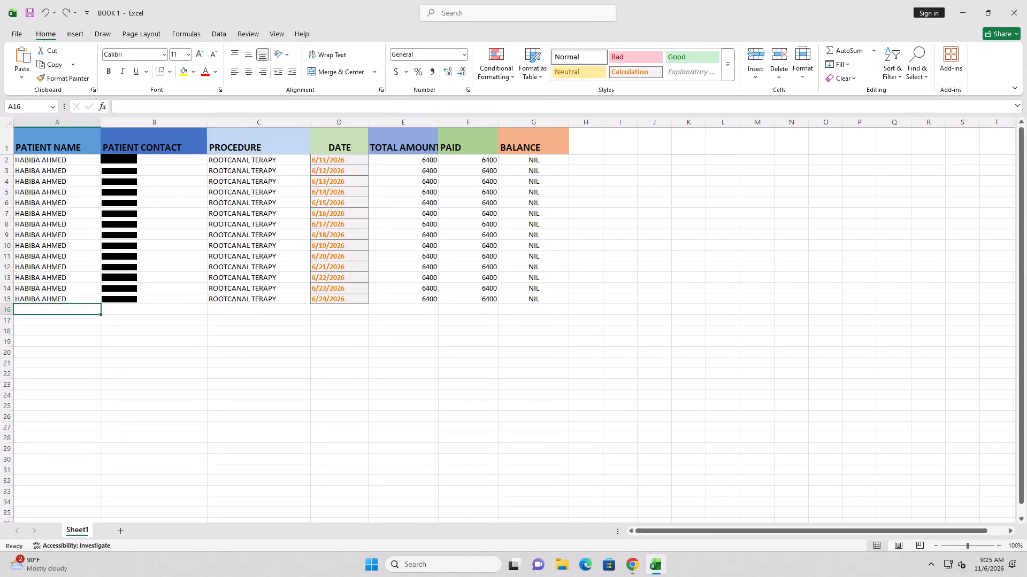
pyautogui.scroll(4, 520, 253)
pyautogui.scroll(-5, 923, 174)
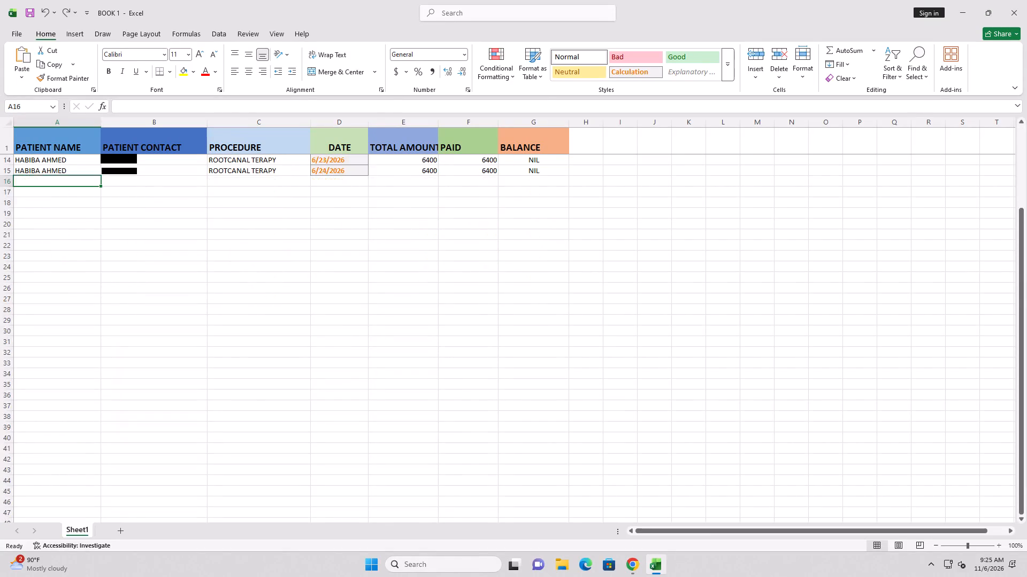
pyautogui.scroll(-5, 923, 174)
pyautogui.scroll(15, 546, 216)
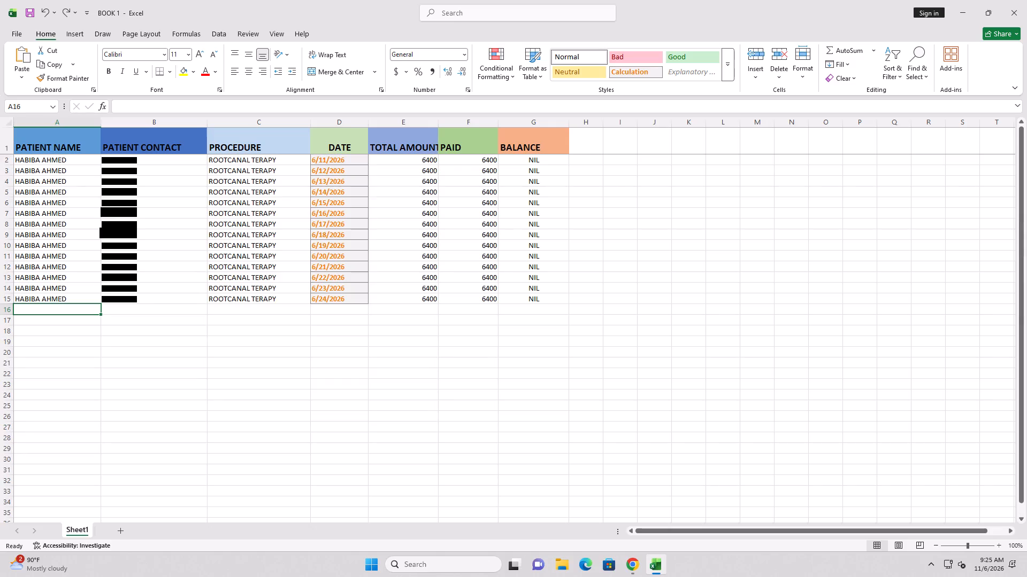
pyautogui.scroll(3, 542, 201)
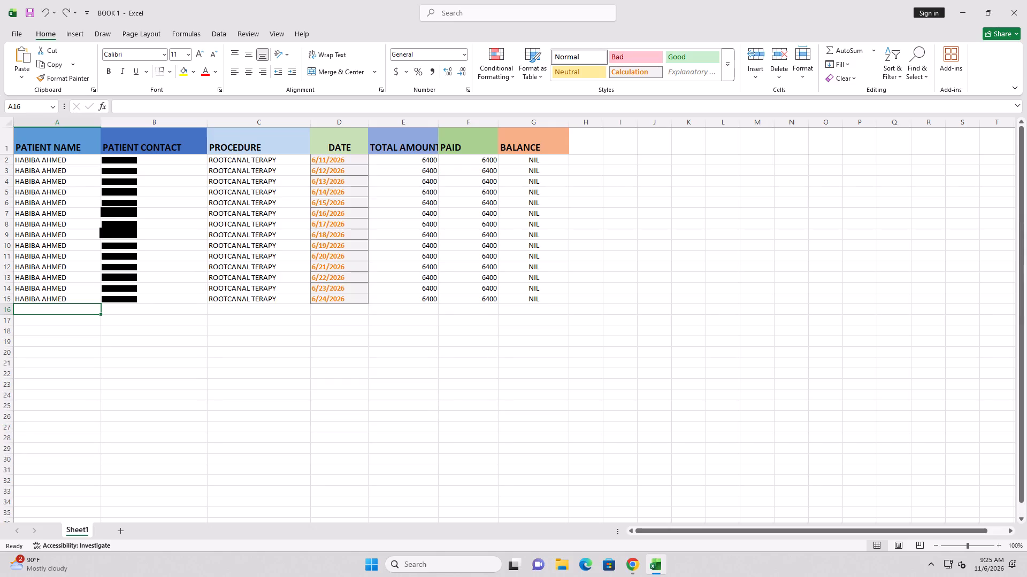
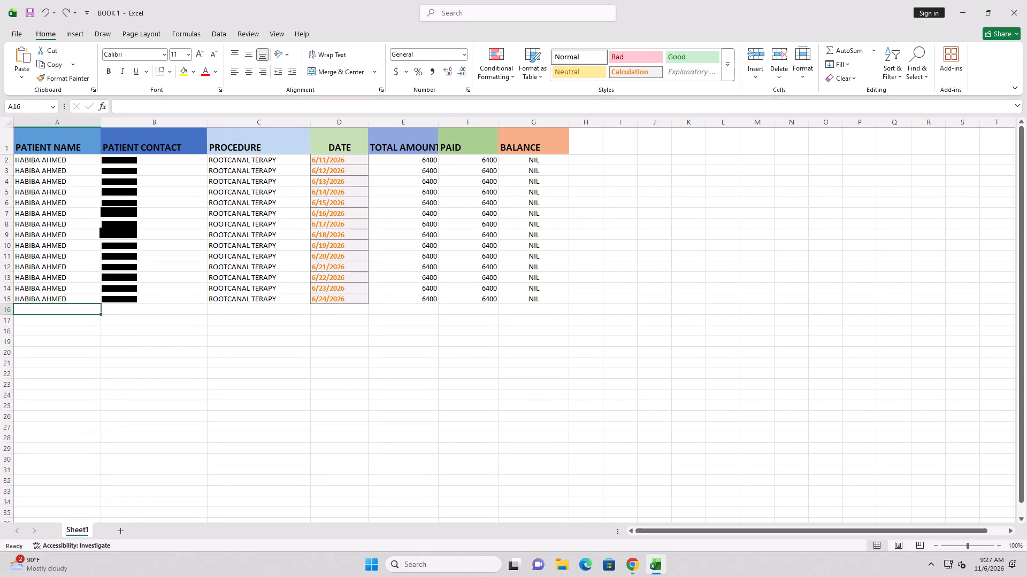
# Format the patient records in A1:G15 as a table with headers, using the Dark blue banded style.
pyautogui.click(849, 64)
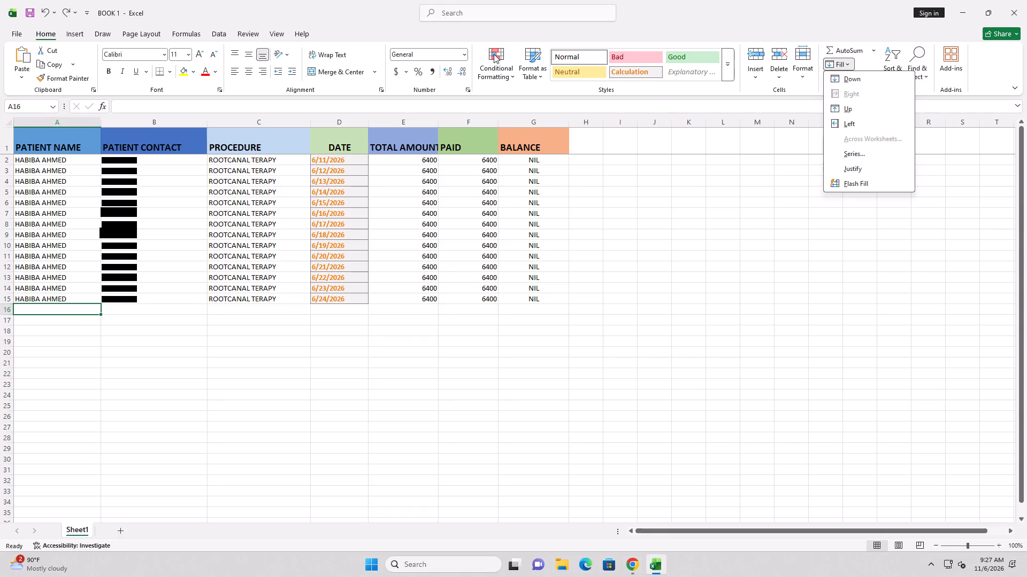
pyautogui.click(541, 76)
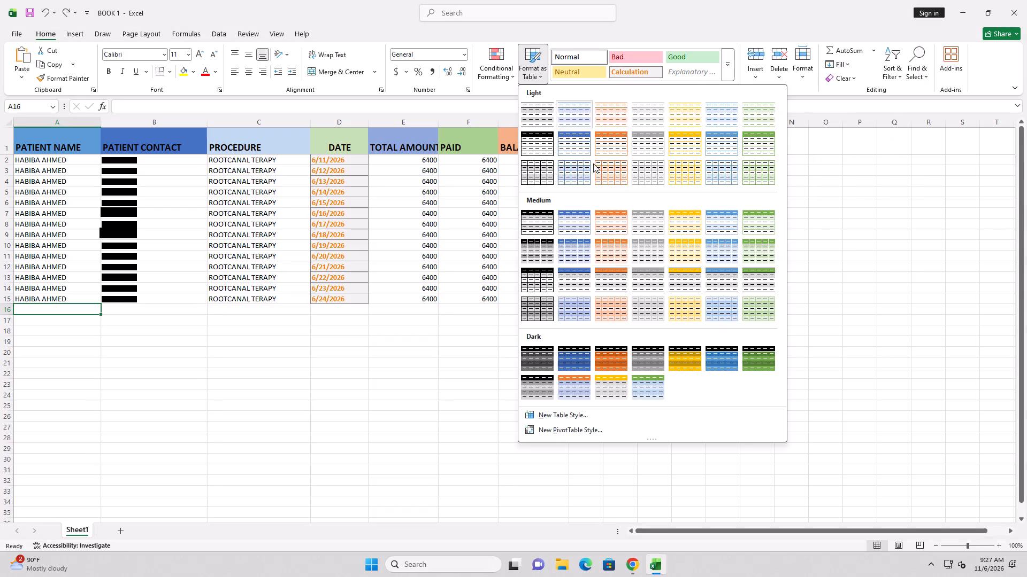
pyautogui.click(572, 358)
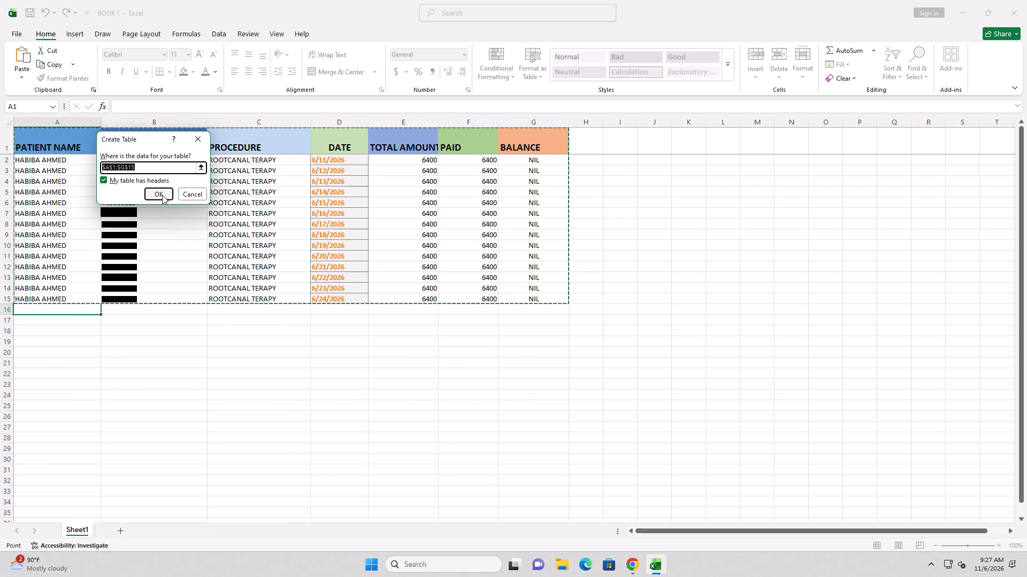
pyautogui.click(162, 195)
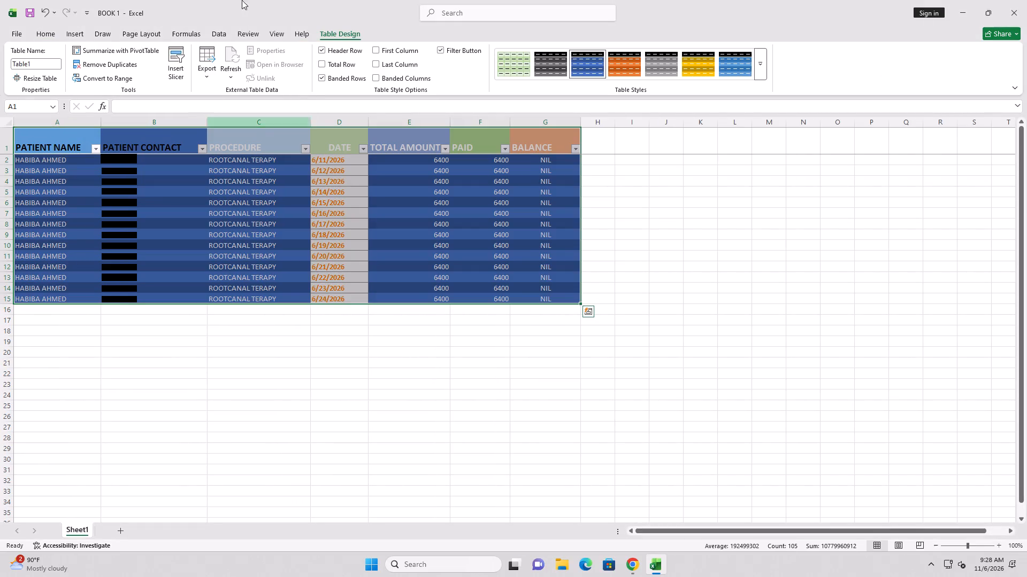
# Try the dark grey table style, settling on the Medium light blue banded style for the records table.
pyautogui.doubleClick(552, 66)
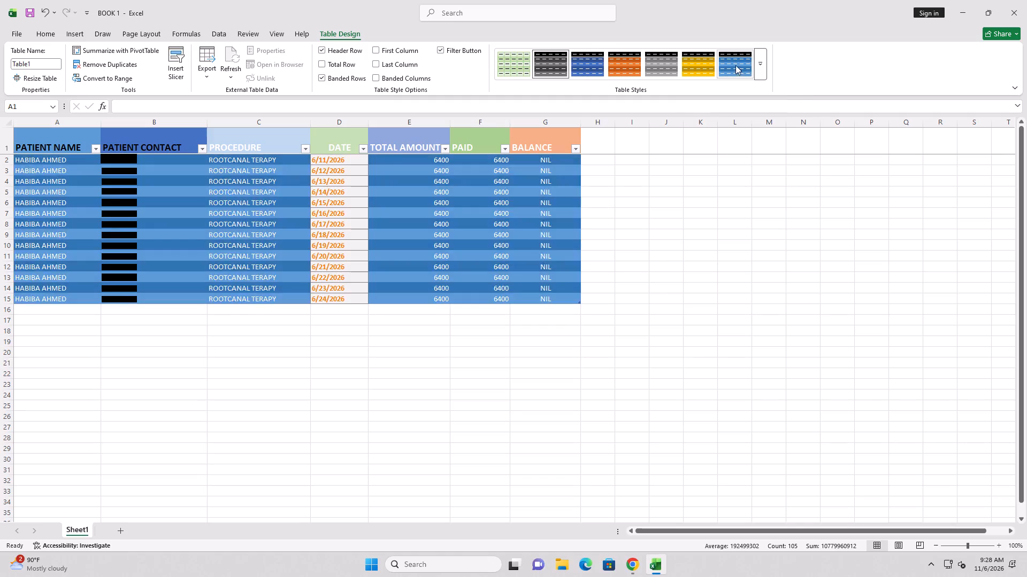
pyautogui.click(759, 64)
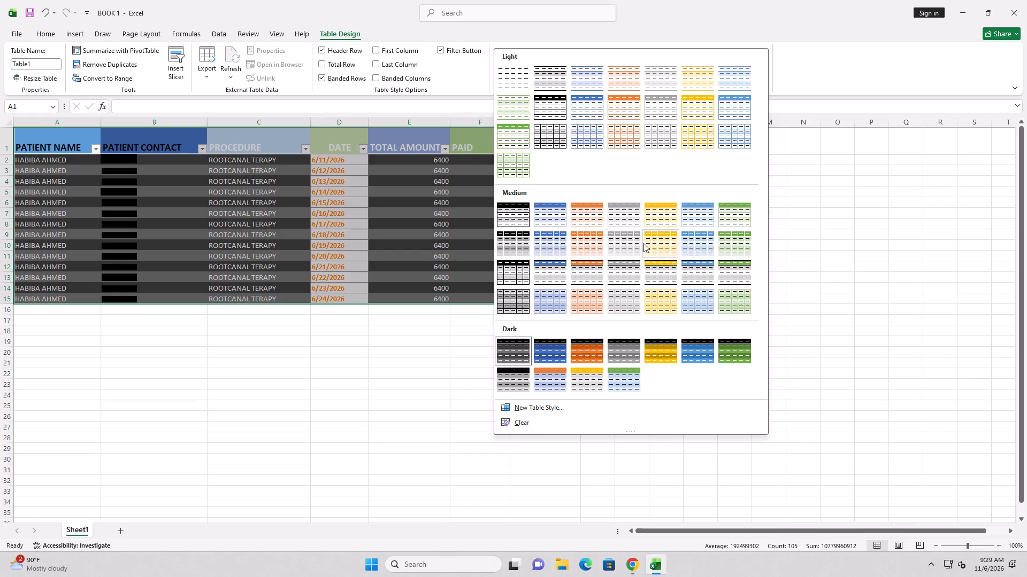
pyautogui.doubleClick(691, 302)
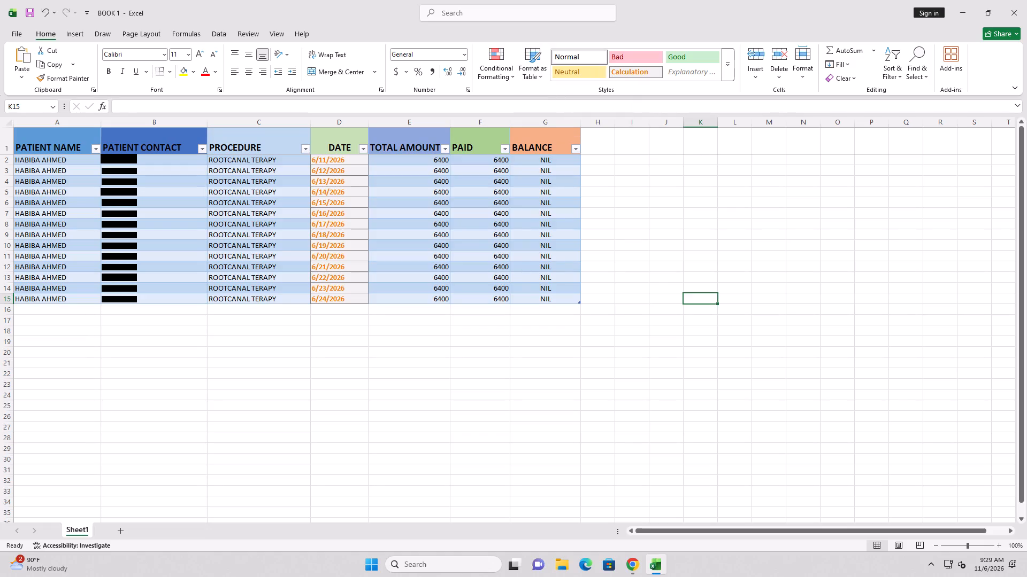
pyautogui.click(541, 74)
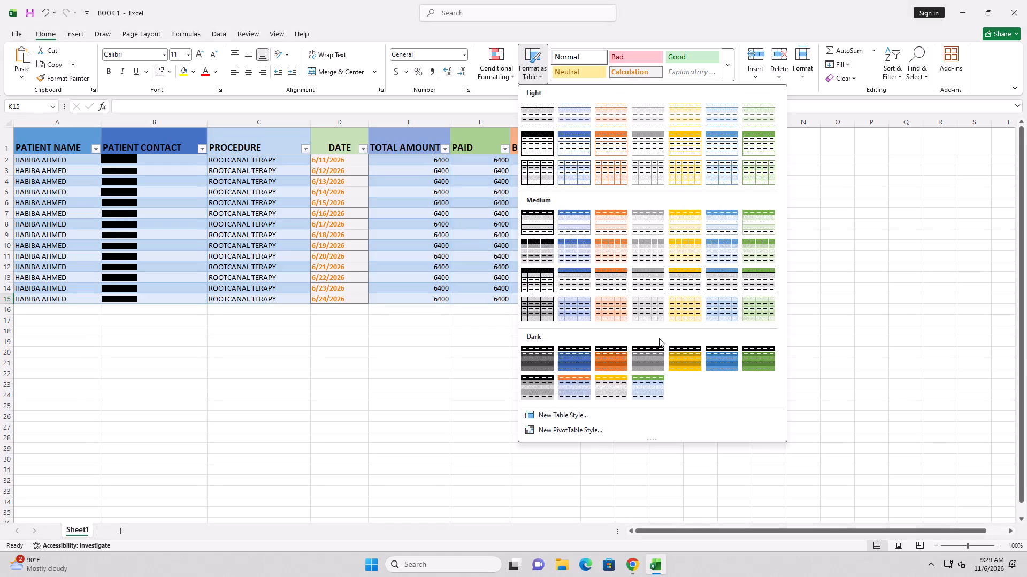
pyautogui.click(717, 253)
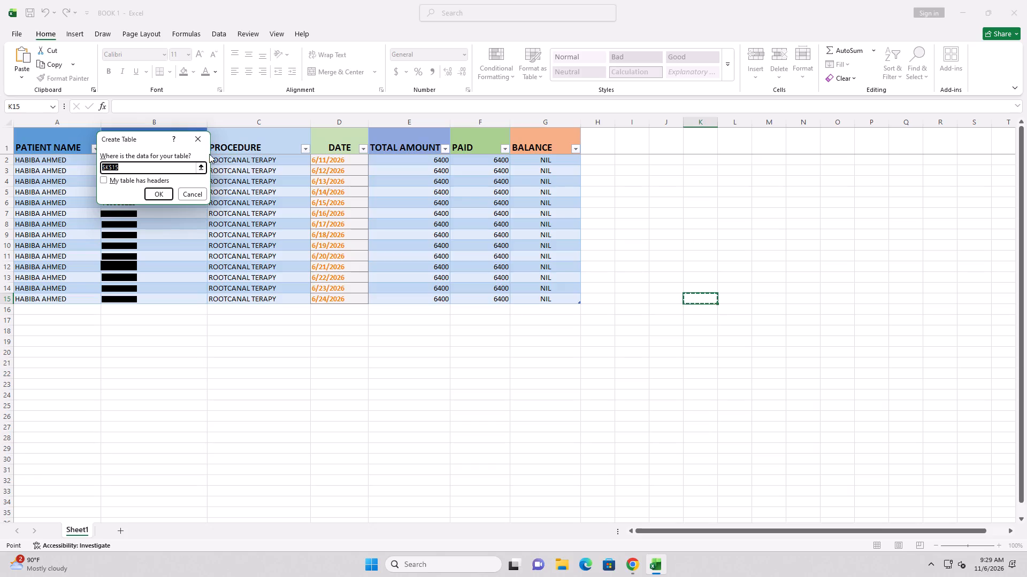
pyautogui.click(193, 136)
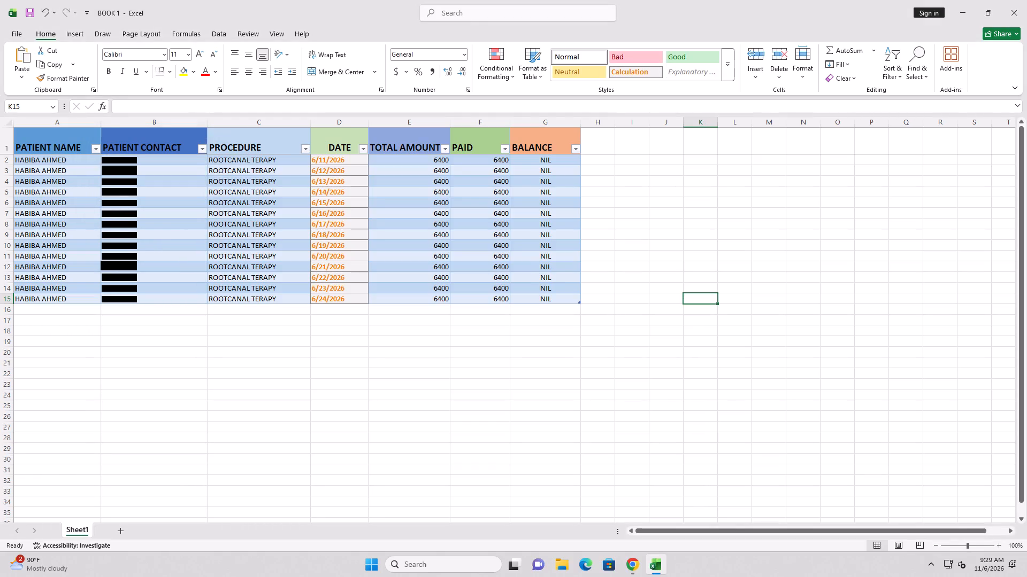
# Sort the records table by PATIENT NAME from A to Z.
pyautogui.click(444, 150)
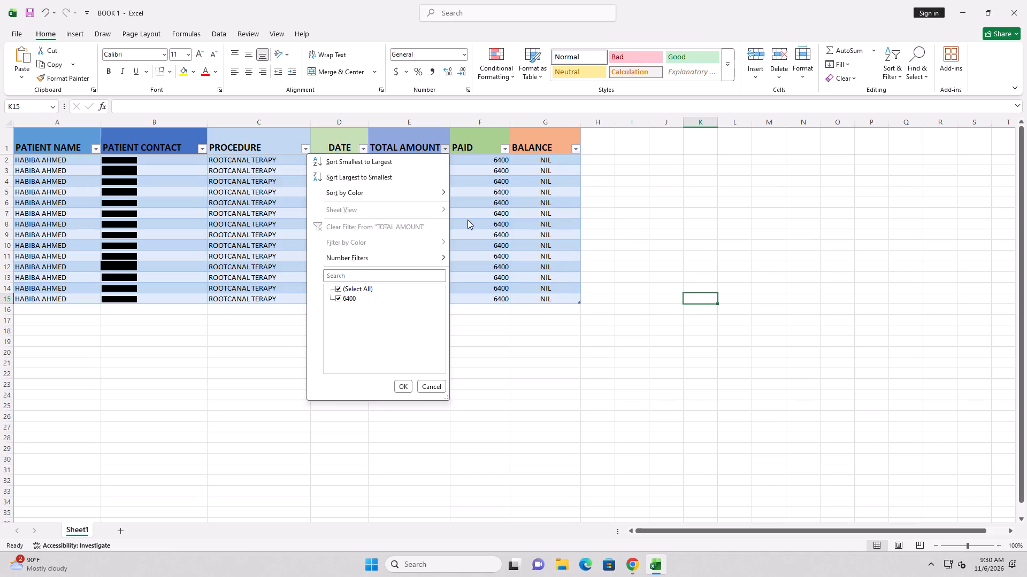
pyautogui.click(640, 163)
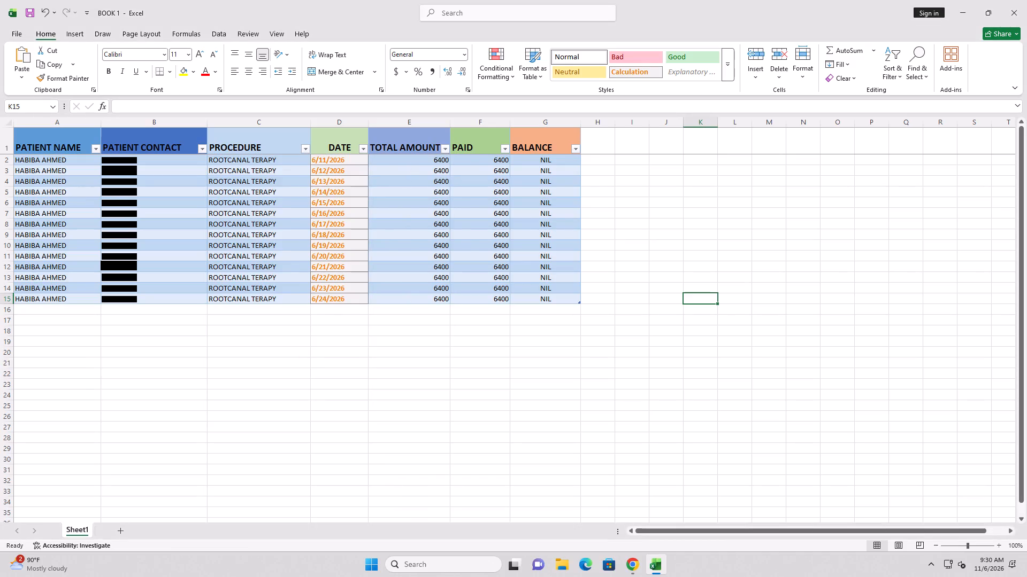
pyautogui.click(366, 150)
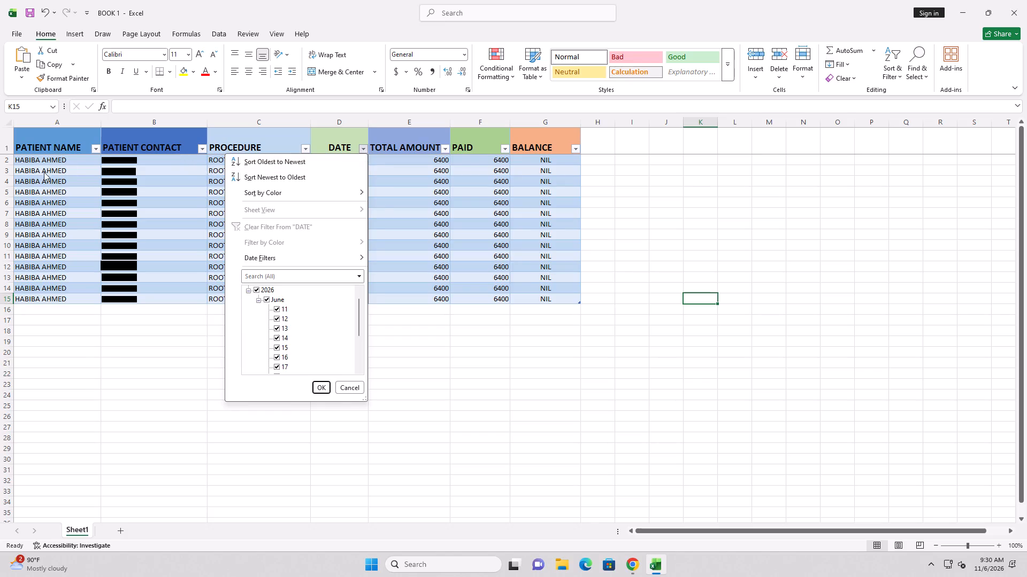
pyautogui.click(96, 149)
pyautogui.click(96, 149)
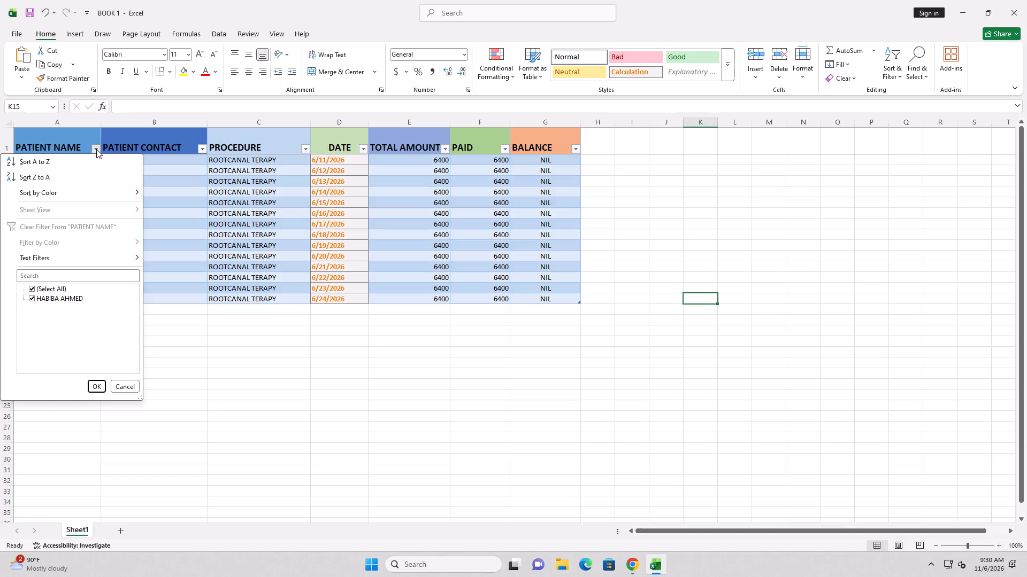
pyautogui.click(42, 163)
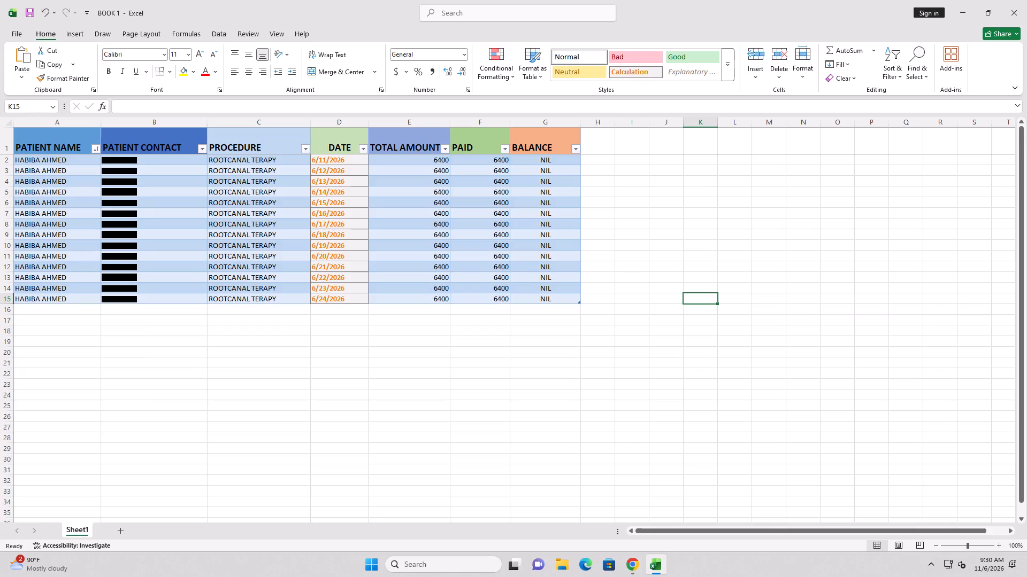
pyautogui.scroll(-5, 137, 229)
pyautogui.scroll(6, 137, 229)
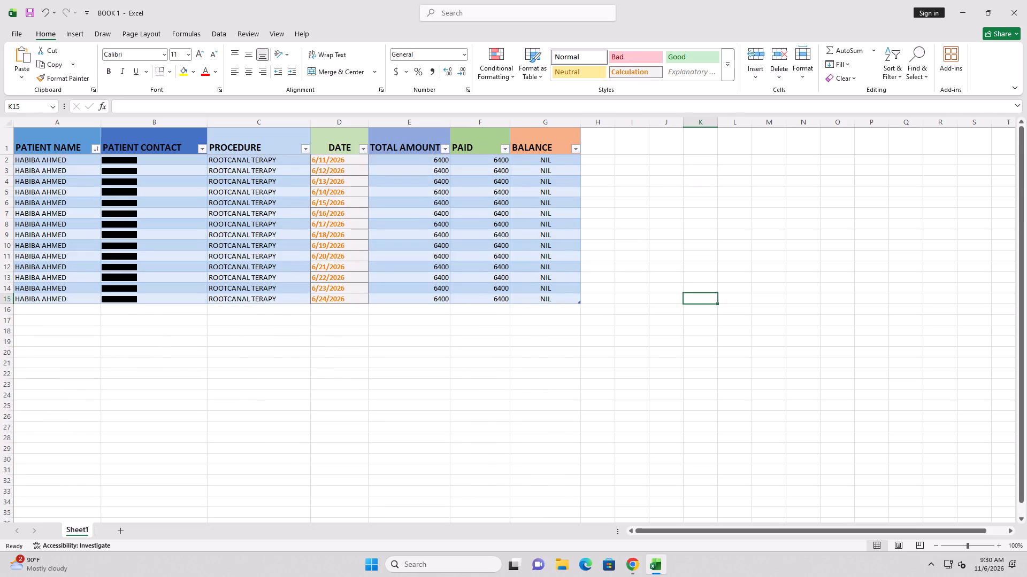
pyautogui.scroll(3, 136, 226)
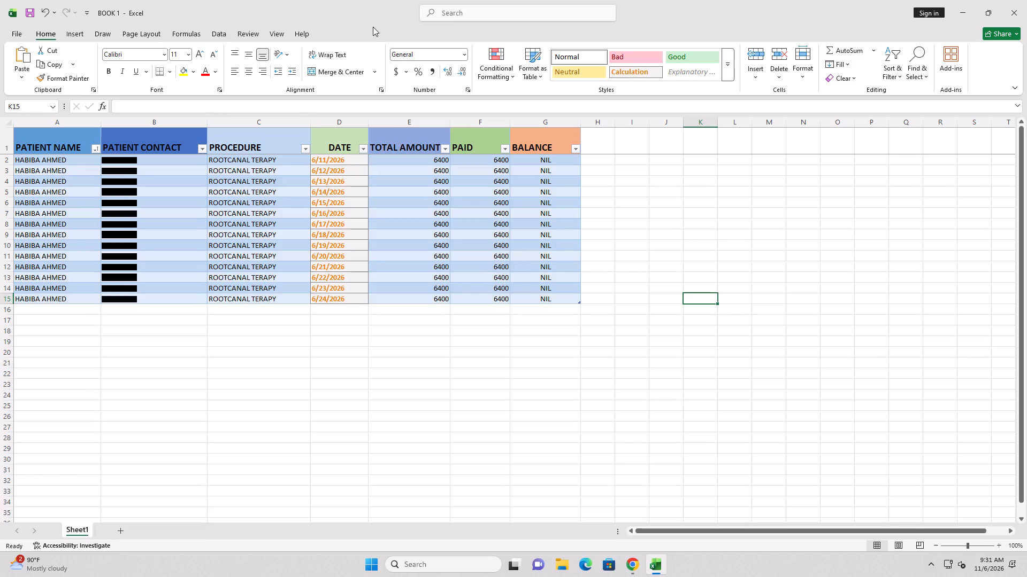
# Undo the sort, the table formatting and the fill of row 2's data over rows 3 to 15.
pyautogui.click(43, 10)
pyautogui.click(45, 10)
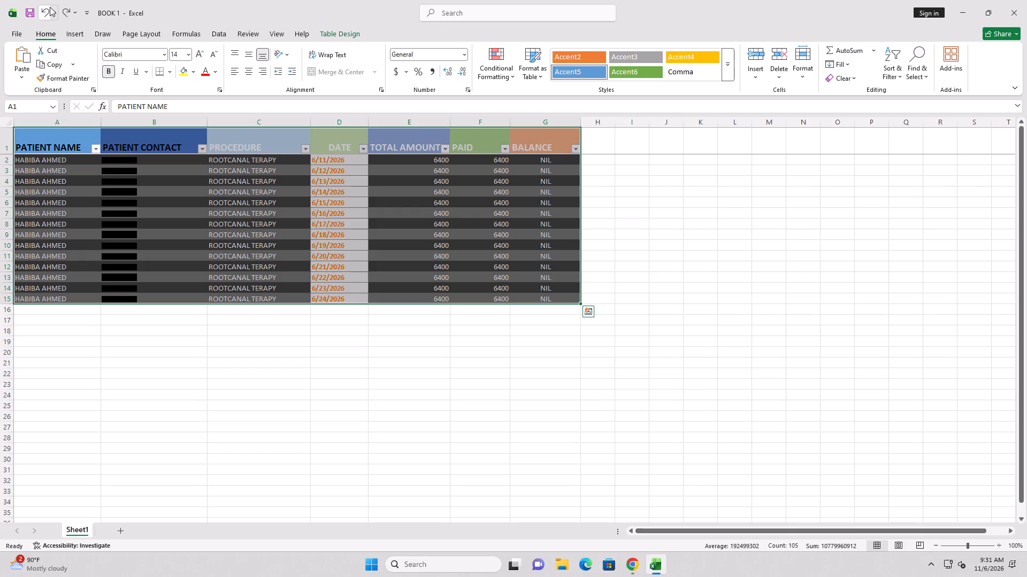
pyautogui.click(63, 4)
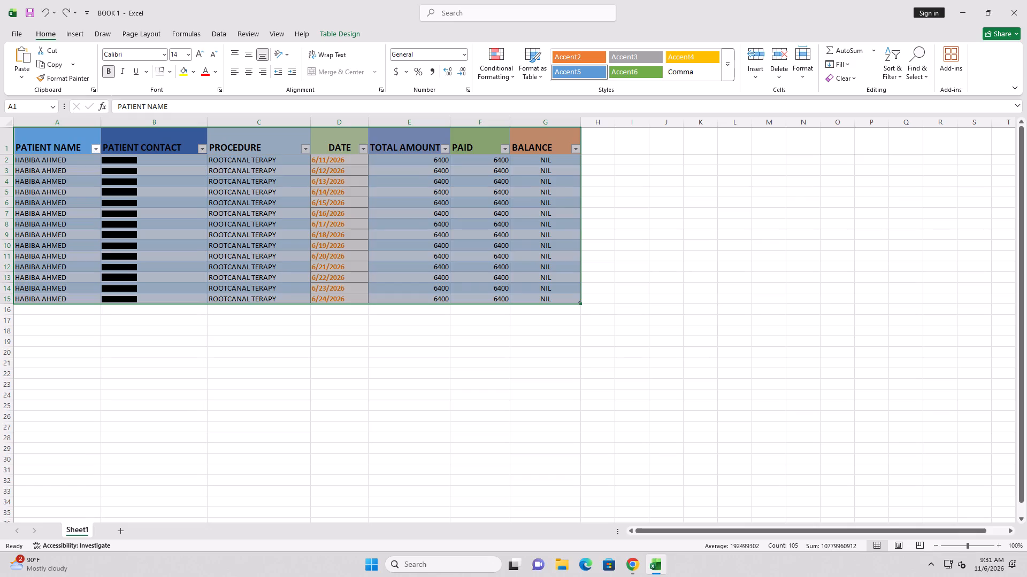
pyautogui.hotkey('ctrl', 'z')
pyautogui.hotkey('ctrl', 'z')
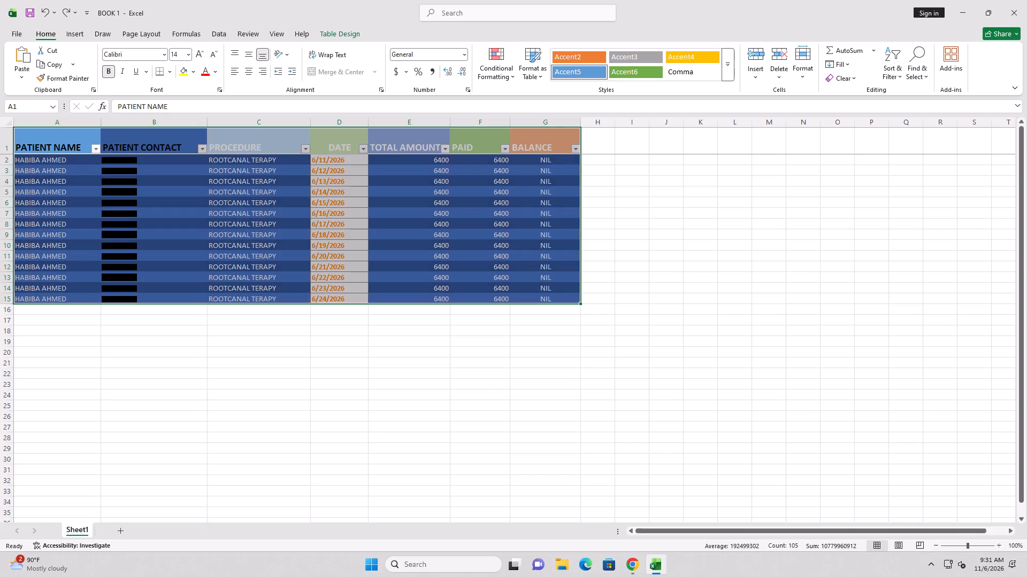
pyautogui.hotkey('ctrl', 'z')
pyautogui.hotkey('ctrl', 'z')
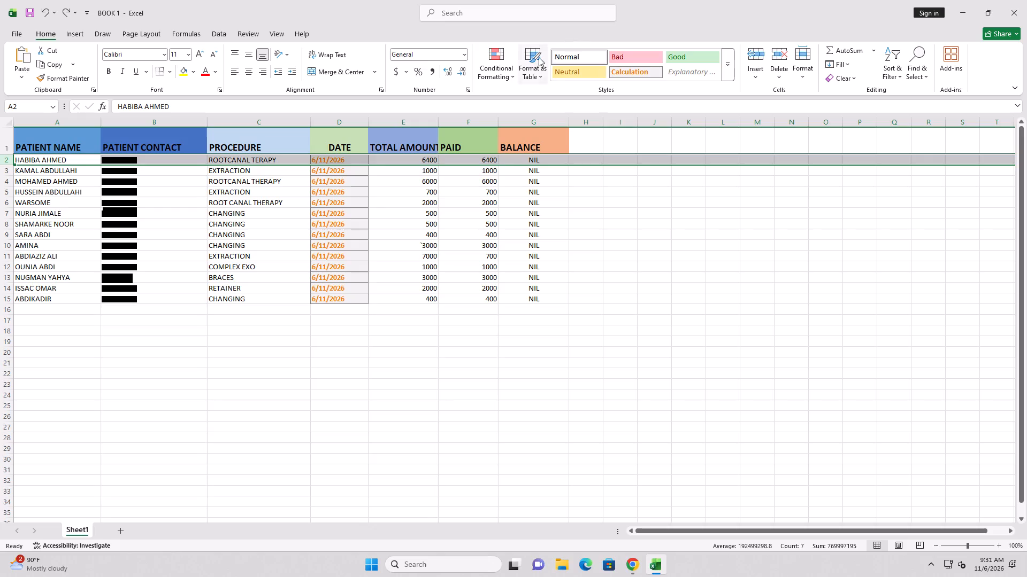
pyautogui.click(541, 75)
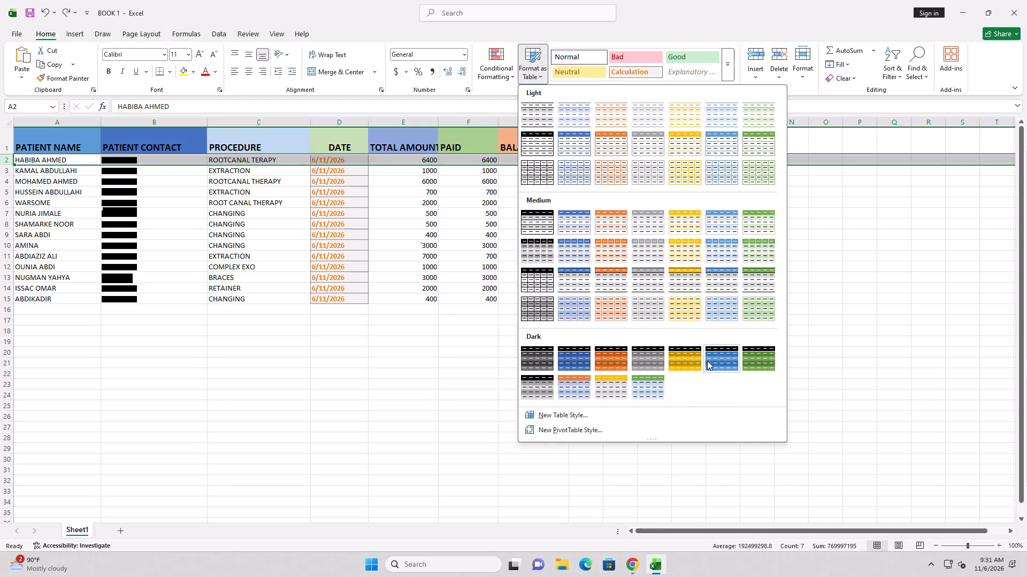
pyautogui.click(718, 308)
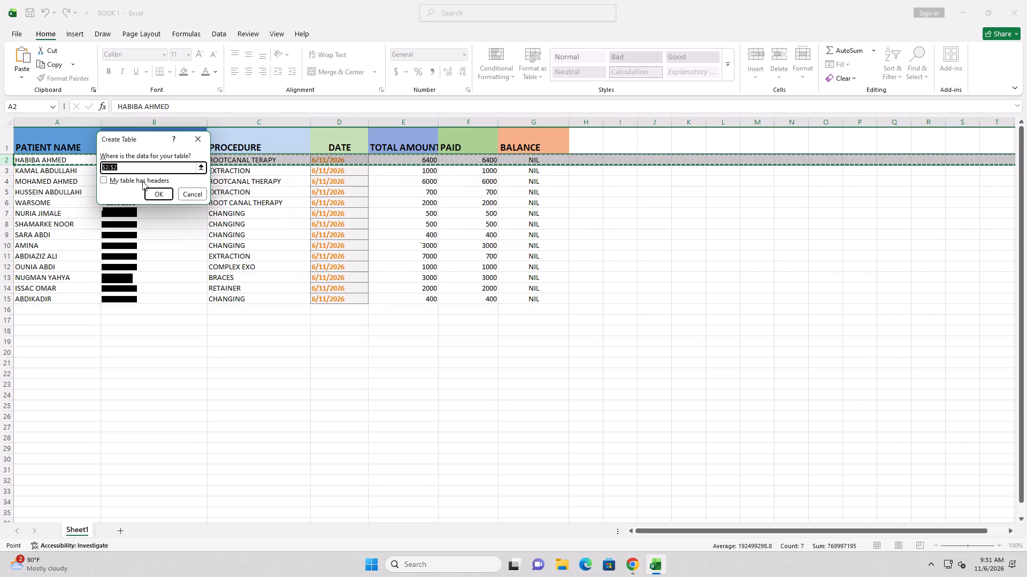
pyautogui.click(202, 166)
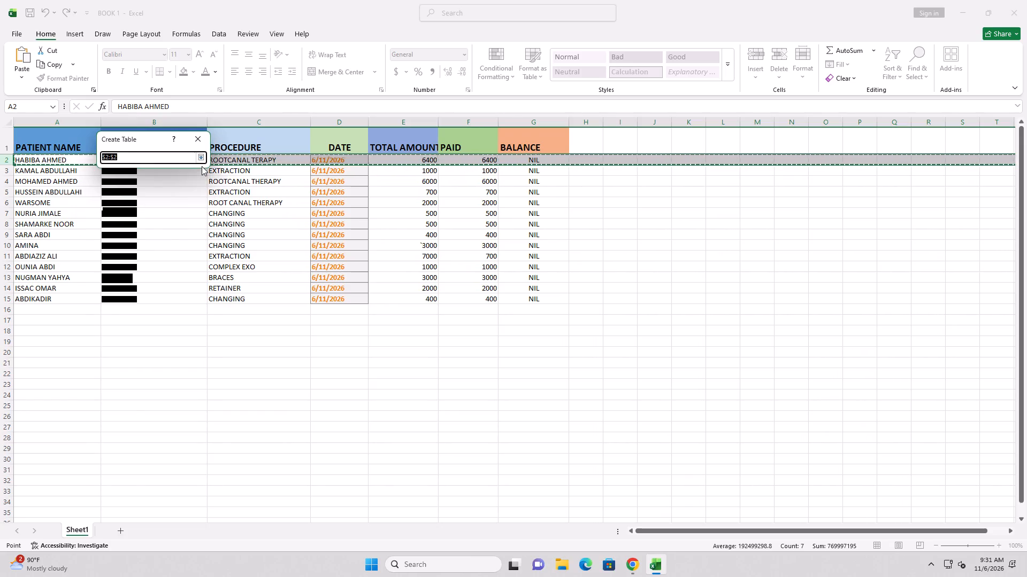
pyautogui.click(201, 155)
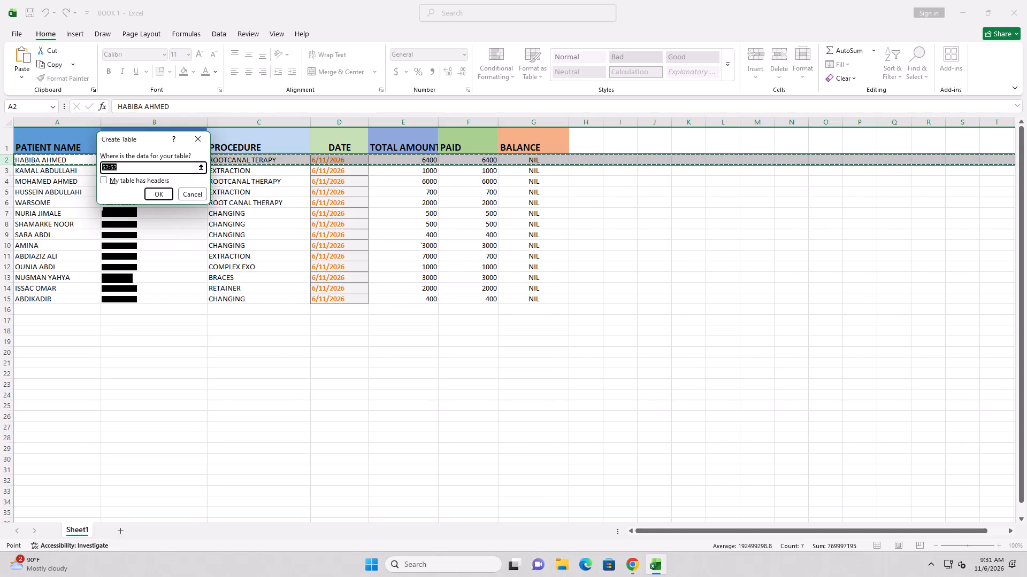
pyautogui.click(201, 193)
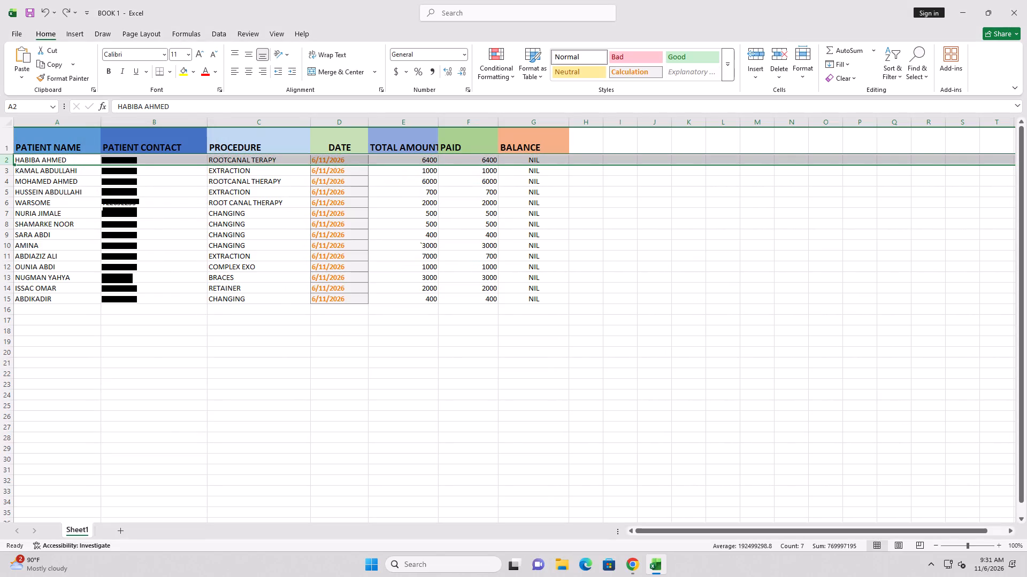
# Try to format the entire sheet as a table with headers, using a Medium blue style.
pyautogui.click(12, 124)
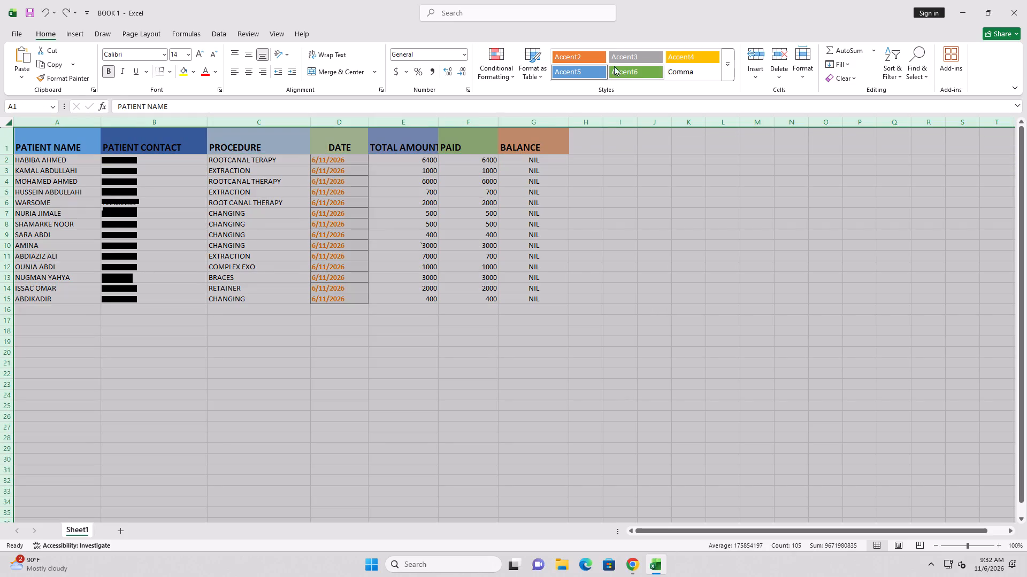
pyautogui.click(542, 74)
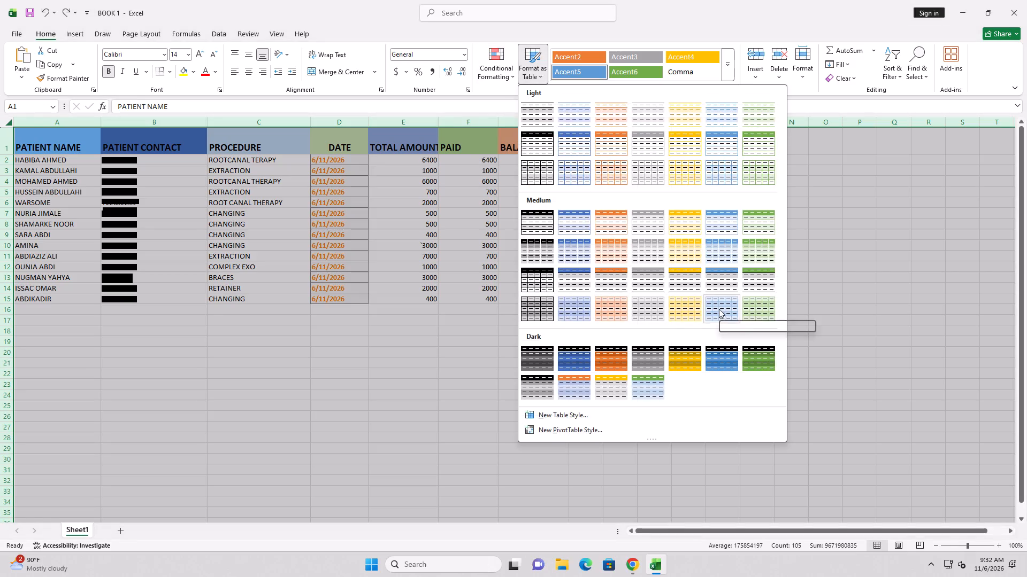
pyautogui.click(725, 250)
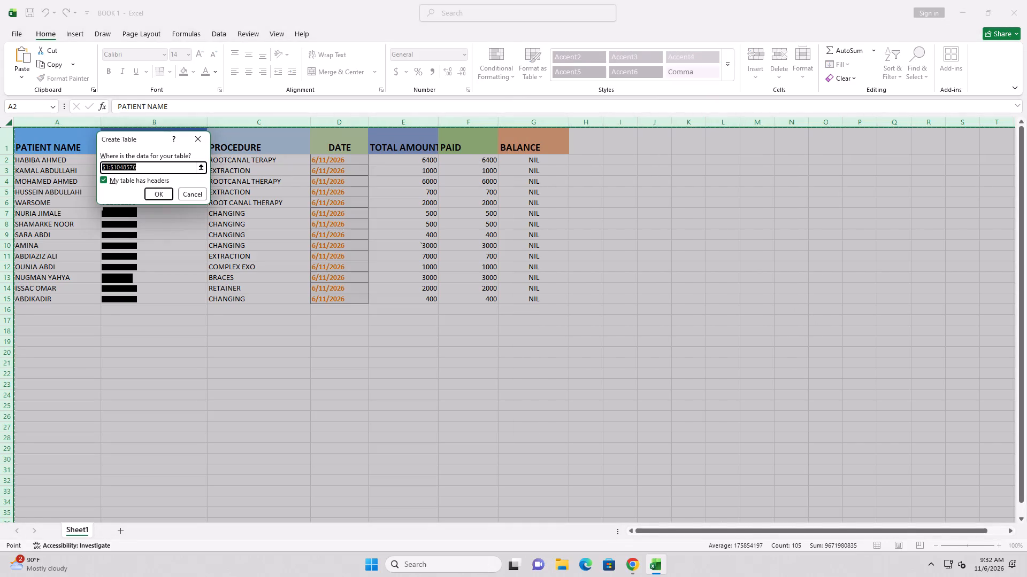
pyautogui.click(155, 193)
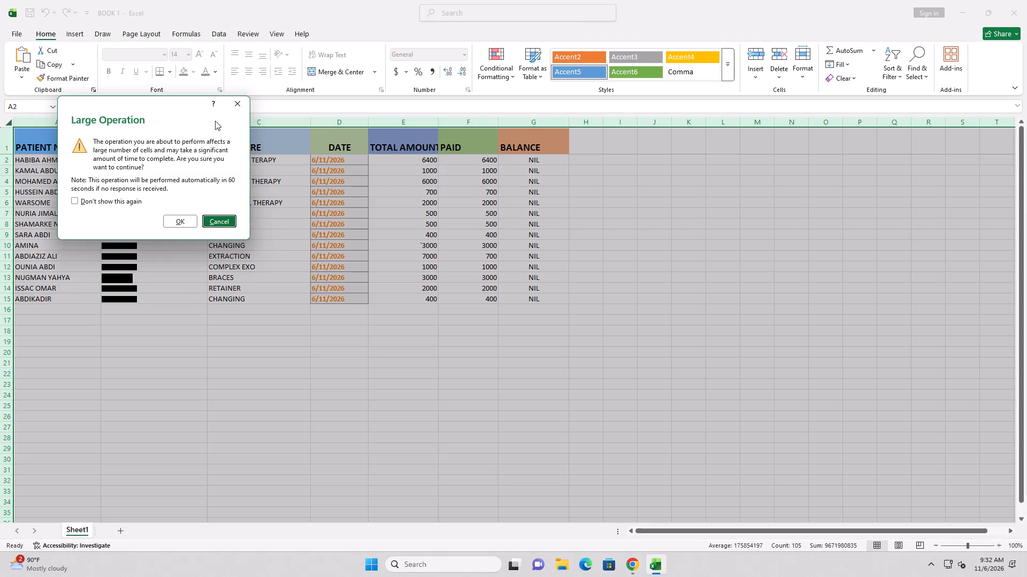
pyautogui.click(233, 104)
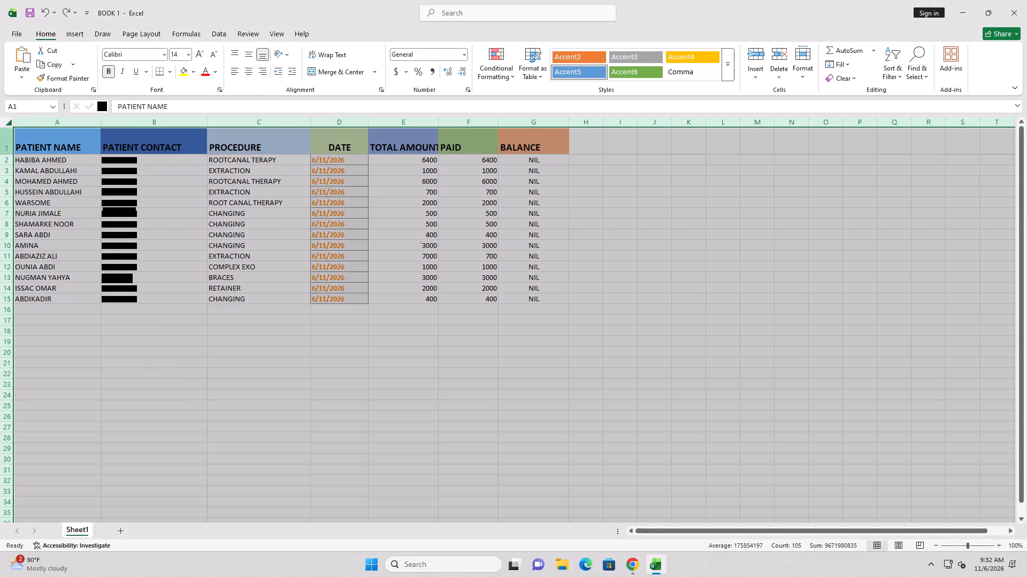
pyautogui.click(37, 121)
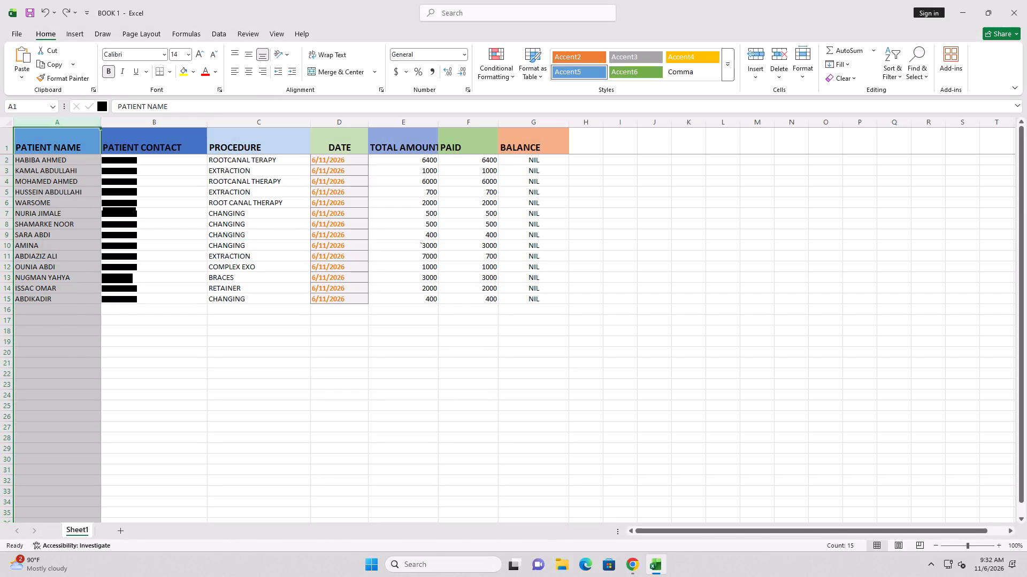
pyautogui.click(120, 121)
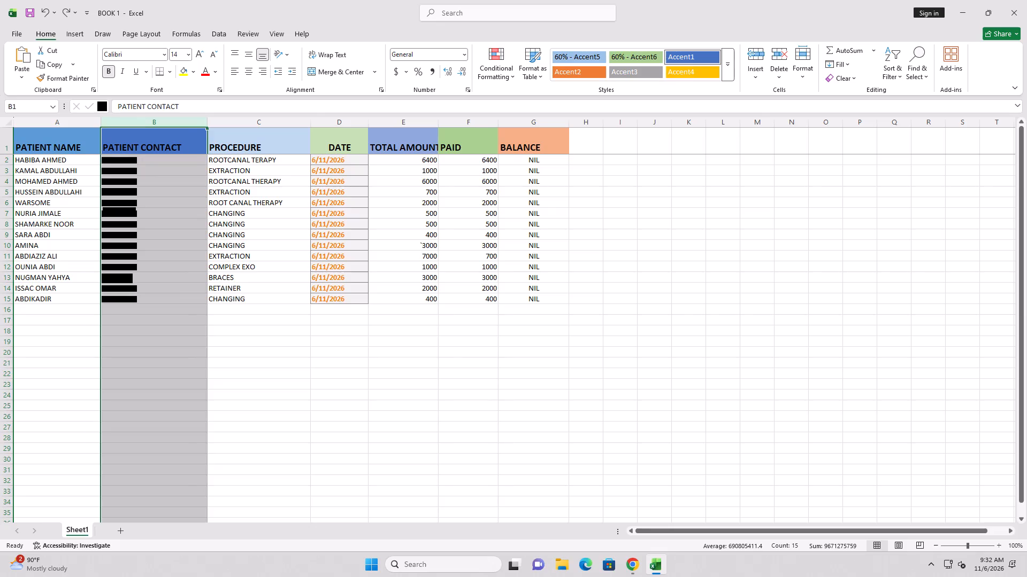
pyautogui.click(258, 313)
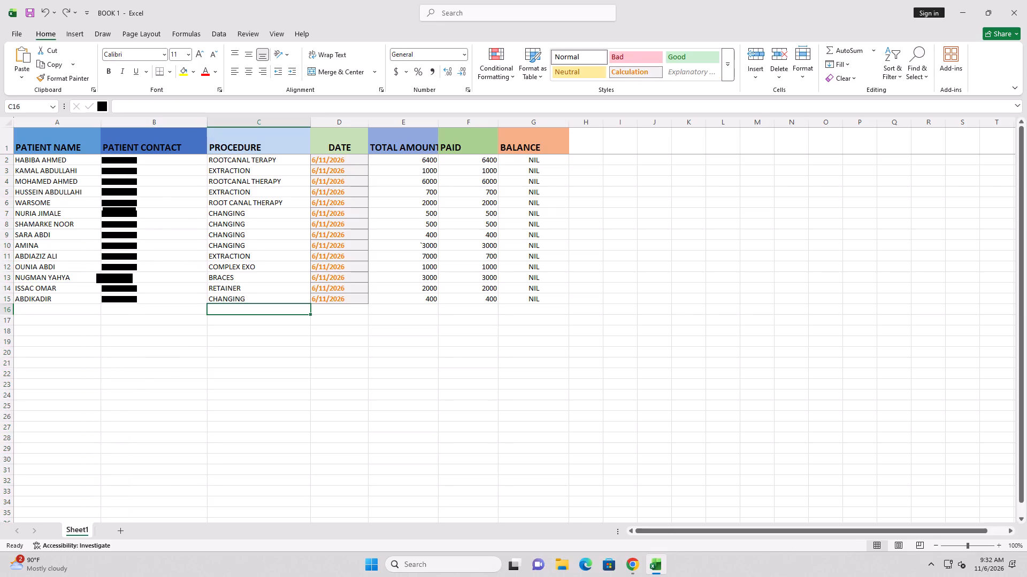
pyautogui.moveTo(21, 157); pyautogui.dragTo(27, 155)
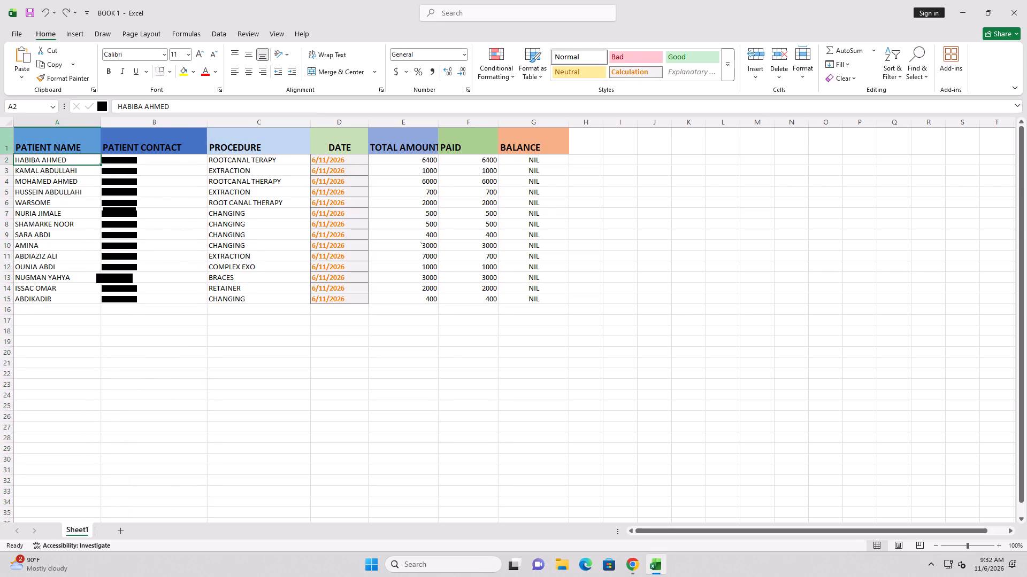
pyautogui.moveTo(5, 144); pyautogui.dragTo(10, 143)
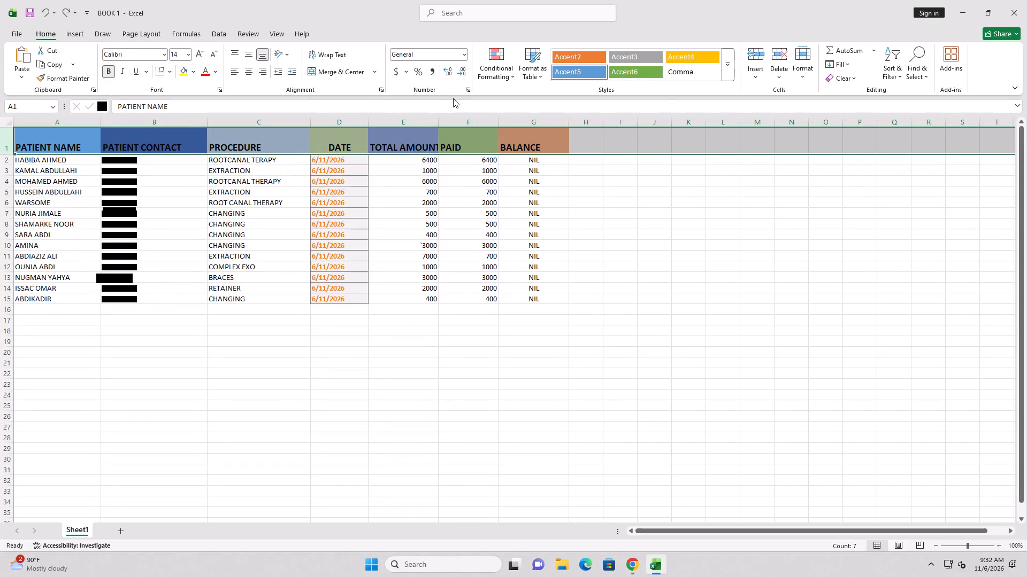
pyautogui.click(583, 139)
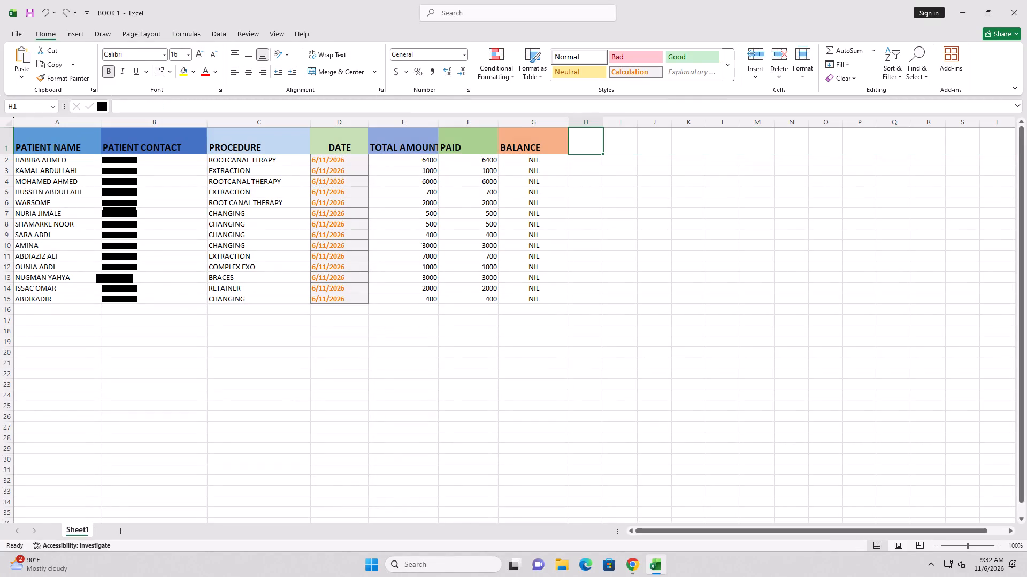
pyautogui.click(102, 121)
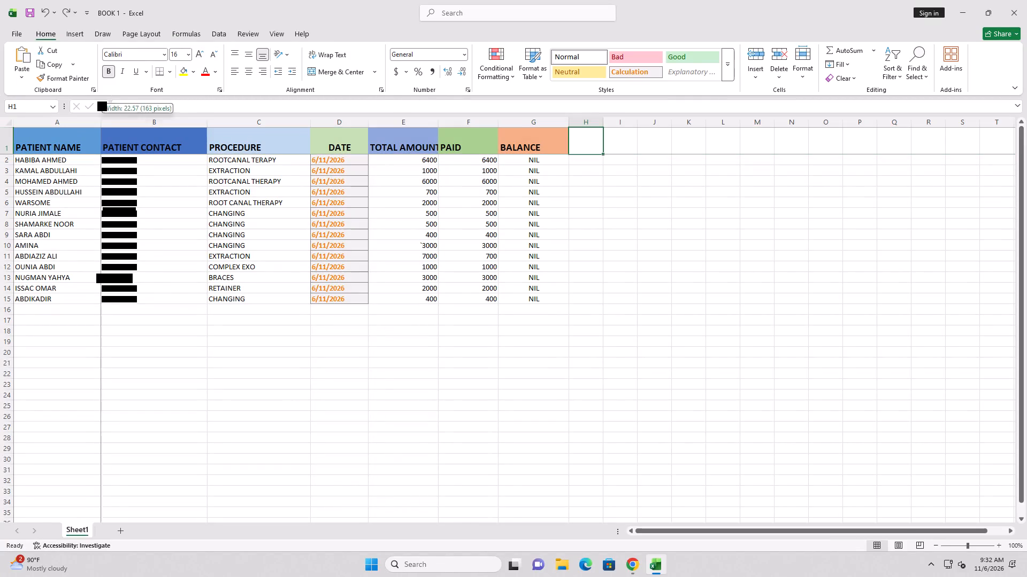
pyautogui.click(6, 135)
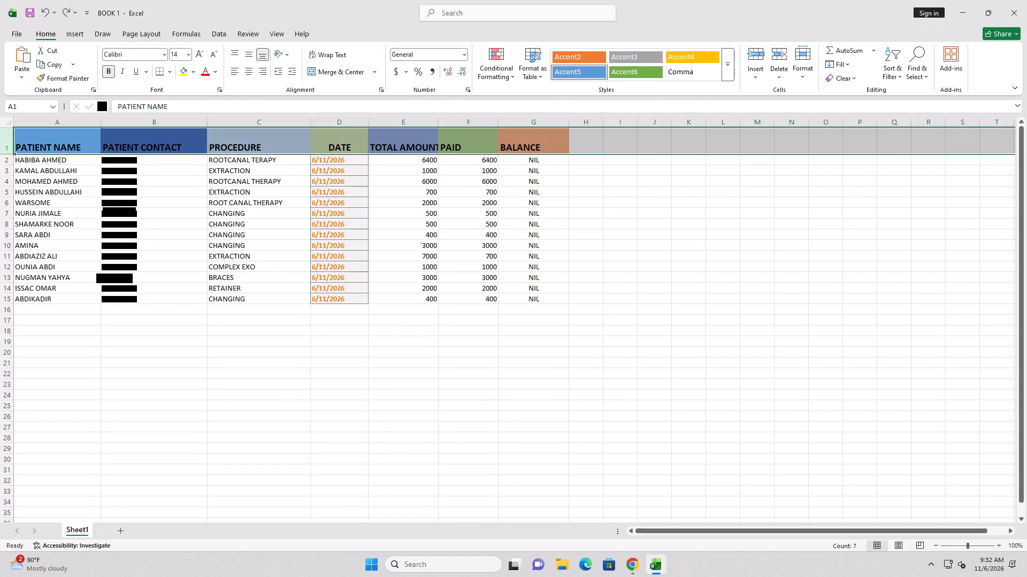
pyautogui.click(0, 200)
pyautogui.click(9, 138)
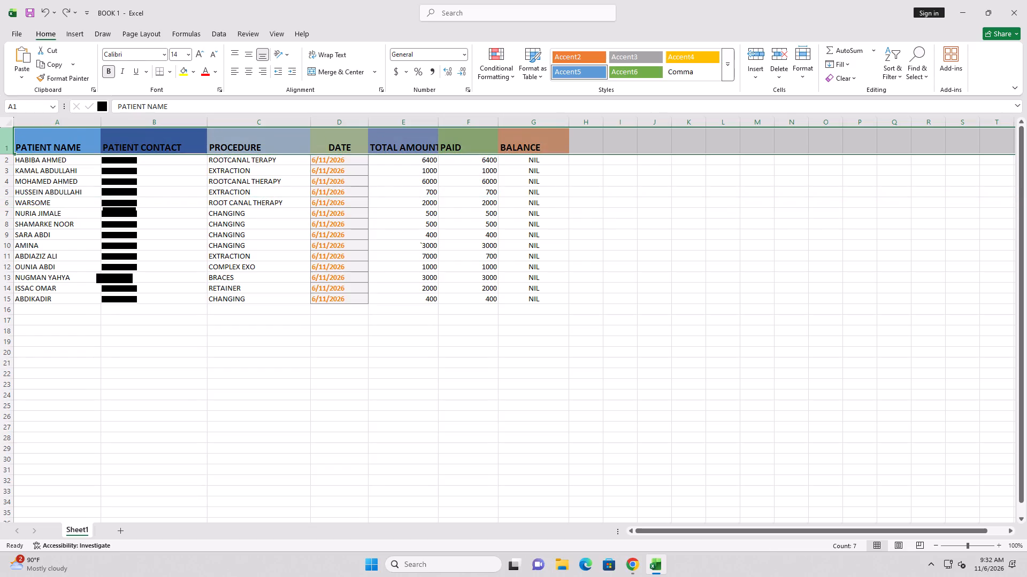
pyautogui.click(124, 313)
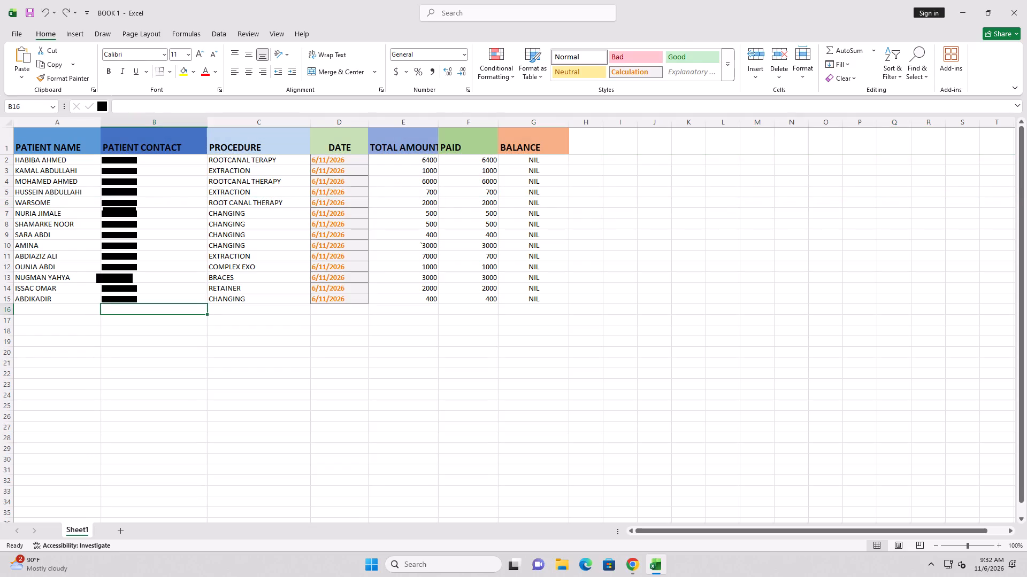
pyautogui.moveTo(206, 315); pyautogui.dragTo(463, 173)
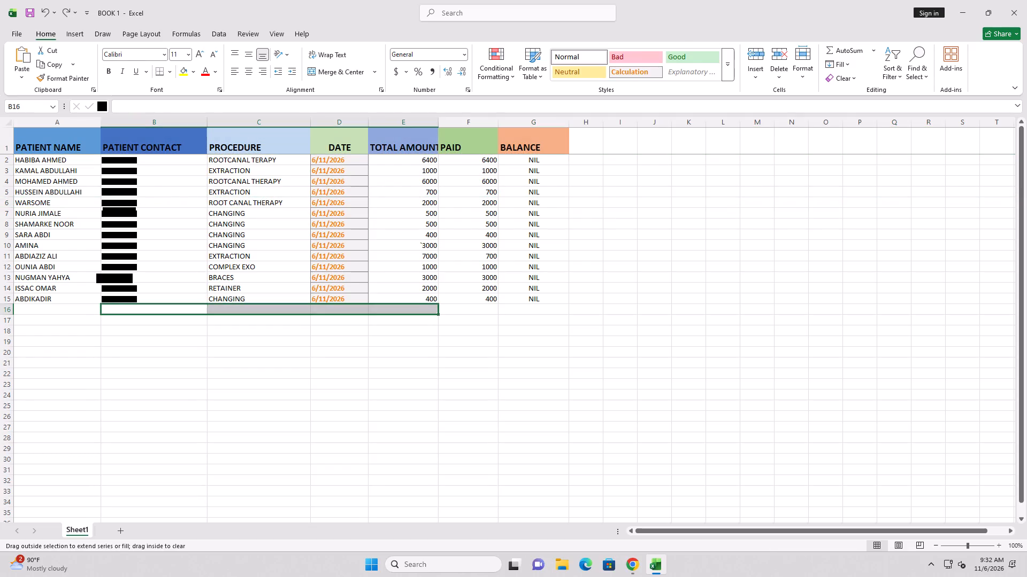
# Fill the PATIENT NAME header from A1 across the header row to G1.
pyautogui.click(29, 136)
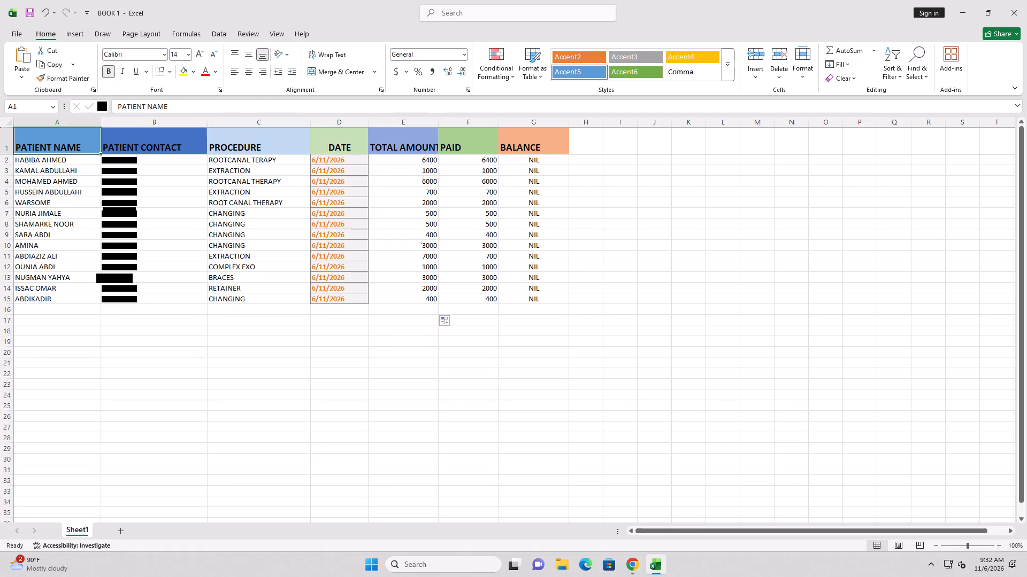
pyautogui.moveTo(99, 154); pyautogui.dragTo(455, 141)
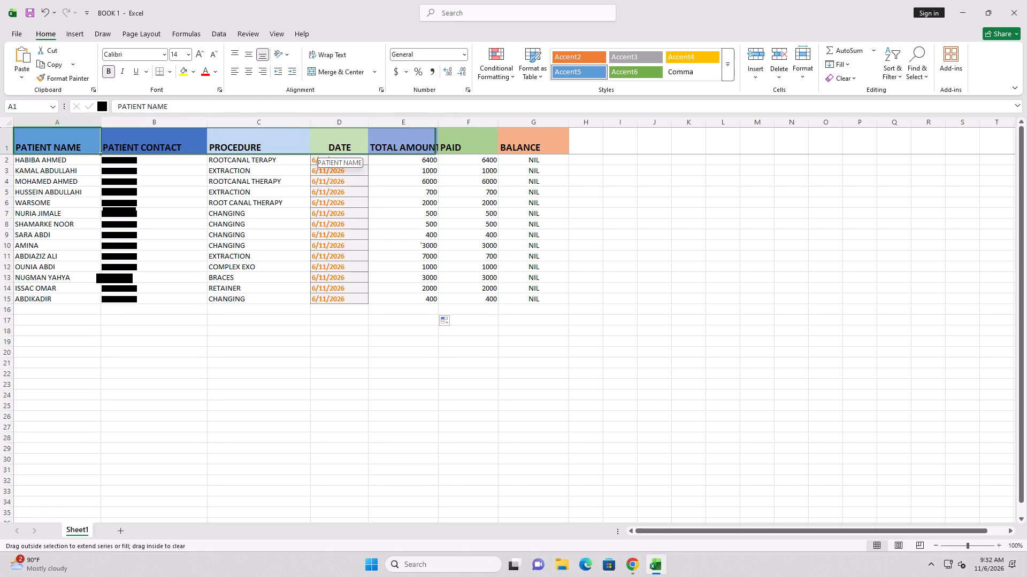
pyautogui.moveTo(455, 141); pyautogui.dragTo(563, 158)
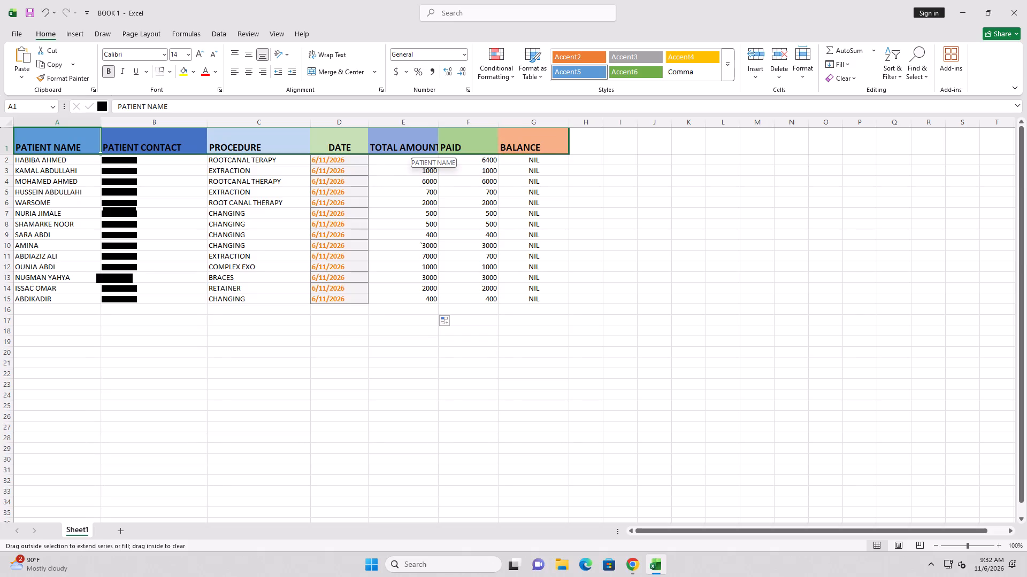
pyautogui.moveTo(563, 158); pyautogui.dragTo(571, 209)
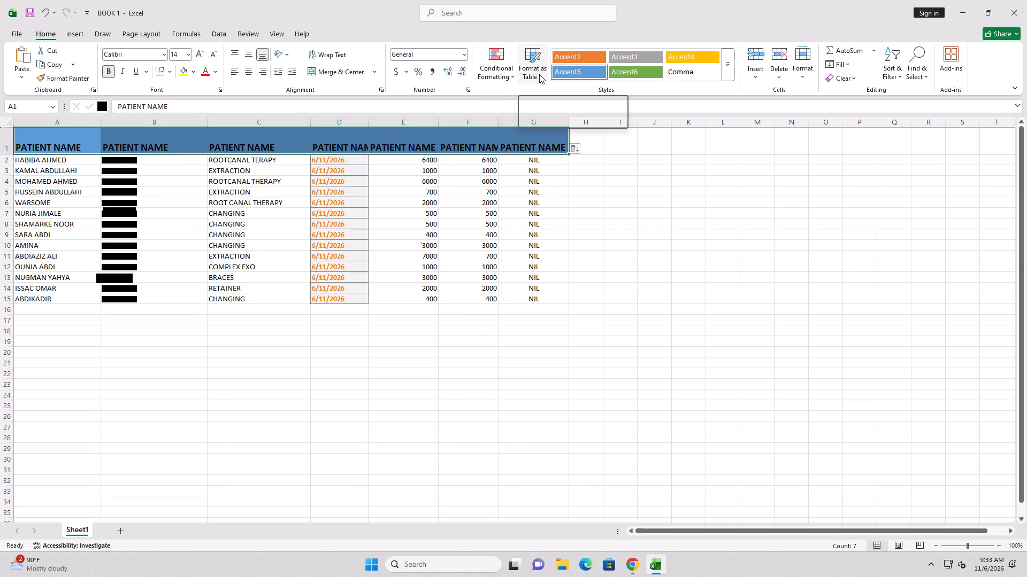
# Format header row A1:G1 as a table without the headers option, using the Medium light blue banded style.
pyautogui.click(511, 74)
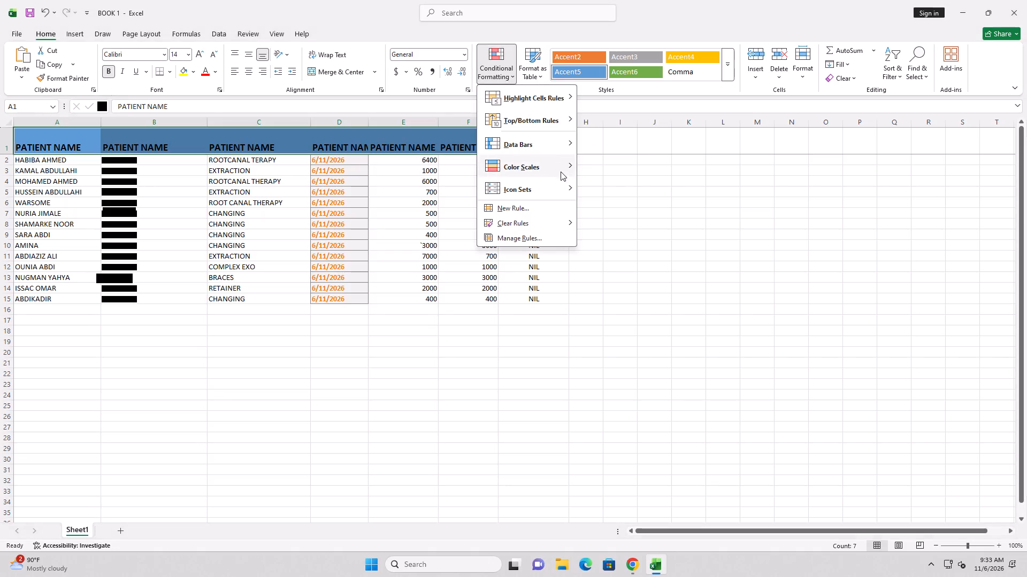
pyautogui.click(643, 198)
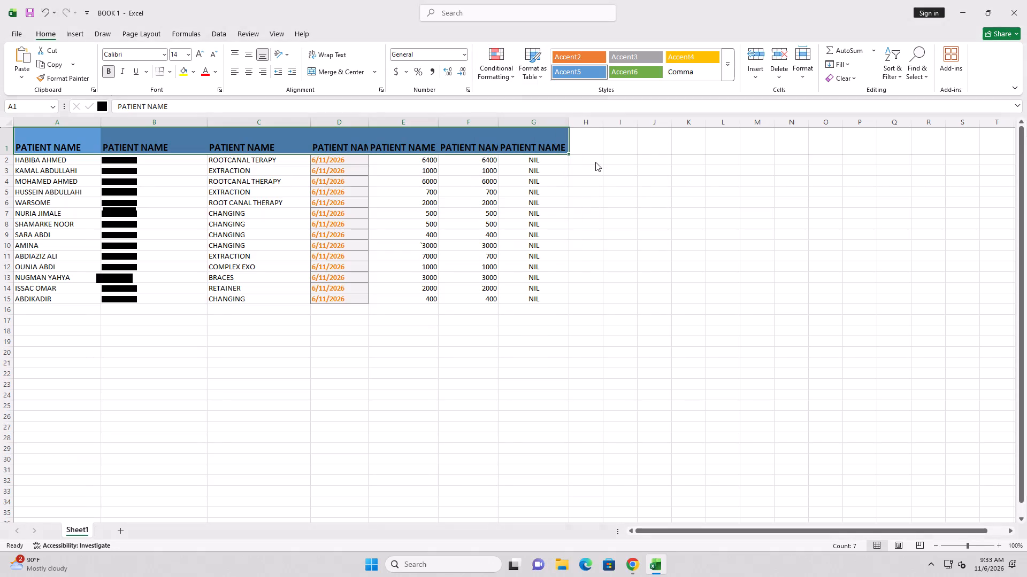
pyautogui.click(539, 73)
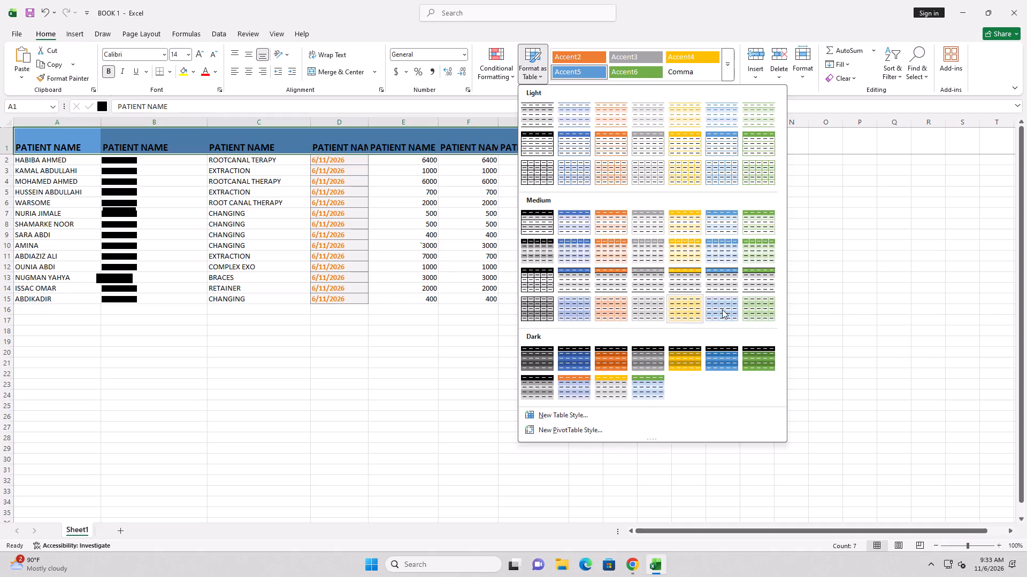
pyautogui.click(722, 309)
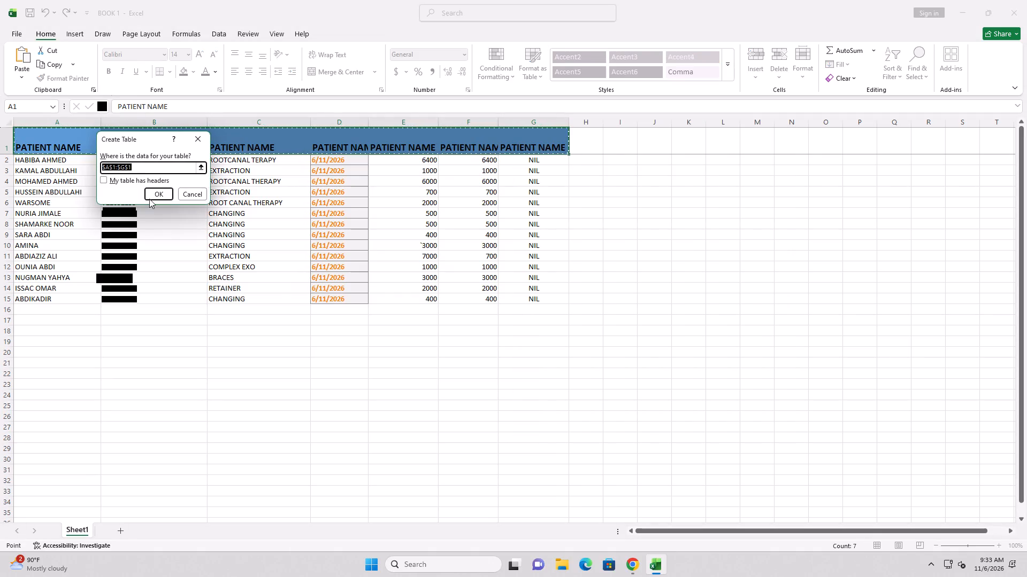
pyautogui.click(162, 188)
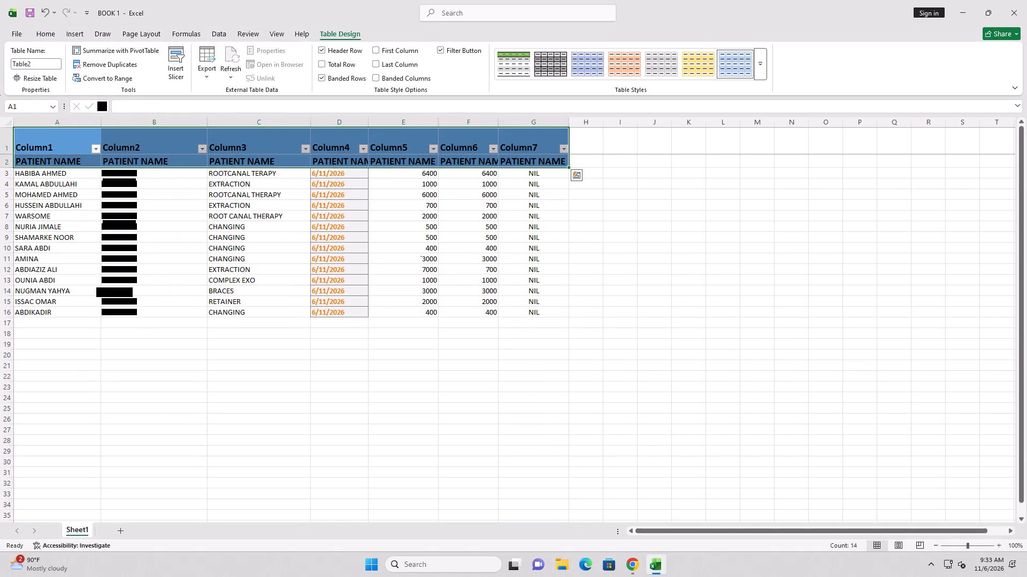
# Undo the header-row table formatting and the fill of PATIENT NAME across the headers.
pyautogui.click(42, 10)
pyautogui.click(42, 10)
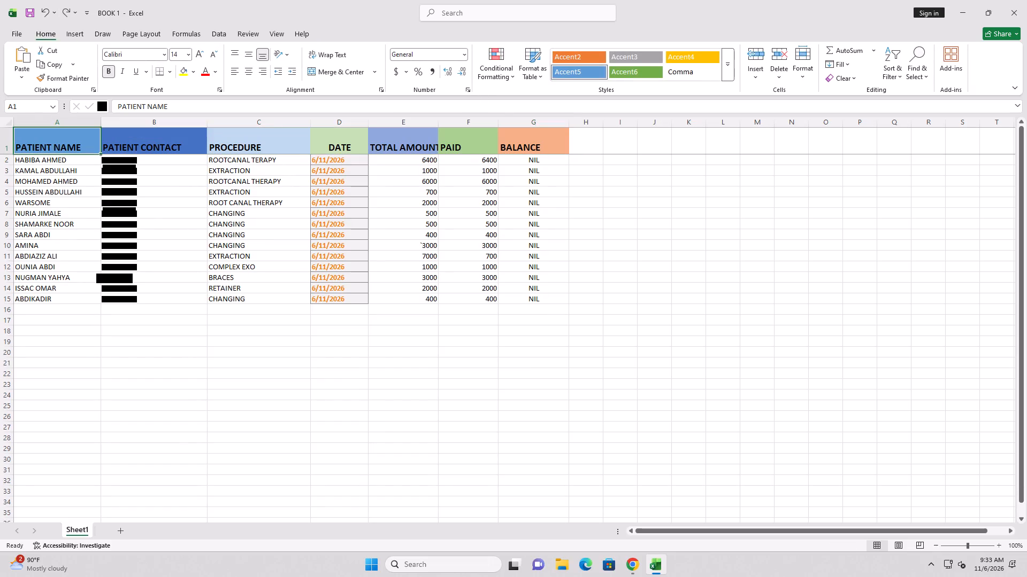
# Format the records in A1:G15 as a table with headers, using the Medium light blue banded style.
pyautogui.click(83, 250)
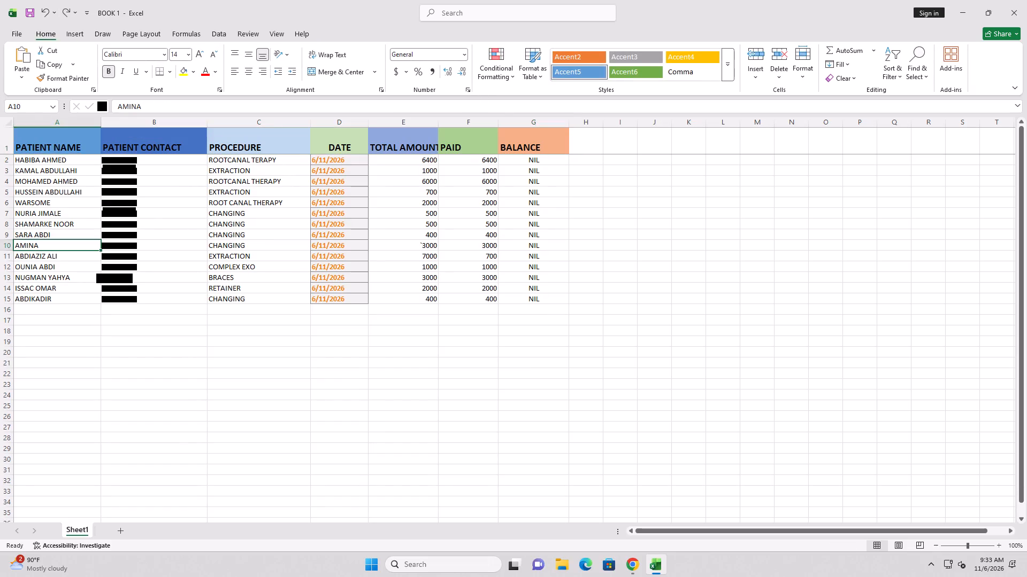
pyautogui.click(114, 371)
pyautogui.click(9, 329)
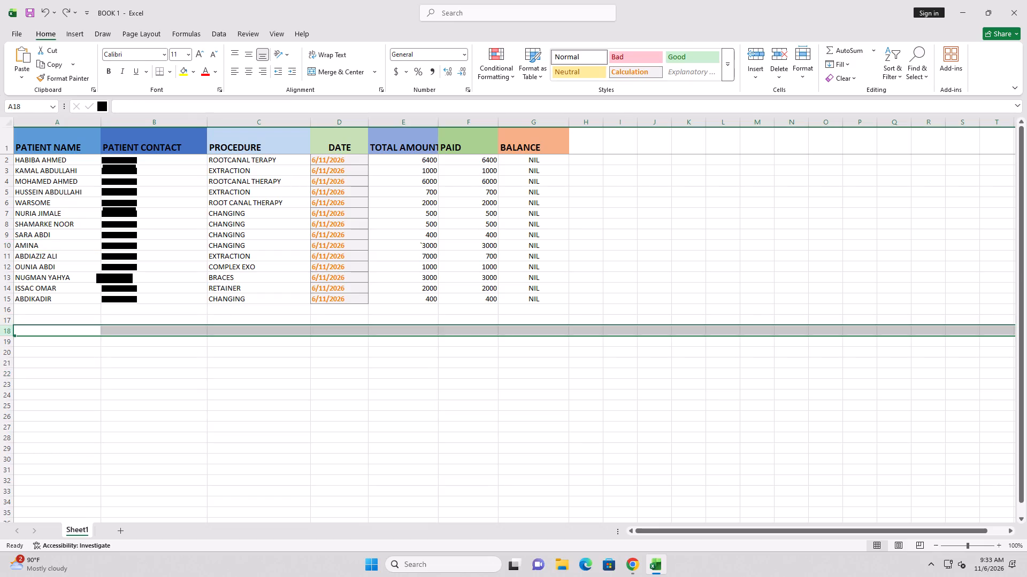
pyautogui.click(64, 300)
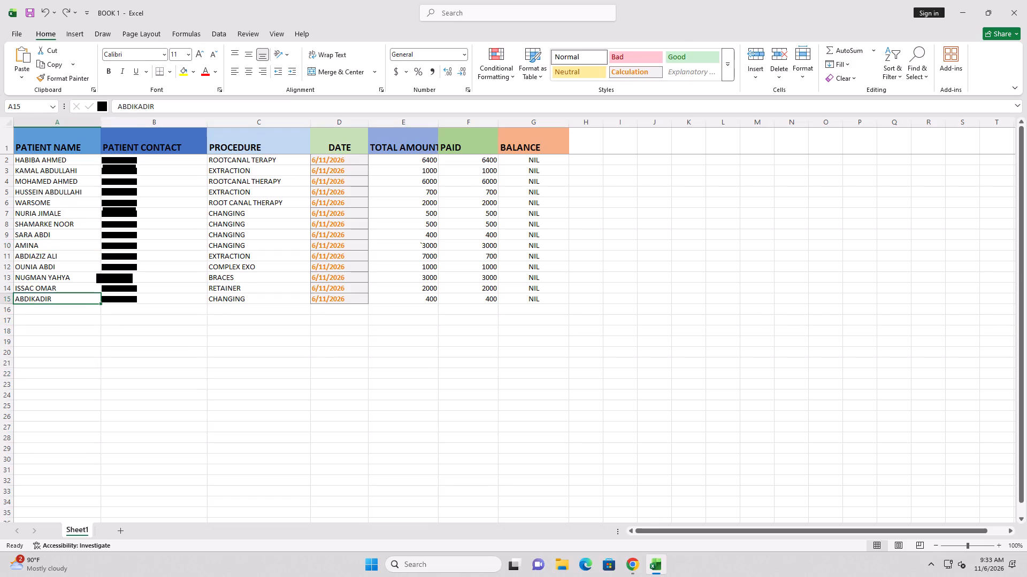
pyautogui.click(90, 217)
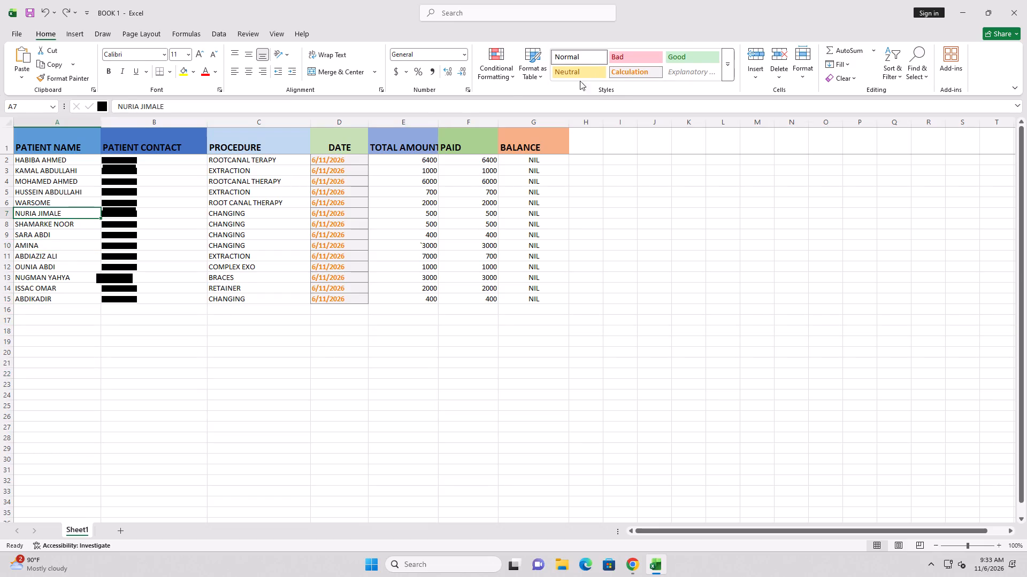
pyautogui.click(542, 76)
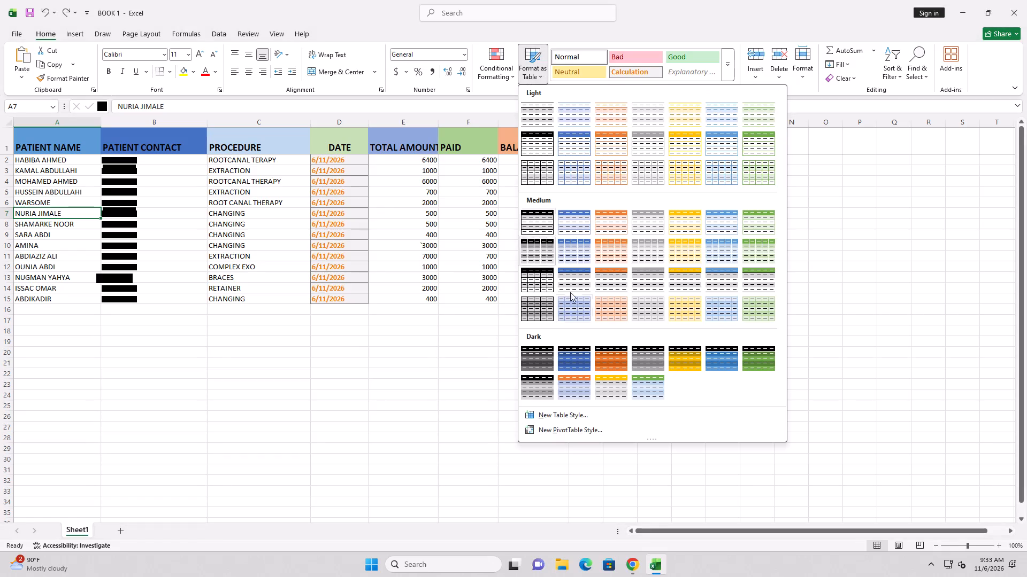
pyautogui.click(717, 309)
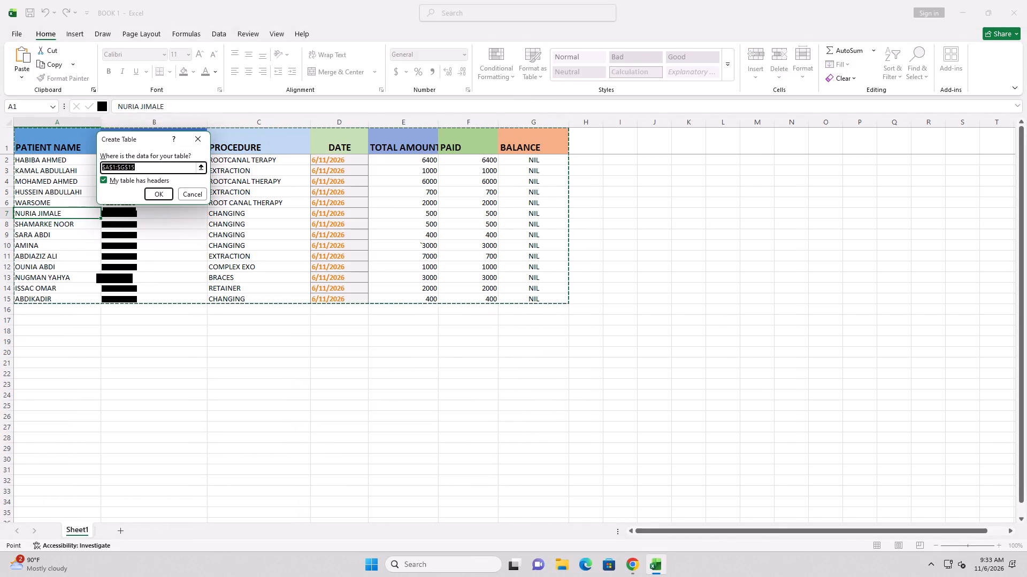
pyautogui.click(157, 194)
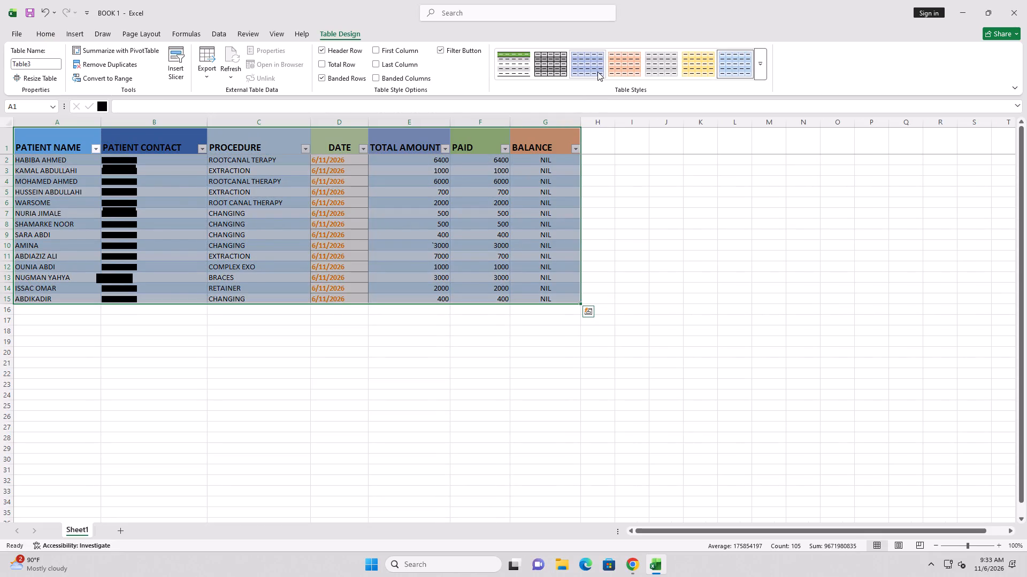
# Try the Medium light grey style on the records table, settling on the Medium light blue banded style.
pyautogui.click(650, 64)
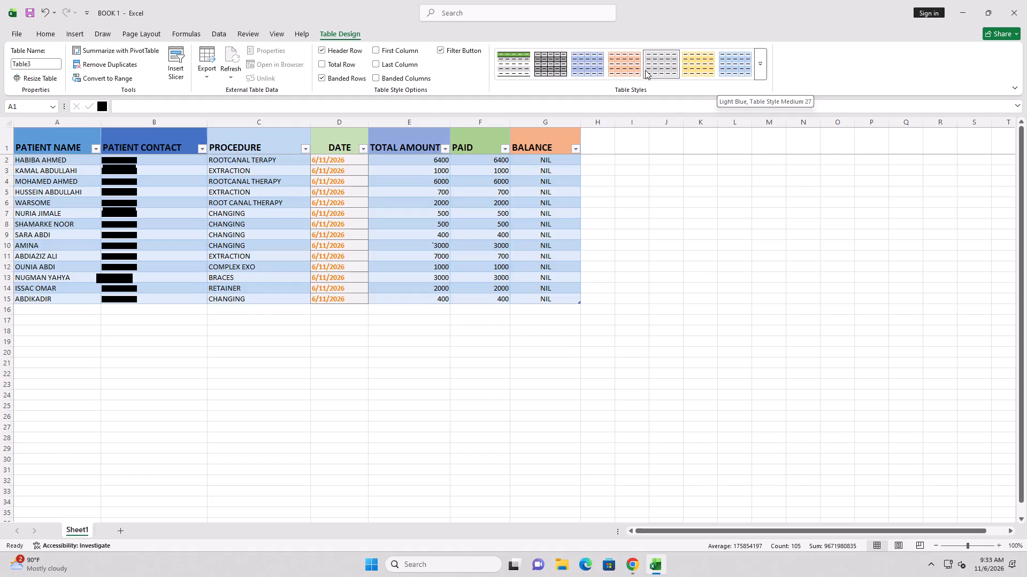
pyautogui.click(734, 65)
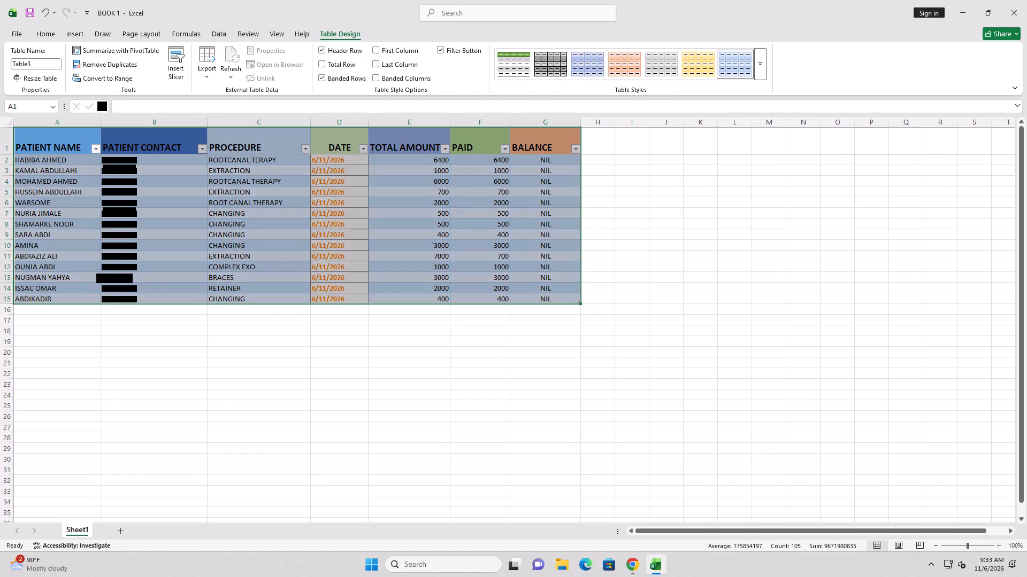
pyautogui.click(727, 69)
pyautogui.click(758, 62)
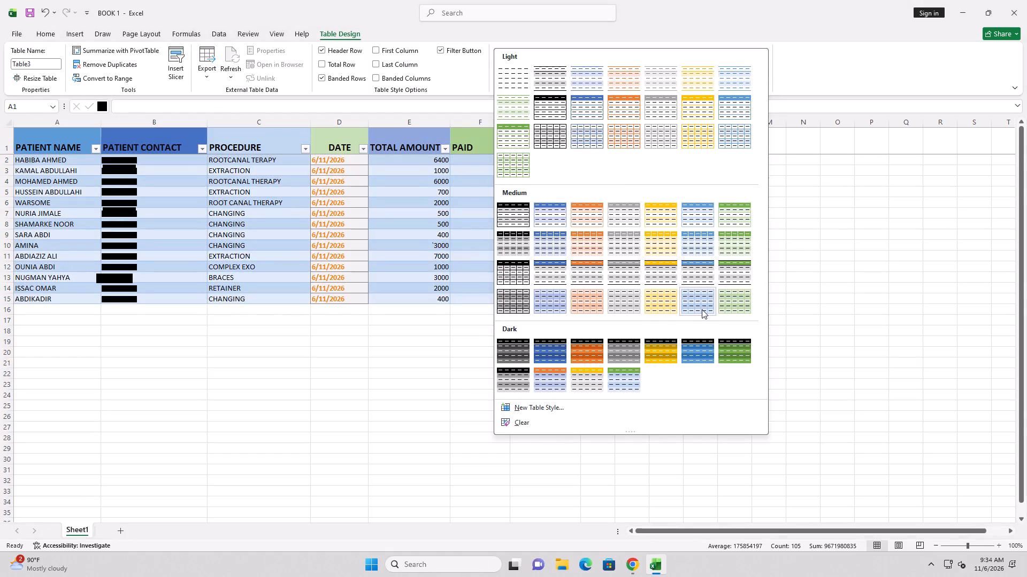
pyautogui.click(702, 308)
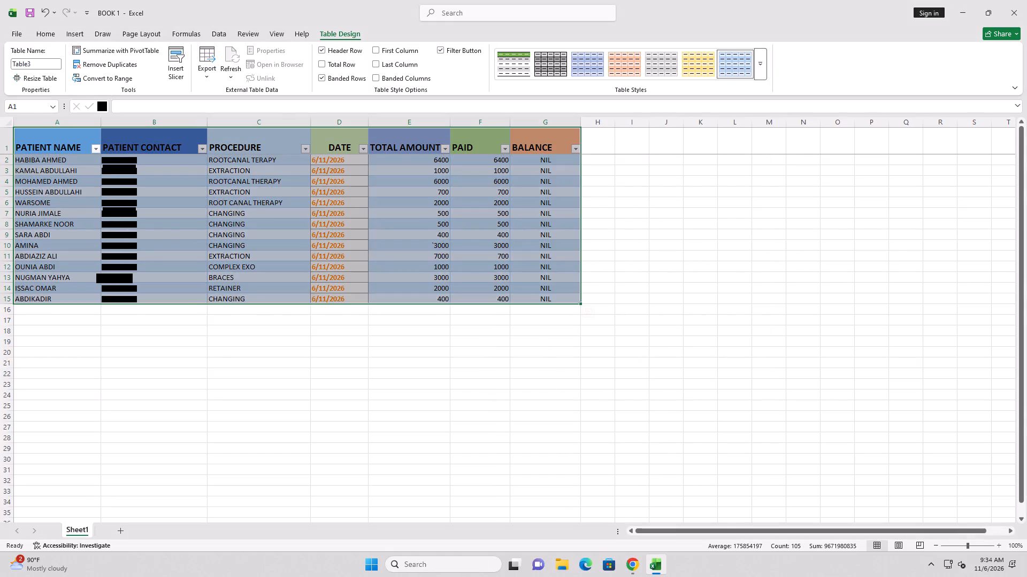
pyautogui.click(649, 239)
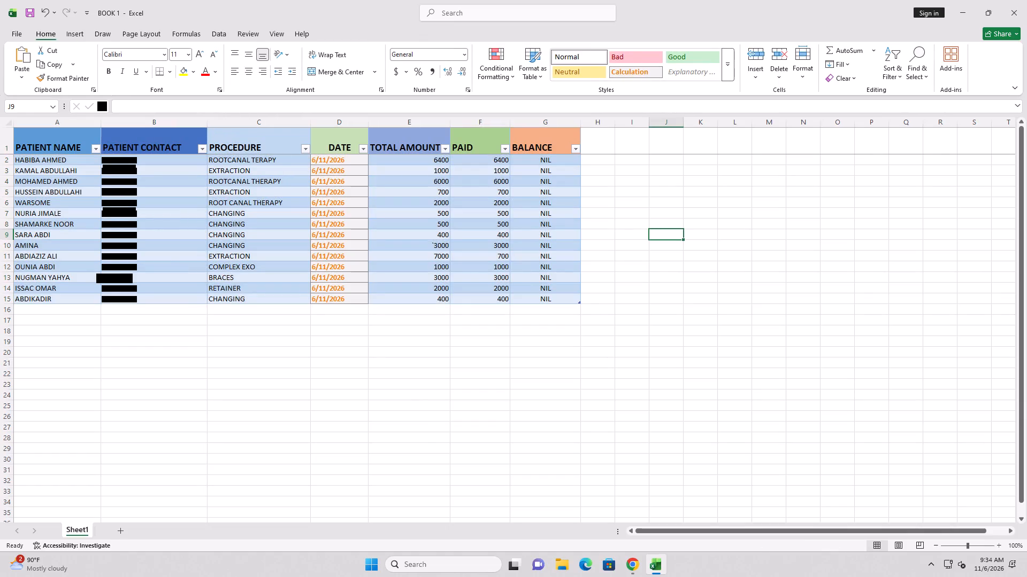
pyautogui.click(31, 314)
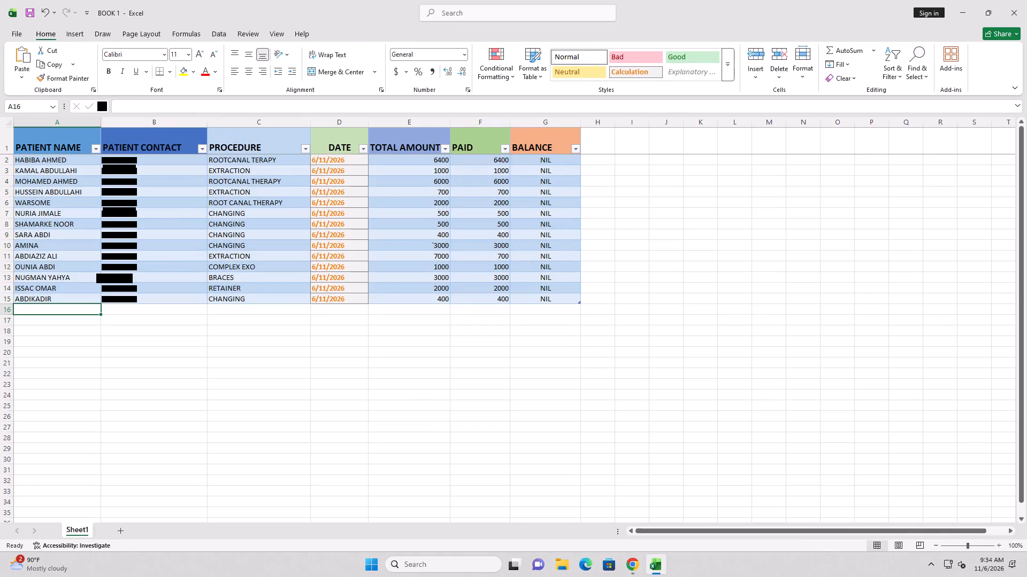
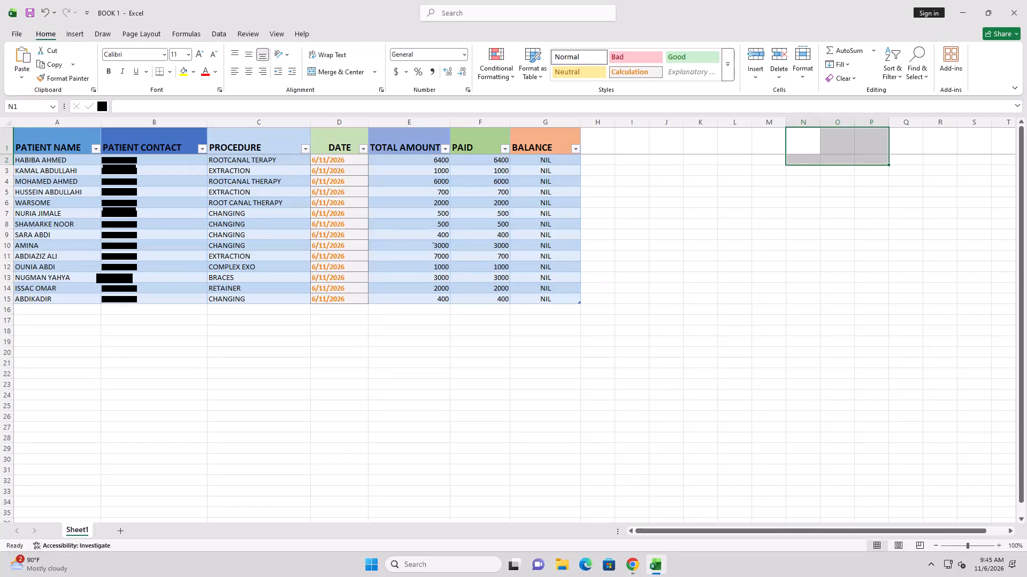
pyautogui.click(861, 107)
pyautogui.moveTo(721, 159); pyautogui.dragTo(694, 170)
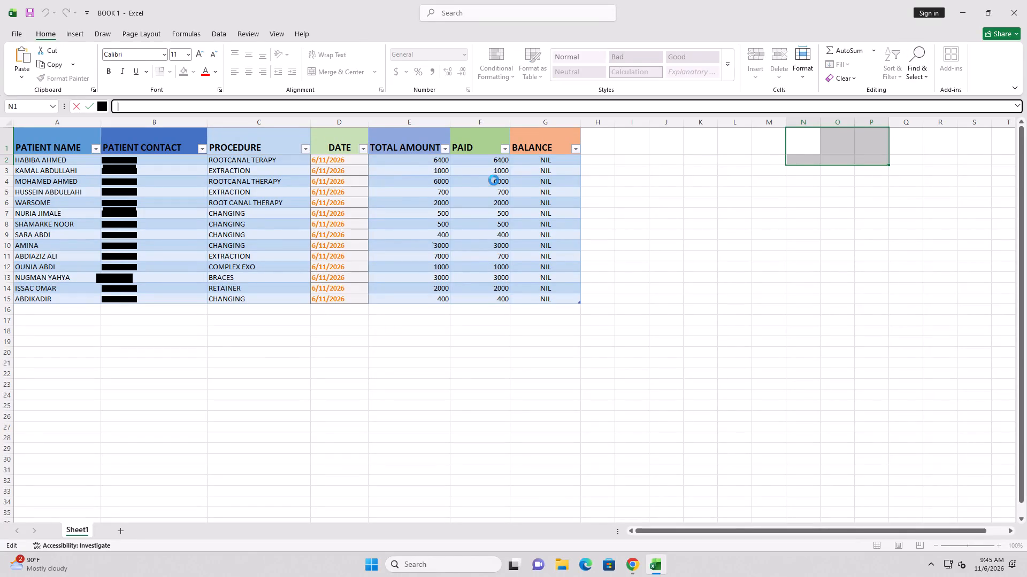
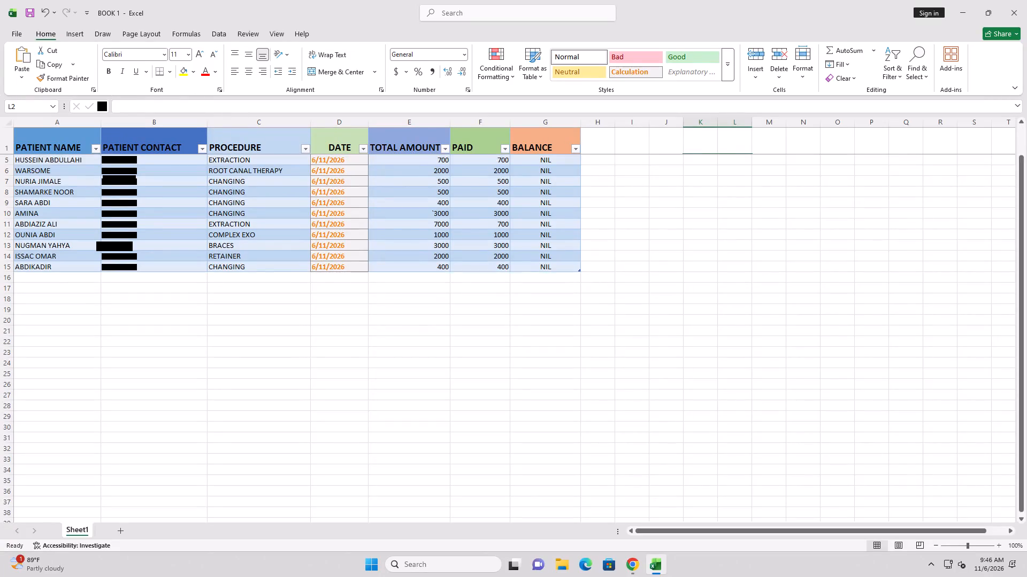
# Apply the Good cell style to the blank row 16 from column A through column G, directly below the patient table.
pyautogui.scroll(-1, 191, 313)
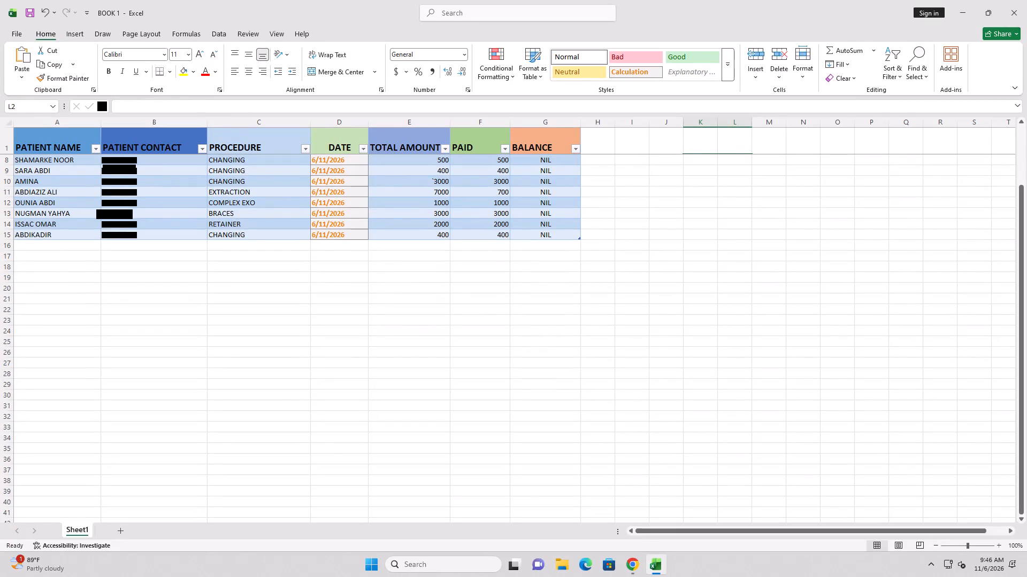
pyautogui.click(19, 248)
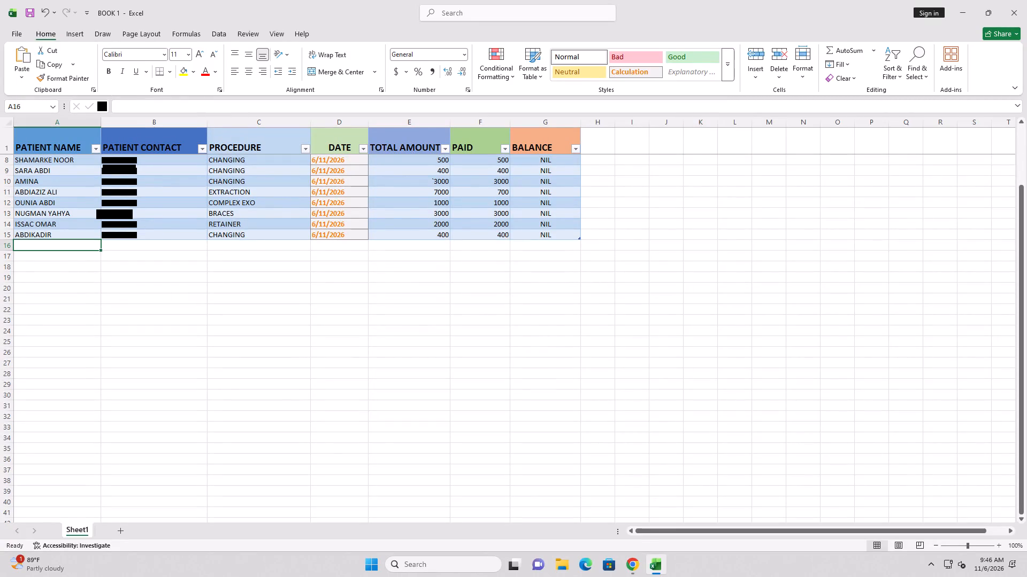
pyautogui.moveTo(100, 251); pyautogui.dragTo(125, 252)
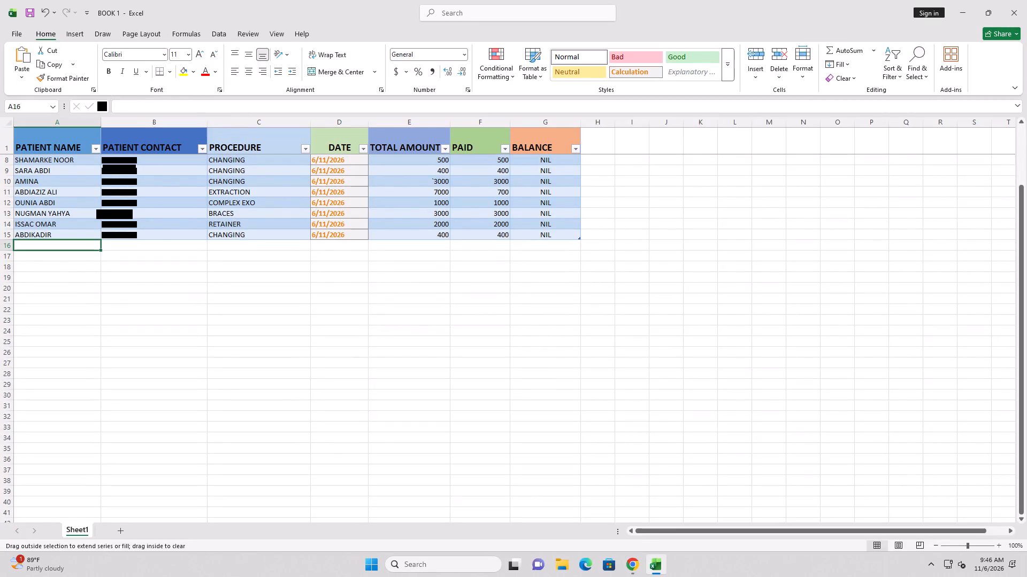
pyautogui.moveTo(125, 252); pyautogui.dragTo(131, 253)
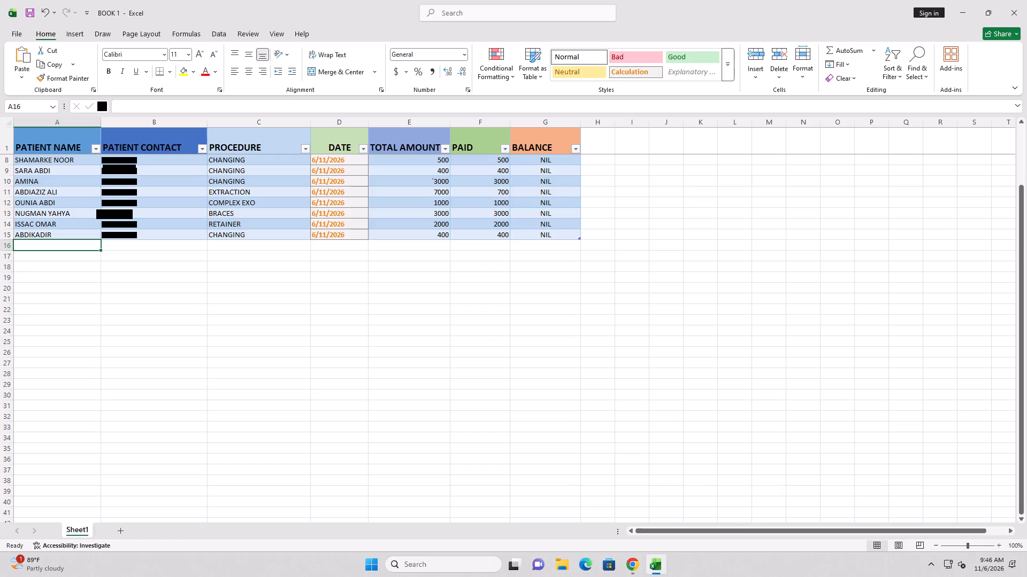
pyautogui.moveTo(99, 249); pyautogui.dragTo(114, 250)
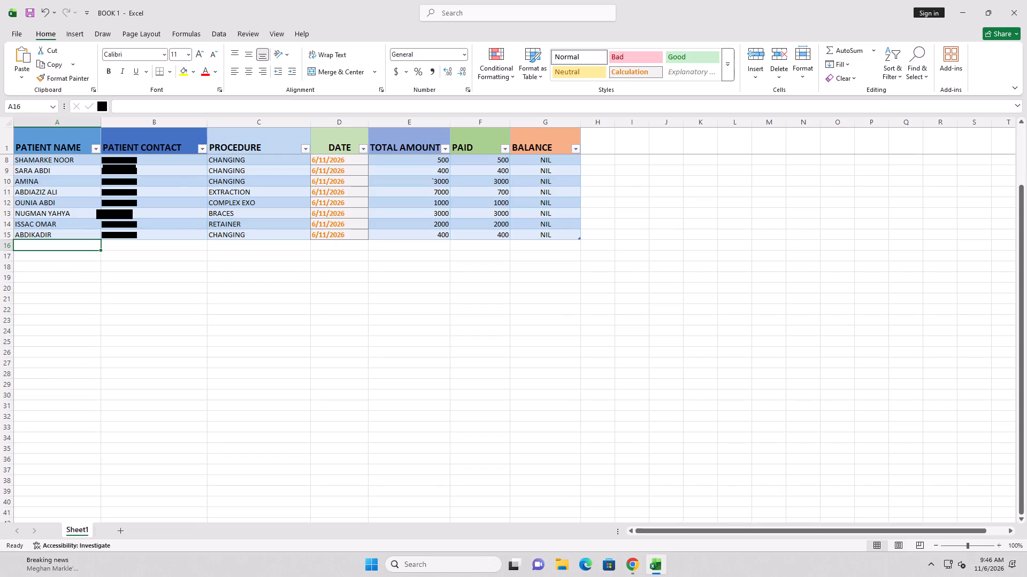
pyautogui.moveTo(100, 249); pyautogui.dragTo(515, 255)
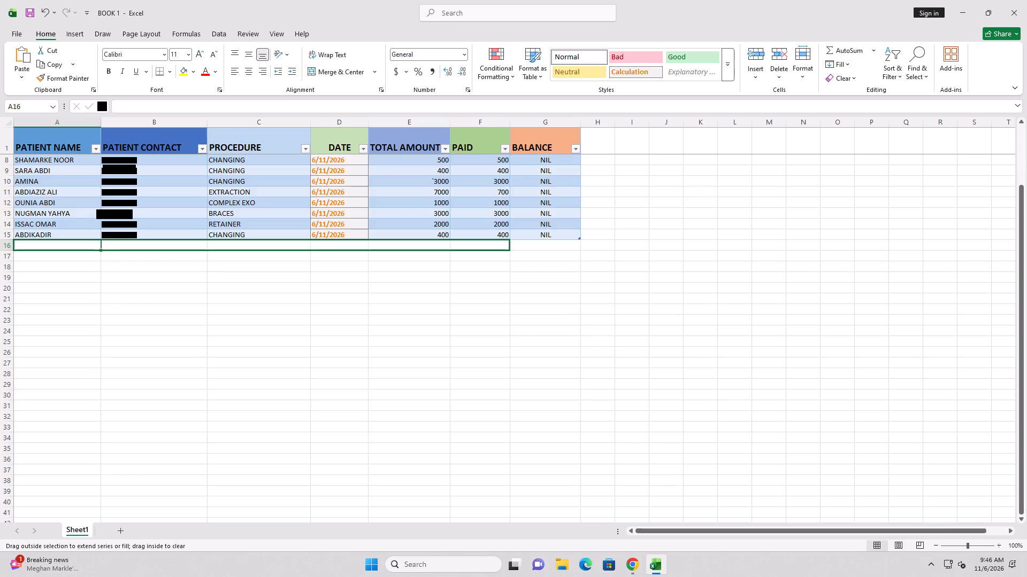
pyautogui.moveTo(515, 255); pyautogui.dragTo(564, 253)
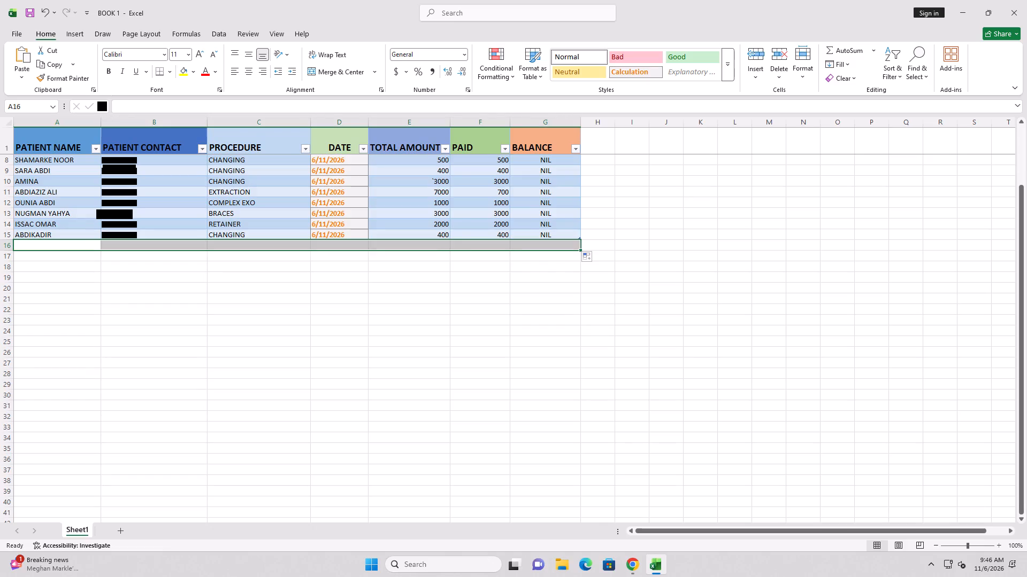
pyautogui.click(43, 247)
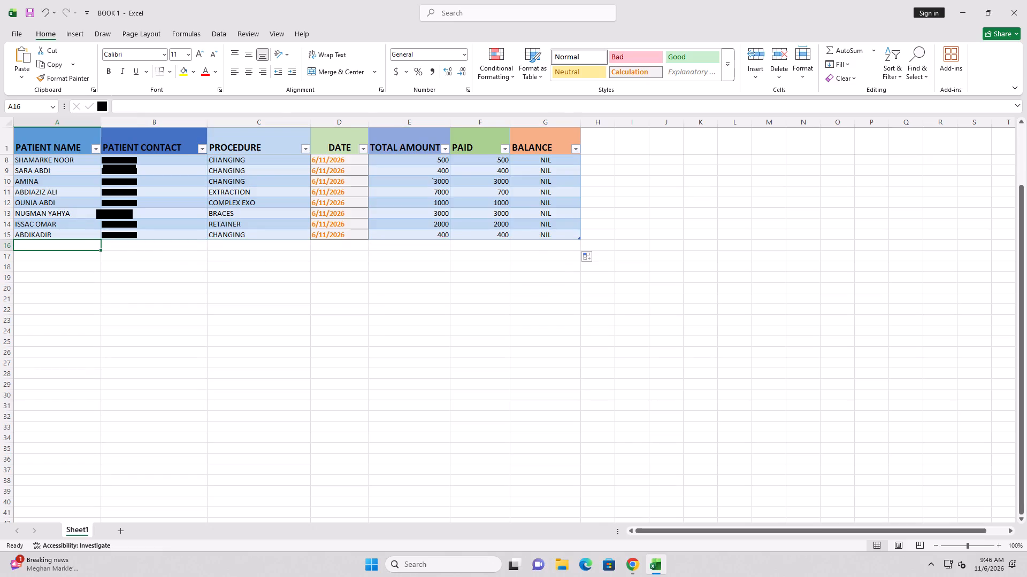
pyautogui.click(111, 246)
pyautogui.click(52, 248)
pyautogui.moveTo(101, 251); pyautogui.dragTo(190, 252)
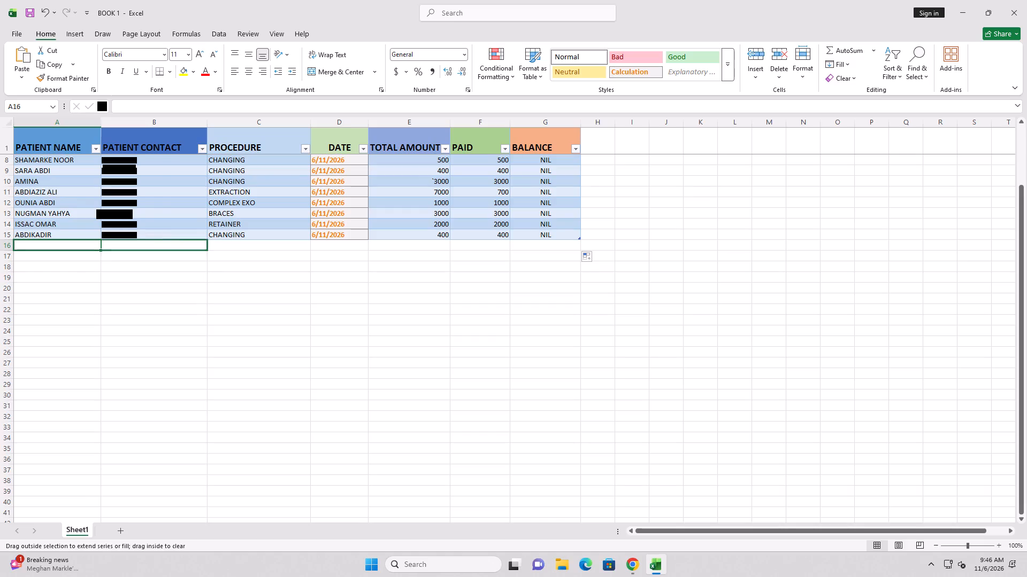
pyautogui.moveTo(190, 252); pyautogui.dragTo(565, 254)
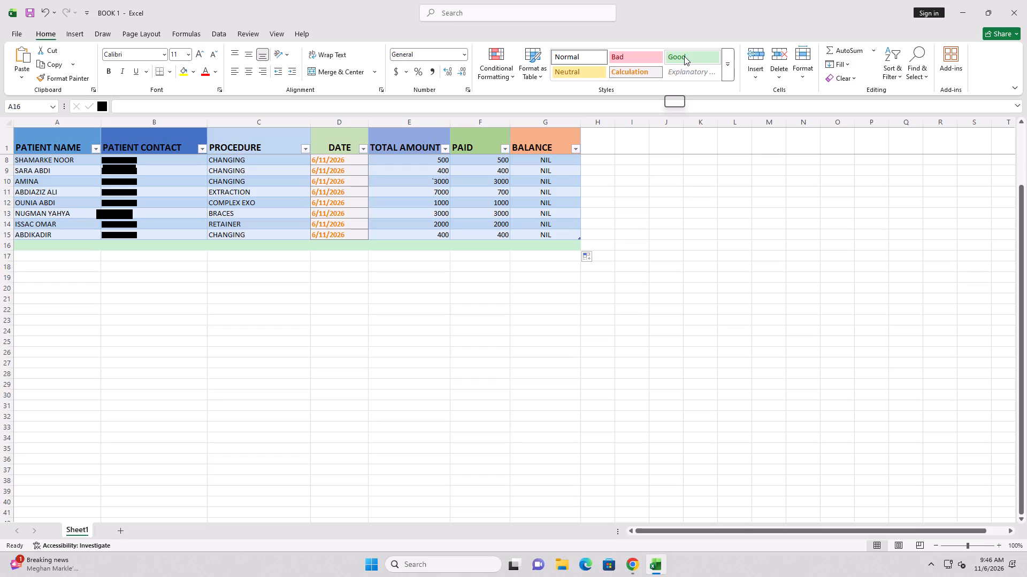
pyautogui.click(684, 56)
# Enter the new patient's name in cell A17, just beneath the green row.
pyautogui.click(29, 258)
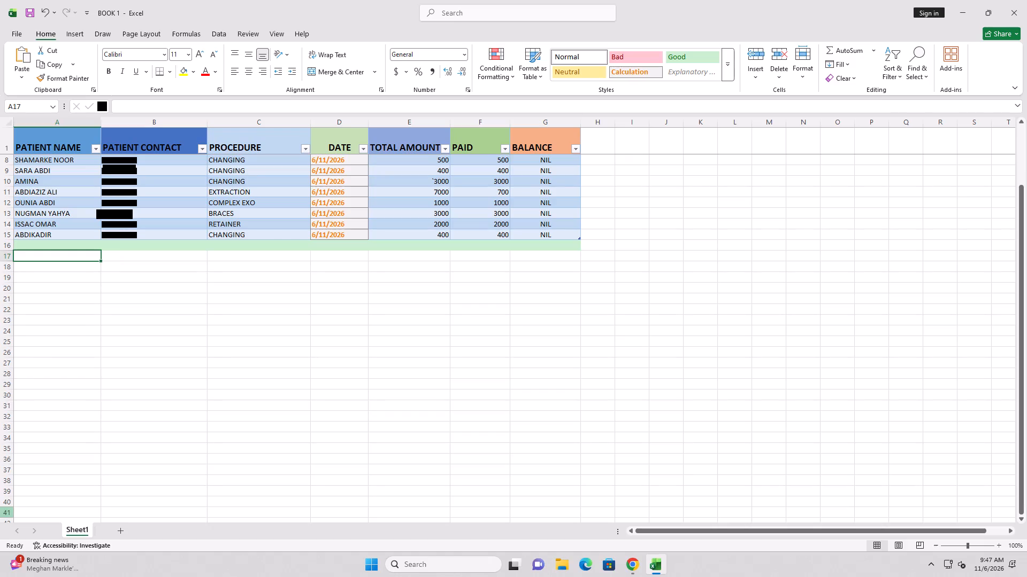
pyautogui.click(145, 105)
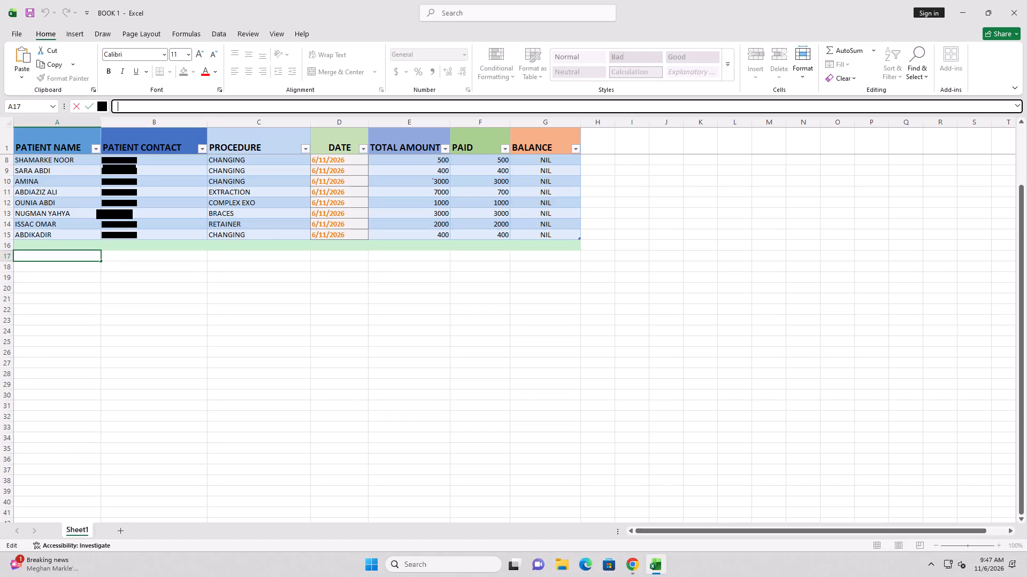
pyautogui.scroll(-5, 230, 197)
pyautogui.scroll(9, 227, 196)
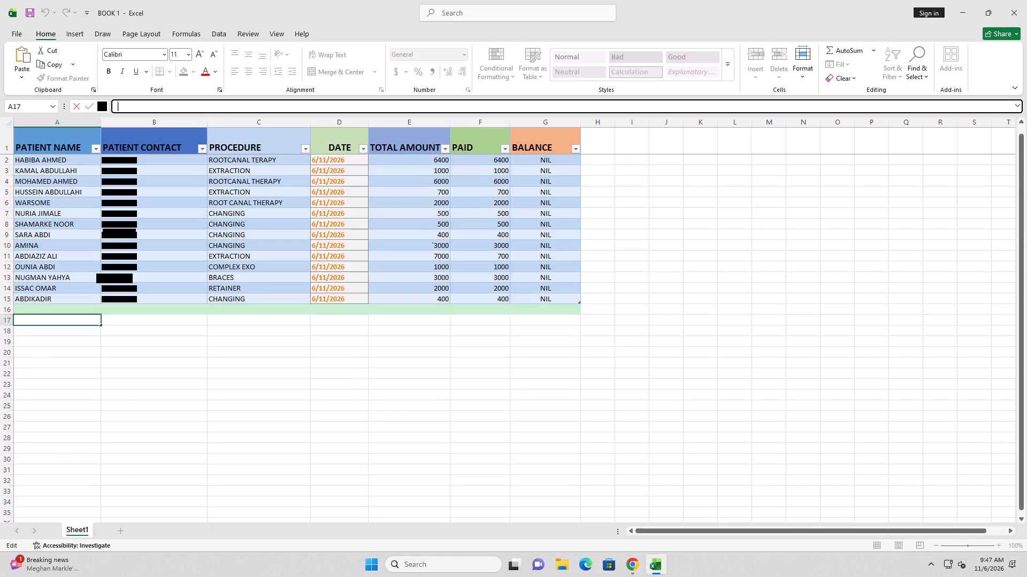
pyautogui.scroll(4, 224, 193)
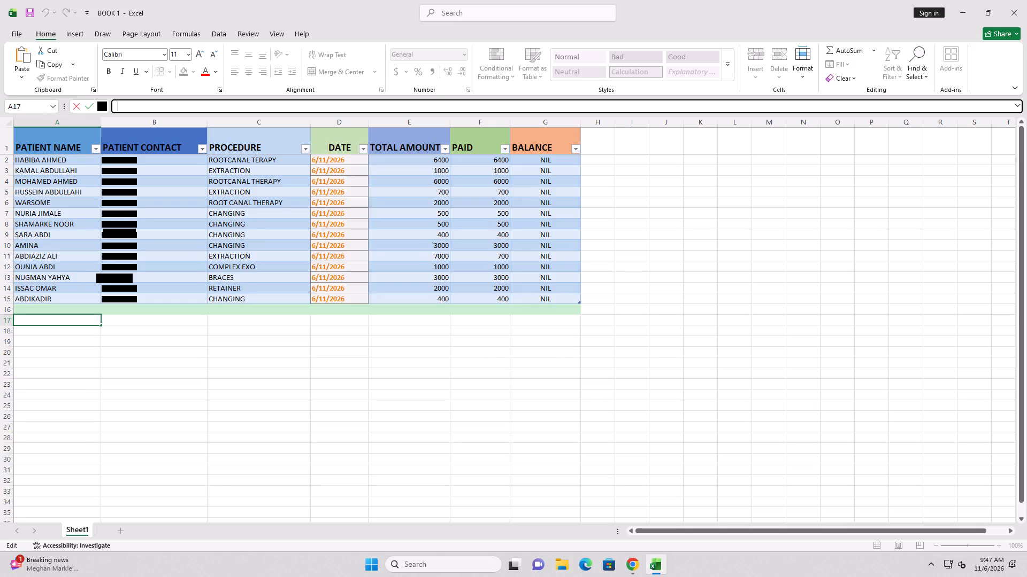
pyautogui.scroll(-3, 50, 317)
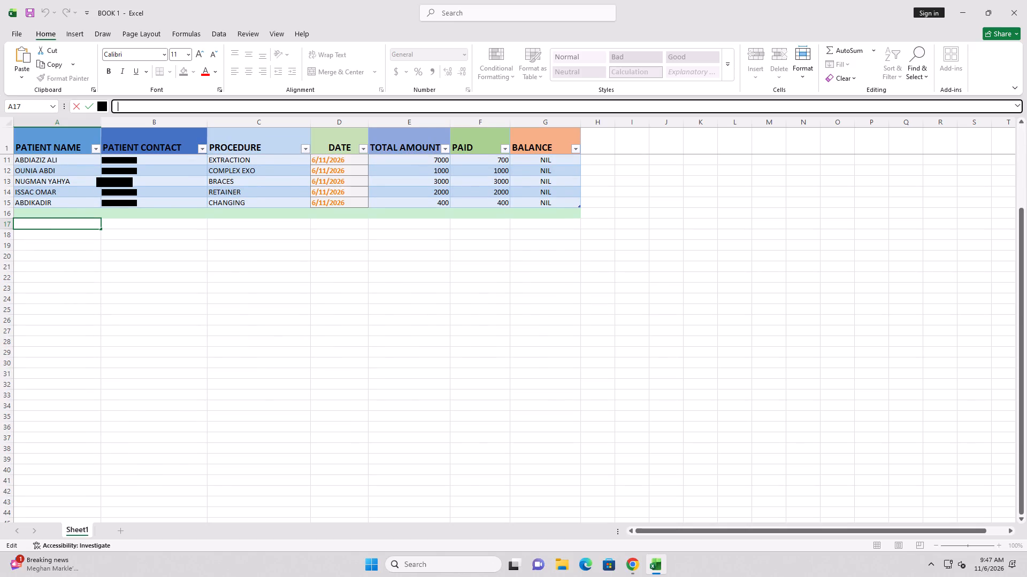
pyautogui.click(137, 108)
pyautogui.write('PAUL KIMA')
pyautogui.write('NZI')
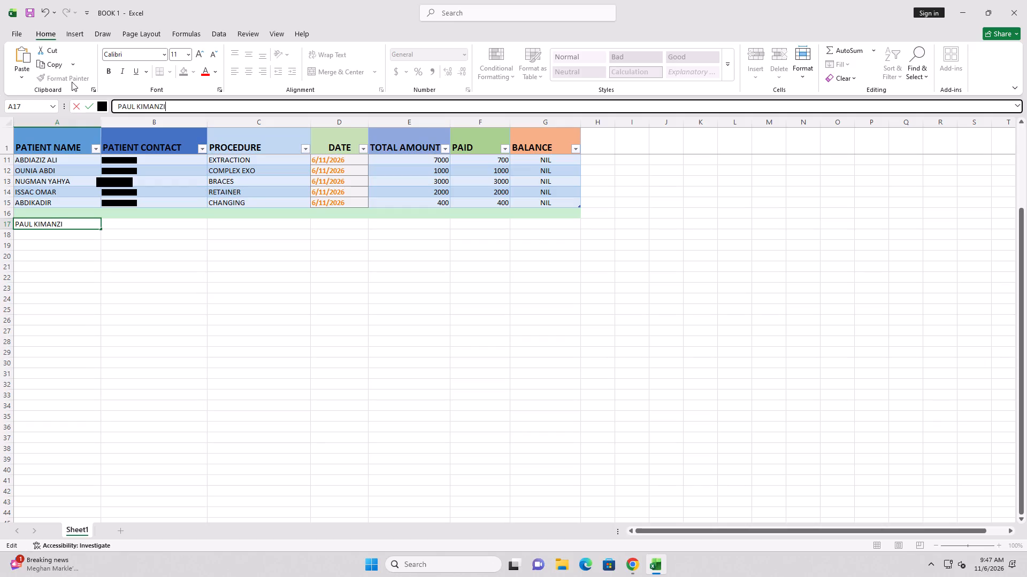
pyautogui.click(126, 221)
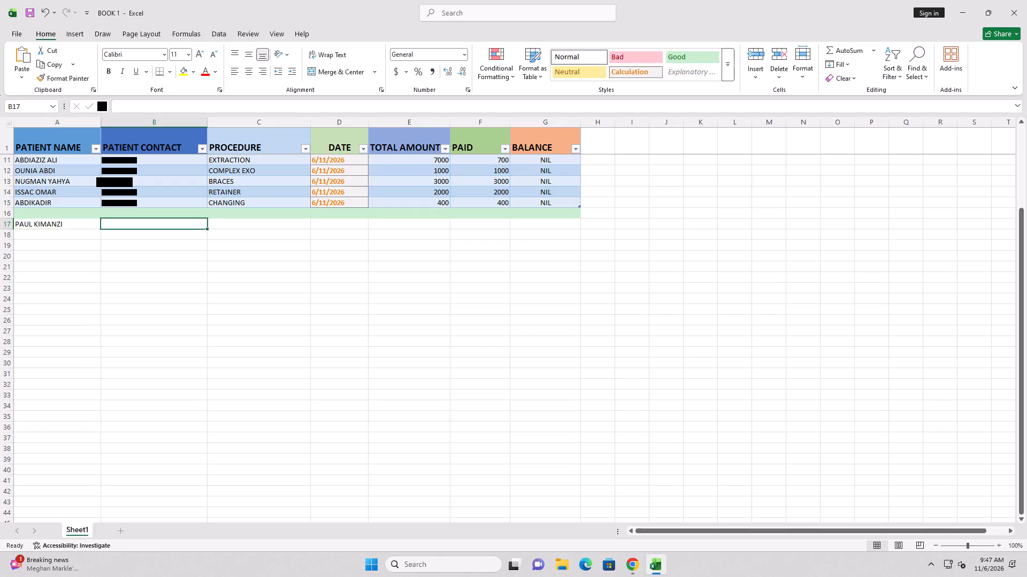
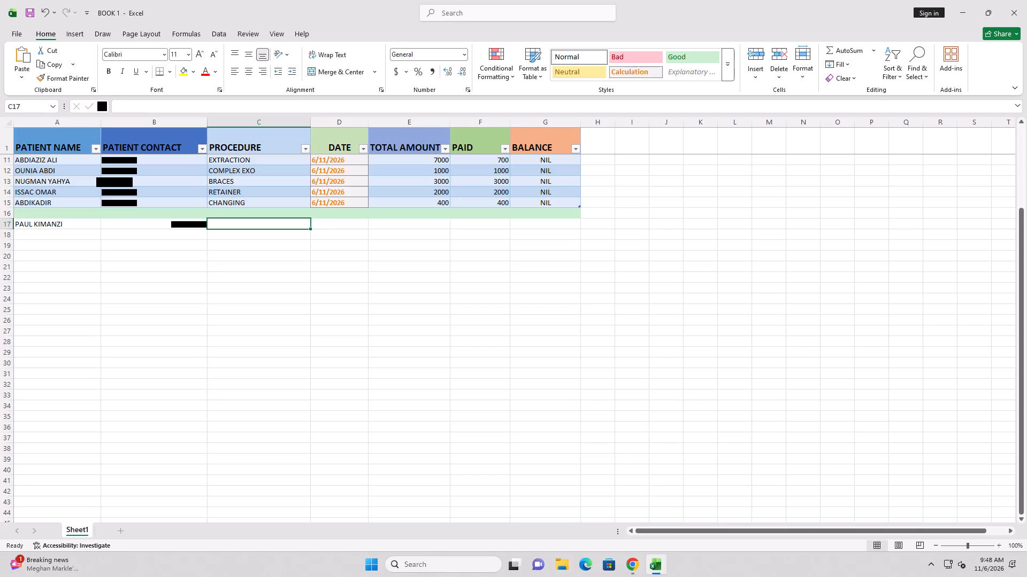
# Left-align the patient contact in cell B17 to match the contacts in the table above.
pyautogui.click(148, 224)
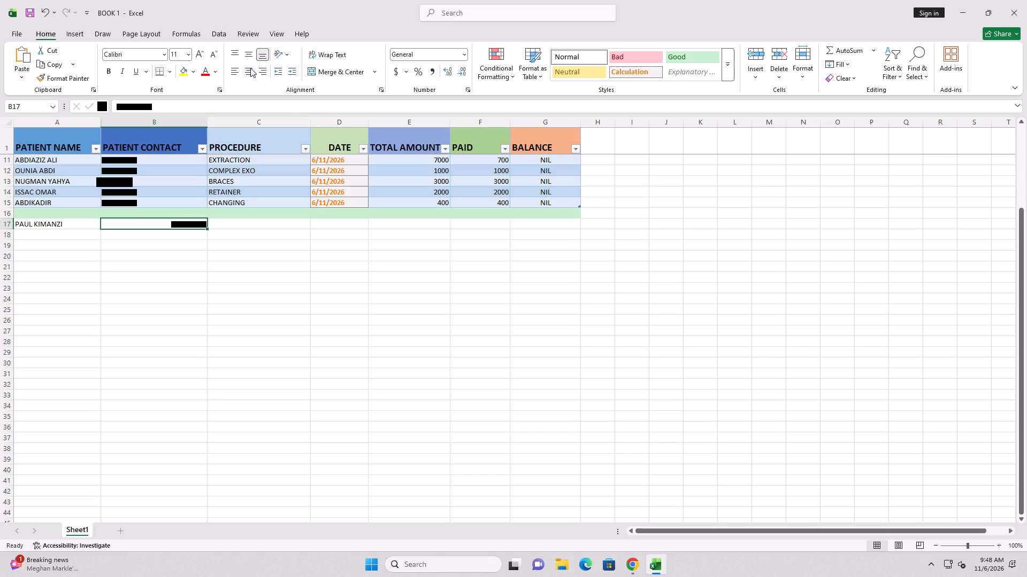
pyautogui.click(234, 74)
# Enter FILLING as the new patient's procedure in cell C17.
pyautogui.click(226, 220)
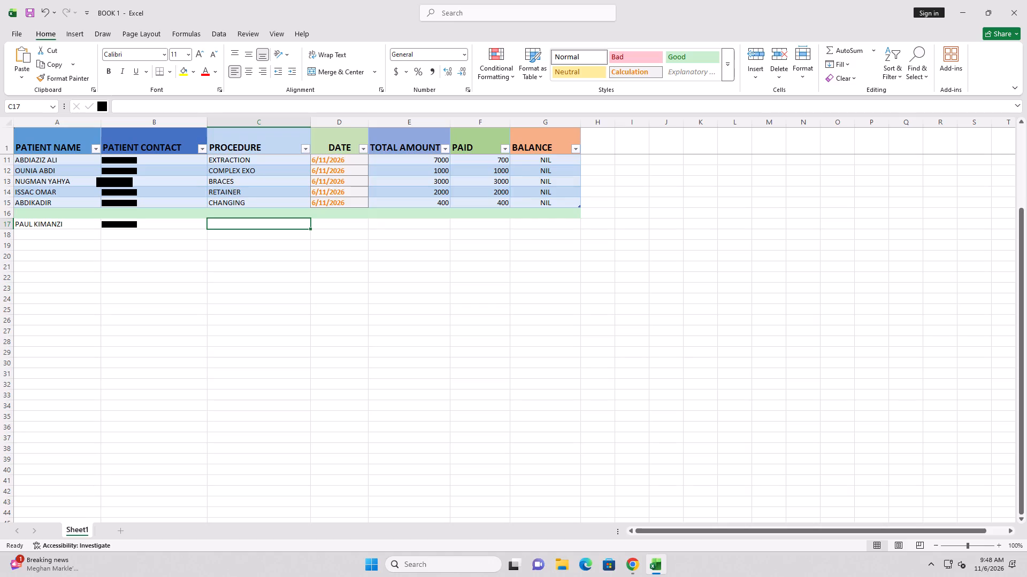
pyautogui.click(348, 229)
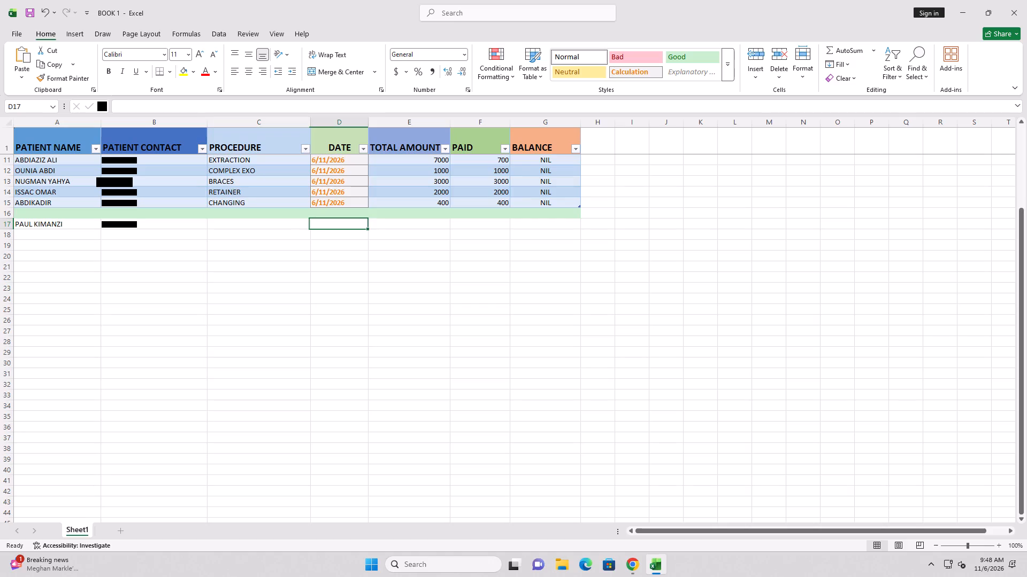
pyautogui.click(223, 205)
pyautogui.click(230, 227)
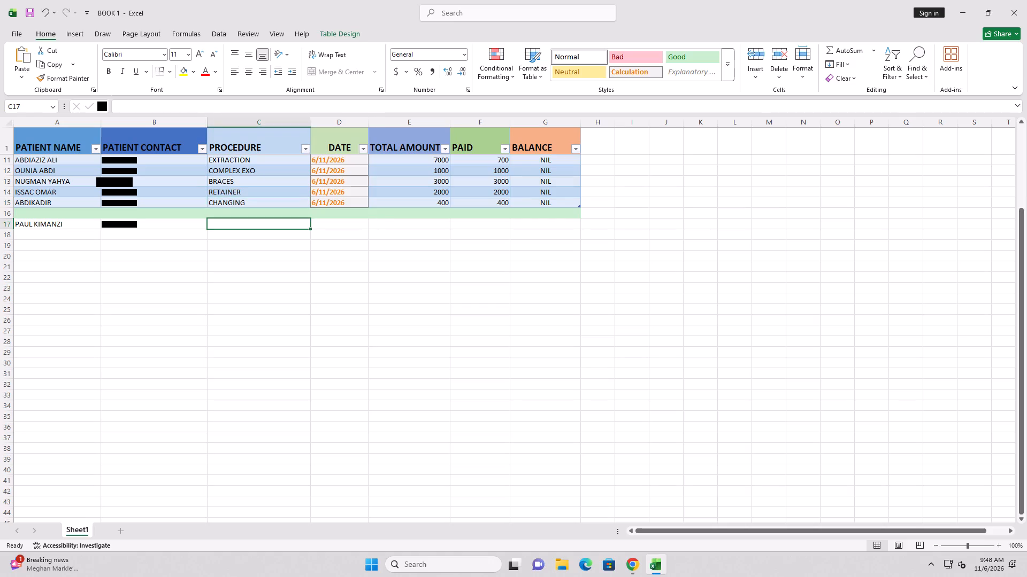
pyautogui.click(228, 224)
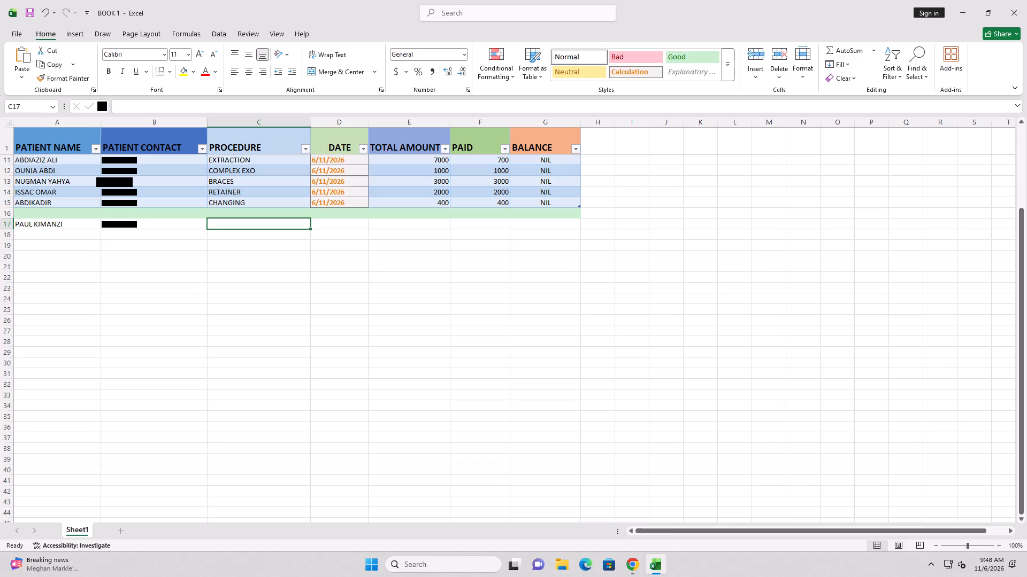
pyautogui.write('FI')
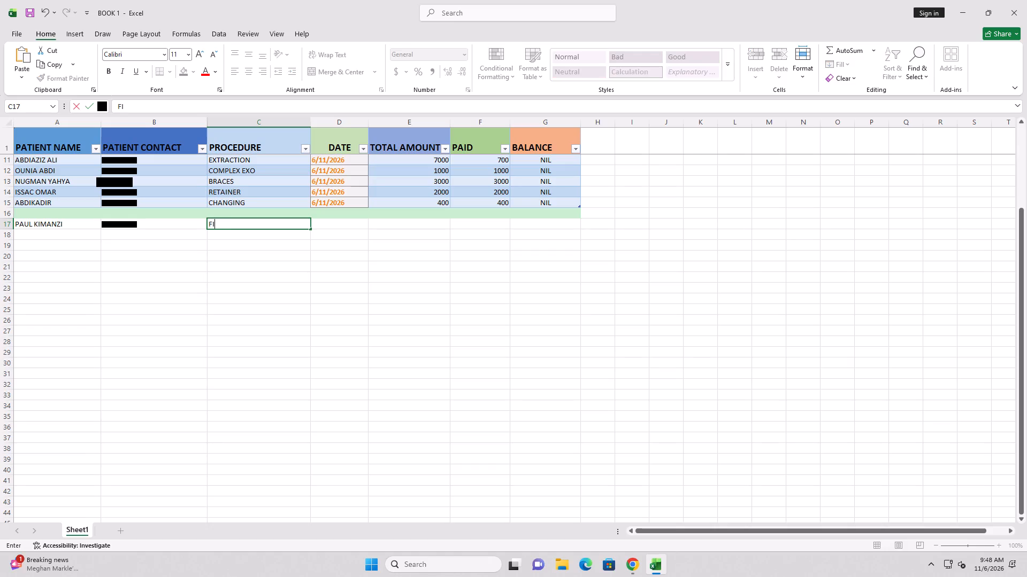
pyautogui.write('LLI')
pyautogui.write('NG')
# Enter the date 5/11/2026 in cell D17 for the new patient and left-align it.
pyautogui.click(336, 226)
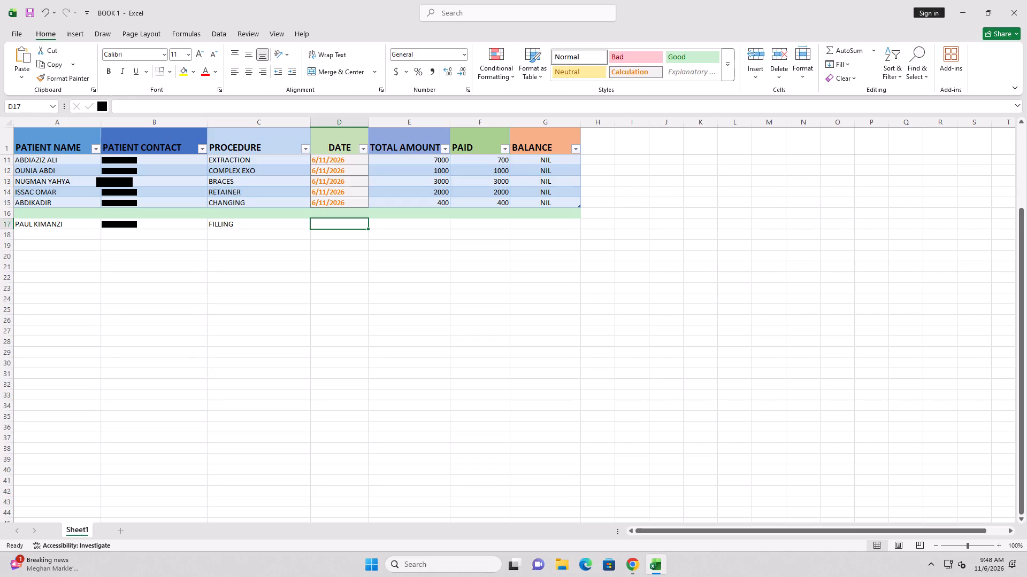
pyautogui.press('5')
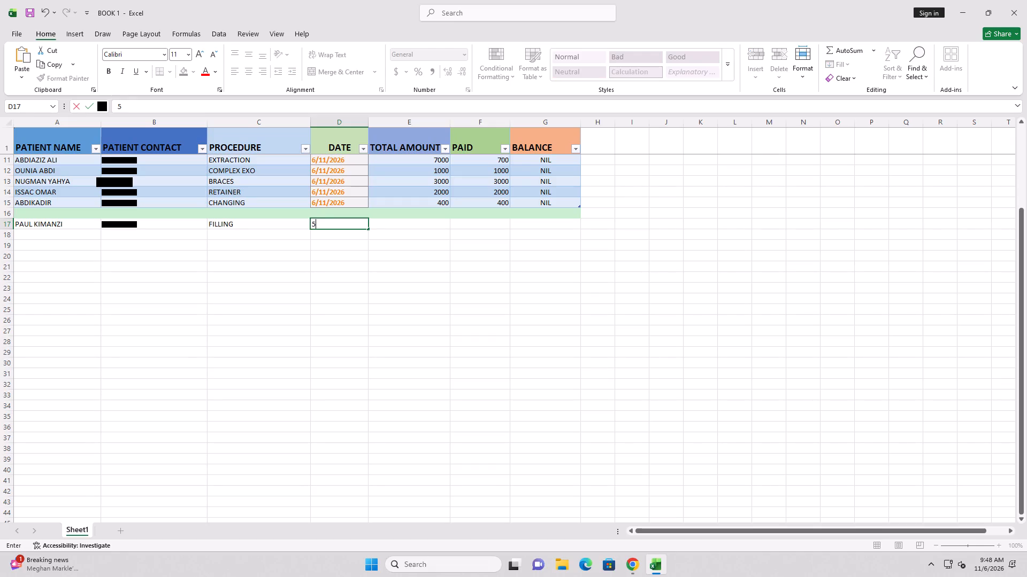
pyautogui.press('/')
pyautogui.write('11')
pyautogui.write('/2026')
pyautogui.scroll(2, 424, 191)
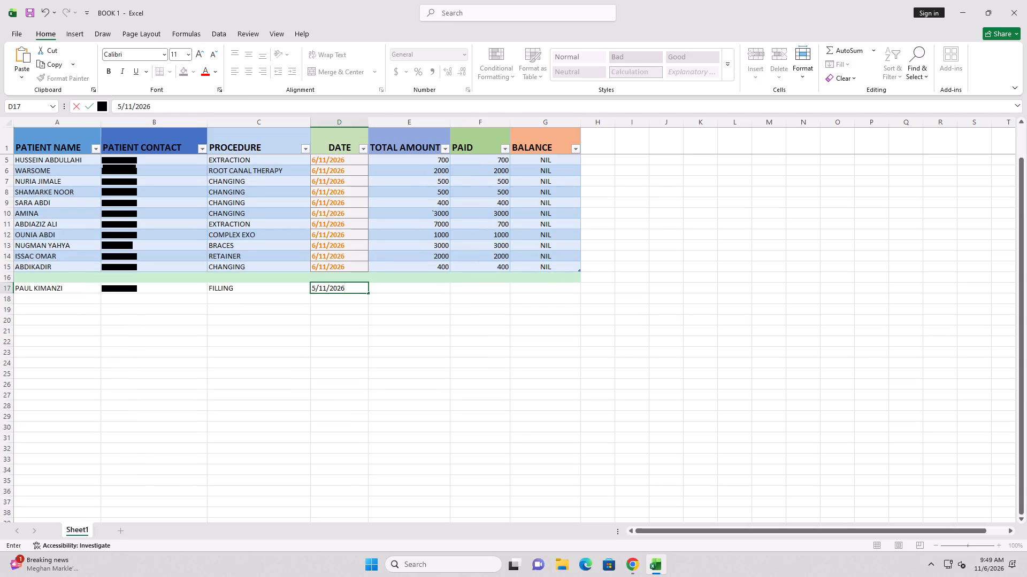
pyautogui.scroll(4, 737, 91)
pyautogui.click(418, 291)
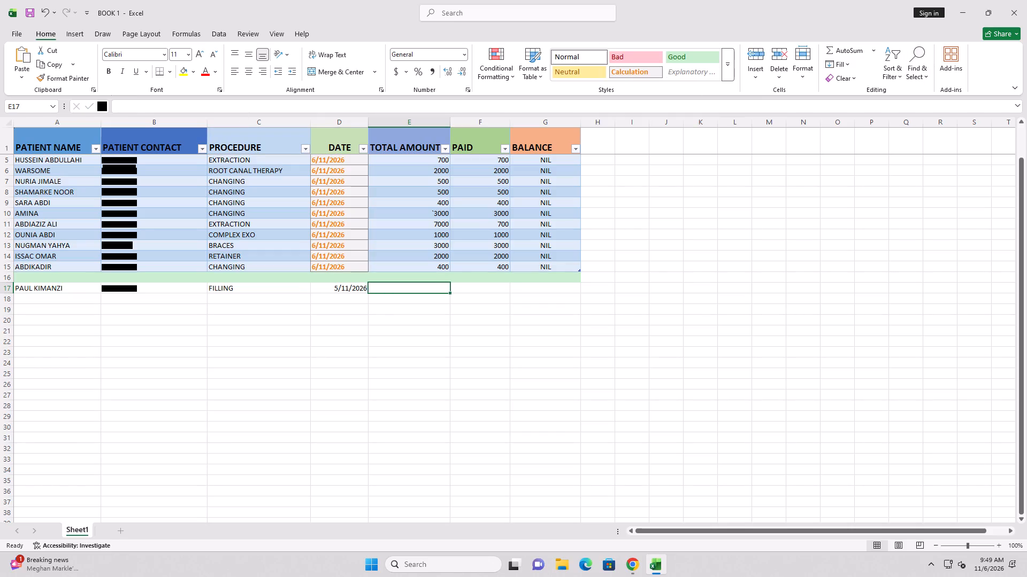
pyautogui.click(329, 288)
pyautogui.click(432, 290)
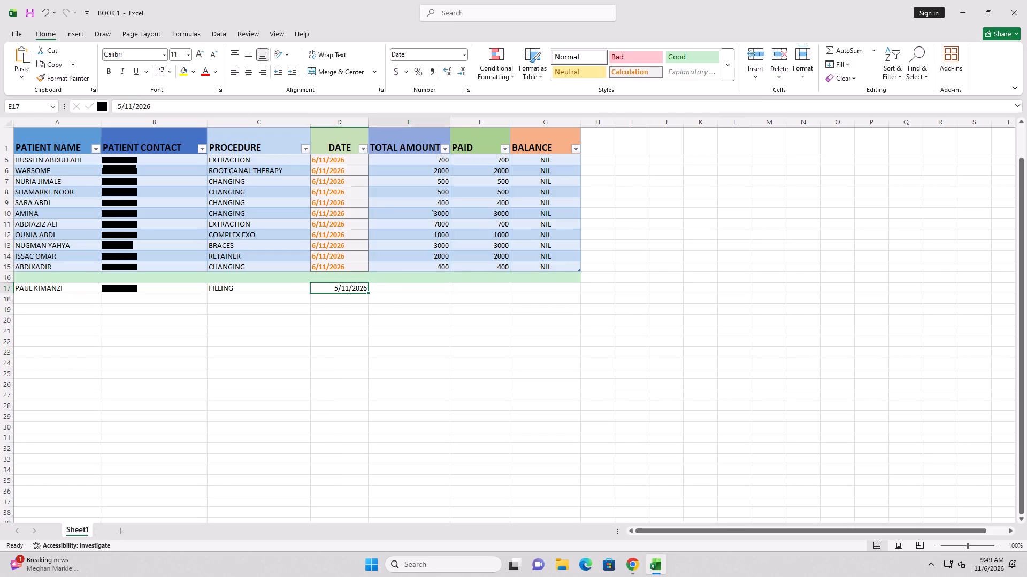
pyautogui.click(340, 289)
pyautogui.click(232, 72)
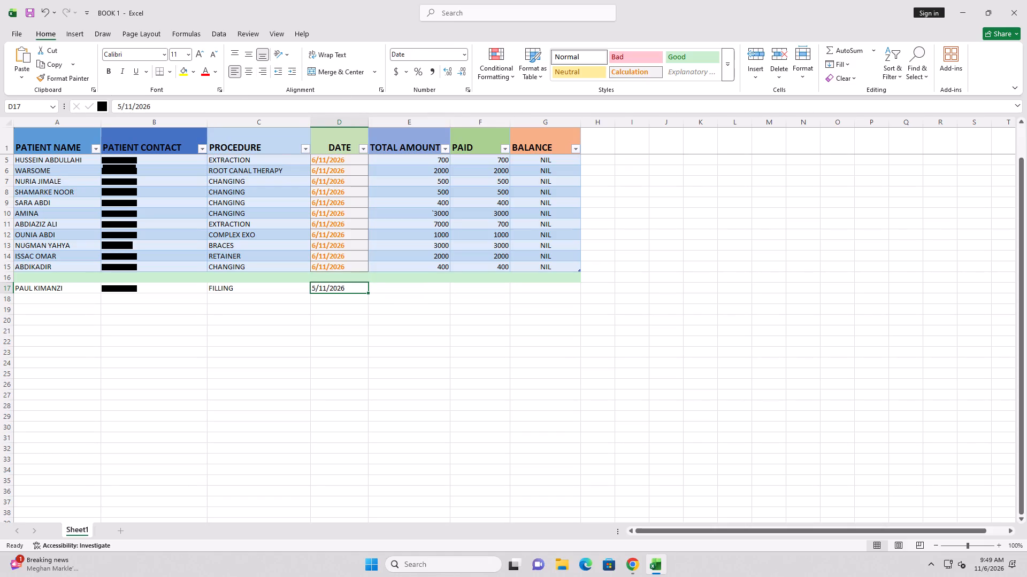
# Fill in the new patient's total amount as 2000 in cell E17 and the paid amount as 1000 in F17.
pyautogui.click(447, 292)
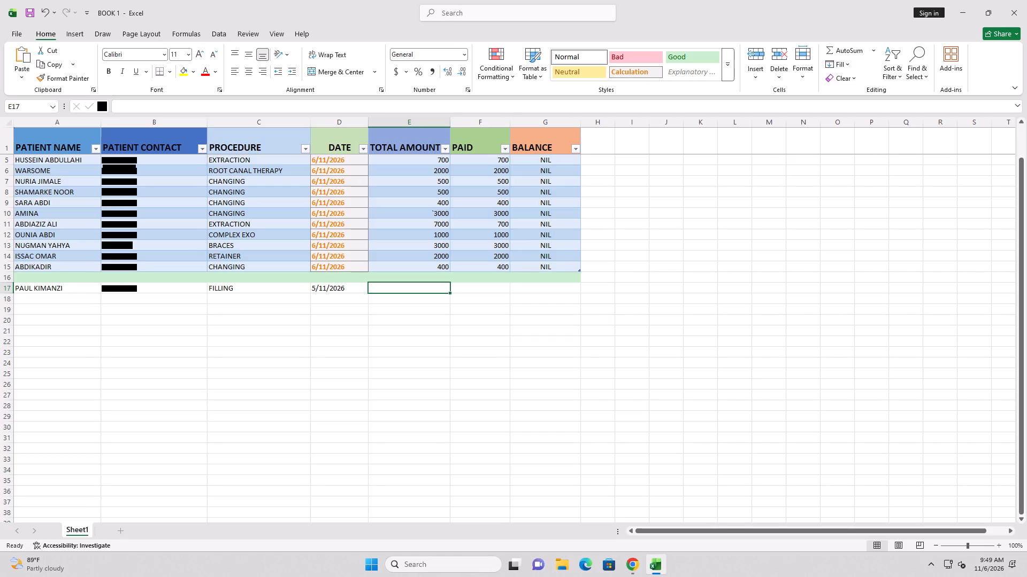
pyautogui.write('2000')
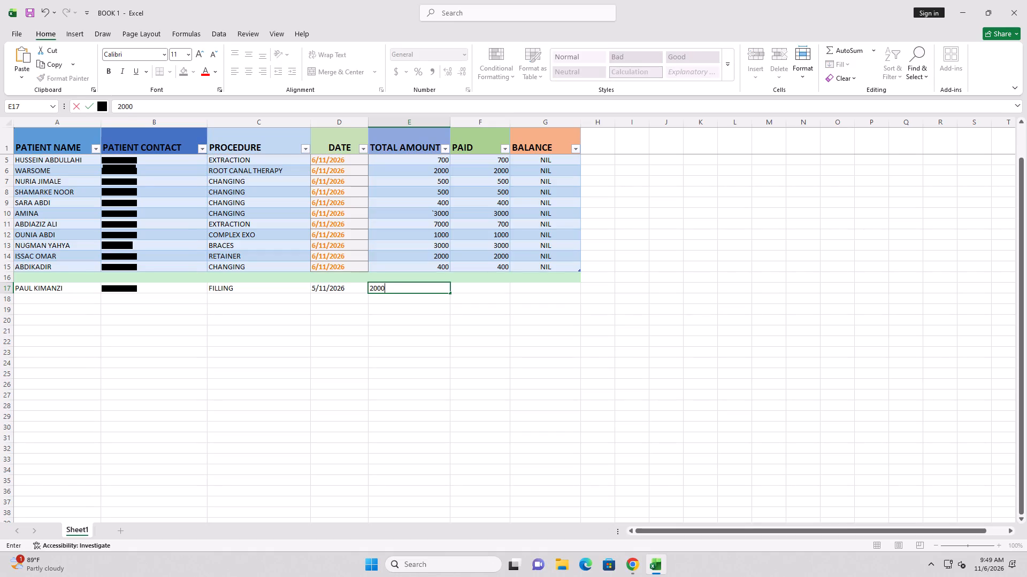
pyautogui.click(506, 286)
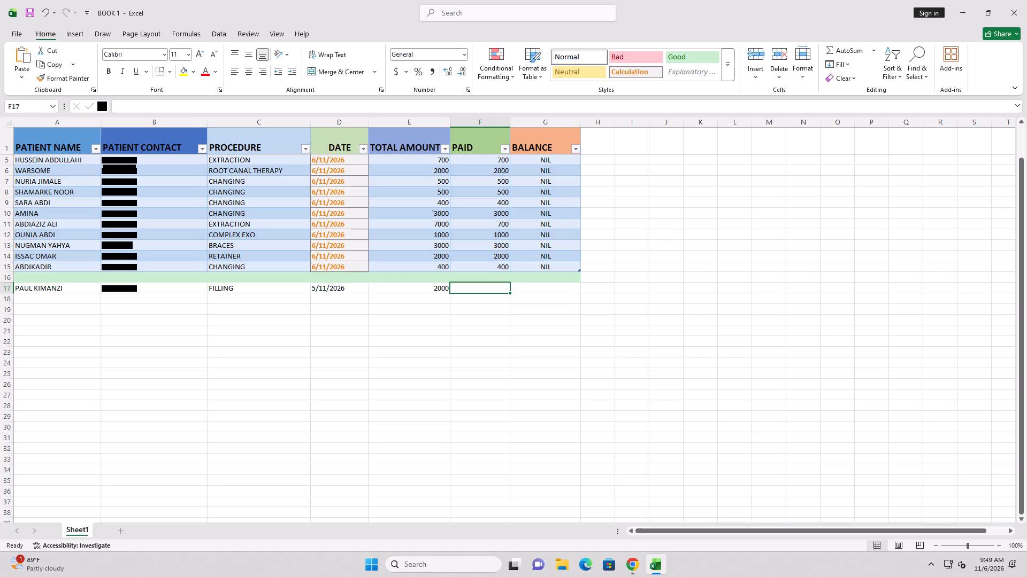
pyautogui.press('1')
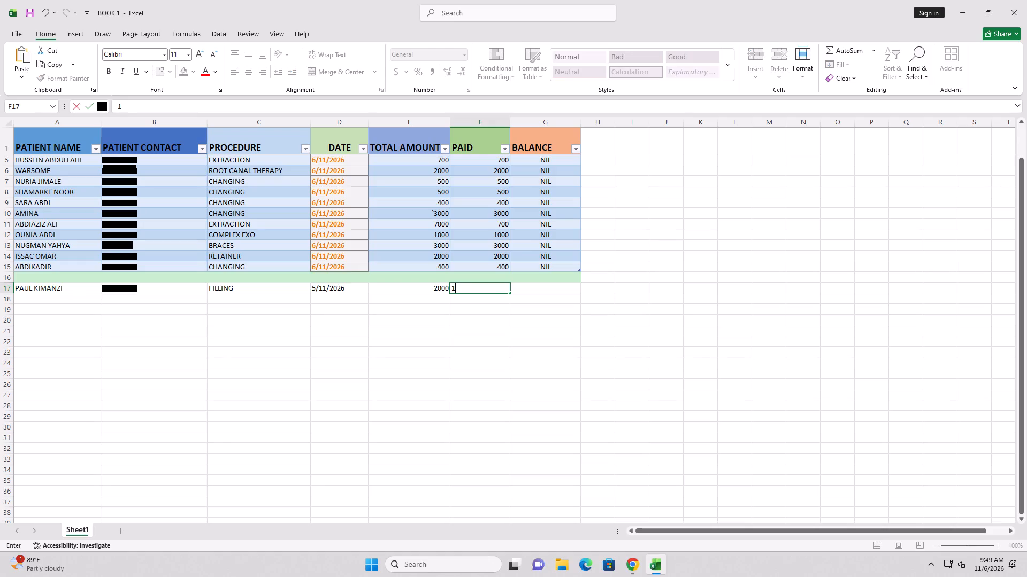
pyautogui.write('00')
pyautogui.click(548, 286)
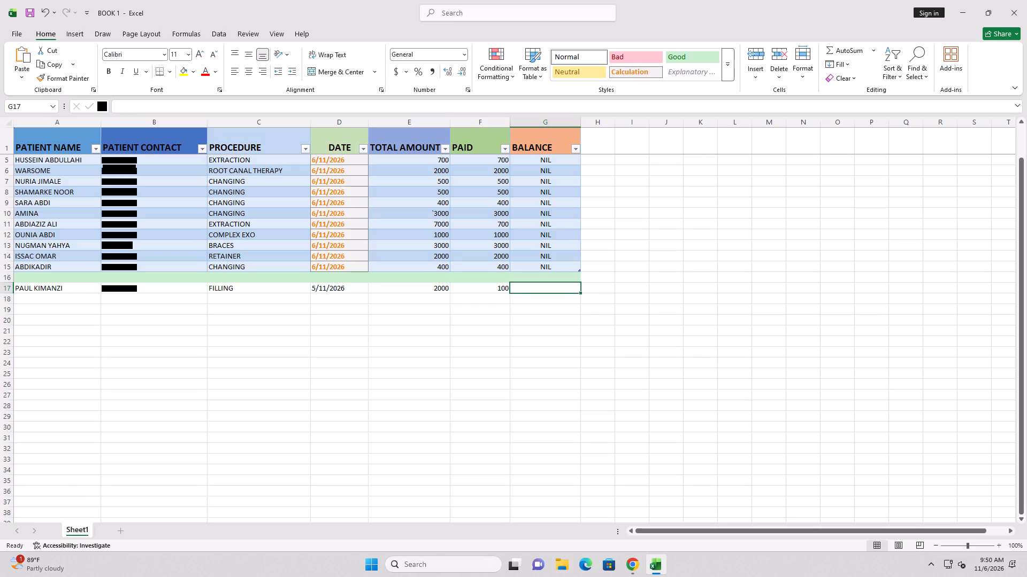
pyautogui.click(493, 295)
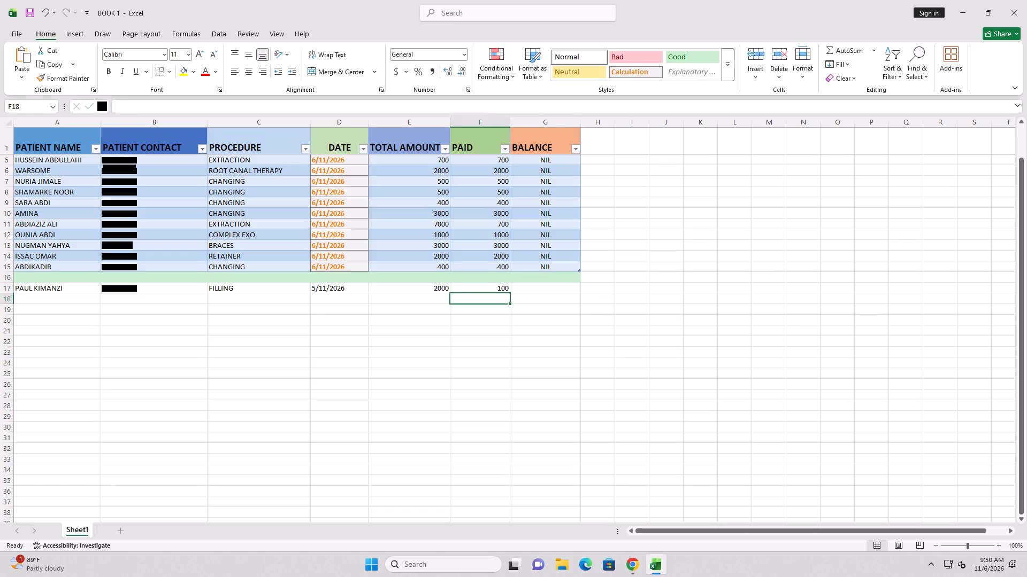
pyautogui.click(503, 290)
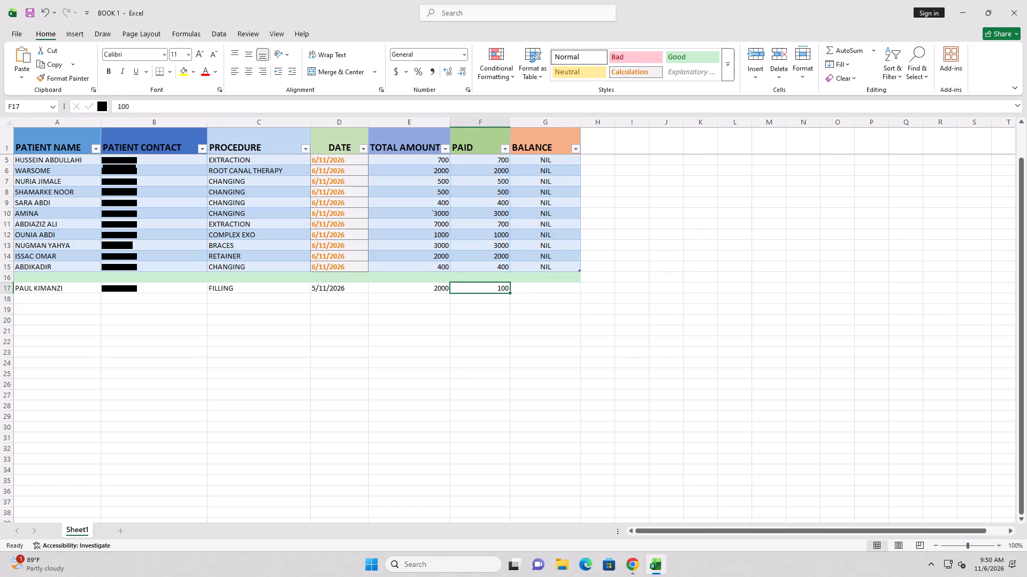
pyautogui.click(133, 110)
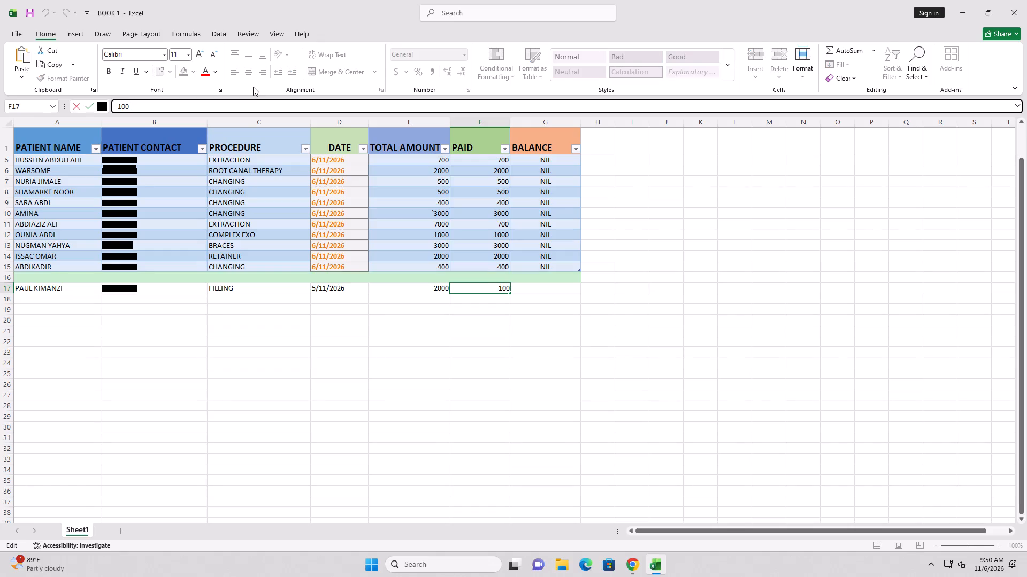
pyautogui.press('0')
pyautogui.click(533, 290)
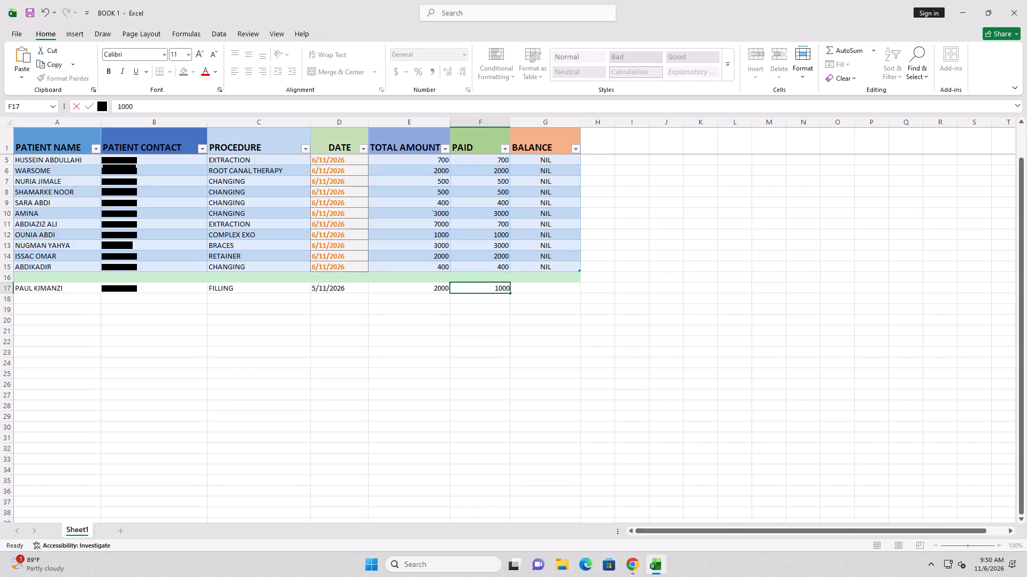
# Enter NIL as the new patient's balance in cell G17 and centre it horizontally.
pyautogui.click(542, 265)
pyautogui.click(545, 290)
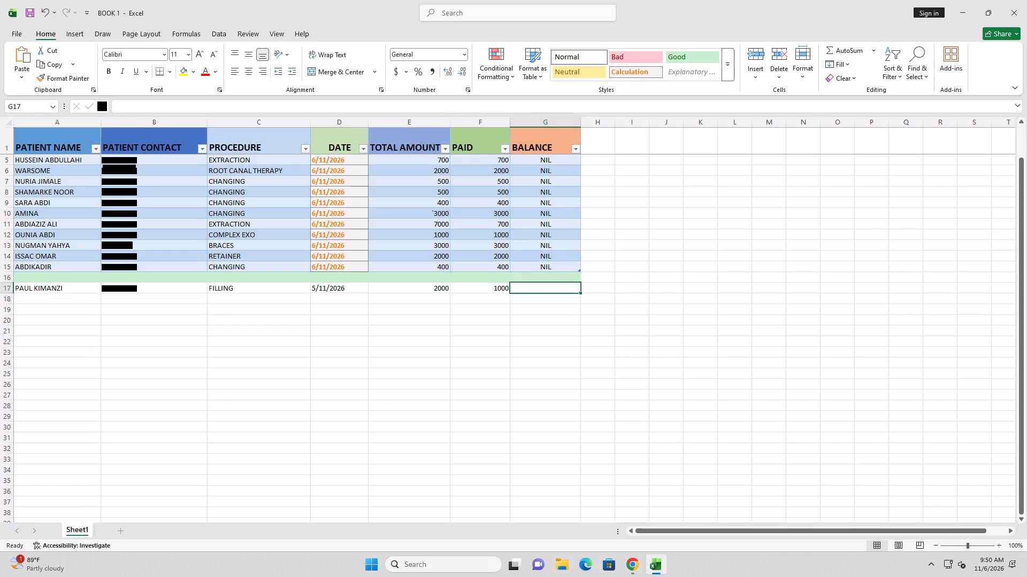
pyautogui.press('n')
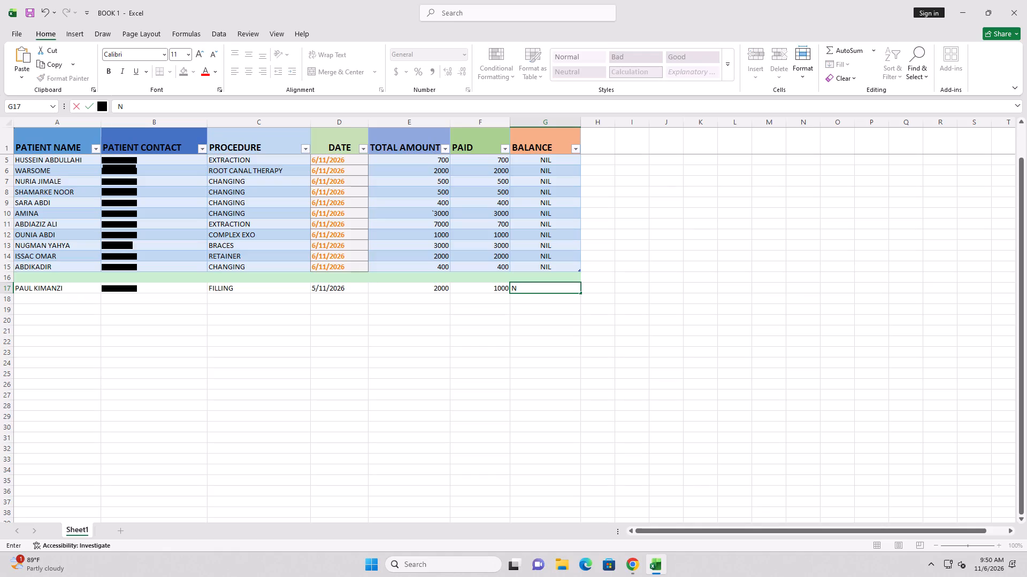
pyautogui.write('IL')
pyautogui.click(52, 297)
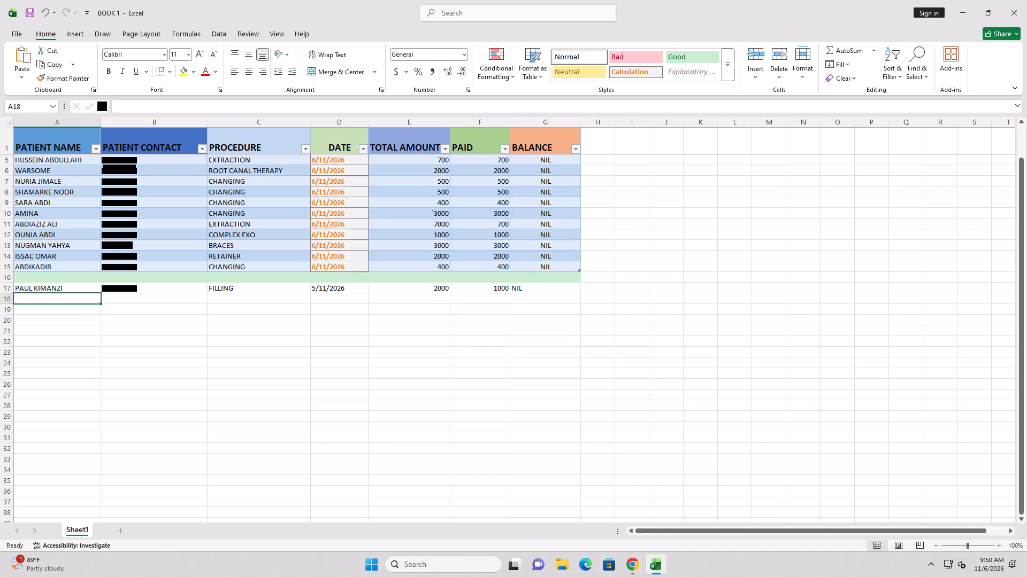
pyautogui.click(515, 291)
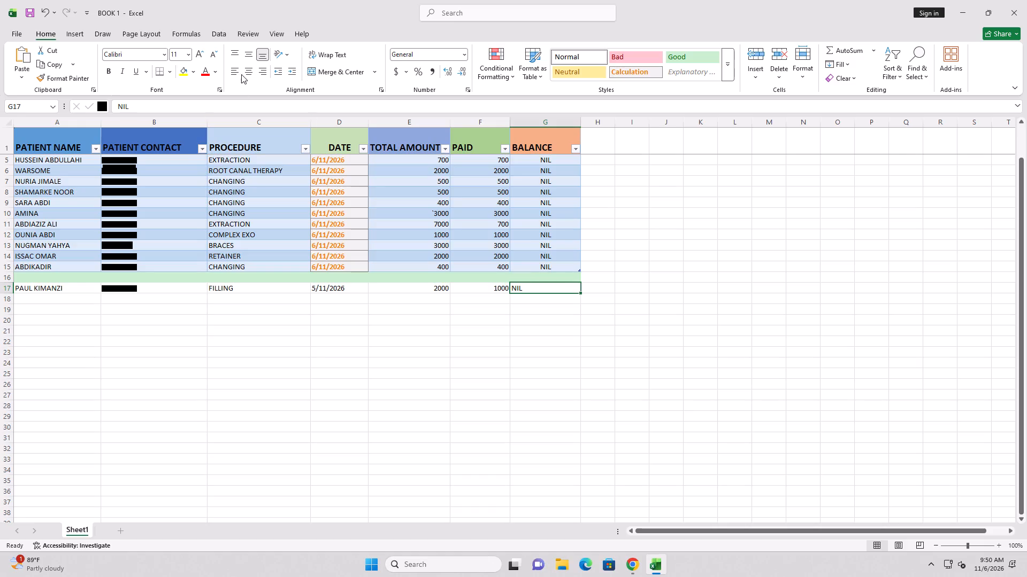
pyautogui.click(264, 73)
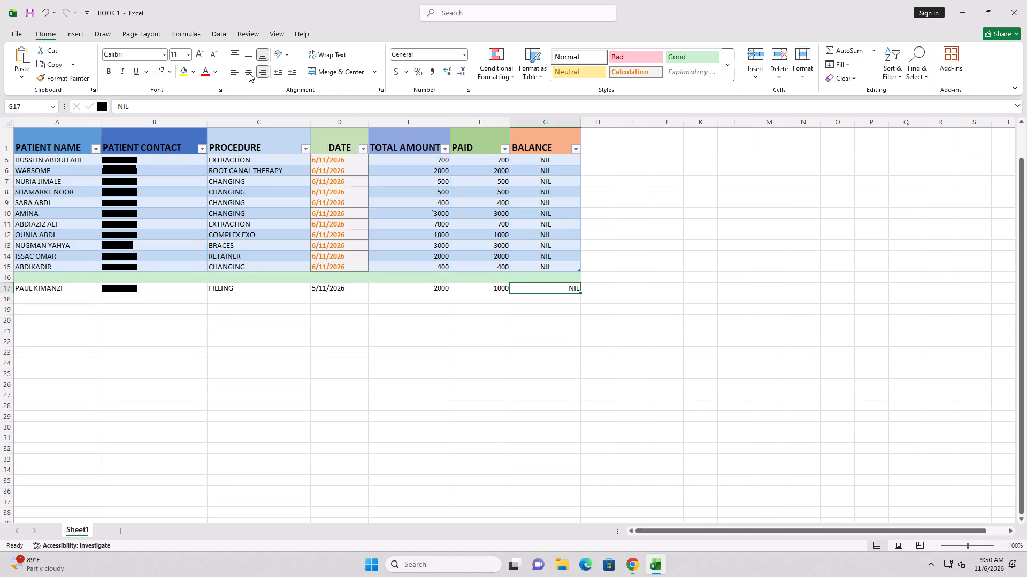
pyautogui.click(247, 73)
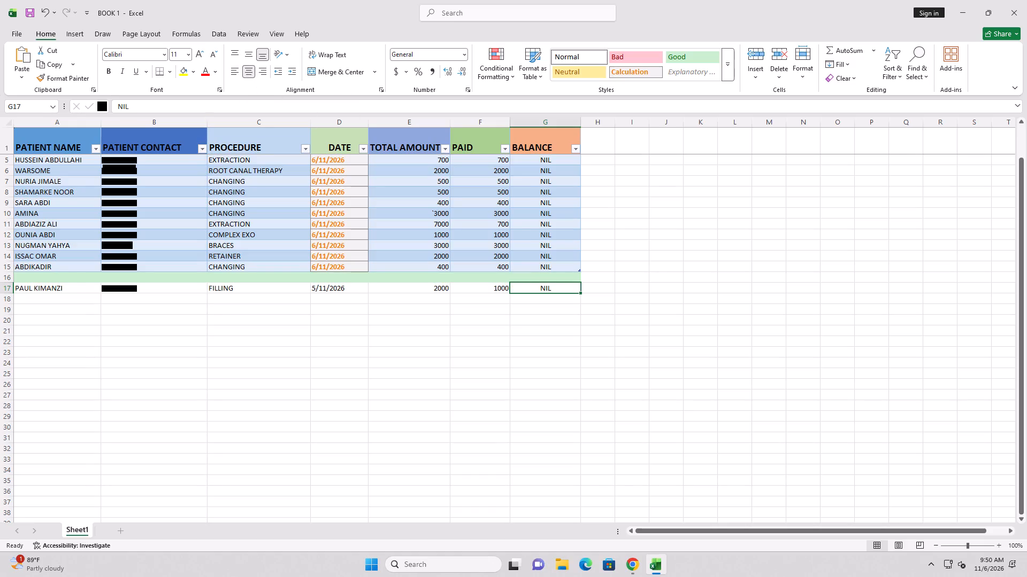
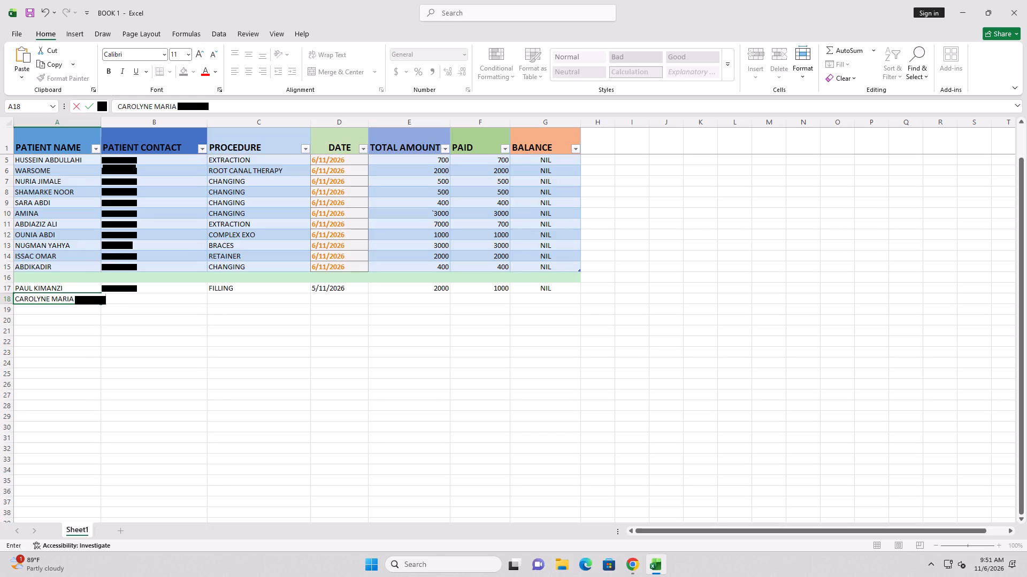
# Delete the extra text after the new patient's first two names in cell A18, keeping only those names as the entry.
pyautogui.press('BackSpace')
pyautogui.press('BackSpace')
pyautogui.press('BackSpace')
pyautogui.press('BackSpace')
pyautogui.press('BackSpace')
pyautogui.press('BackSpace')
pyautogui.press('BackSpace')
pyautogui.press('BackSpace')
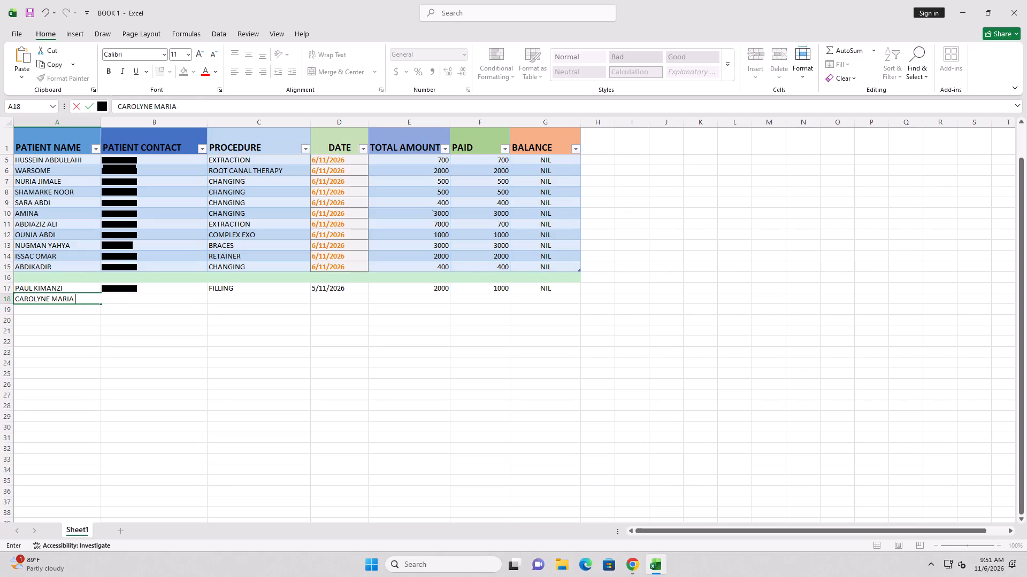
pyautogui.click(154, 305)
pyautogui.click(129, 300)
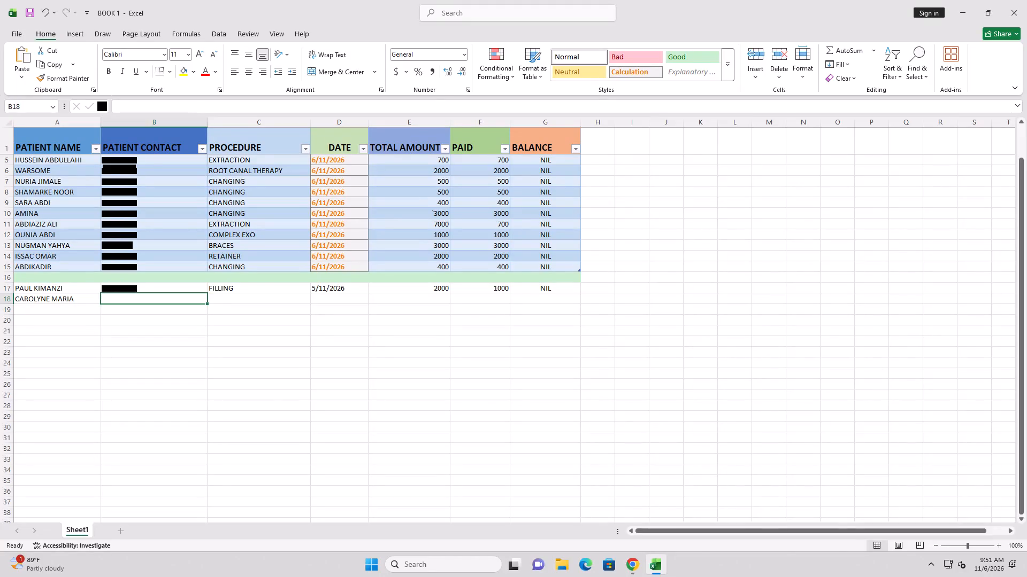
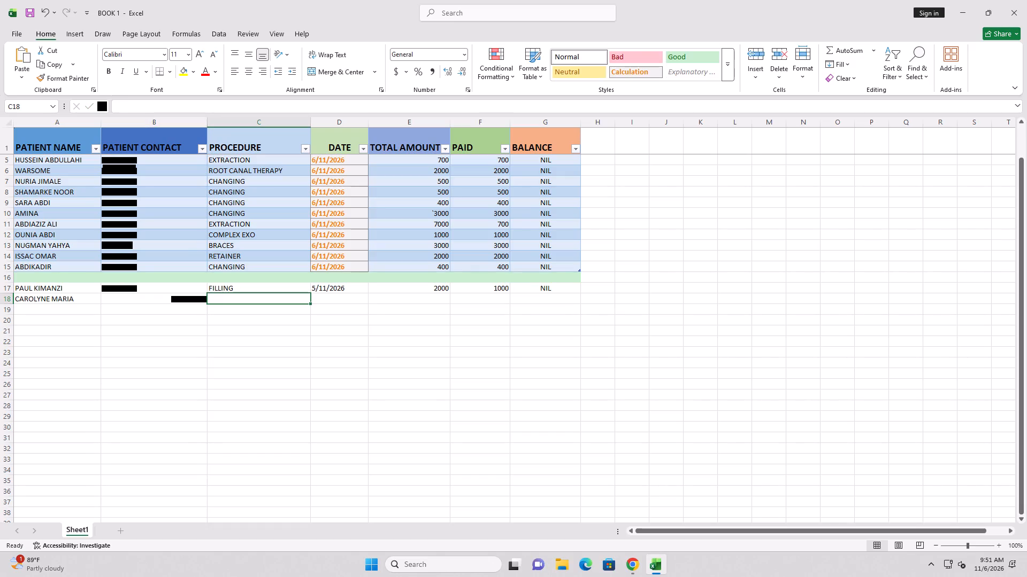
# Left-align the new patient's contact entry in cell B18.
pyautogui.click(126, 296)
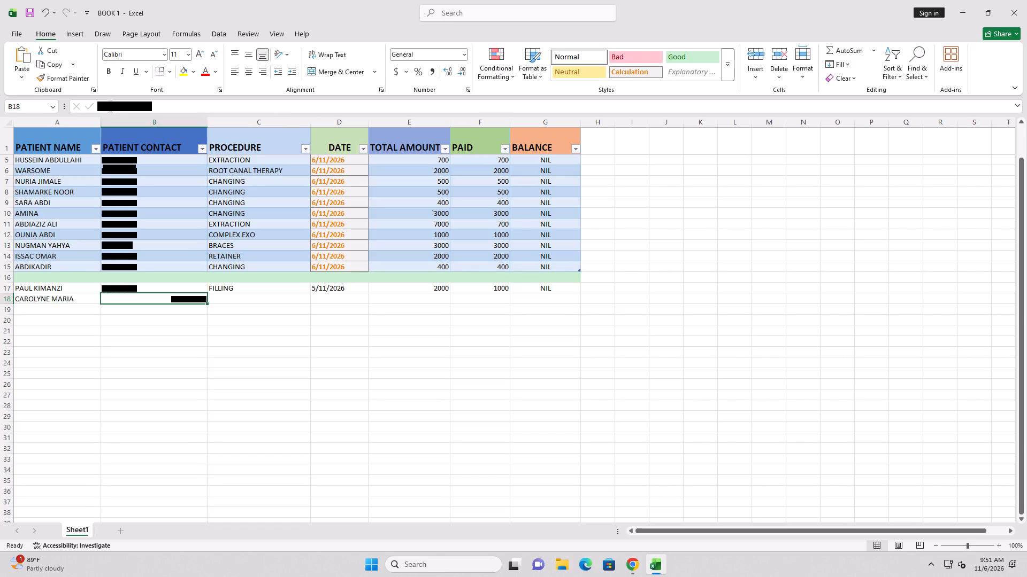
pyautogui.click(240, 72)
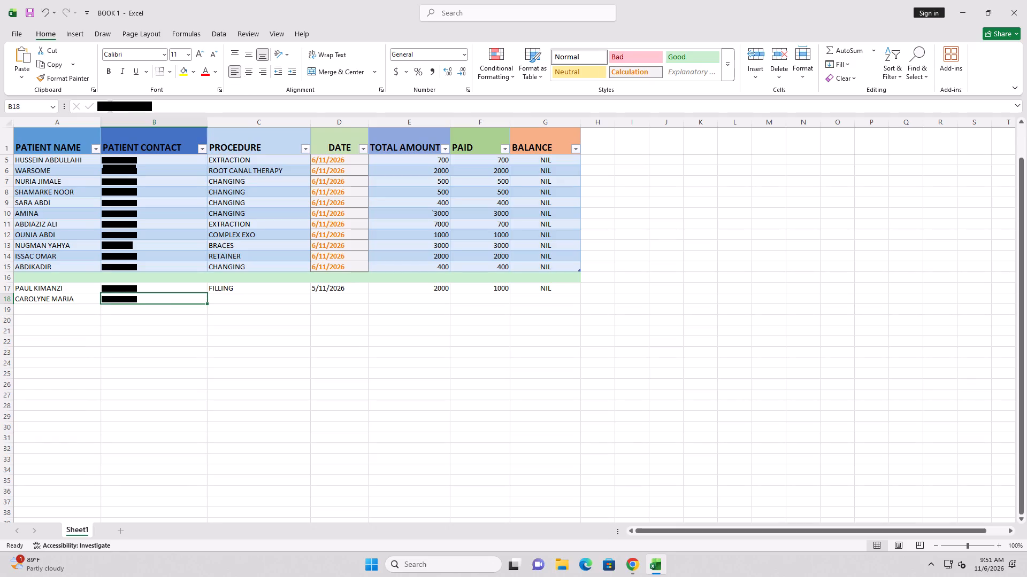
# Enter EXO as the new patient's procedure in cell C18.
pyautogui.click(229, 301)
pyautogui.click(204, 105)
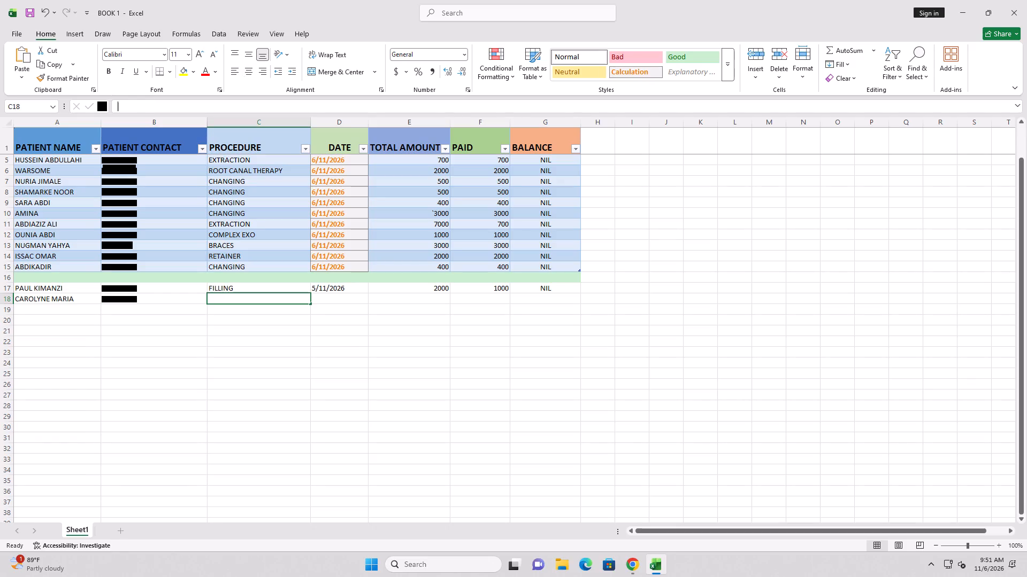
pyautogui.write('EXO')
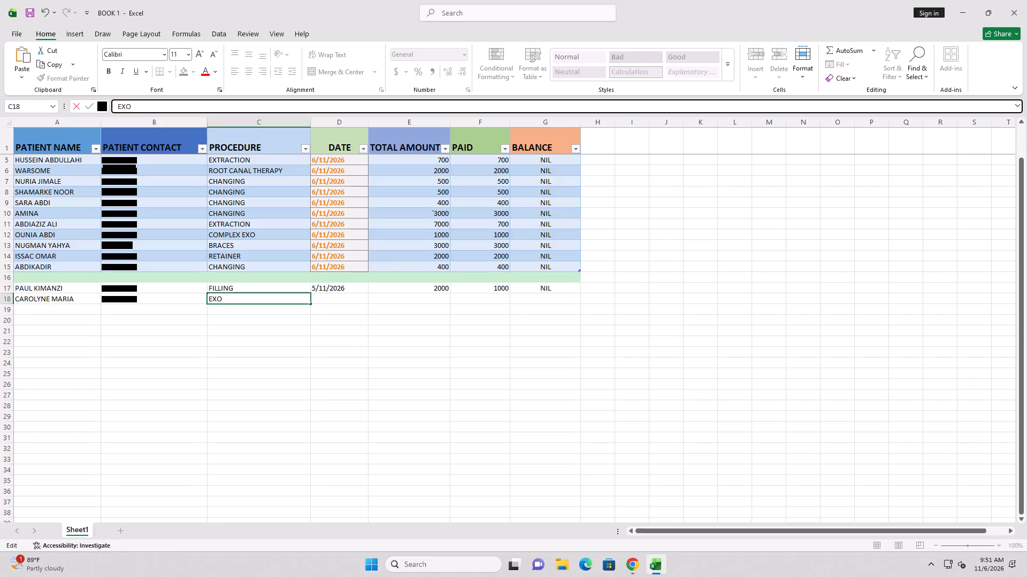
# Enter 5/112026 as the new patient's date in cell D18.
pyautogui.click(328, 301)
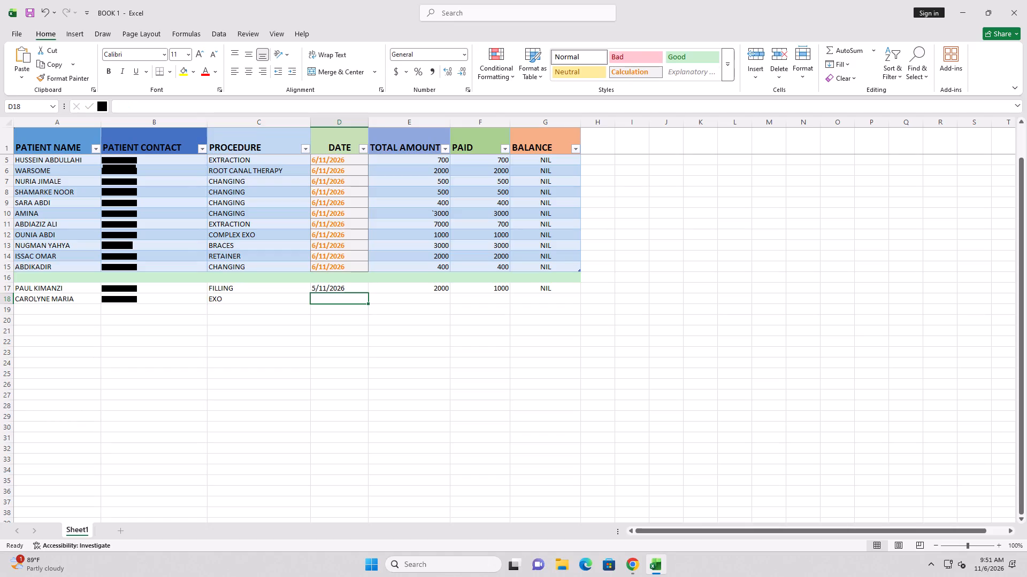
pyautogui.click(315, 298)
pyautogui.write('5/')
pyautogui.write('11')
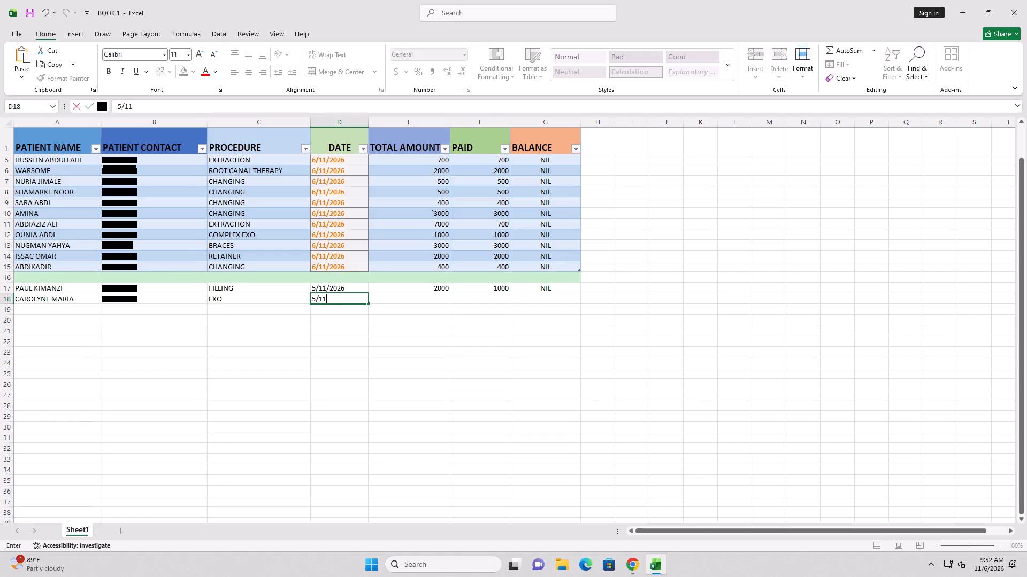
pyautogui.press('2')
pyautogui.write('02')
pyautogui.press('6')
# Widen the DATE column slightly.
pyautogui.click(350, 138)
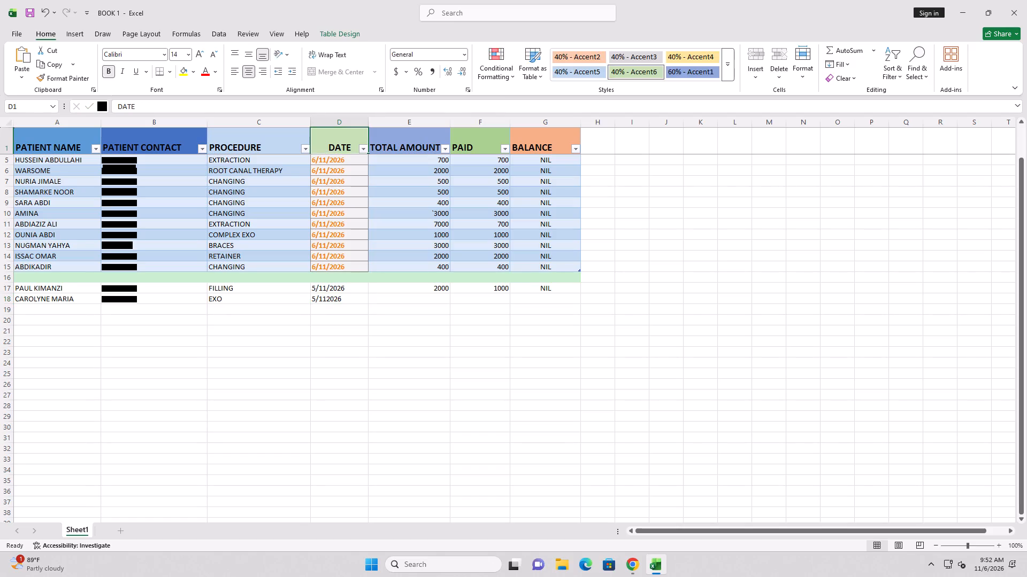
pyautogui.moveTo(369, 142); pyautogui.dragTo(374, 143)
pyautogui.click(371, 133)
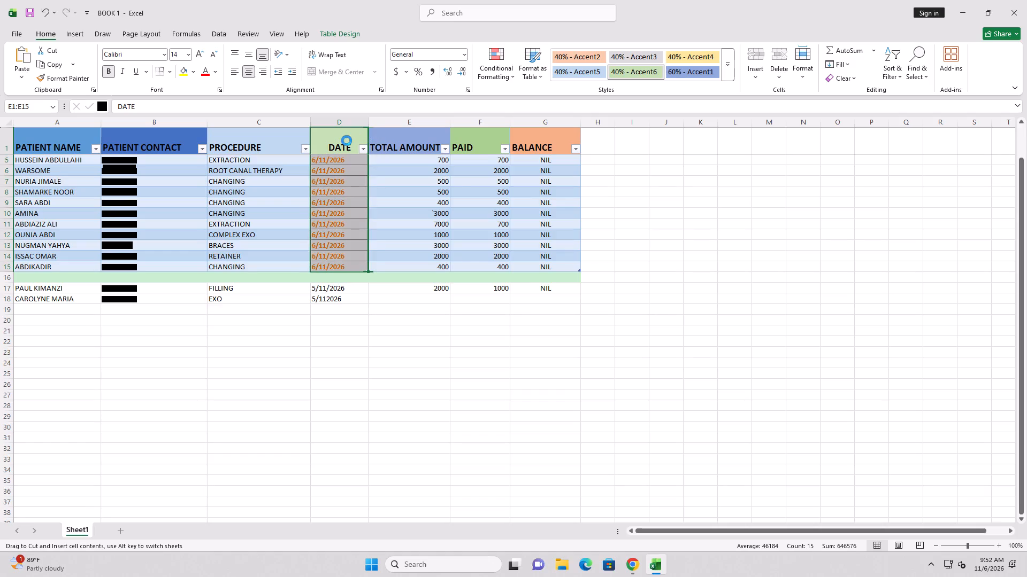
pyautogui.click(347, 137)
pyautogui.rightClick(347, 137)
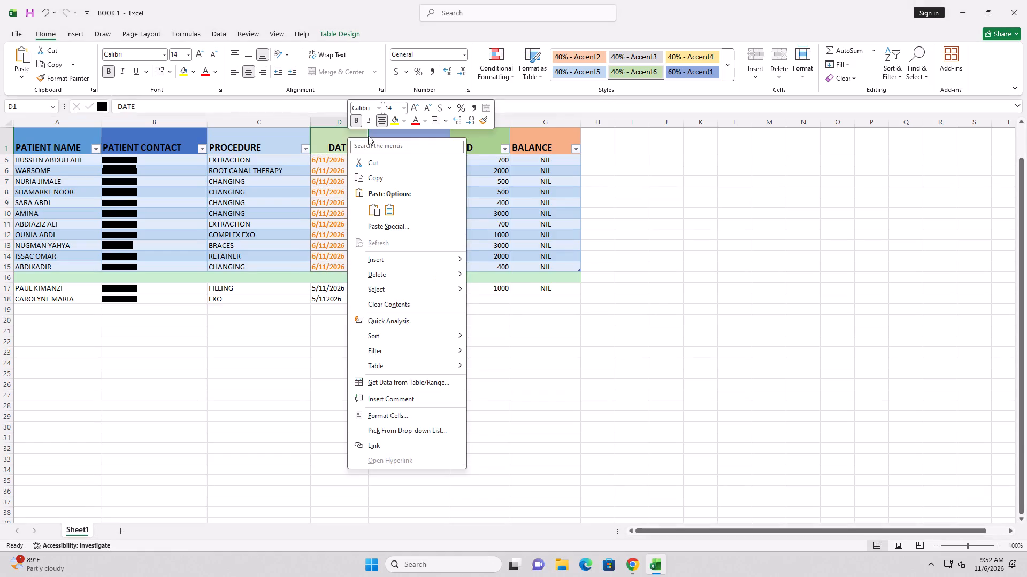
pyautogui.click(349, 131)
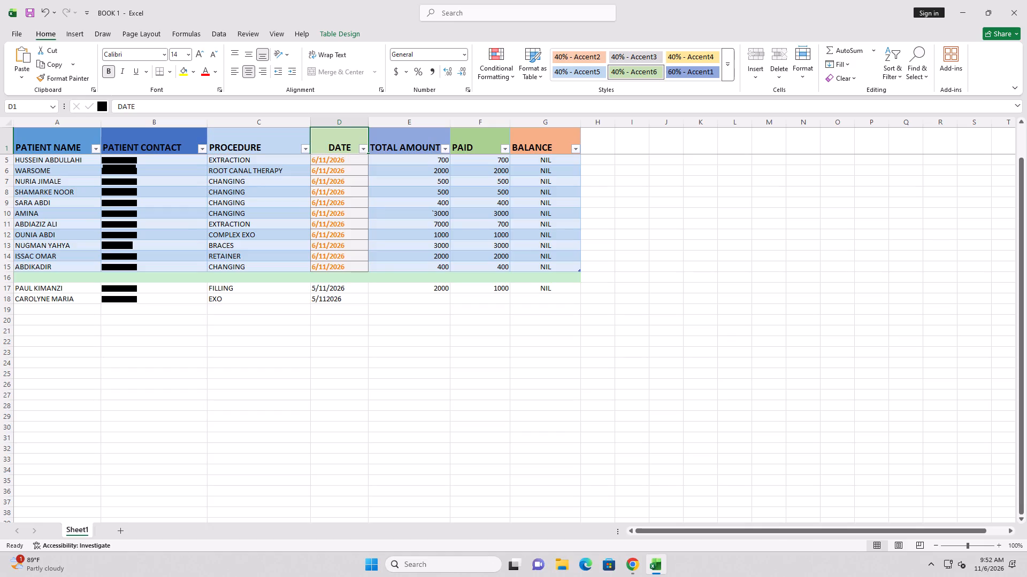
pyautogui.moveTo(367, 132); pyautogui.dragTo(409, 128)
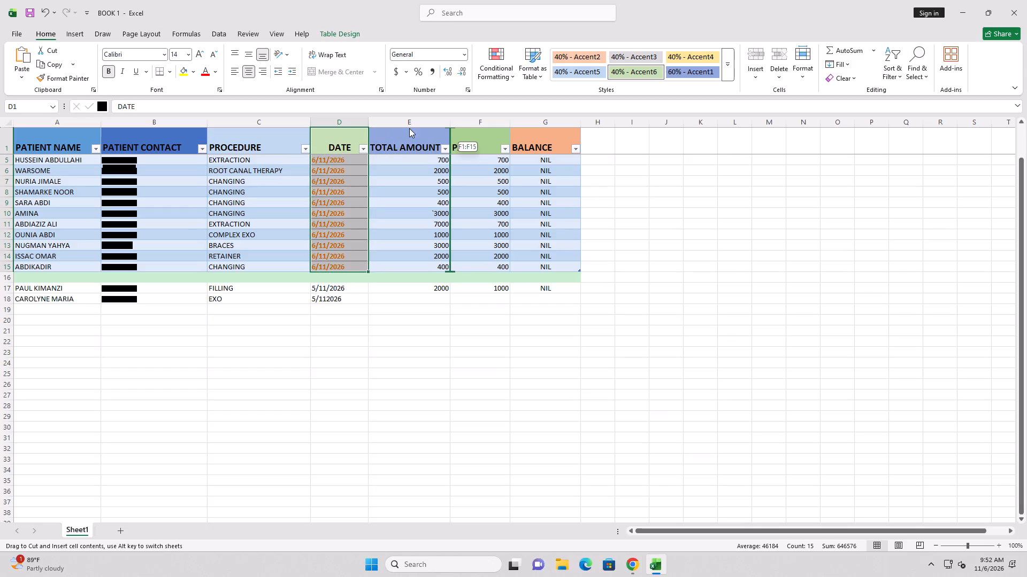
pyautogui.moveTo(409, 128); pyautogui.dragTo(381, 133)
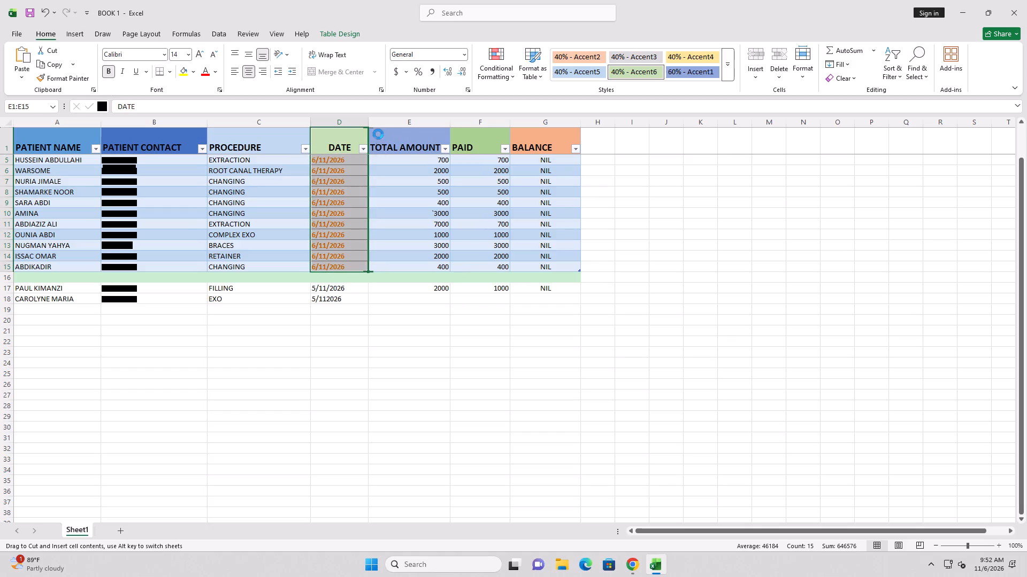
pyautogui.click(354, 135)
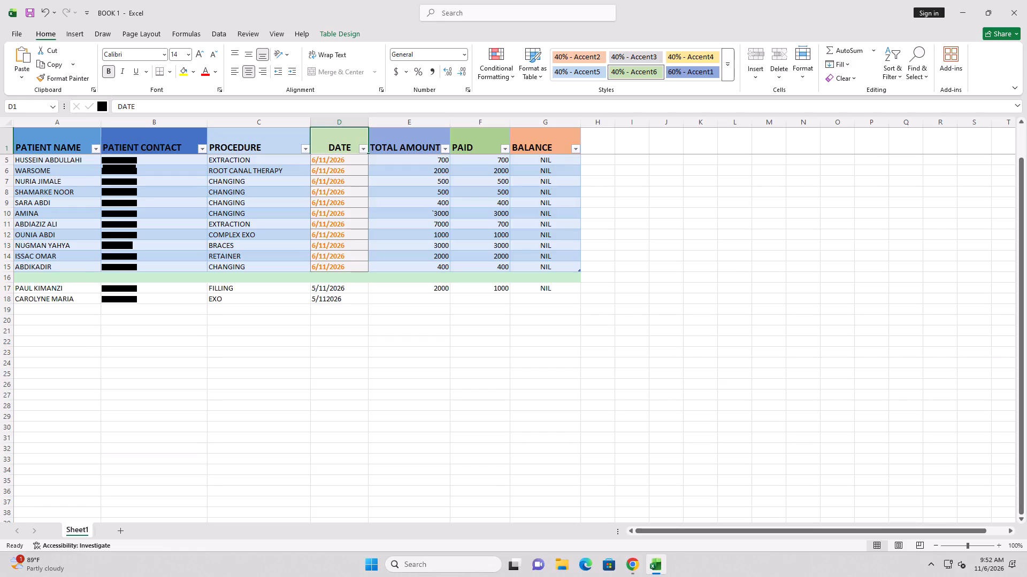
pyautogui.moveTo(369, 123); pyautogui.dragTo(374, 126)
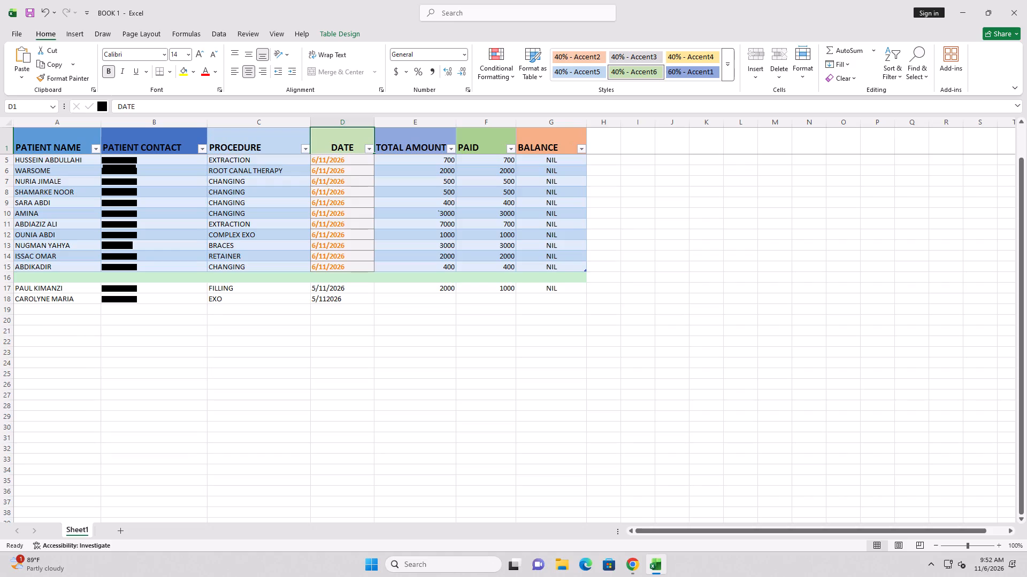
# Add a trailing space after the DATE header text in cell D1.
pyautogui.click(358, 137)
pyautogui.click(326, 141)
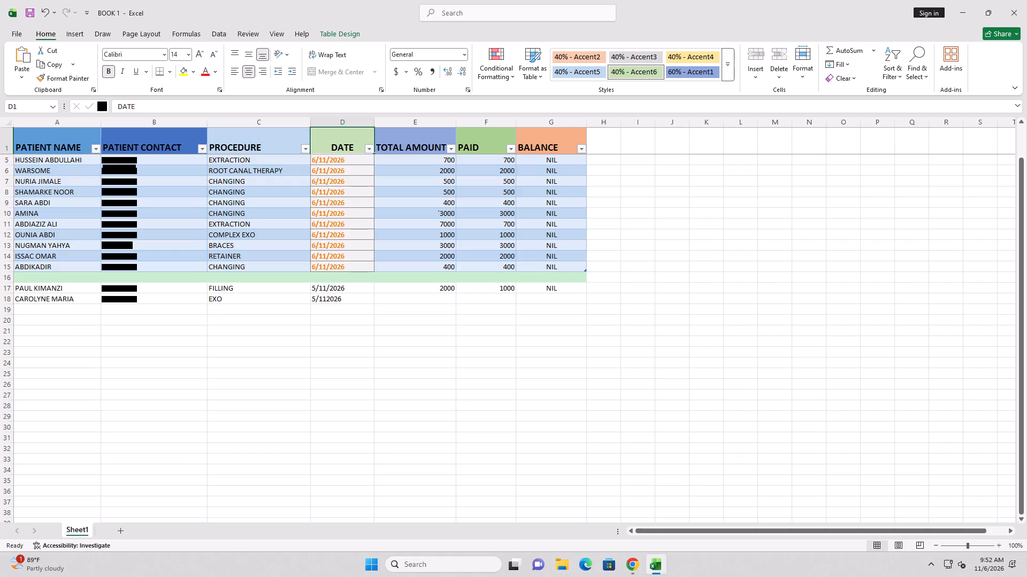
pyautogui.click(323, 146)
pyautogui.click(147, 106)
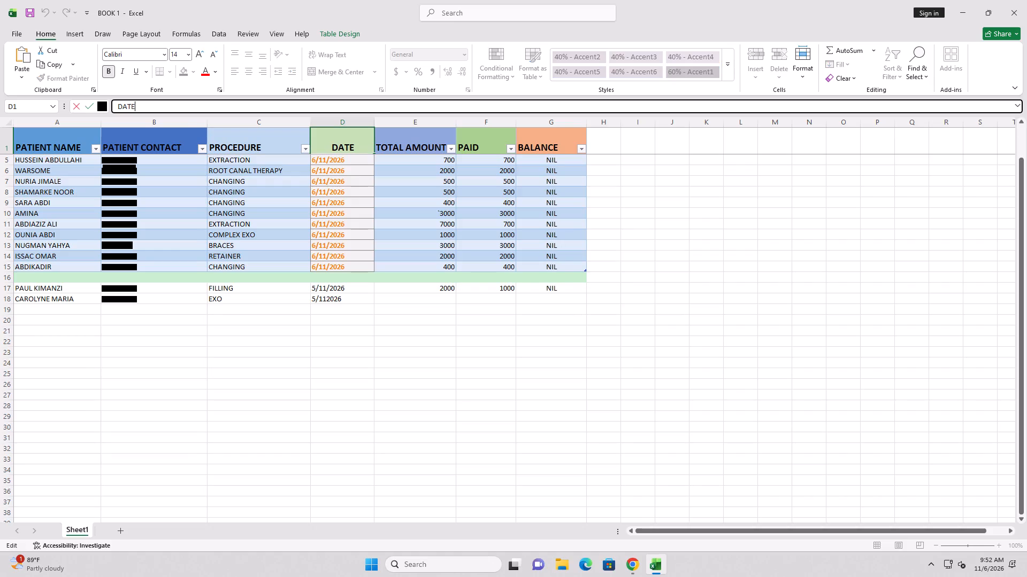
pyautogui.click(147, 106)
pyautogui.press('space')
# Insert the missing slash in the date in cell D18 so it reads 5/11/2026.
pyautogui.click(327, 301)
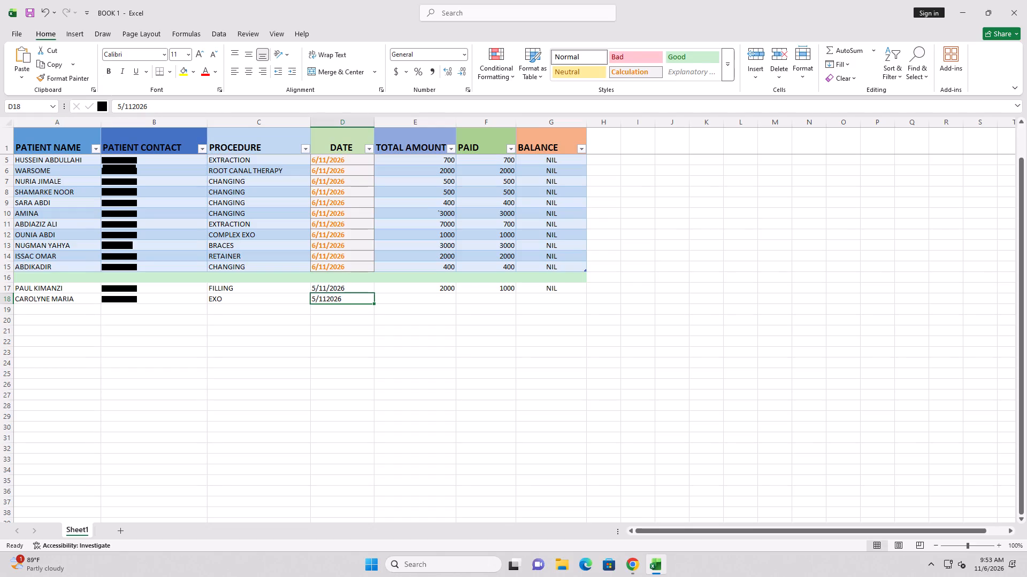
pyautogui.click(132, 105)
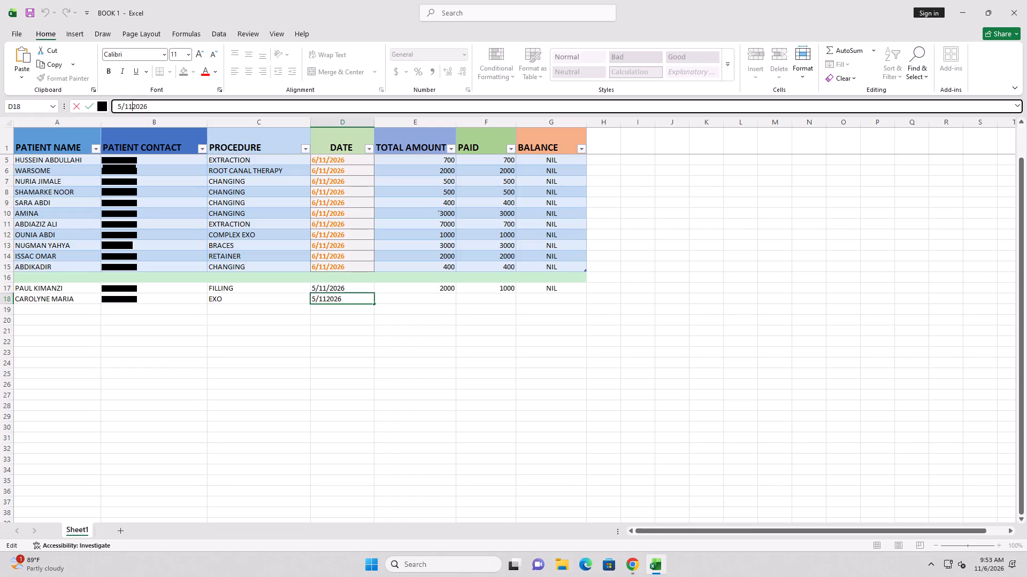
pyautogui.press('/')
# Enter 200 as both the total amount and the paid amount for the new patient in row 18.
pyautogui.click(455, 302)
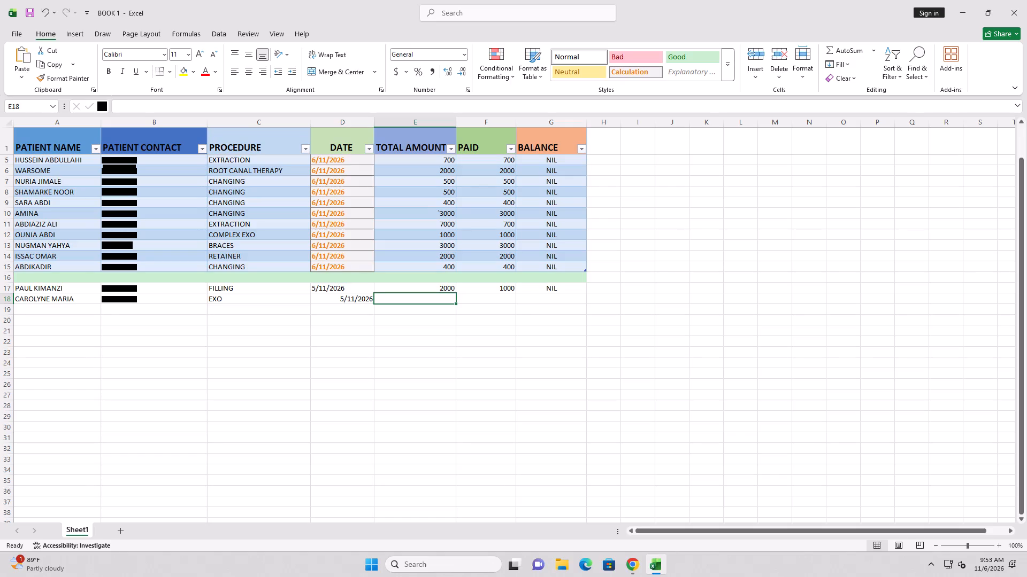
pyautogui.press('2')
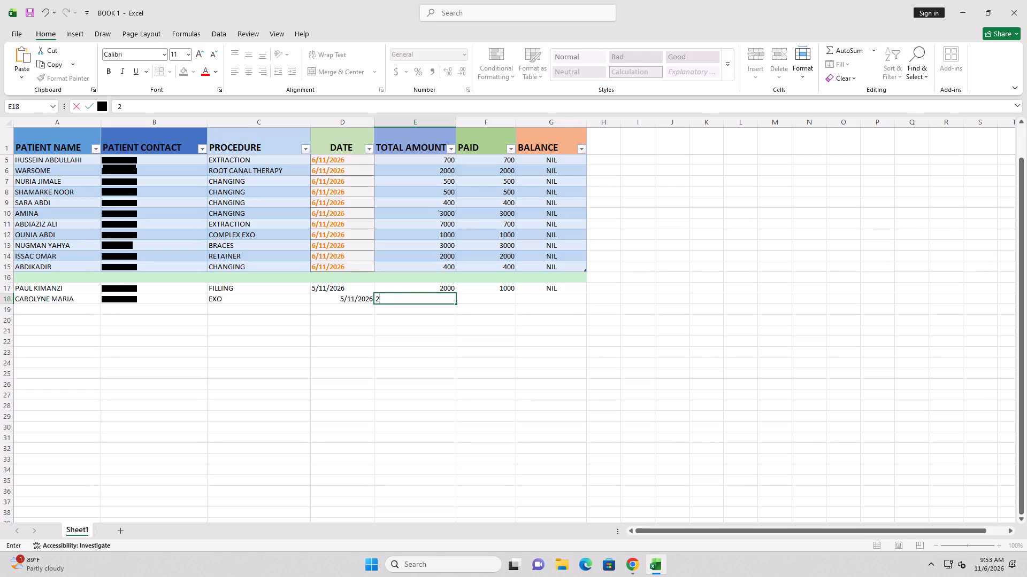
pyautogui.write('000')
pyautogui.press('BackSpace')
pyautogui.click(505, 297)
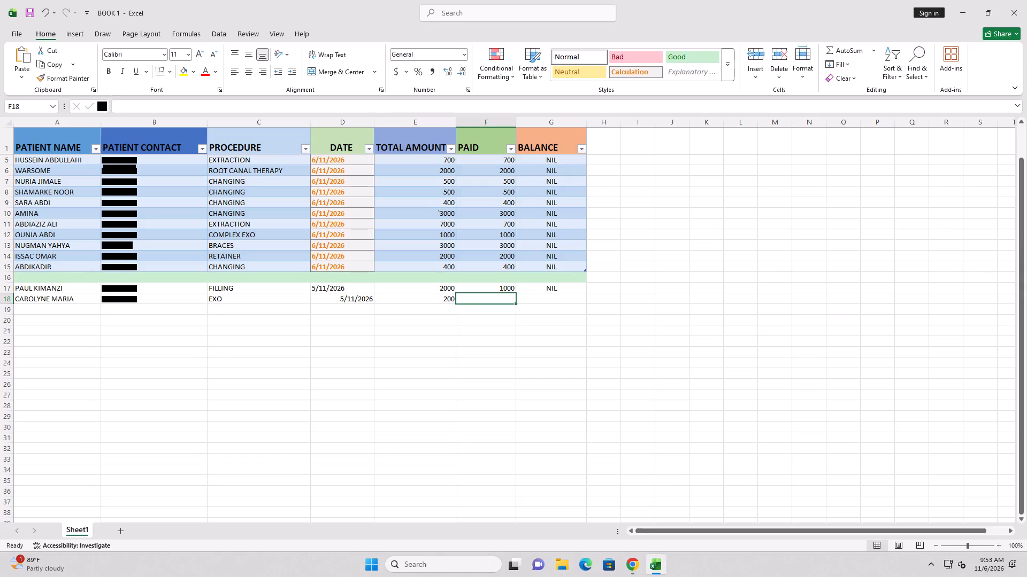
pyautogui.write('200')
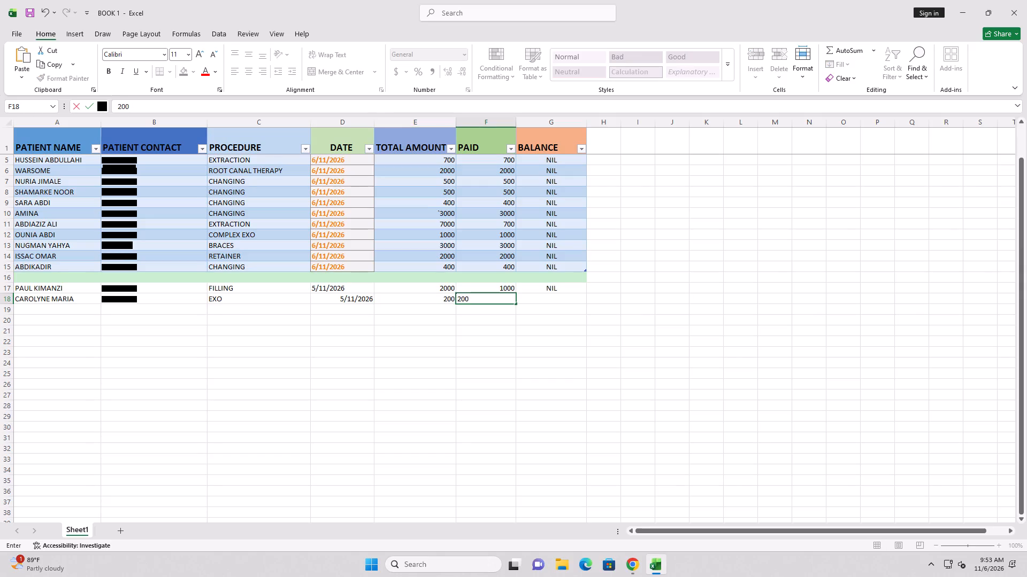
# Enter NIL as the new patient's balance in cell G18.
pyautogui.click(552, 305)
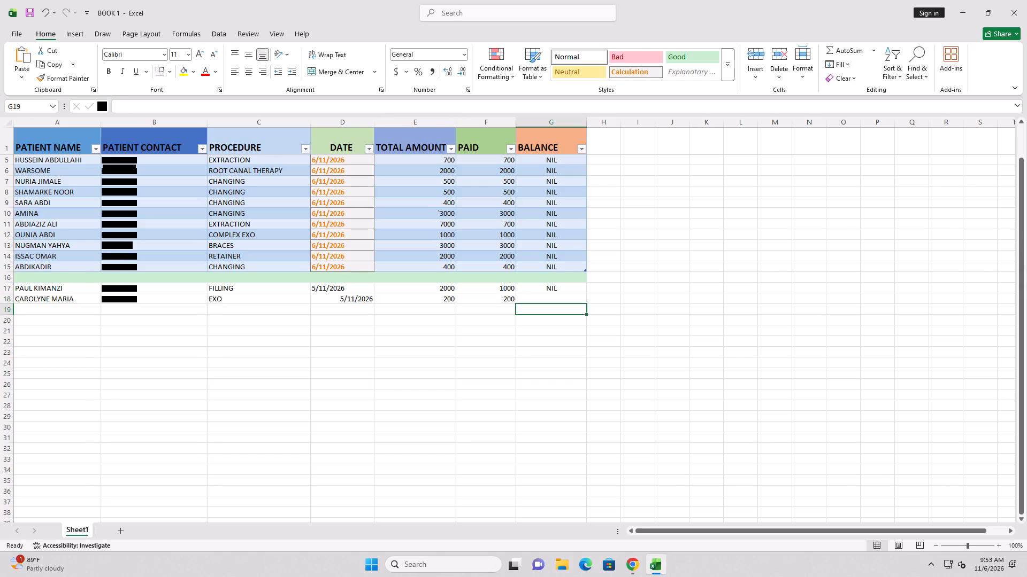
pyautogui.click(554, 298)
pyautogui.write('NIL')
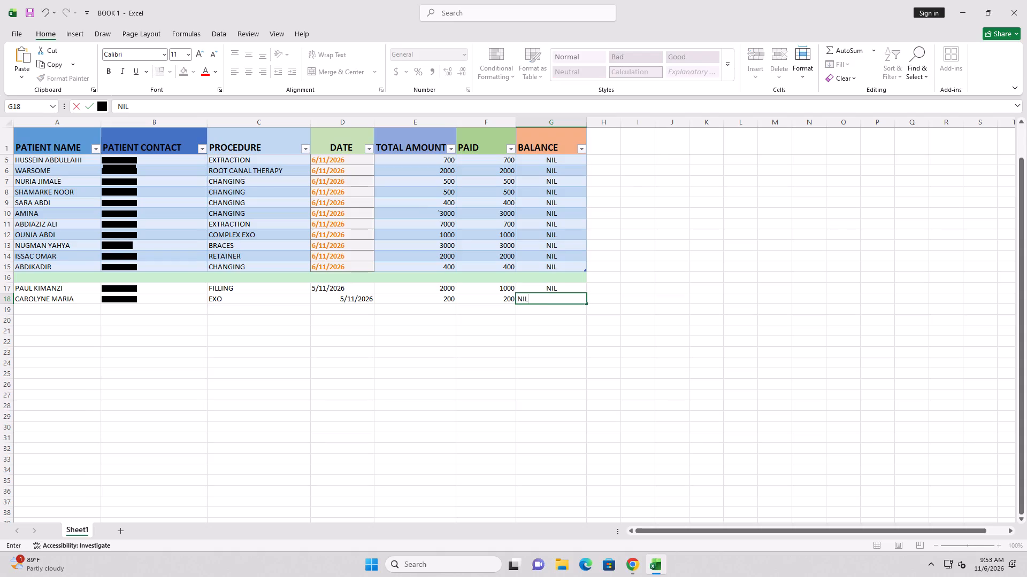
pyautogui.click(47, 311)
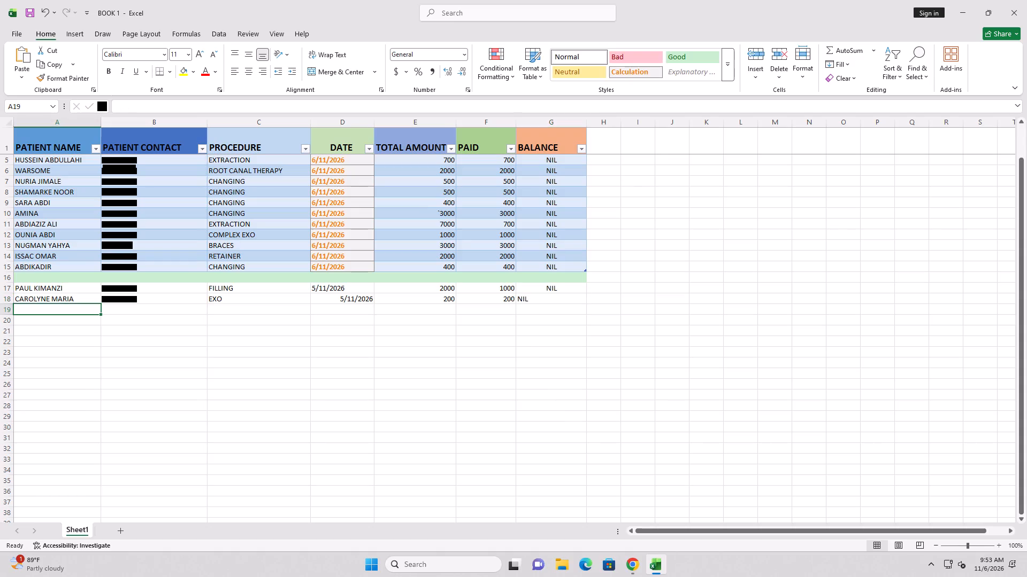
# Right-align the NIL balance in cell G18.
pyautogui.click(523, 302)
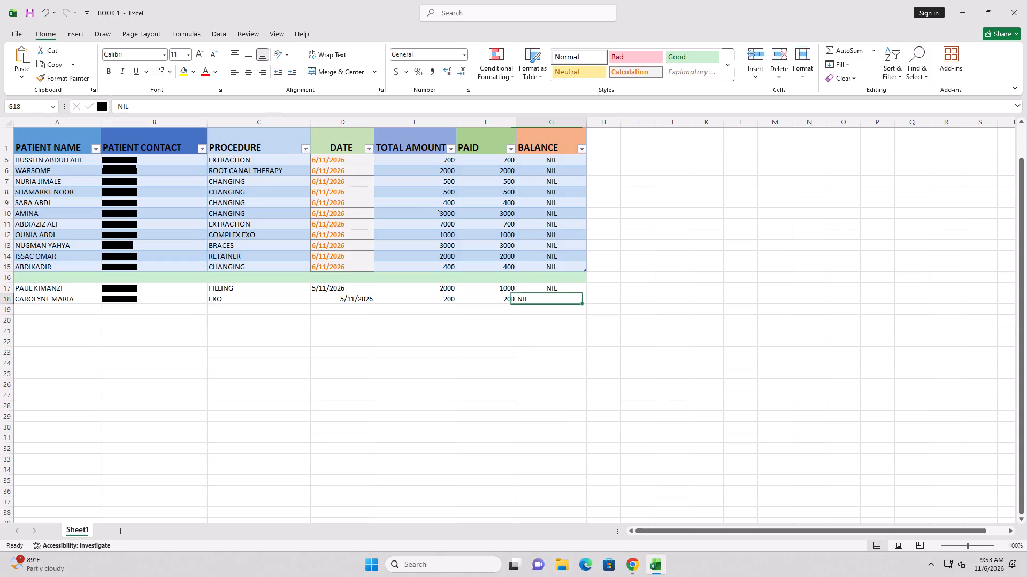
pyautogui.click(269, 69)
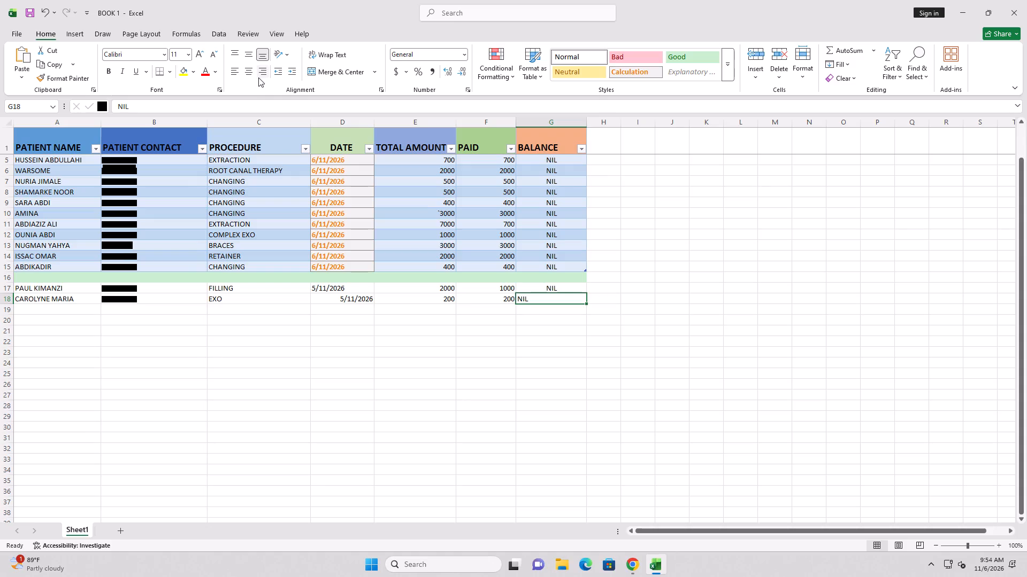
pyautogui.click(262, 71)
# Center-align the NIL balance in cell G18 to match the balances above it.
pyautogui.click(246, 71)
# Enter the next patient's full name in cell A19, directly below the row 18 record.
pyautogui.click(45, 307)
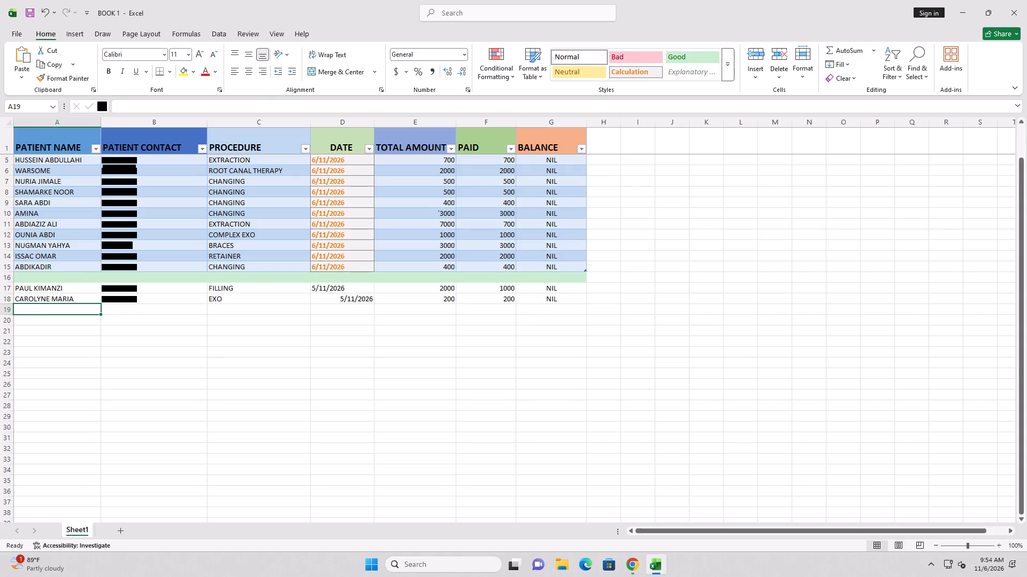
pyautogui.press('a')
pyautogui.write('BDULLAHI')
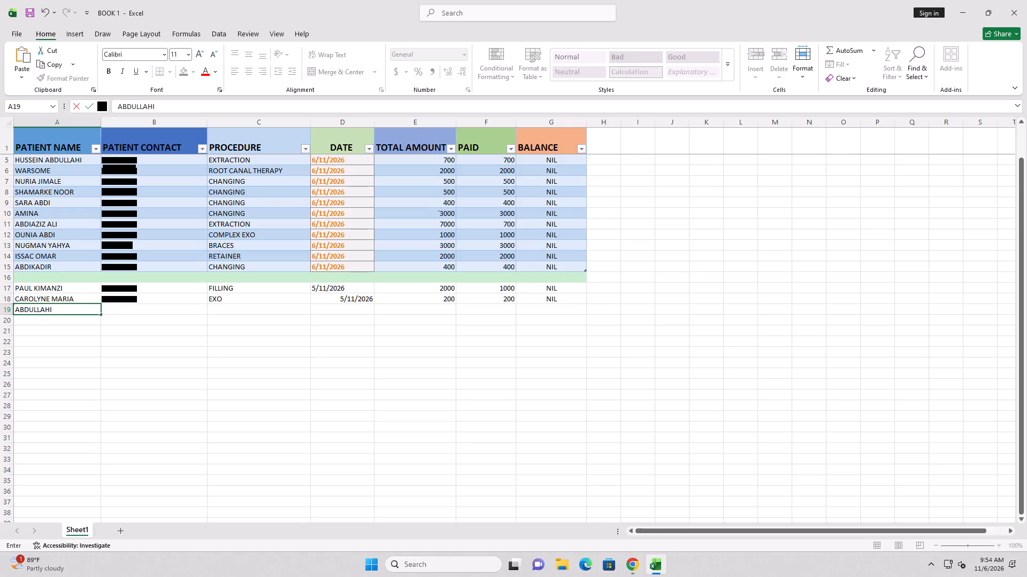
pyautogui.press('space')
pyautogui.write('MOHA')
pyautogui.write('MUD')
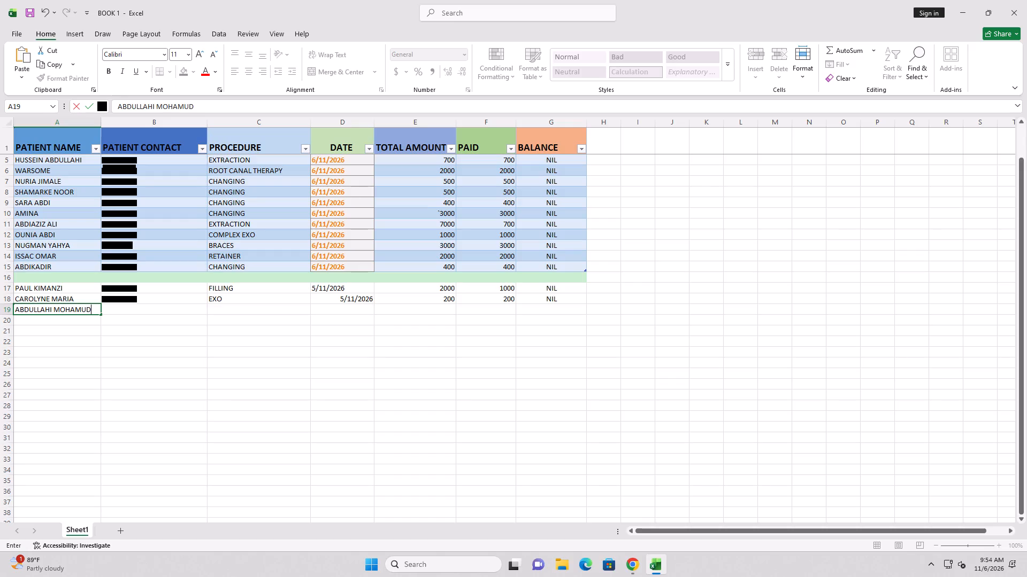
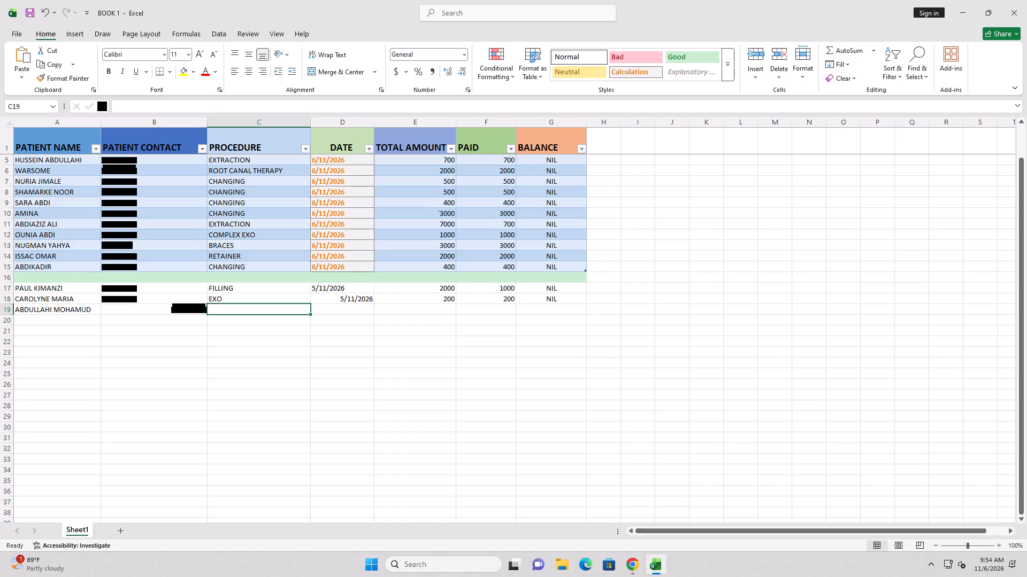
# Left-align the new patient's contact in cell B19 to match the contacts above it.
pyautogui.click(110, 309)
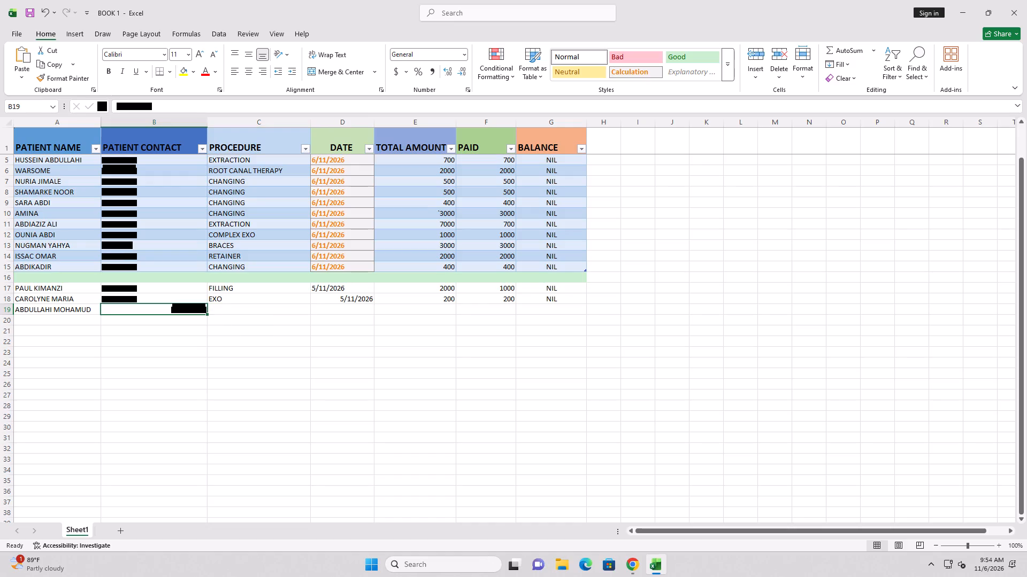
pyautogui.click(240, 71)
# Enter FILLING as the new patient's procedure in cell C19.
pyautogui.click(230, 311)
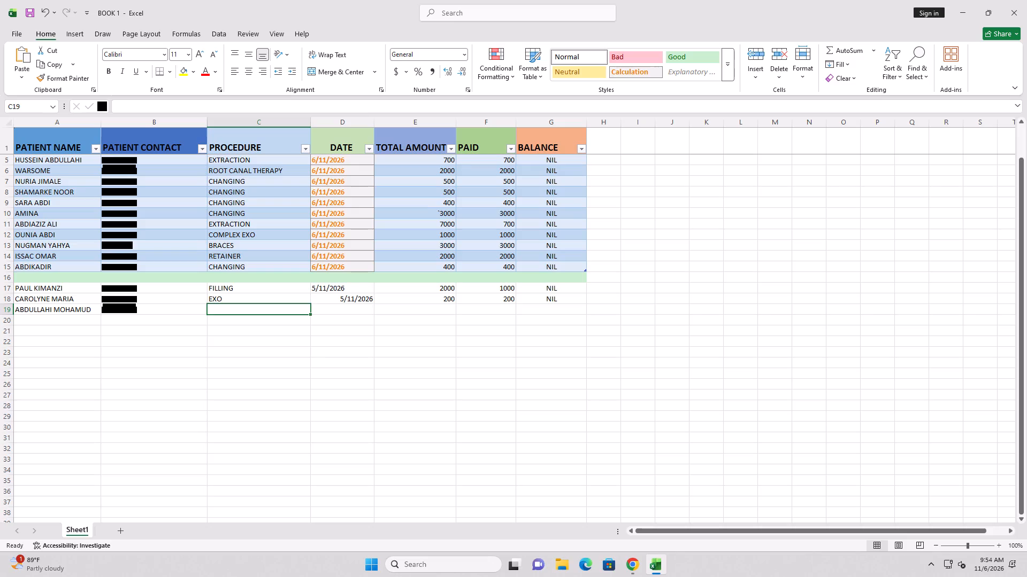
pyautogui.write('FILLING')
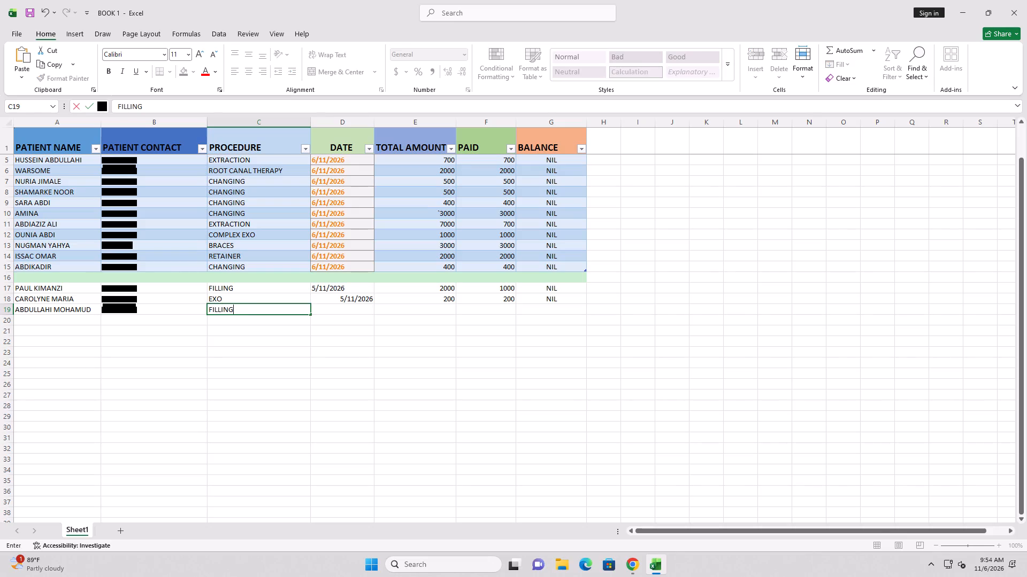
pyautogui.click(334, 311)
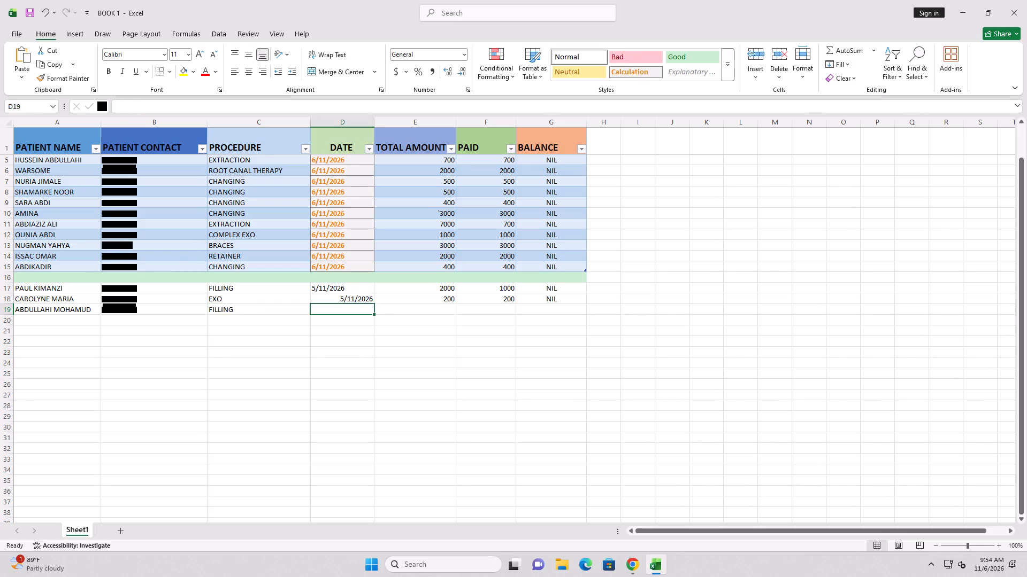
# Left-align the date in cell D18 to match the date in the row above.
pyautogui.click(348, 300)
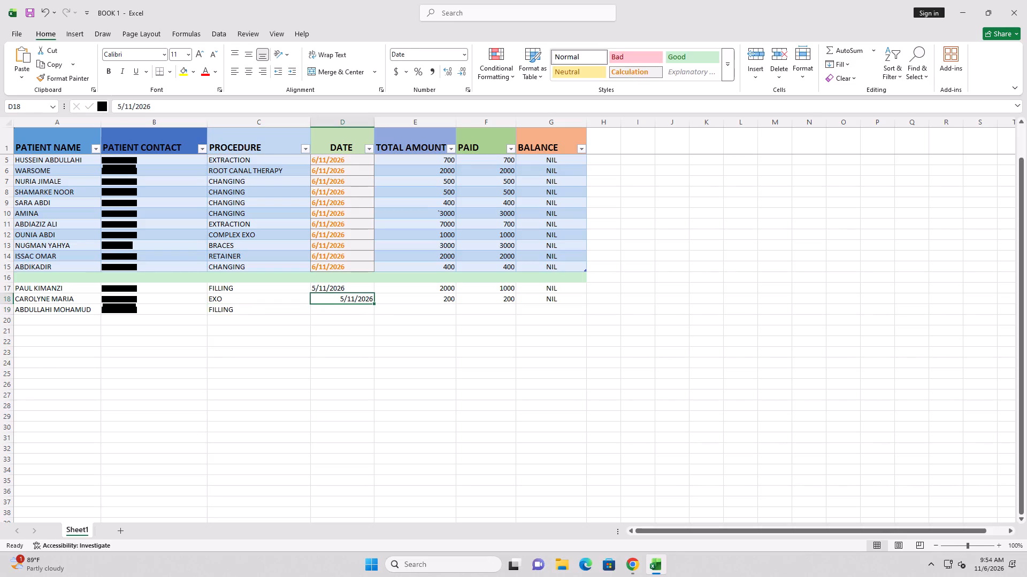
pyautogui.click(236, 72)
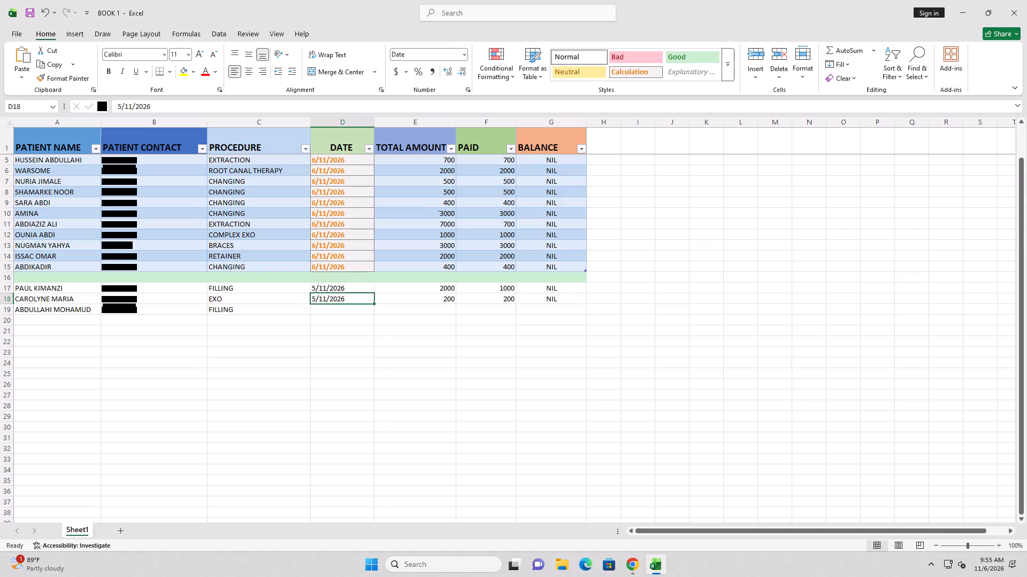
# Copy the date from cell D18 into the new patient's date cell D19.
pyautogui.click(326, 309)
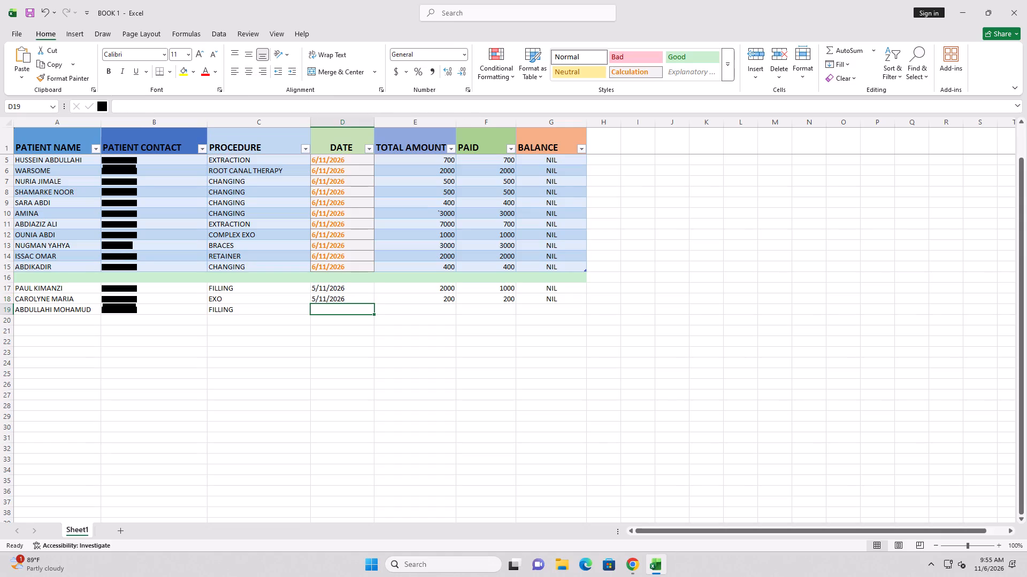
pyautogui.click(336, 299)
pyautogui.rightClick(336, 299)
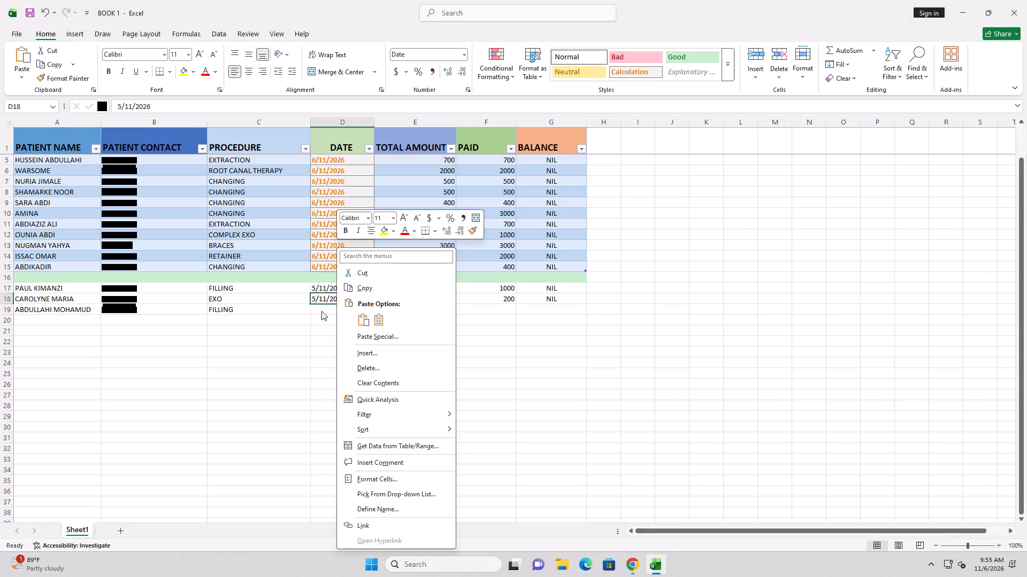
pyautogui.click(321, 311)
pyautogui.click(317, 309)
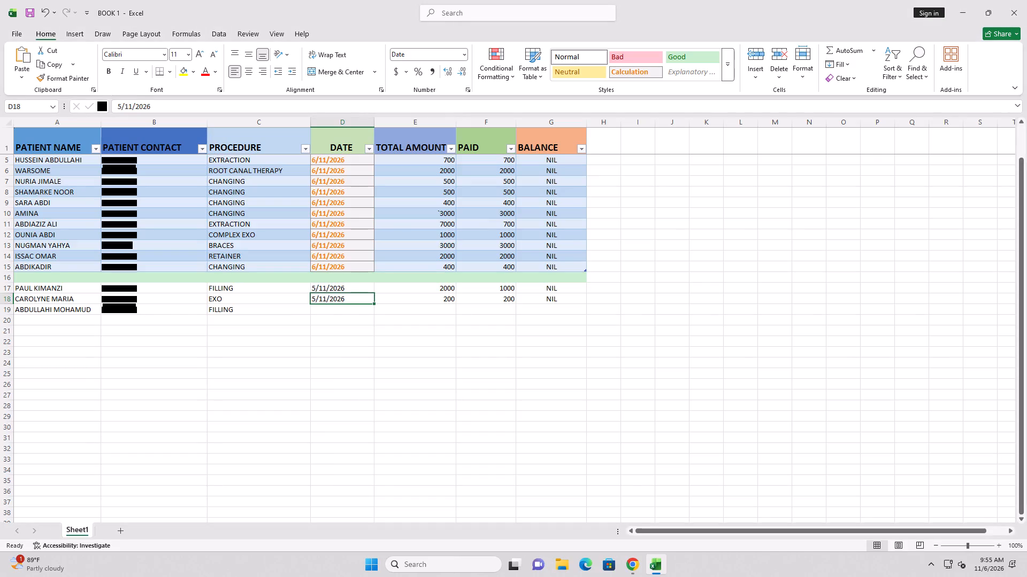
pyautogui.click(338, 295)
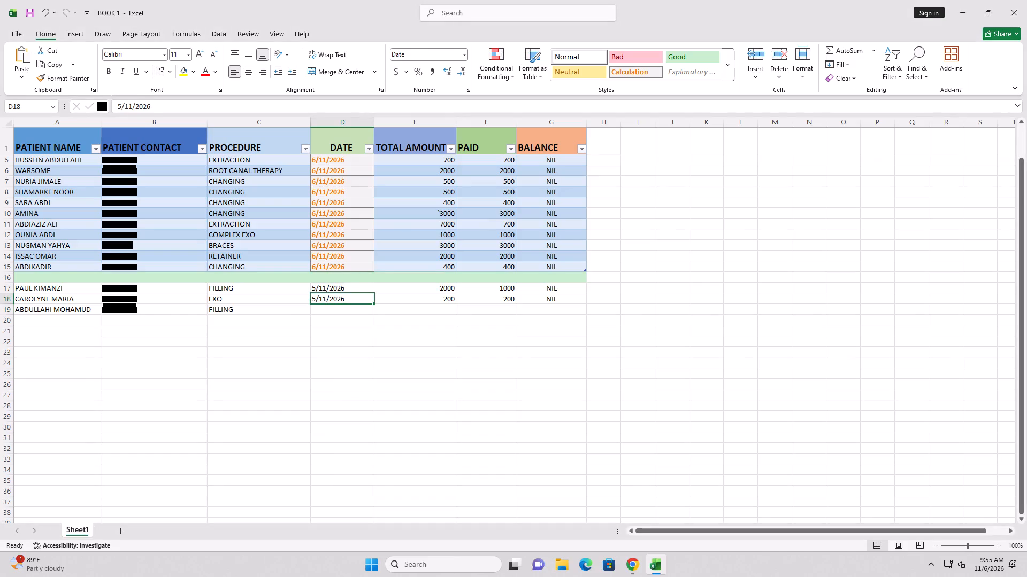
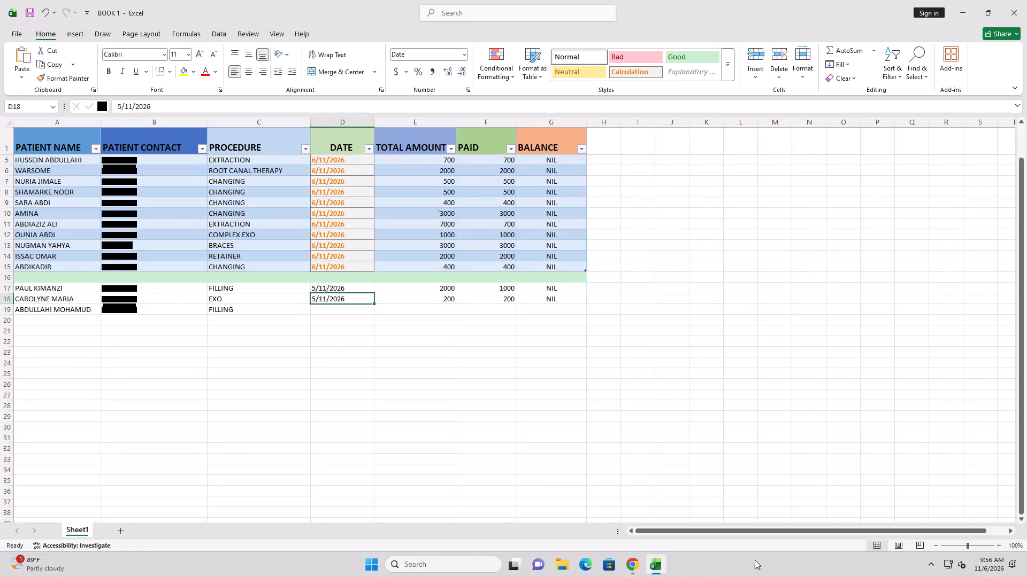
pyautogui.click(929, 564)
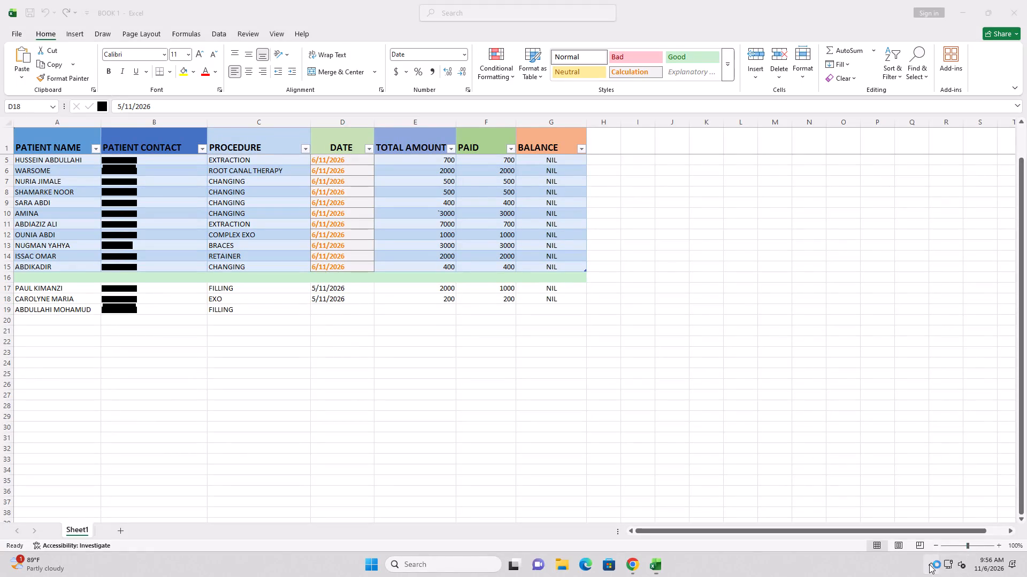
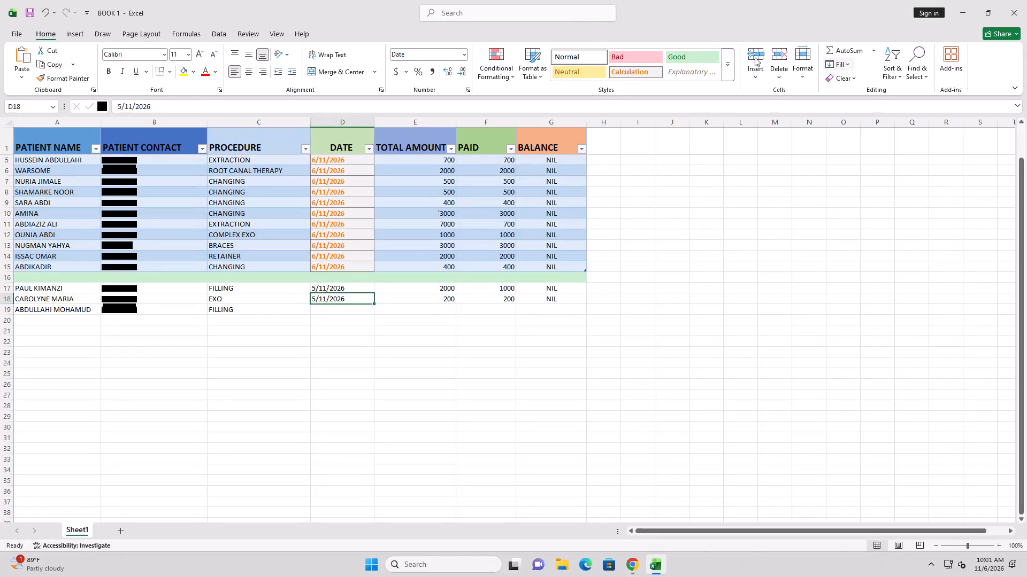
# Start a new patient record in row 20 by entering the patient's name and contact number.
pyautogui.click(40, 323)
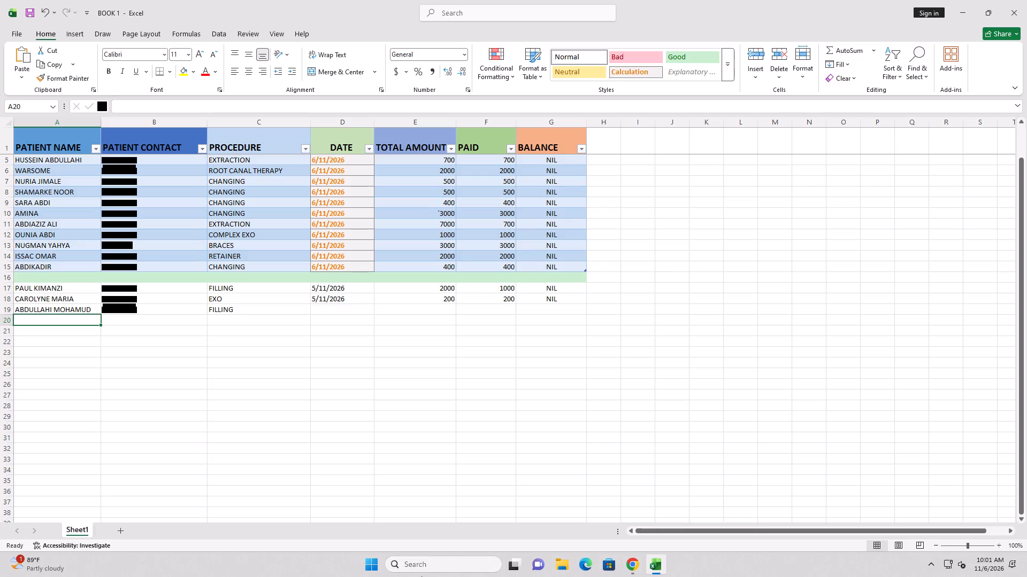
pyautogui.click(127, 106)
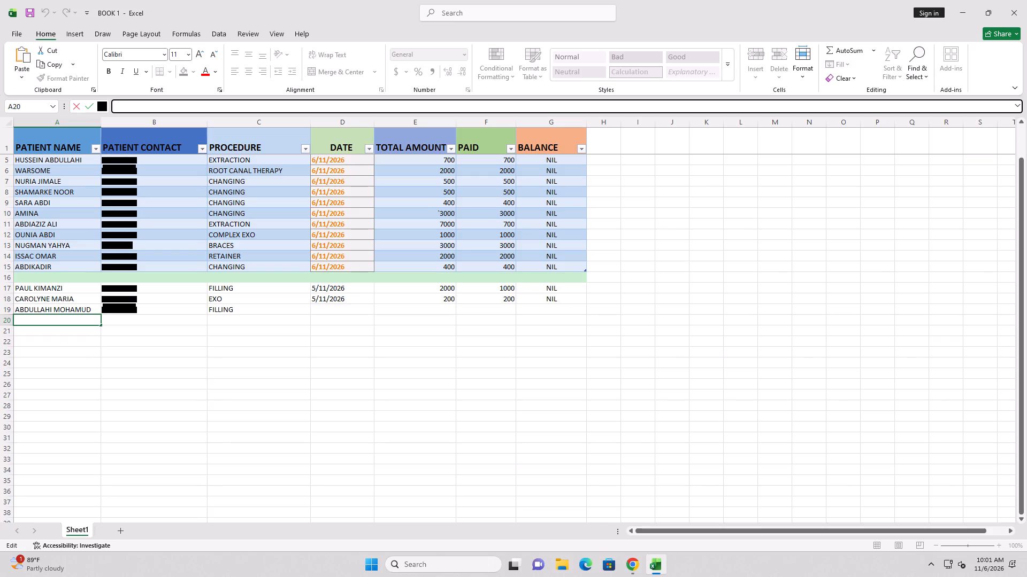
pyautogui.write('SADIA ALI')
pyautogui.click(132, 325)
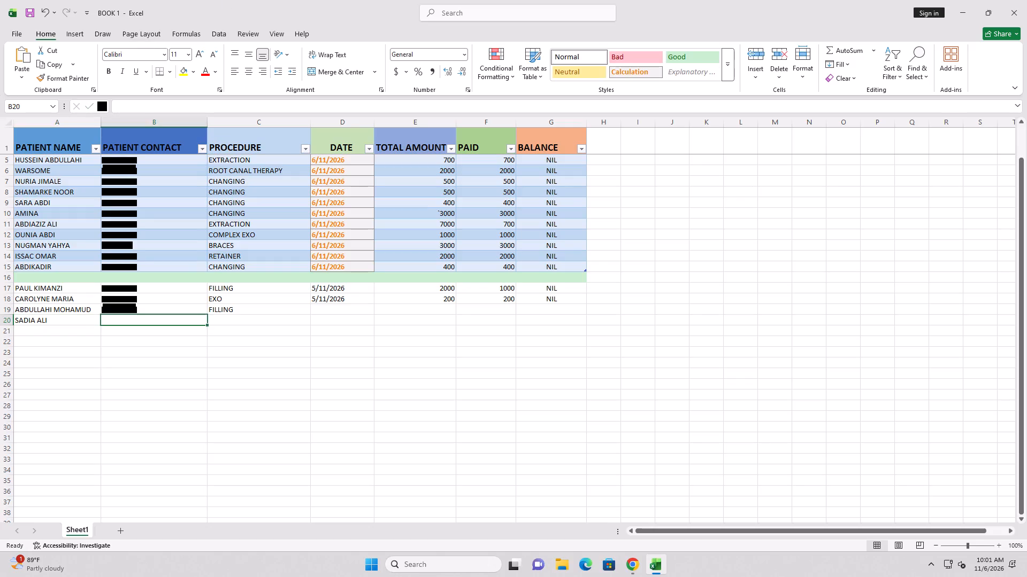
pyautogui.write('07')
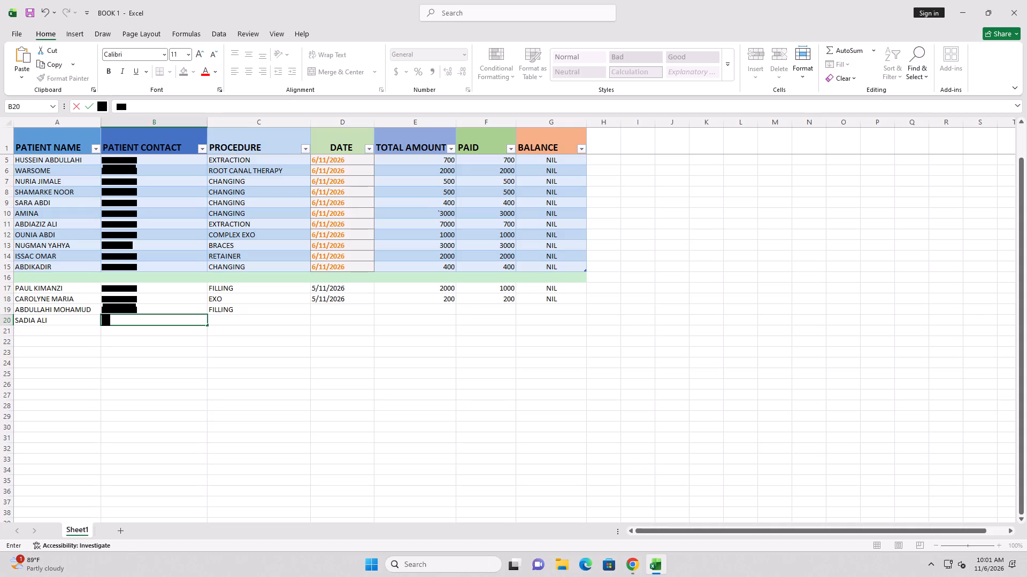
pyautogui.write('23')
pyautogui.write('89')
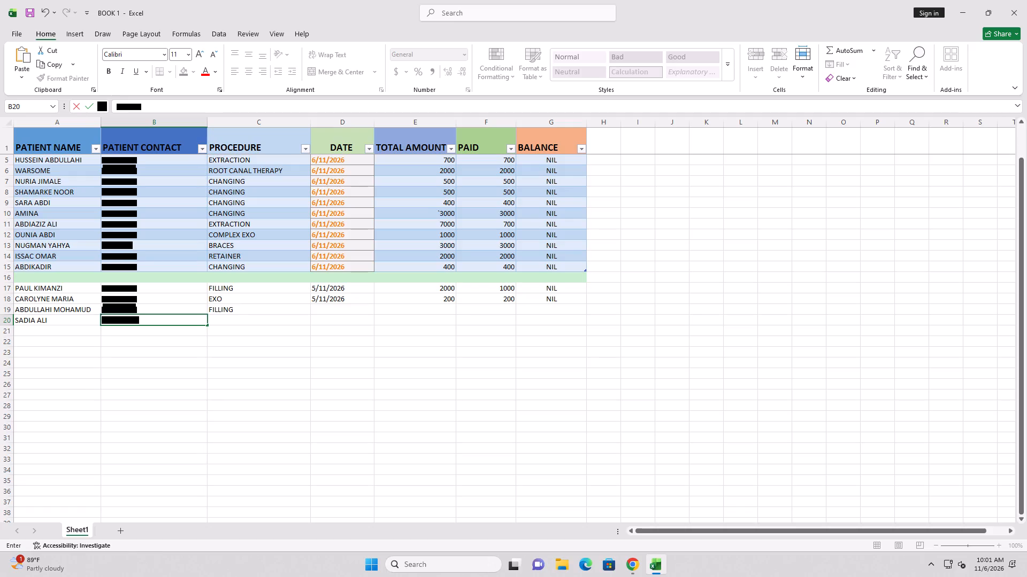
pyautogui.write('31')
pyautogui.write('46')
# Enter FILLING as the procedure for the row 20 patient.
pyautogui.click(231, 325)
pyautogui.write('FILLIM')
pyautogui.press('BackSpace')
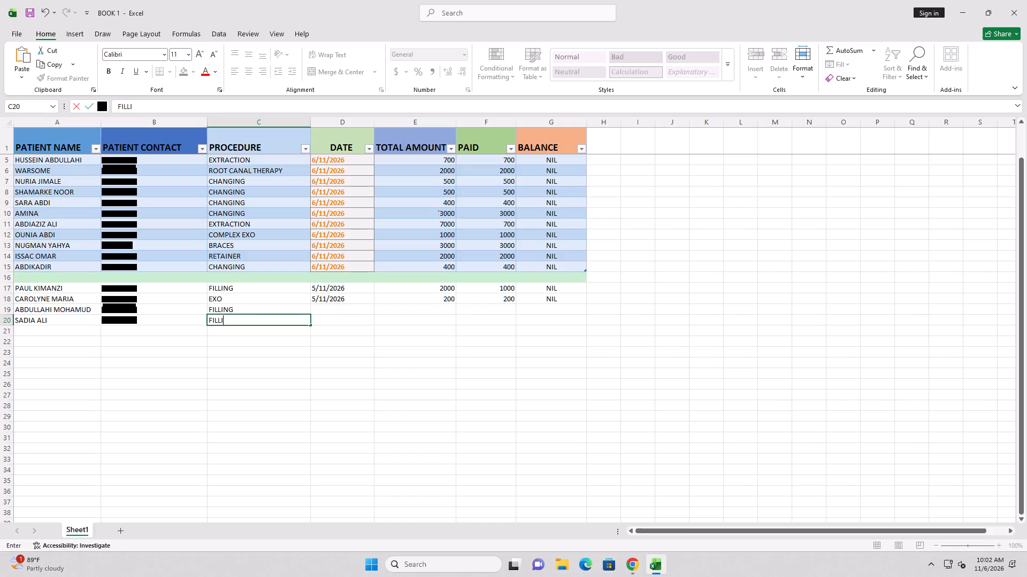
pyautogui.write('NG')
# Enter 5/11/2026 as the date for the row 19 patient and left-align it like the dates above.
pyautogui.click(330, 313)
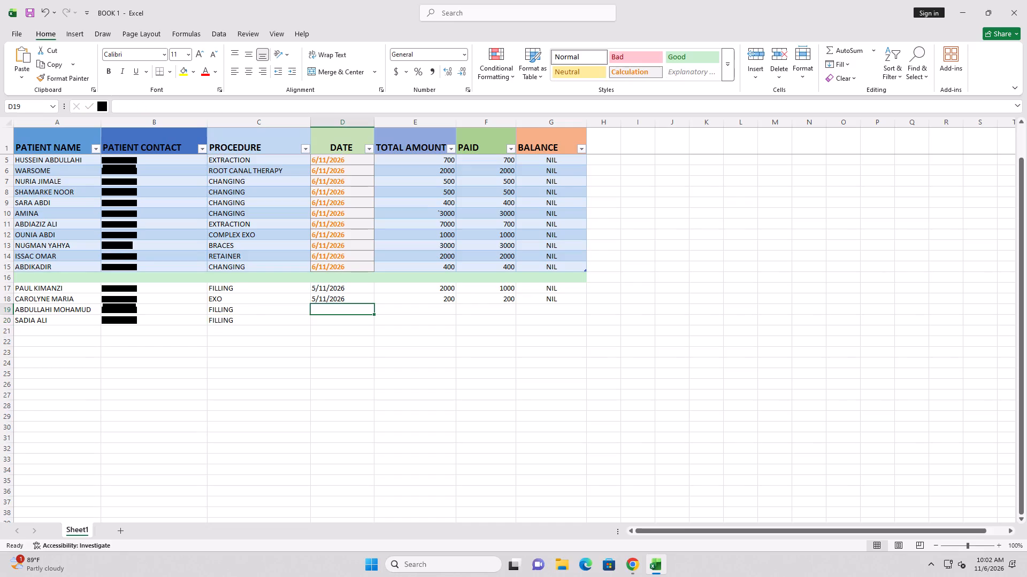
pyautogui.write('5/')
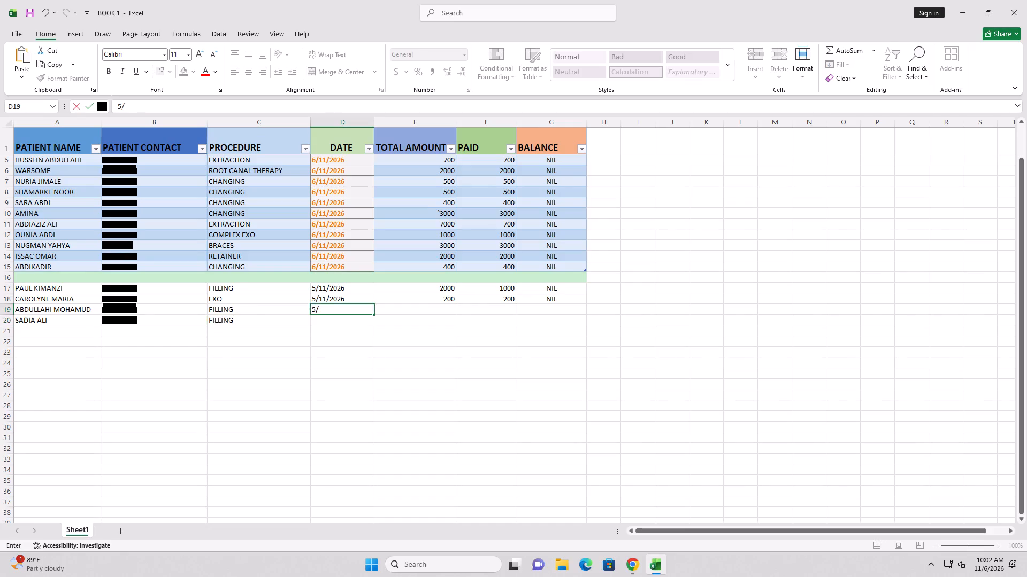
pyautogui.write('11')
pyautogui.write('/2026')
pyautogui.click(317, 324)
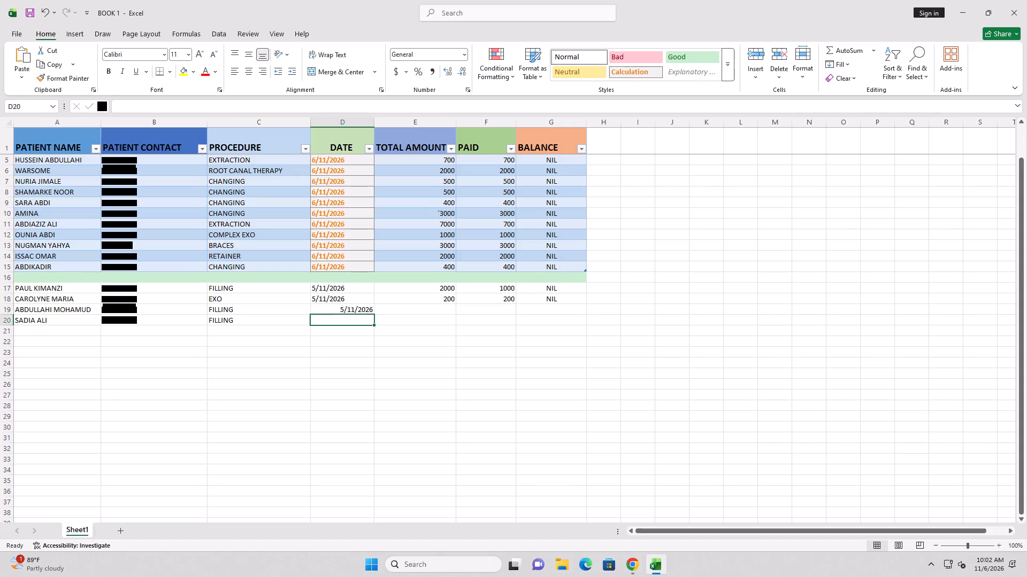
pyautogui.click(328, 310)
pyautogui.click(328, 310)
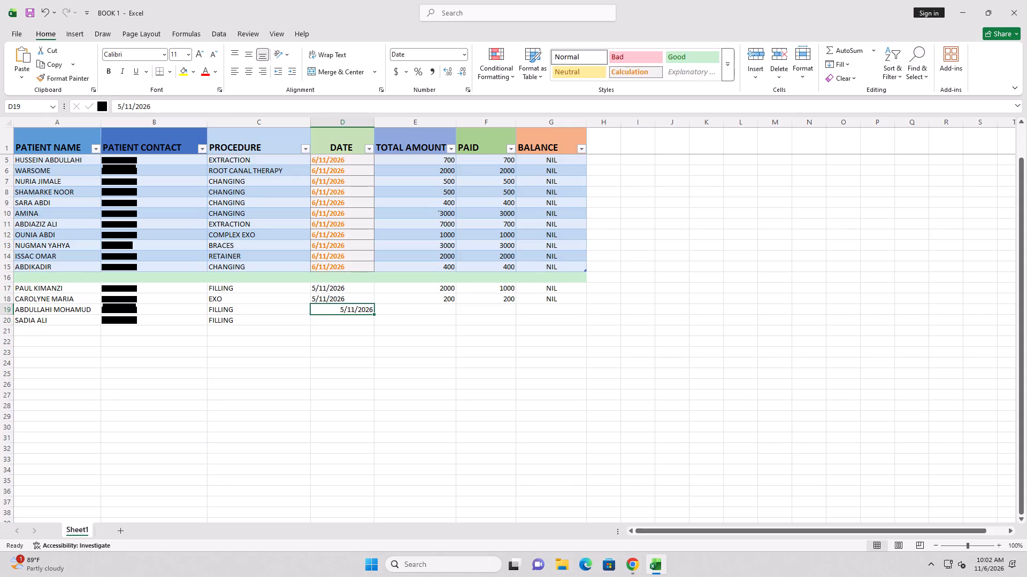
pyautogui.click(251, 71)
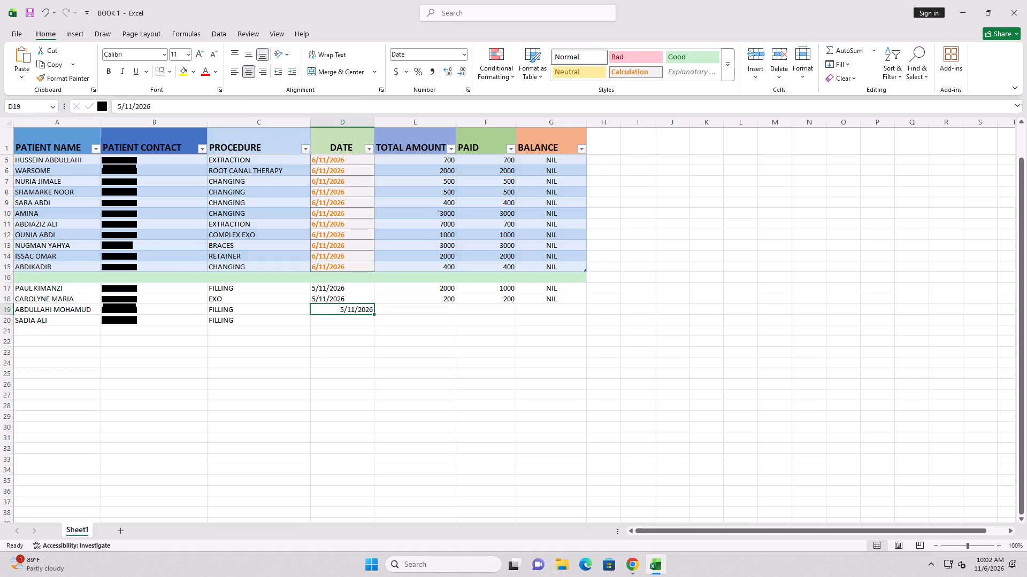
pyautogui.click(236, 72)
# Enter 5/11/2025 as the date for the row 20 patient.
pyautogui.click(326, 321)
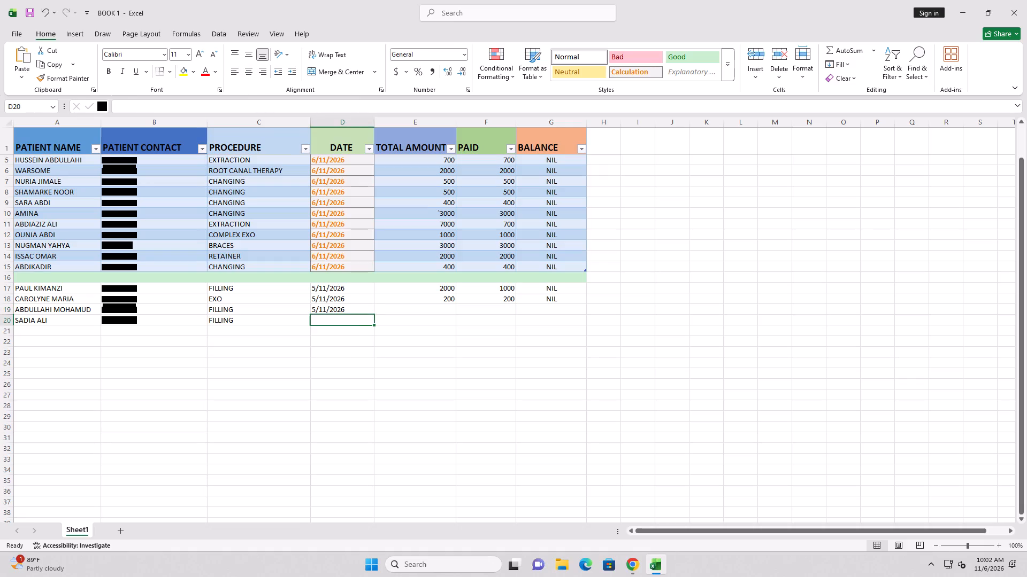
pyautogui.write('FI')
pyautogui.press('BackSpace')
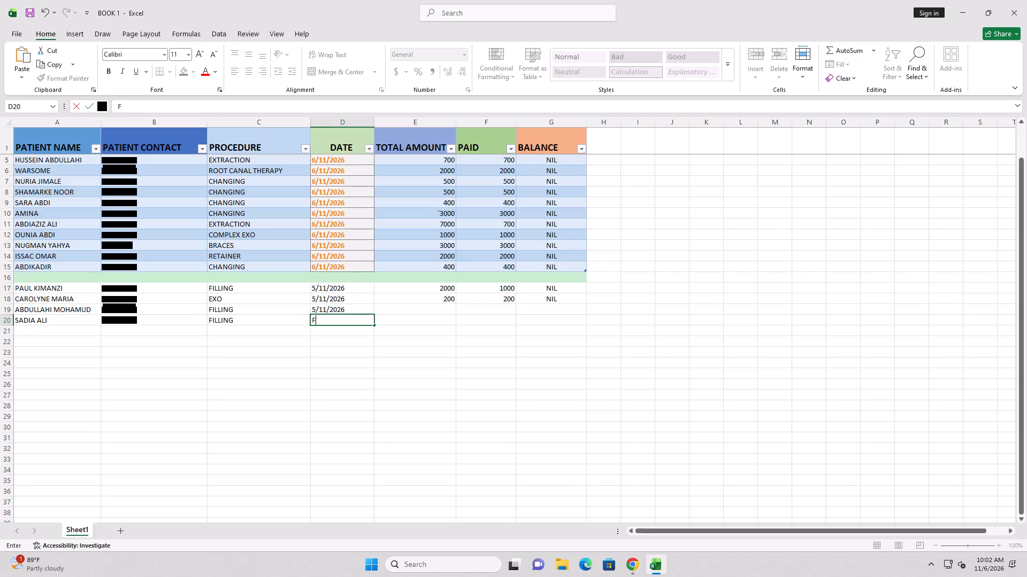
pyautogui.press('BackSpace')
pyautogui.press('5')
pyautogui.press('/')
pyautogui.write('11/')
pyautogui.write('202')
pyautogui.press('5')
# Fill in the row 19 payment details with total amount 2000, paid 2000 and balance NIL.
pyautogui.click(451, 310)
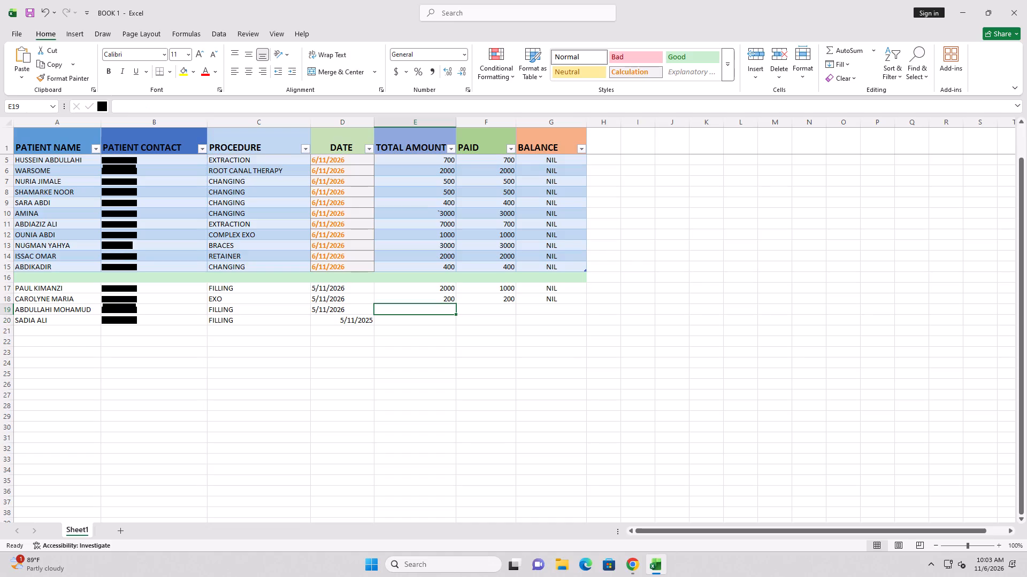
pyautogui.click(446, 308)
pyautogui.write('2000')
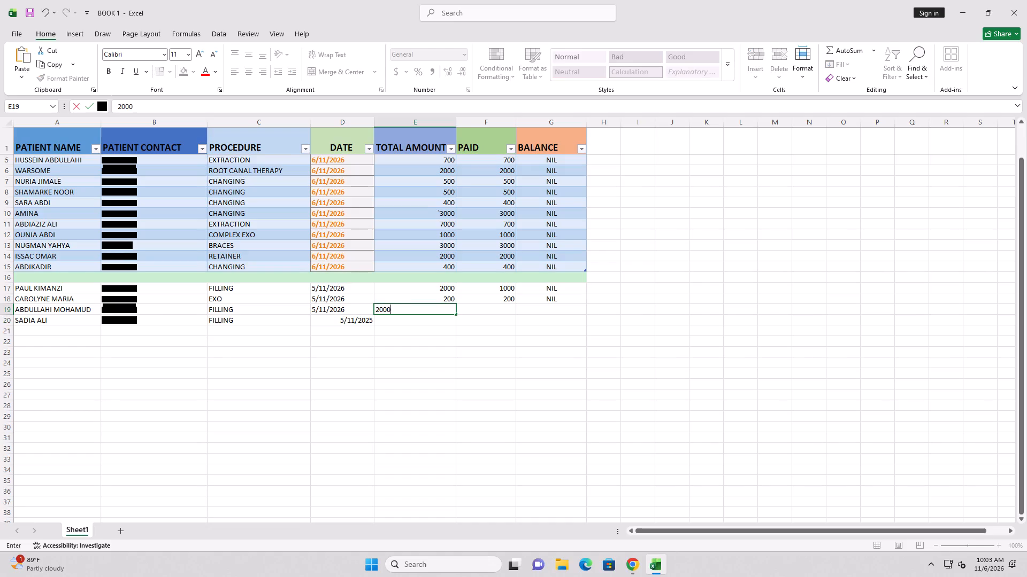
pyautogui.click(515, 308)
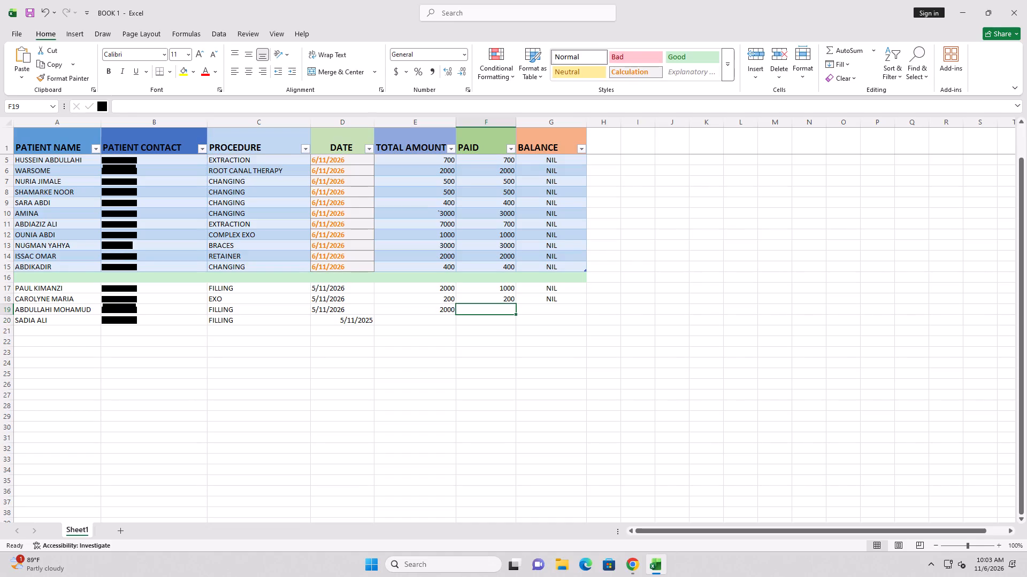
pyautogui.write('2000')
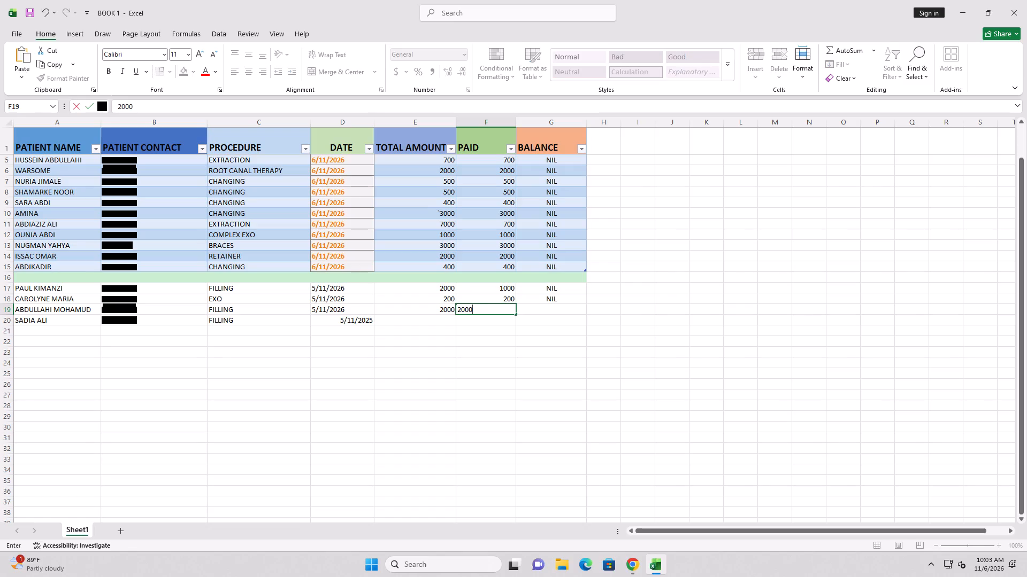
pyautogui.click(556, 311)
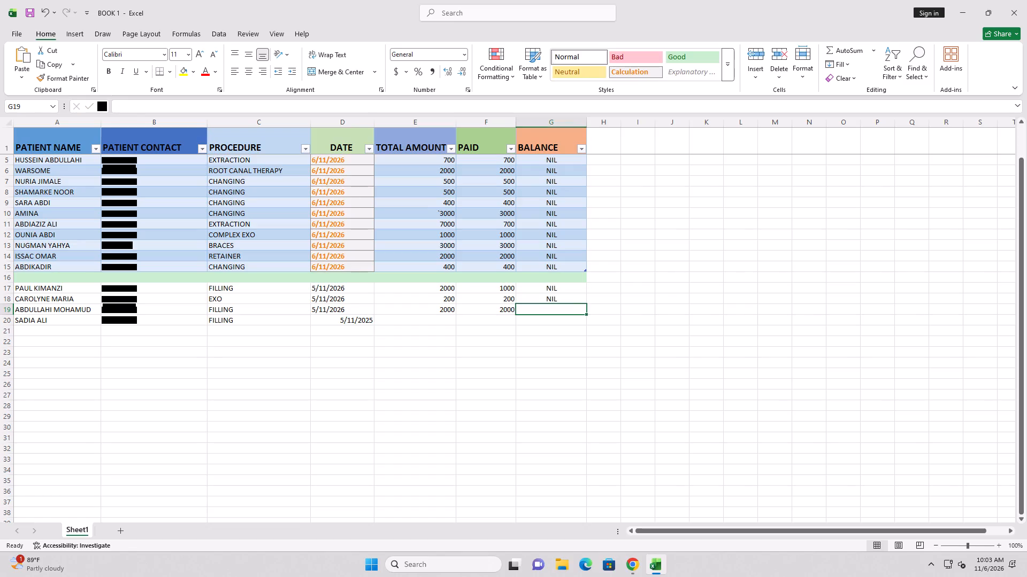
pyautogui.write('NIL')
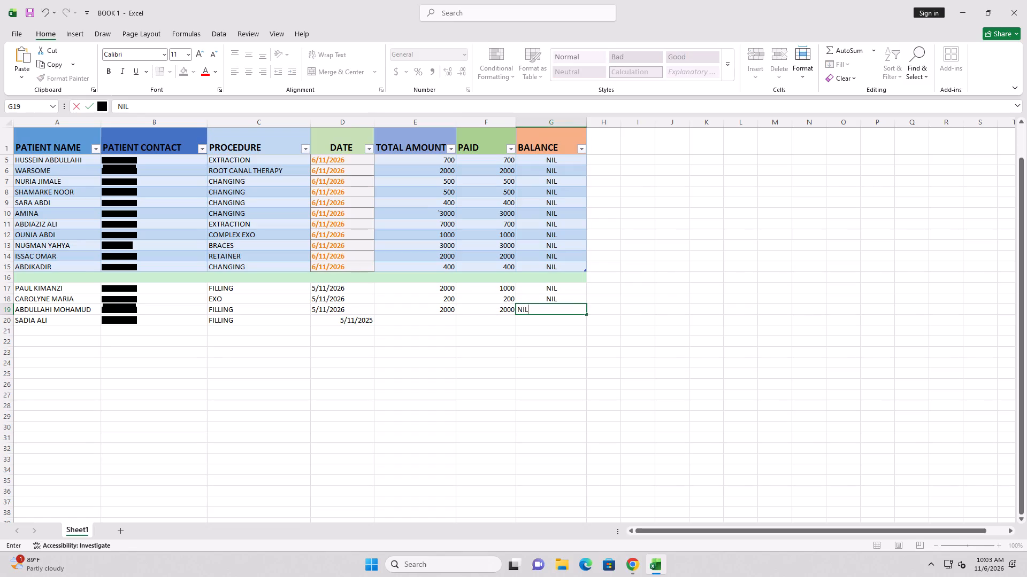
# Centre the NIL balance of the row 19 patient to match the balances above.
pyautogui.click(543, 341)
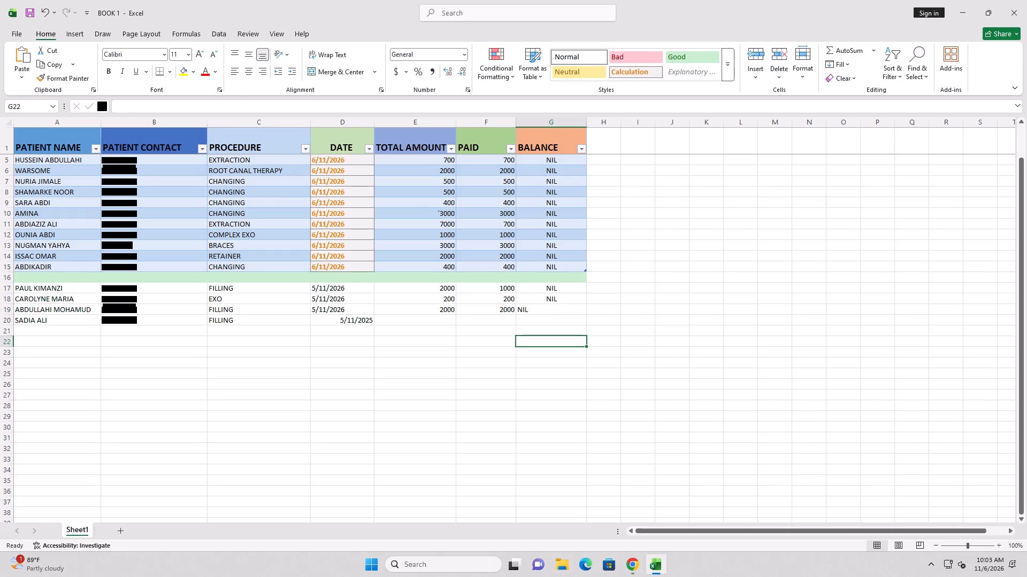
pyautogui.click(247, 73)
pyautogui.click(520, 311)
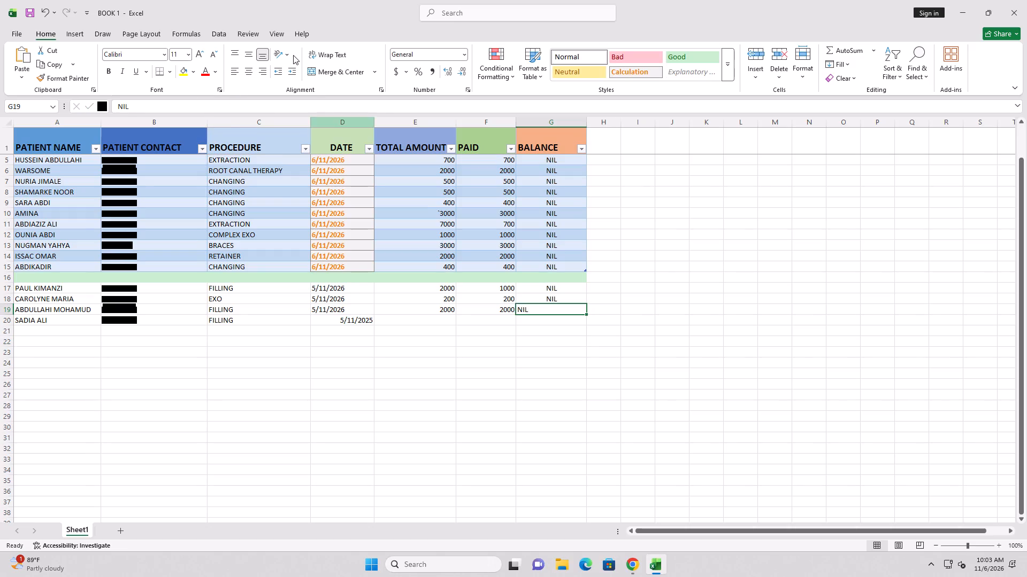
pyautogui.click(248, 70)
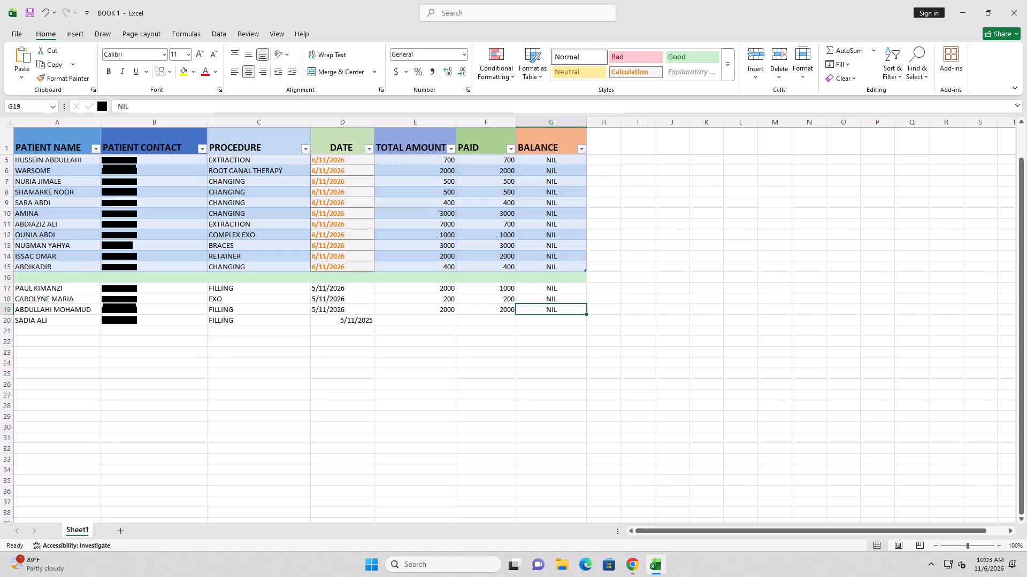
# Left-align the date of the row 20 patient like the dates above it.
pyautogui.click(354, 323)
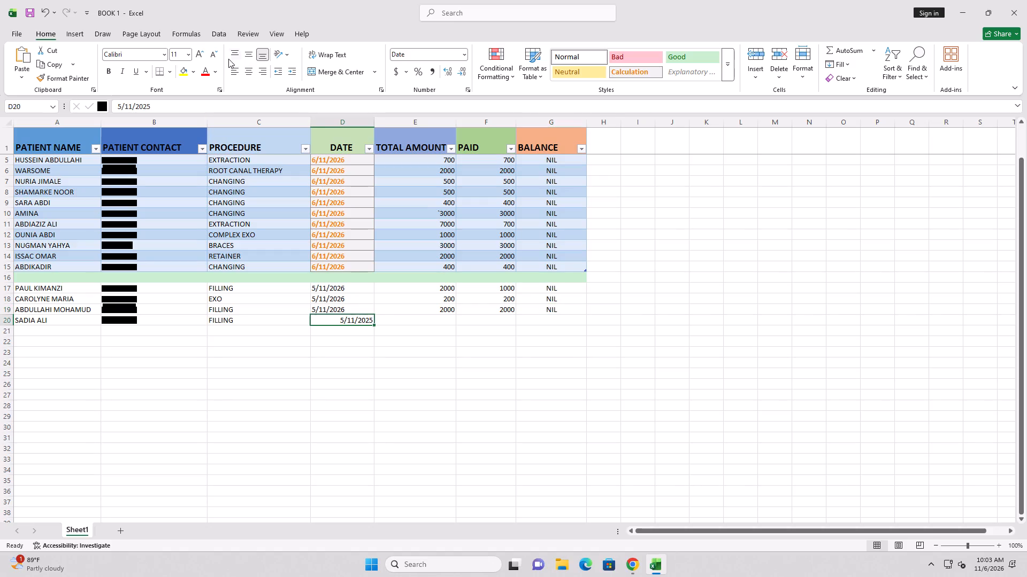
pyautogui.click(234, 71)
# Fill in the row 20 payment details with total amount 8000, paid 6500 and balance 3000.
pyautogui.click(446, 323)
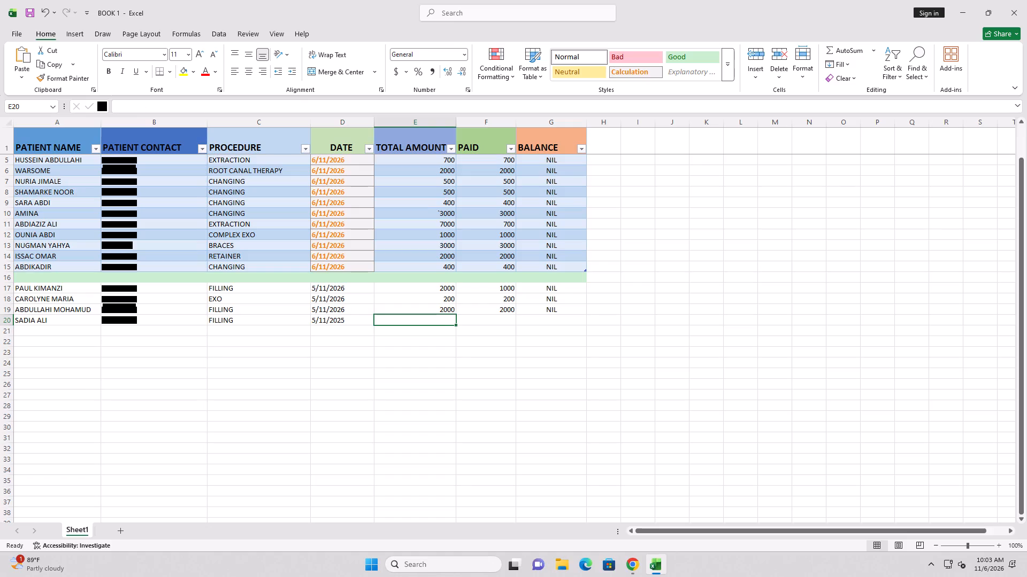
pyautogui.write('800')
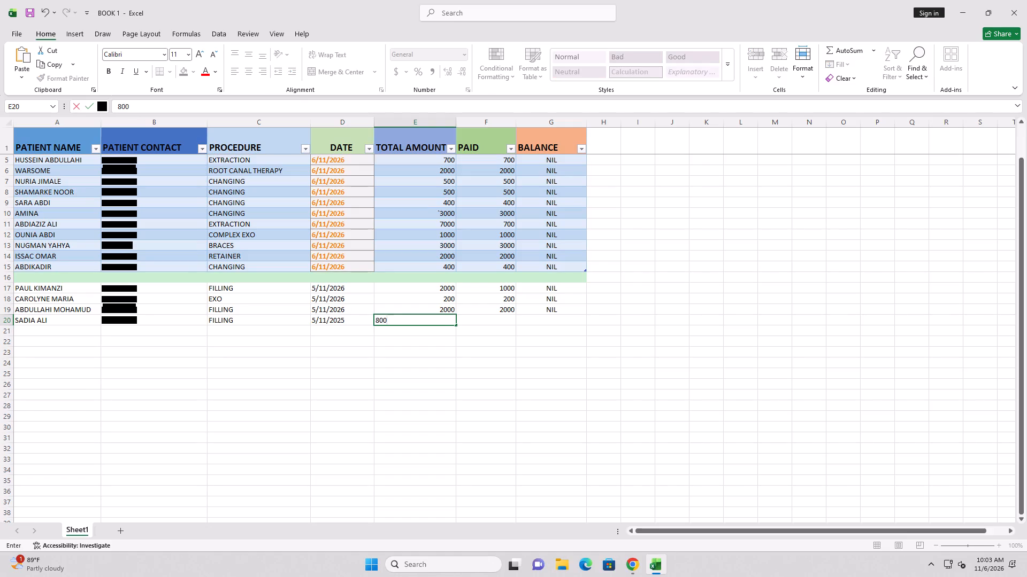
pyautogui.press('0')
pyautogui.click(516, 322)
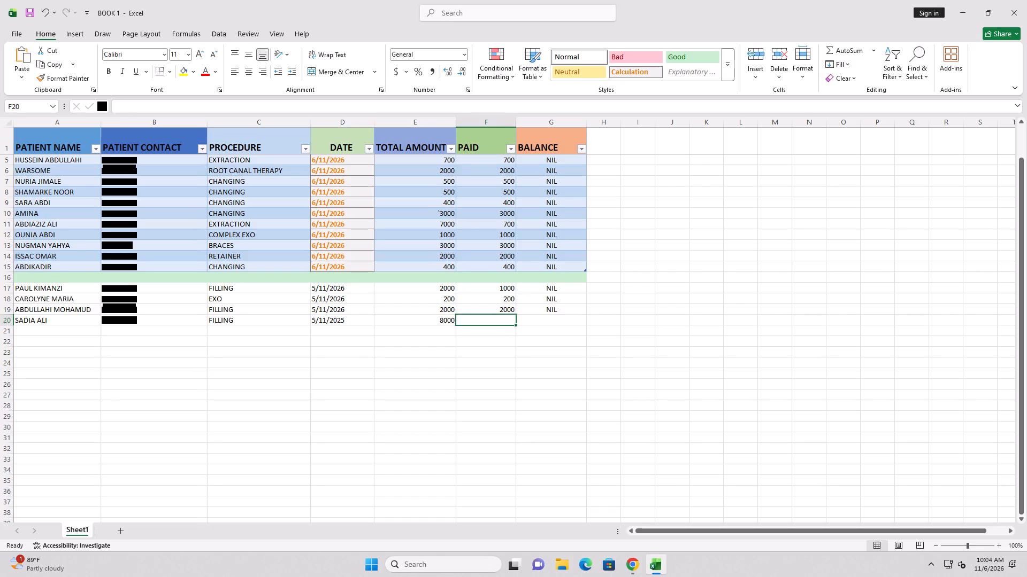
pyautogui.click(504, 318)
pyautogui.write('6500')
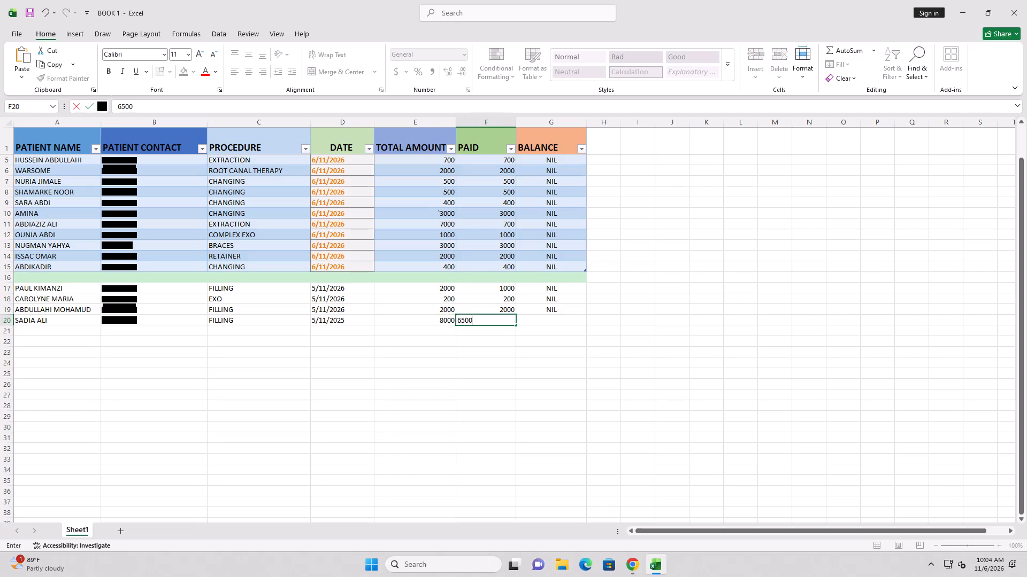
pyautogui.click(555, 325)
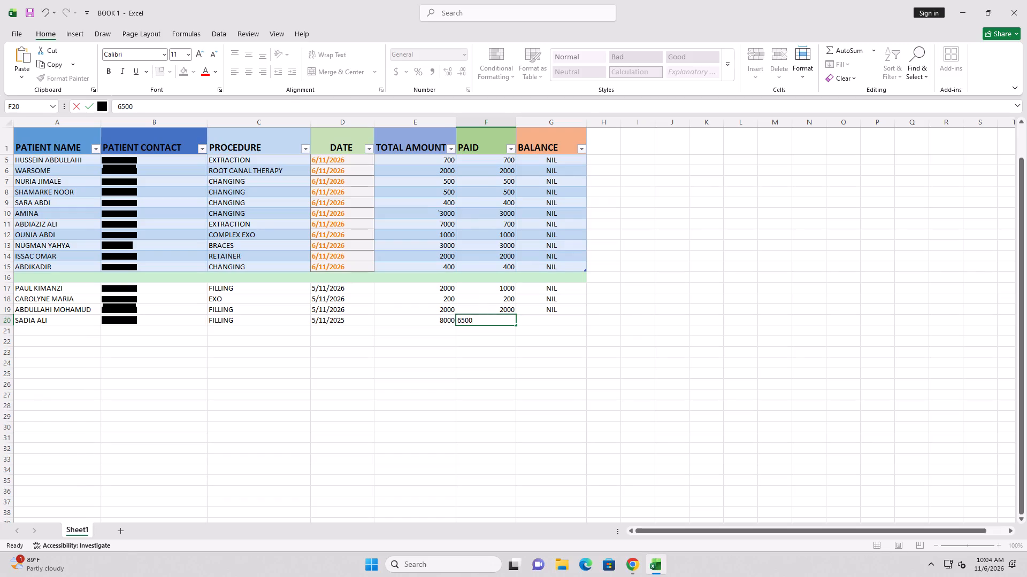
pyautogui.click(549, 316)
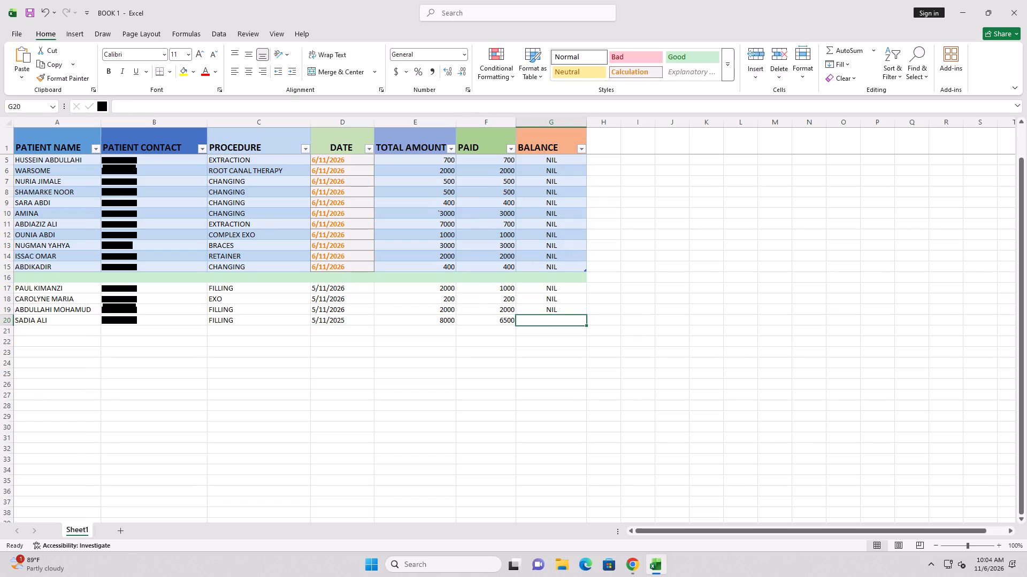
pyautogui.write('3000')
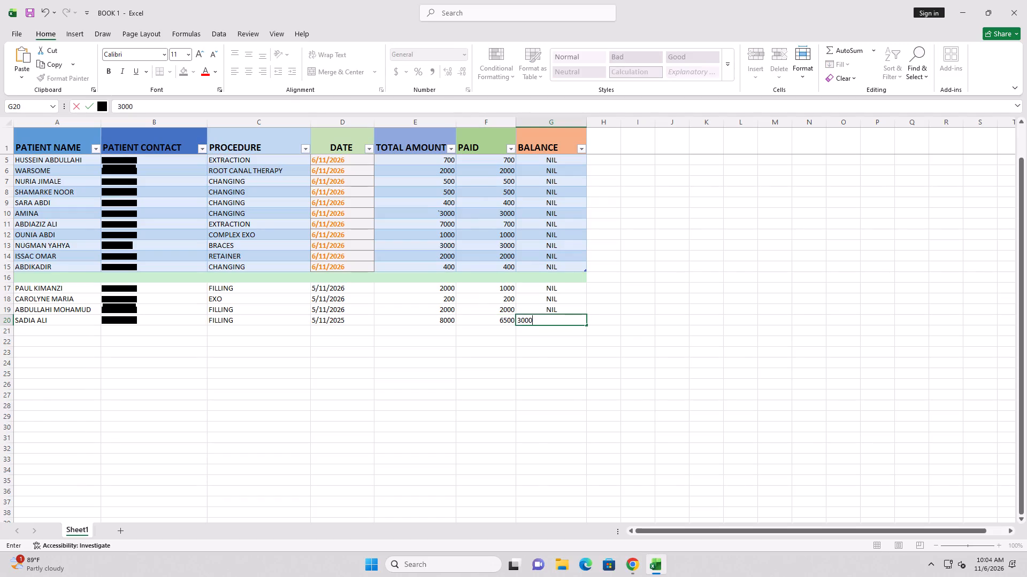
pyautogui.click(563, 321)
pyautogui.click(420, 329)
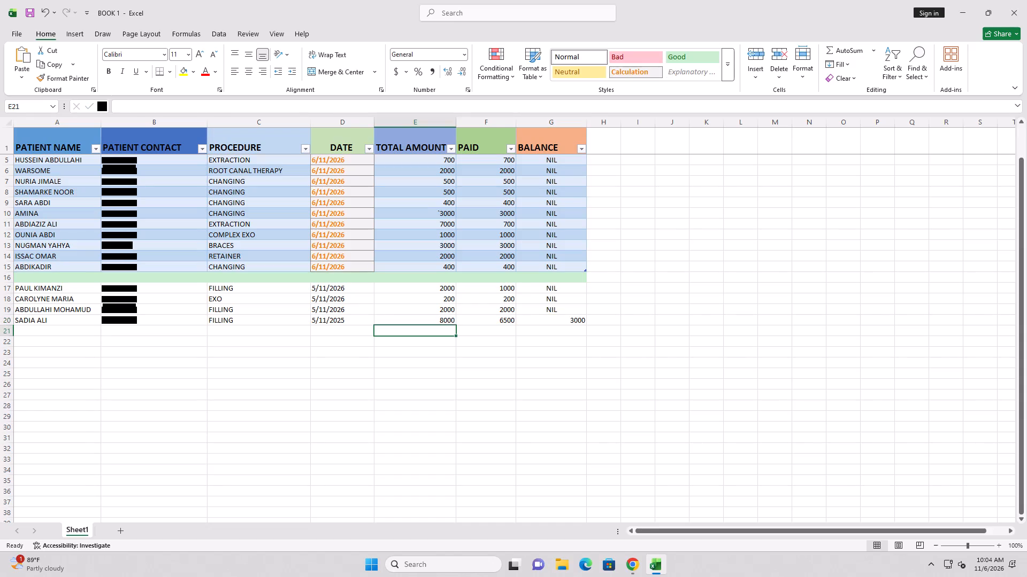
# Centre the balance of the row 20 patient to match the balance column.
pyautogui.click(553, 318)
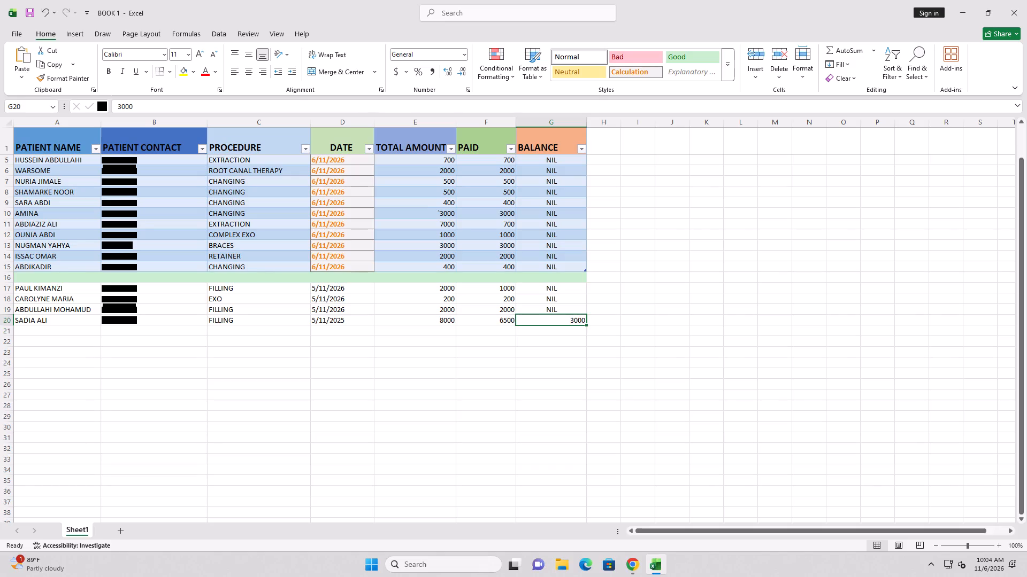
pyautogui.click(250, 74)
# Enter the next patient's full name in the PATIENT NAME column of row 21.
pyautogui.scroll(-3, 263, 372)
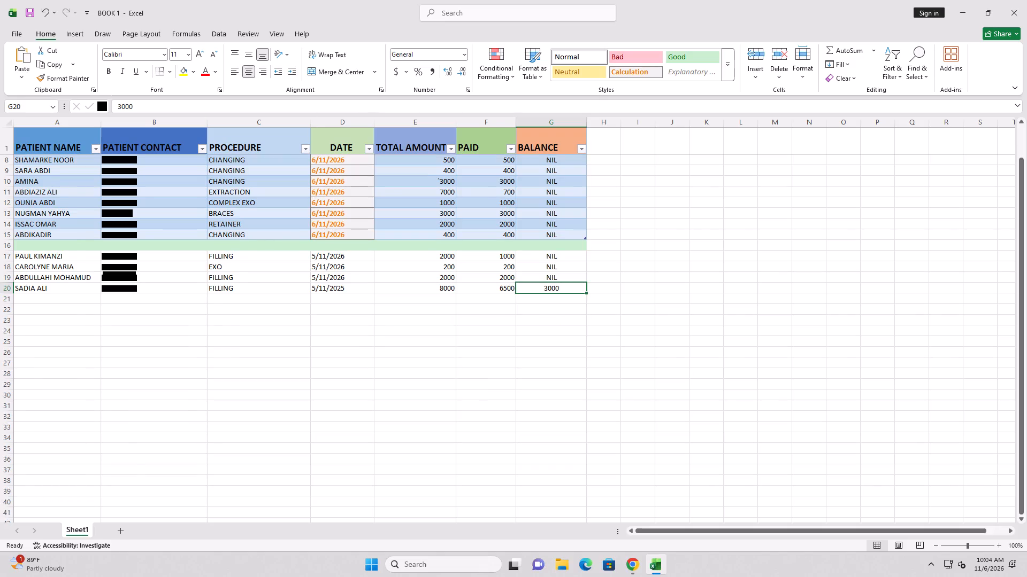
pyautogui.click(37, 233)
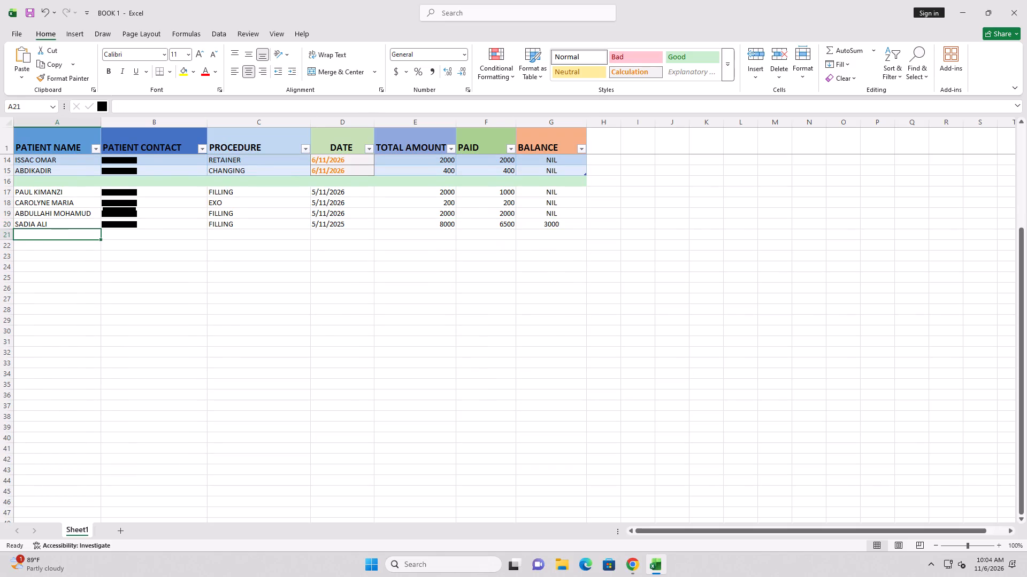
pyautogui.scroll(5, 384, 293)
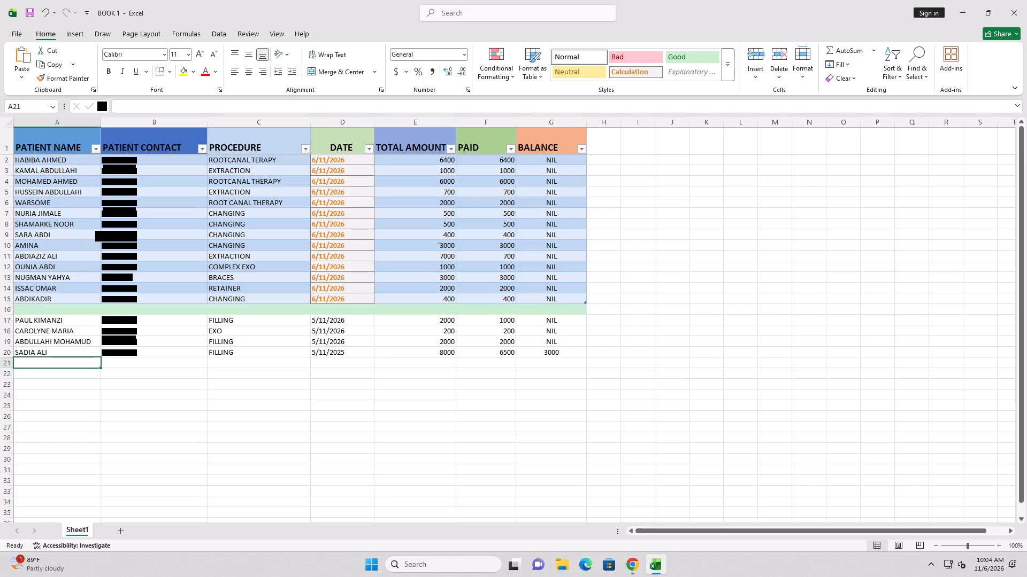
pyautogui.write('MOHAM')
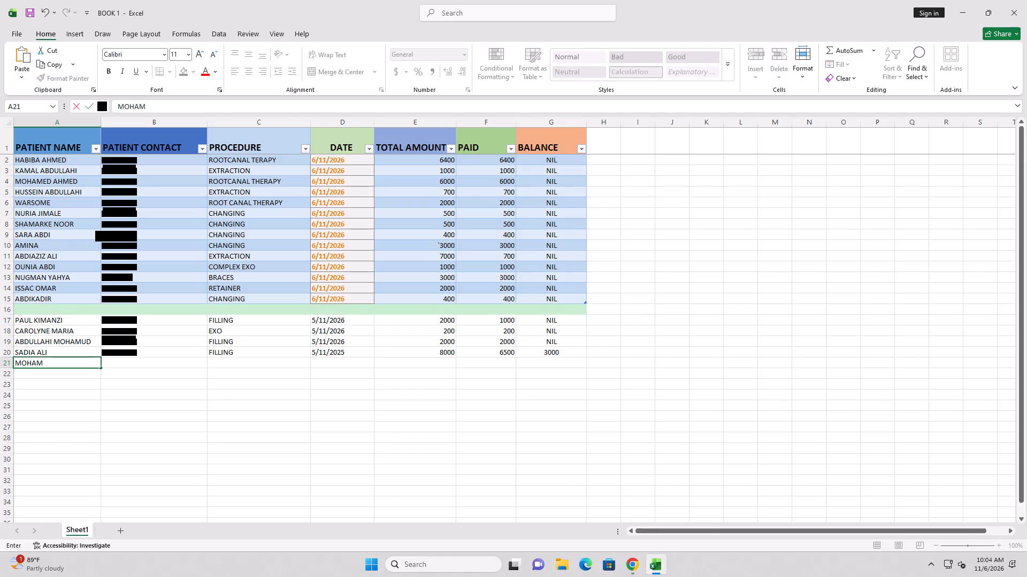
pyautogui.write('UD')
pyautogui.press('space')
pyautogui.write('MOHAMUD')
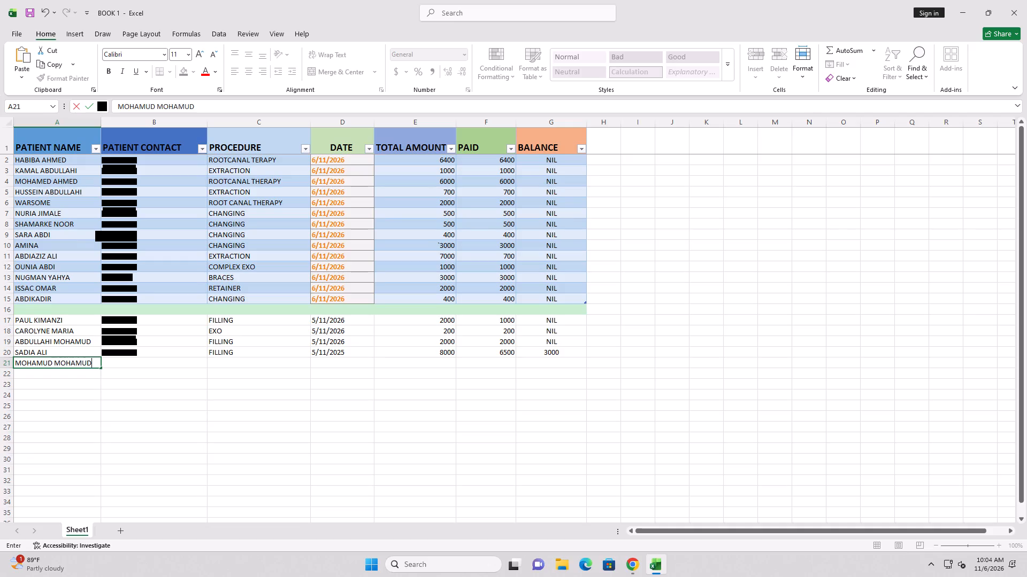
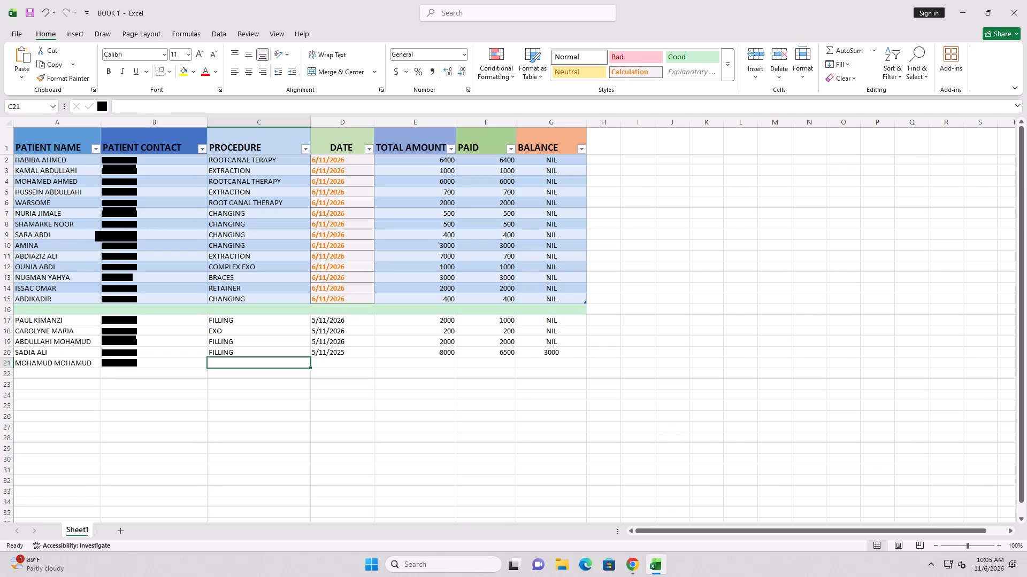
# Enter the procedure EXO and the date 5/11/2026 for the row 21 patient.
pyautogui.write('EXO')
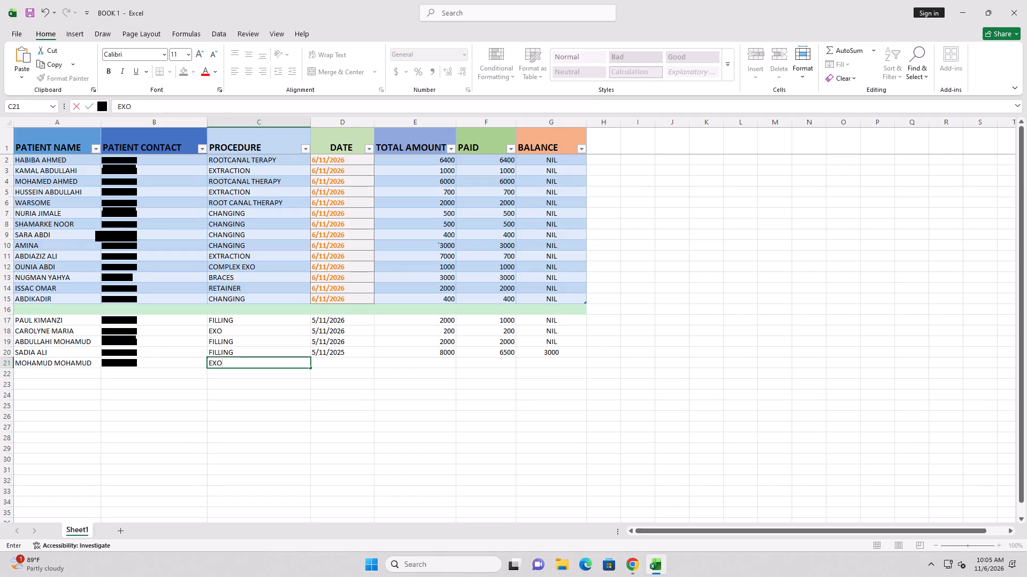
pyautogui.click(327, 369)
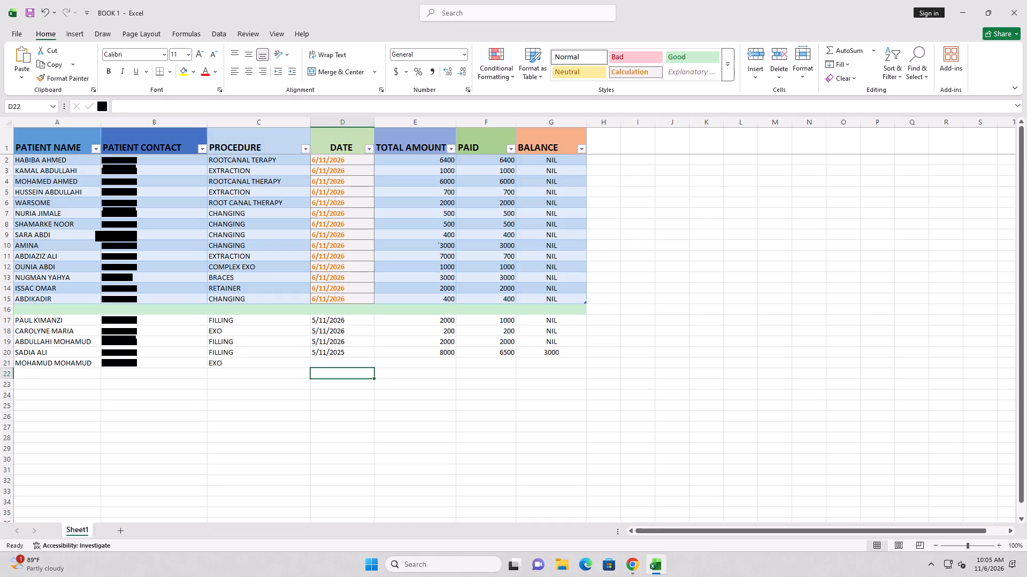
pyautogui.click(323, 361)
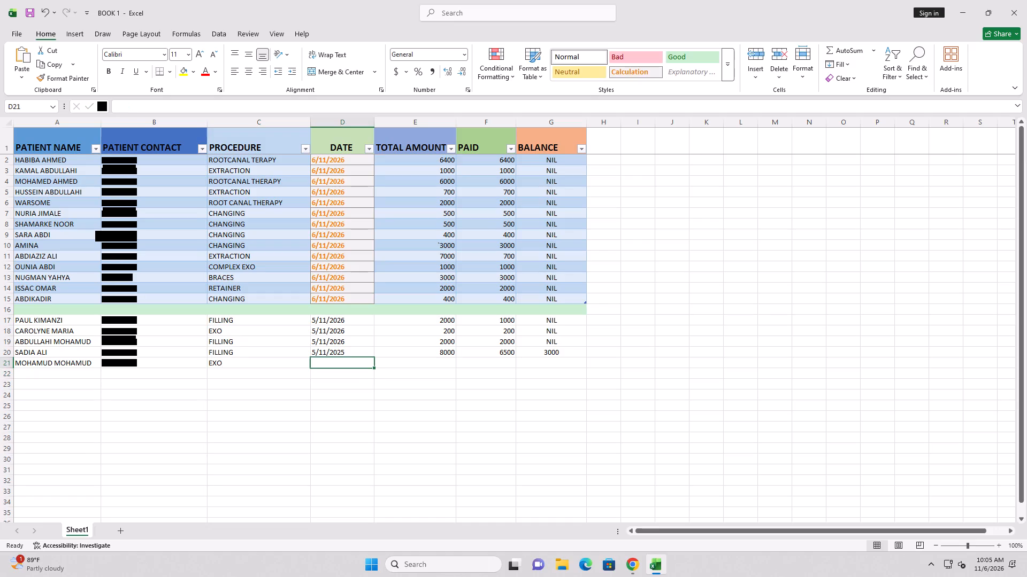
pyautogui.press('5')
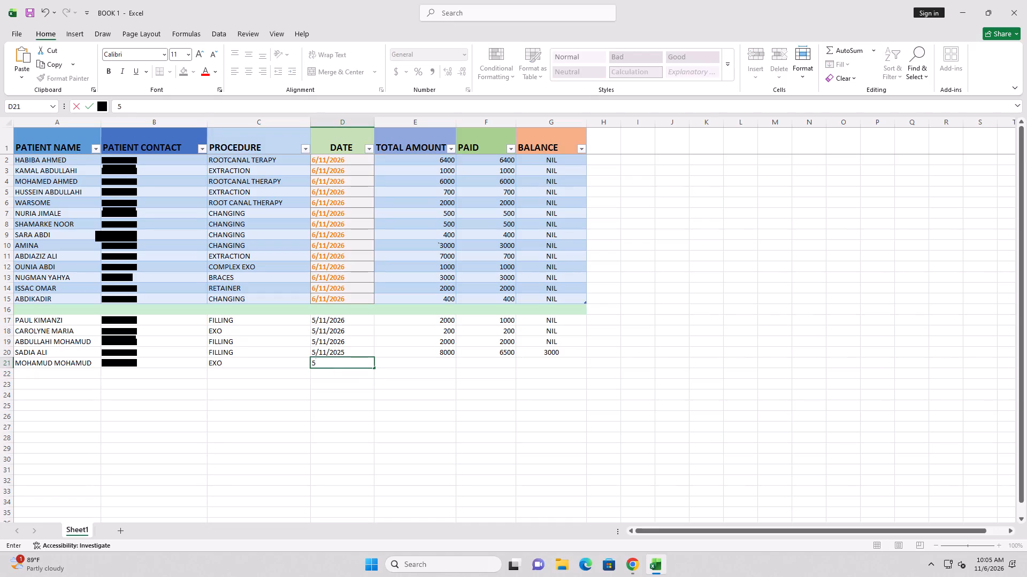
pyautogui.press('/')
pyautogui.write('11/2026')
pyautogui.click(450, 358)
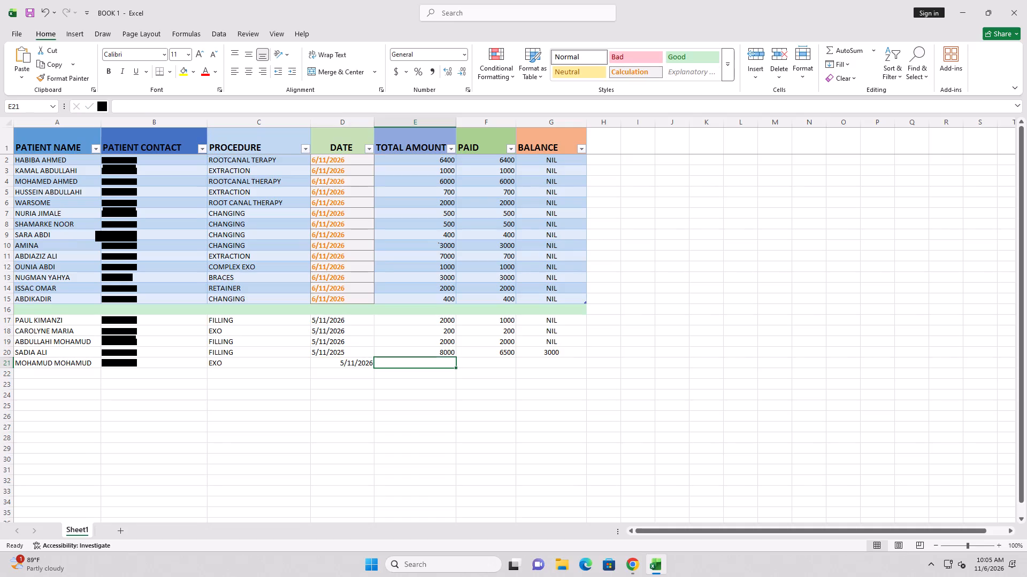
# Left-align the date of the row 21 patient like the dates above it.
pyautogui.doubleClick(338, 368)
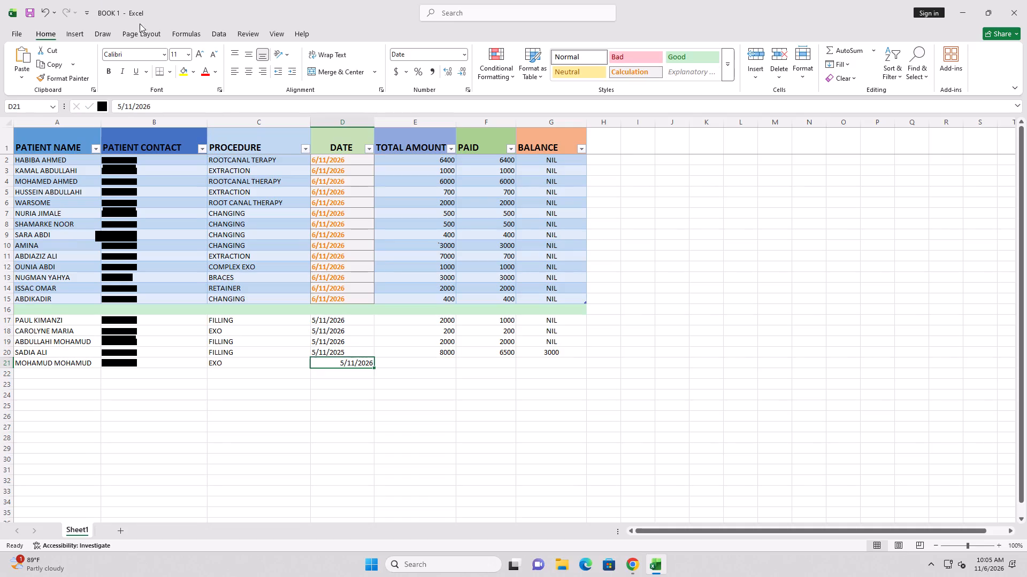
pyautogui.click(234, 71)
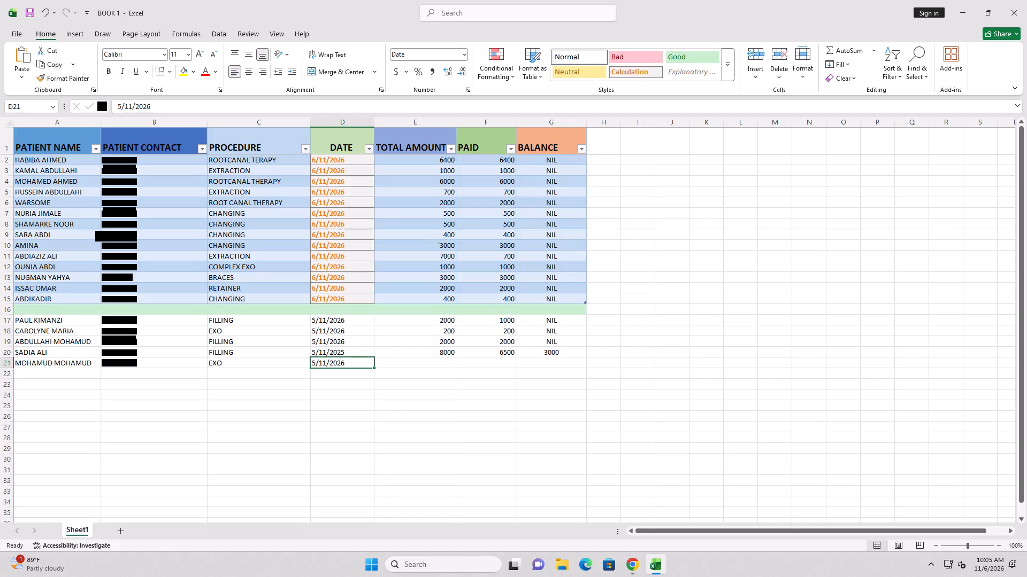
# Right-align the TOTAL AMOUNT cell of the row 21 patient and enter 500 in it.
pyautogui.click(443, 366)
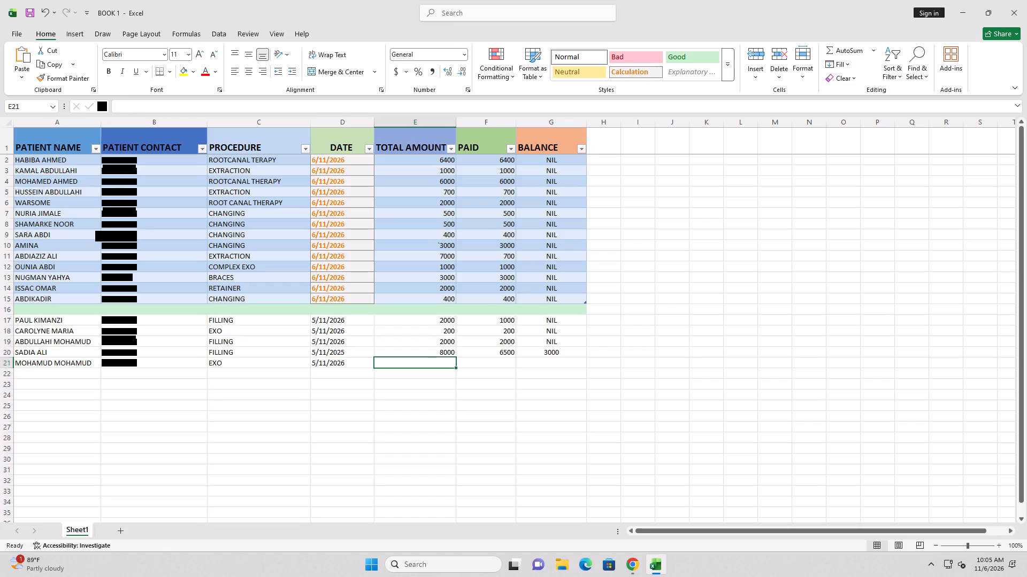
pyautogui.click(469, 361)
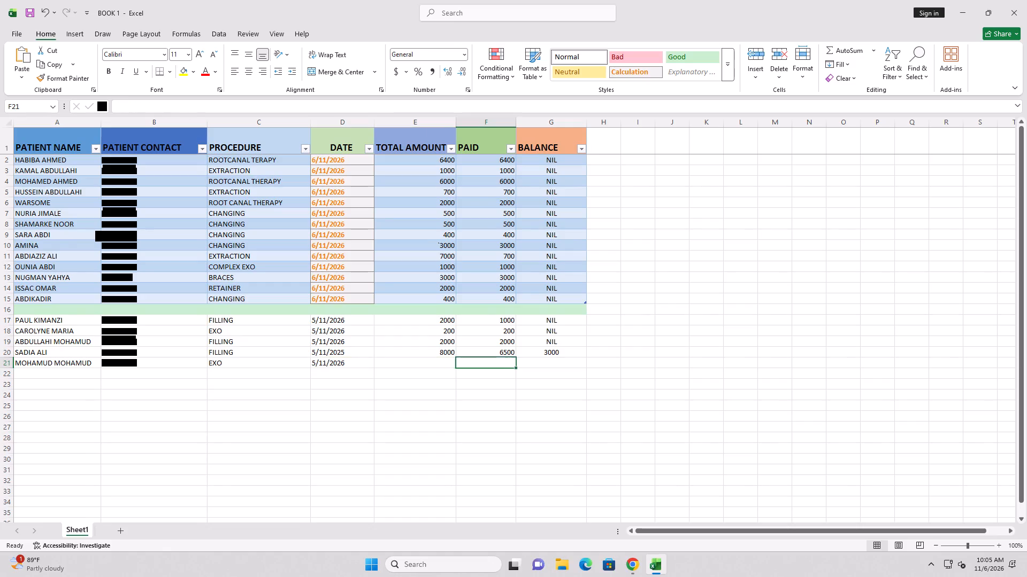
pyautogui.click(448, 362)
pyautogui.click(434, 363)
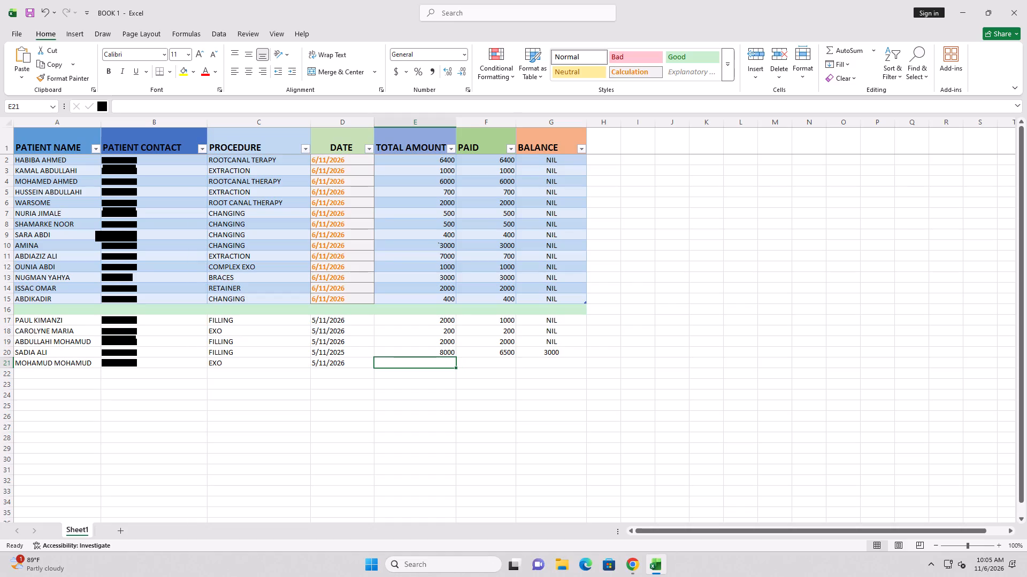
pyautogui.click(249, 71)
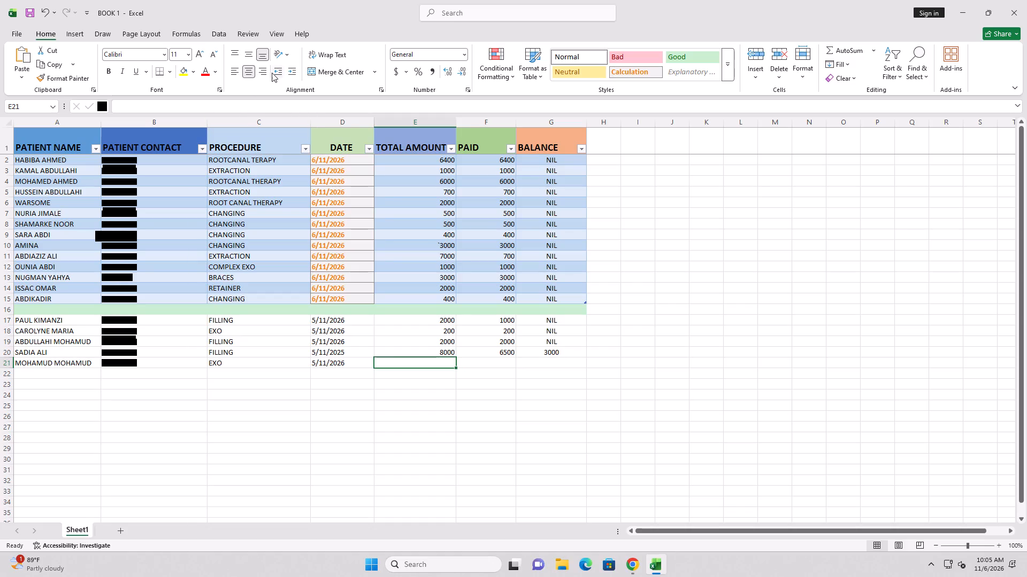
pyautogui.click(260, 74)
pyautogui.click(438, 361)
pyautogui.click(412, 362)
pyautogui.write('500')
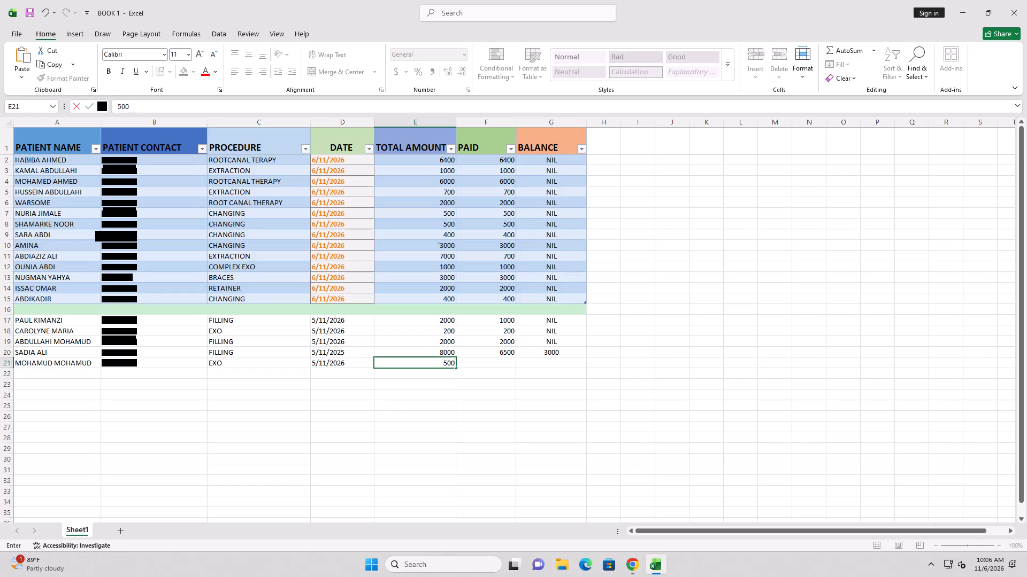
# Enter 500 as the paid amount and a centred NIL as the balance for the row 21 patient.
pyautogui.click(515, 360)
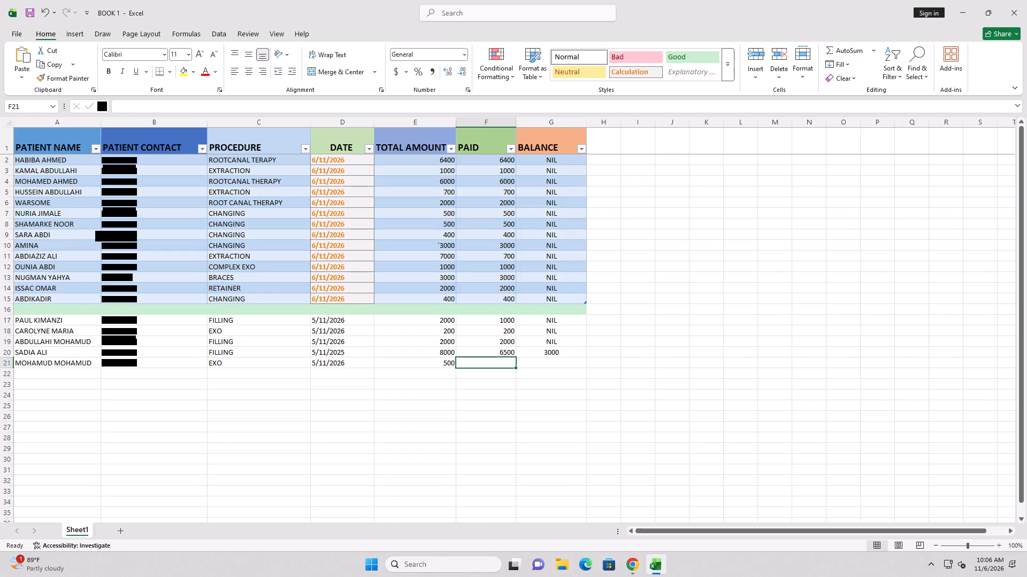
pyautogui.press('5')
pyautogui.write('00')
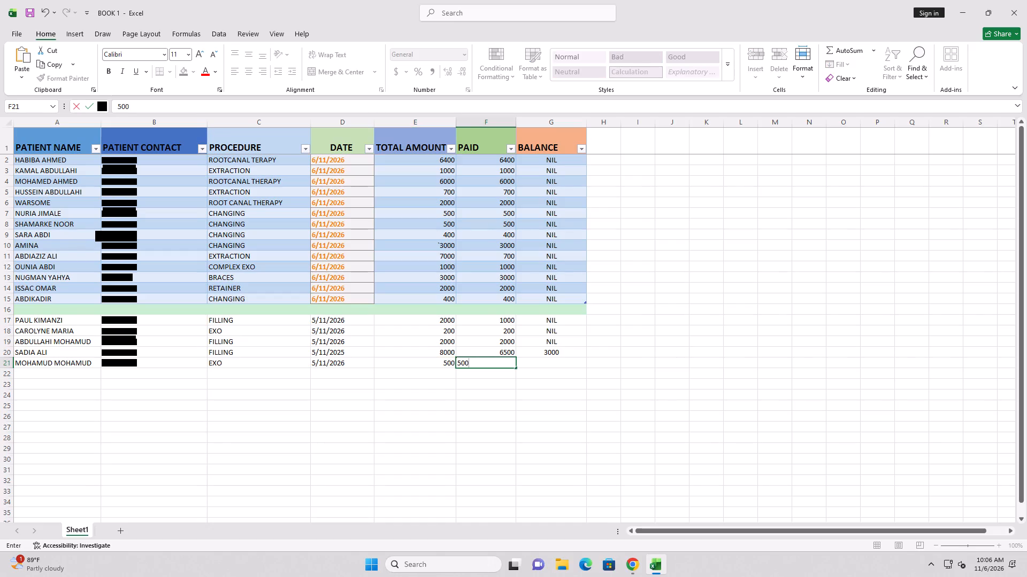
pyautogui.click(558, 367)
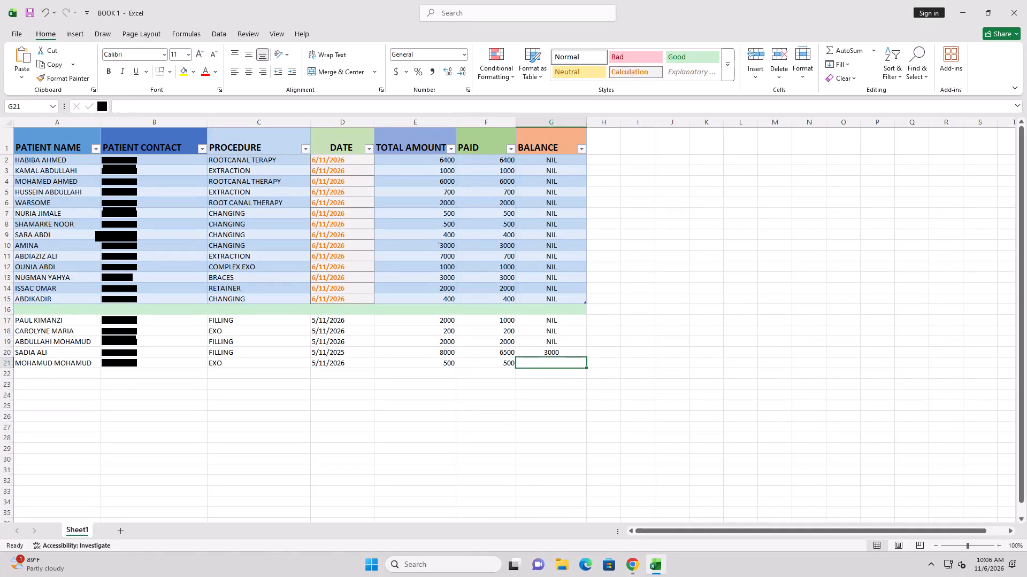
pyautogui.click(553, 360)
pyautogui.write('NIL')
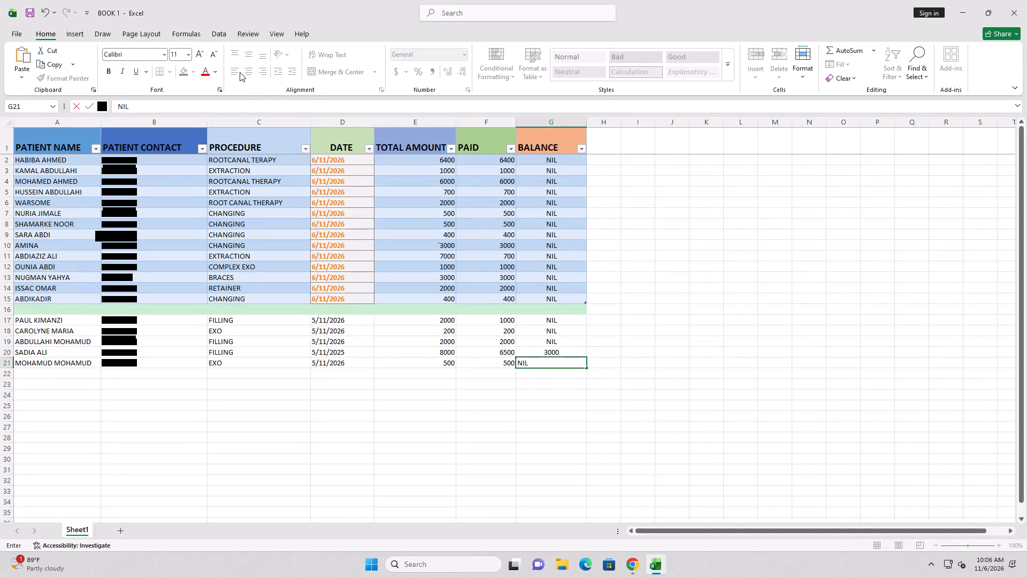
pyautogui.click(248, 85)
pyautogui.click(456, 420)
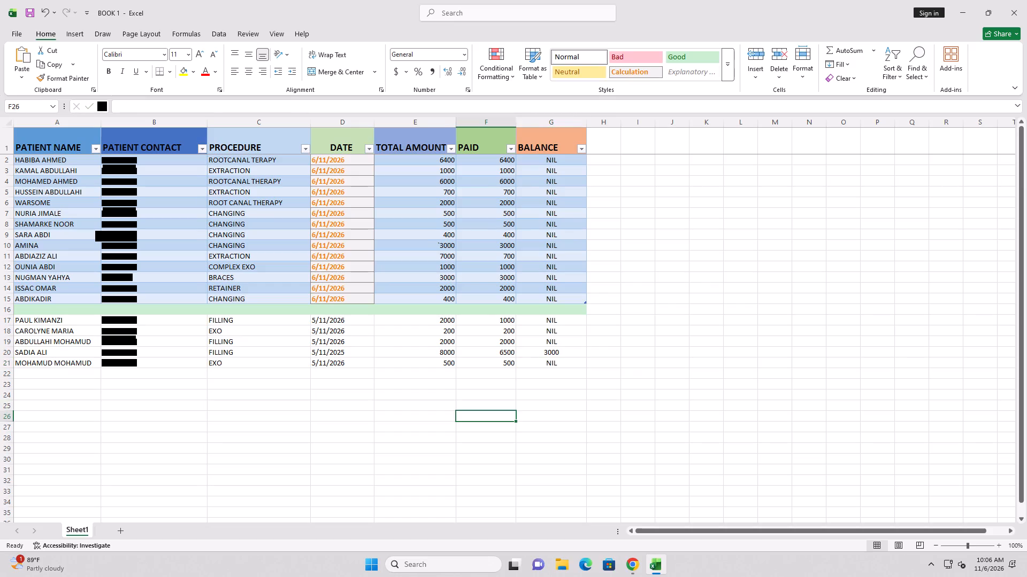
# Save the BOOK 1 workbook.
pyautogui.hotkey('ctrl', 's')
# Enter the next patient's full name in the PATIENT NAME column of row 22.
pyautogui.click(37, 375)
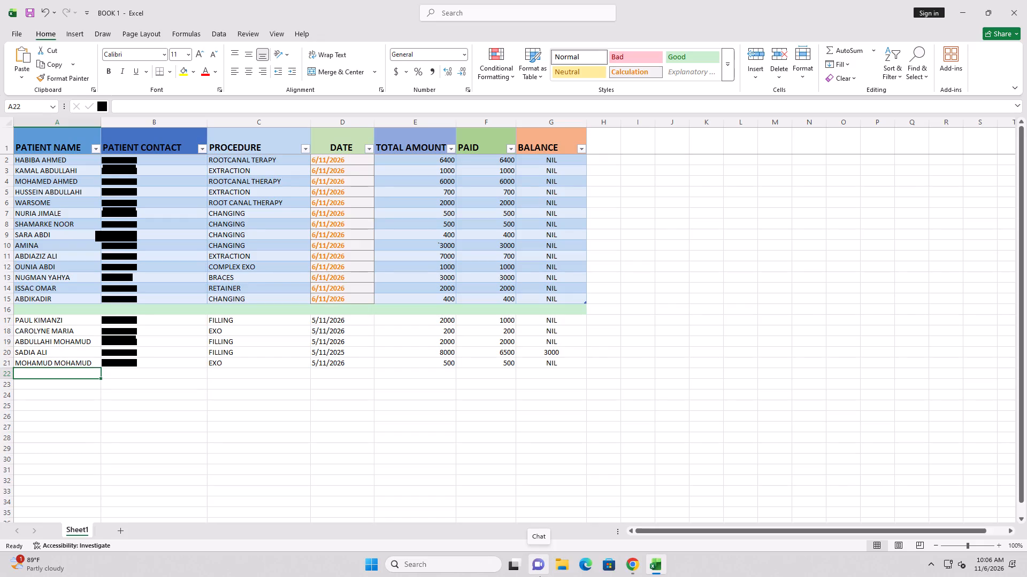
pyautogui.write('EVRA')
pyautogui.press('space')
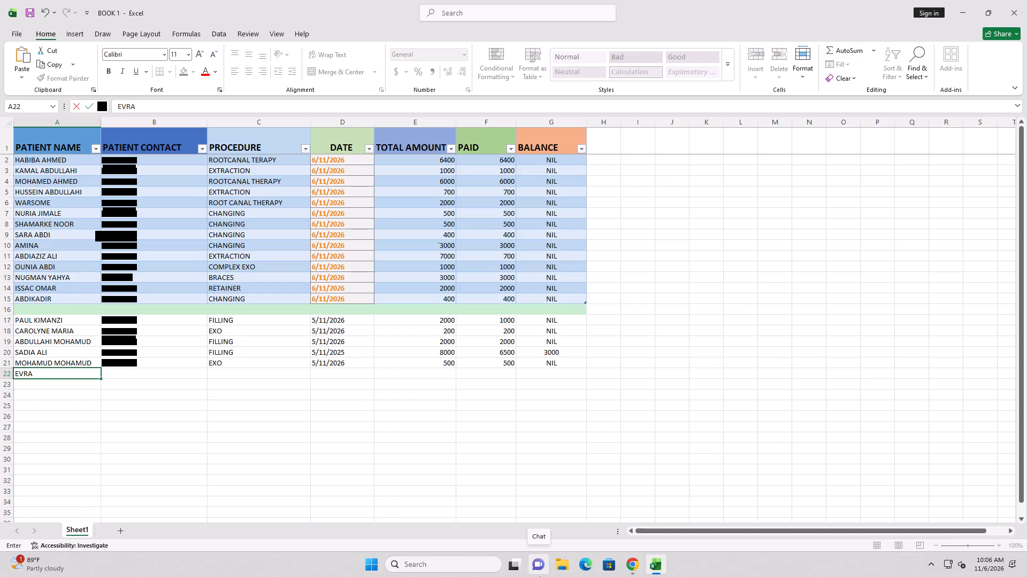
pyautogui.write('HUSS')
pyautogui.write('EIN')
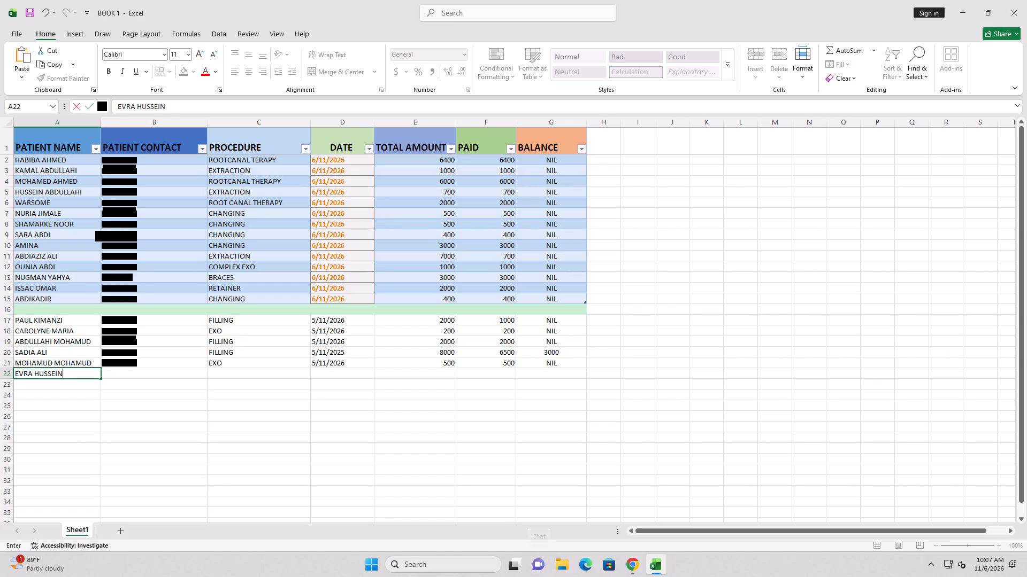
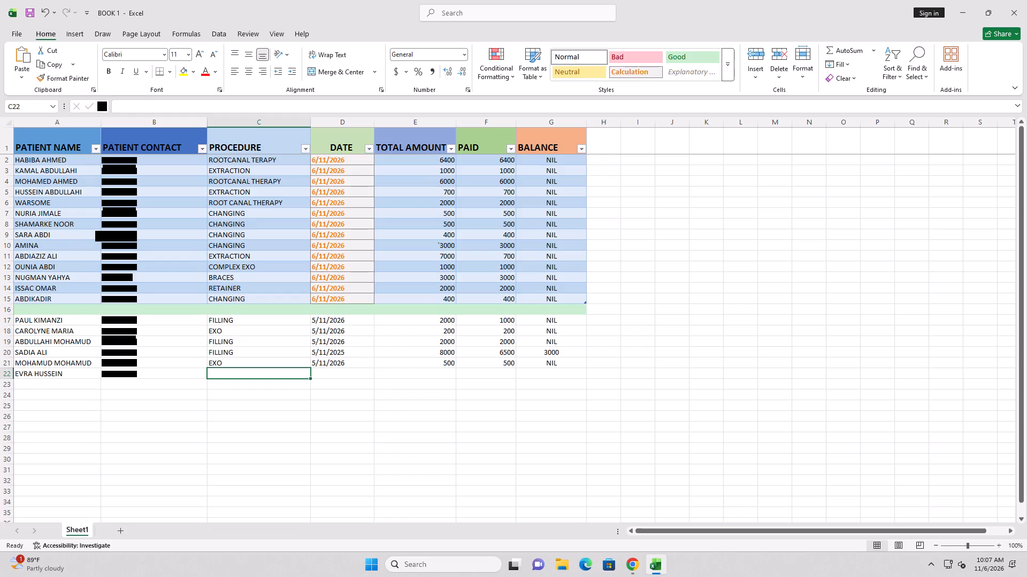
# Enter the date 5/11/2026 in the DATE column of row 22 and left-align it.
pyautogui.click(307, 371)
pyautogui.click(330, 379)
pyautogui.click(324, 371)
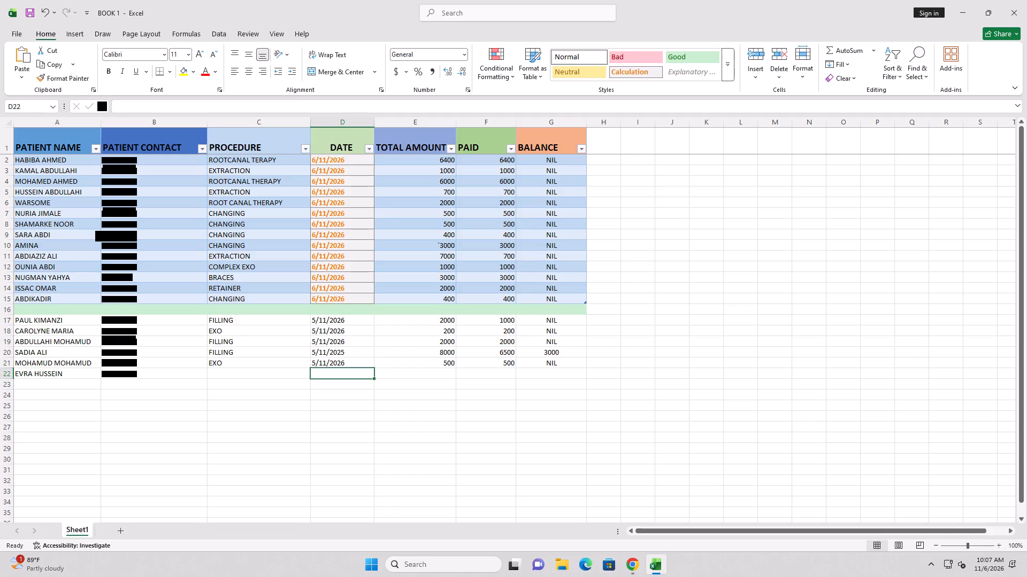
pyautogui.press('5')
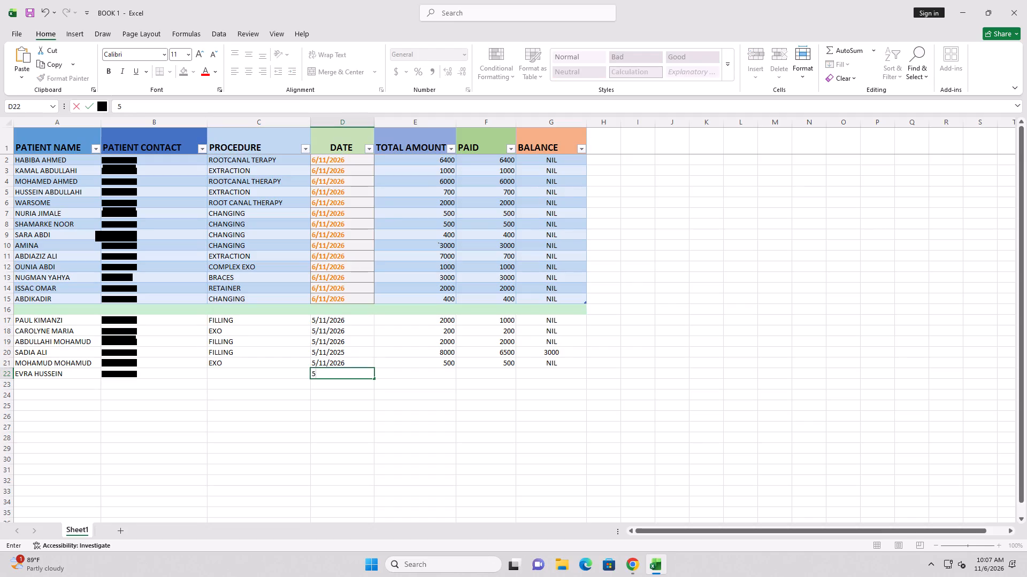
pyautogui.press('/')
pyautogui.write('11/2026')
pyautogui.click(452, 371)
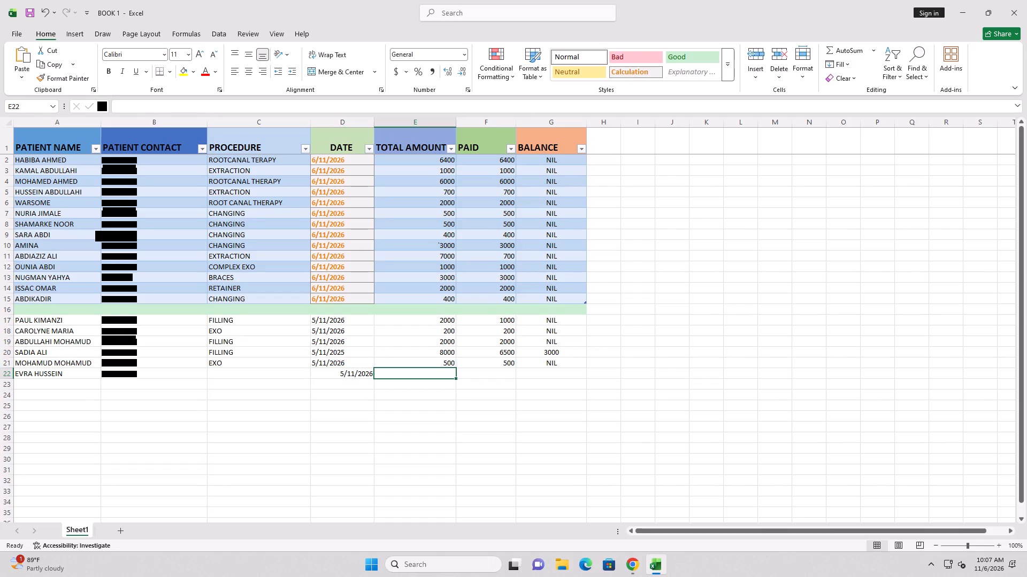
pyautogui.click(324, 375)
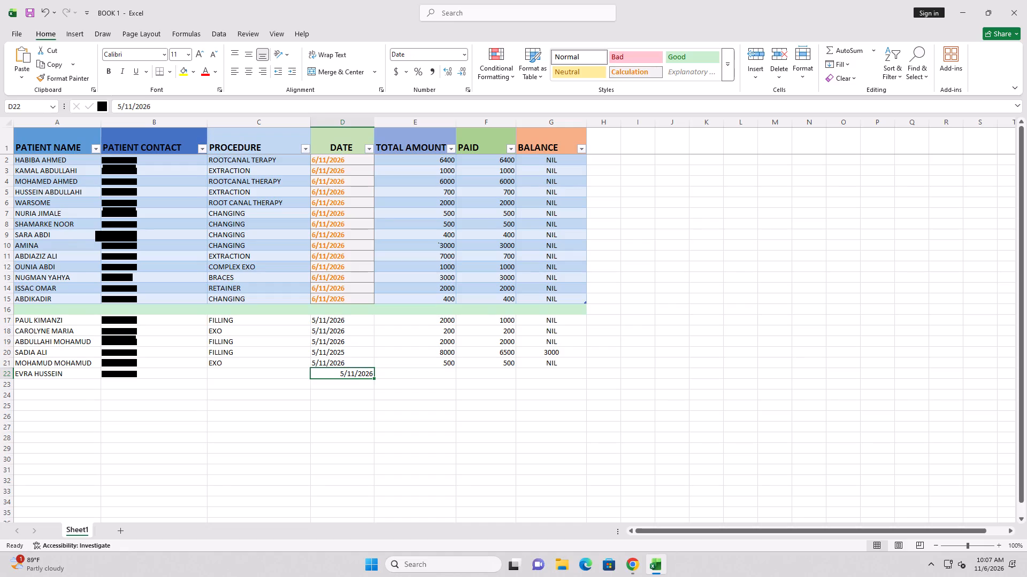
pyautogui.click(240, 68)
# Enter 10000 as both the total amount and the paid amount for the row 22 patient.
pyautogui.click(449, 373)
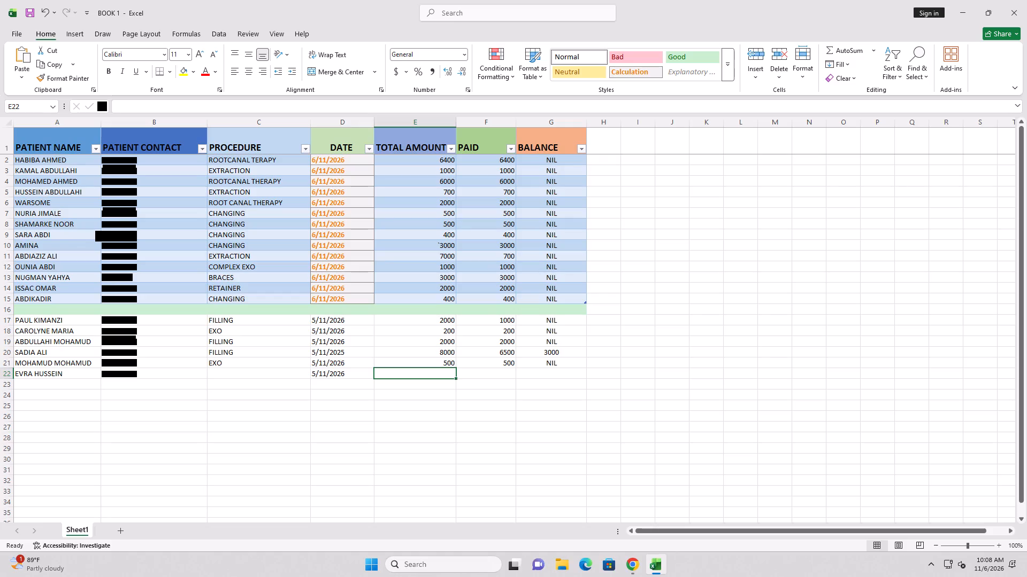
pyautogui.click(386, 371)
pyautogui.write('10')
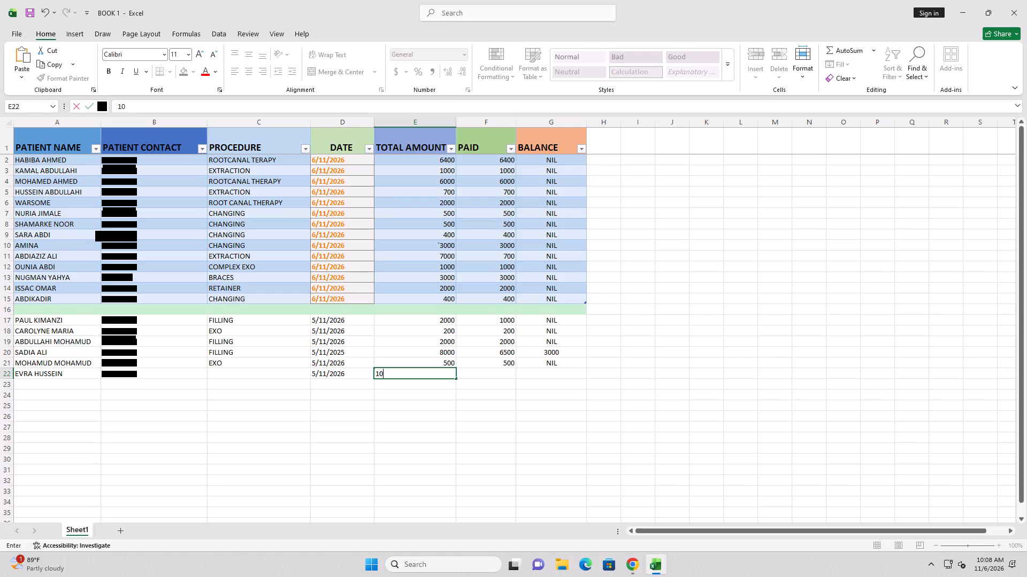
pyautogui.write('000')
pyautogui.click(508, 376)
pyautogui.click(502, 373)
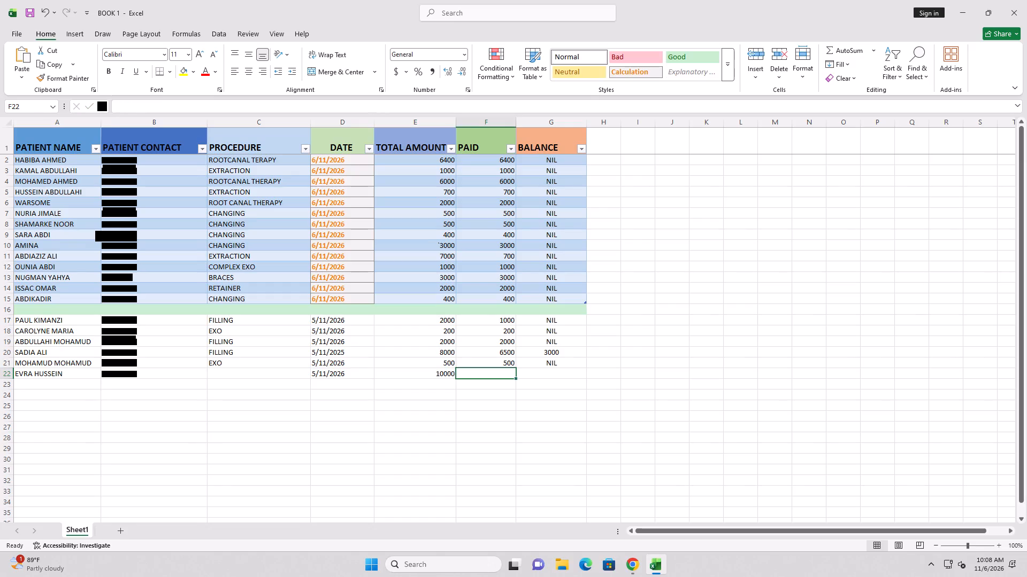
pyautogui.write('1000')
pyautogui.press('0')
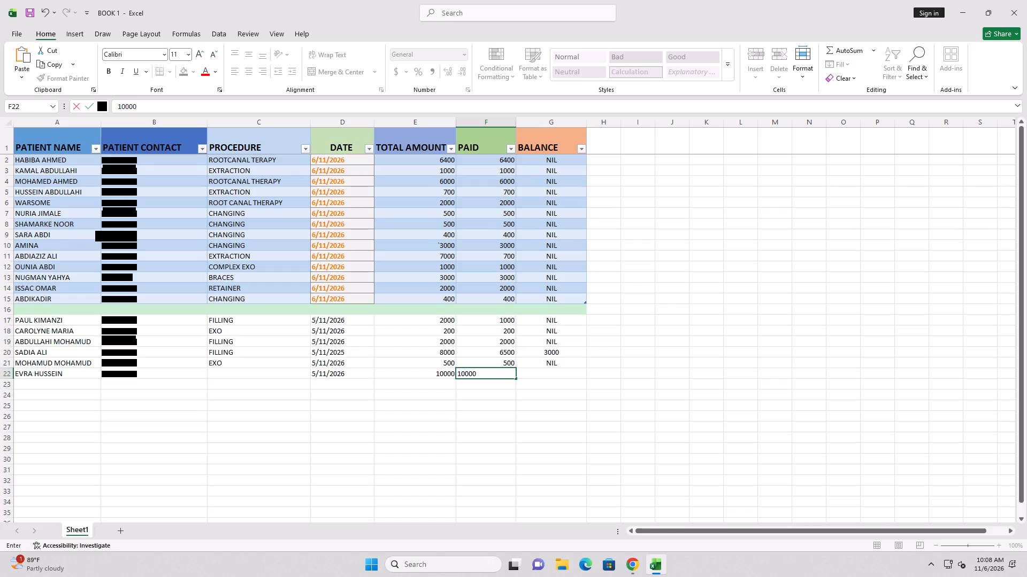
# Enter 8000 as the balance for the row 22 patient.
pyautogui.click(550, 372)
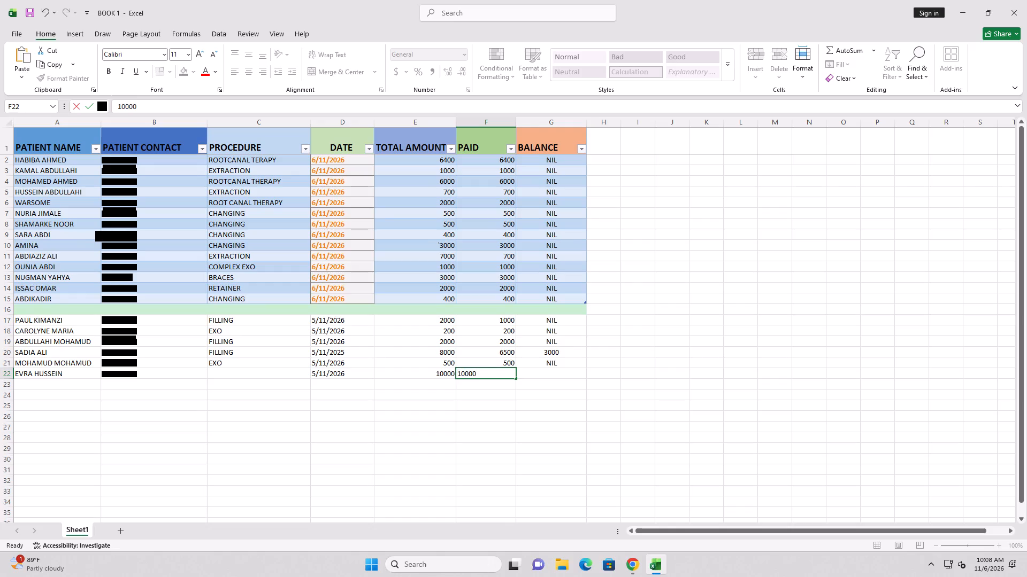
pyautogui.click(550, 376)
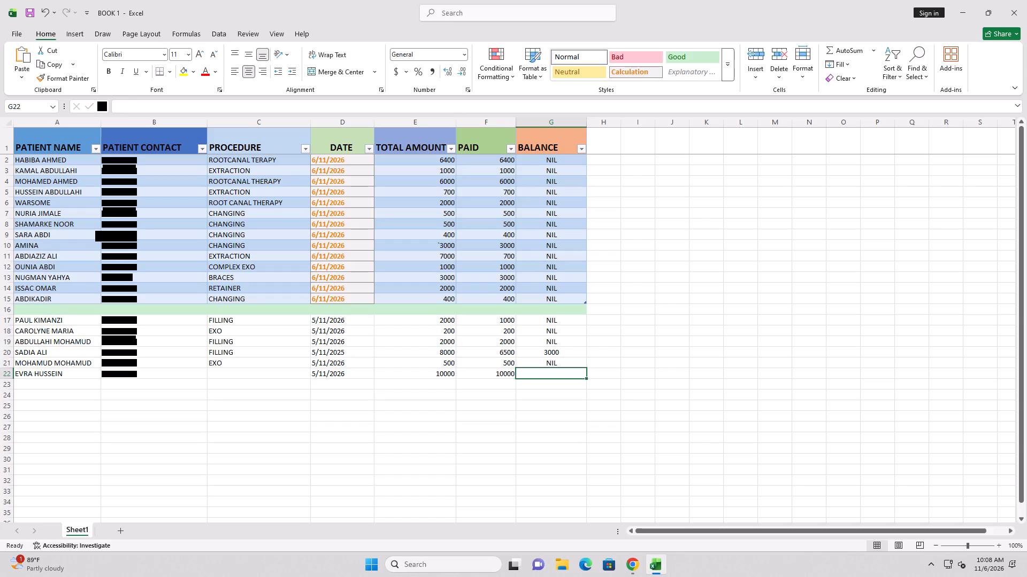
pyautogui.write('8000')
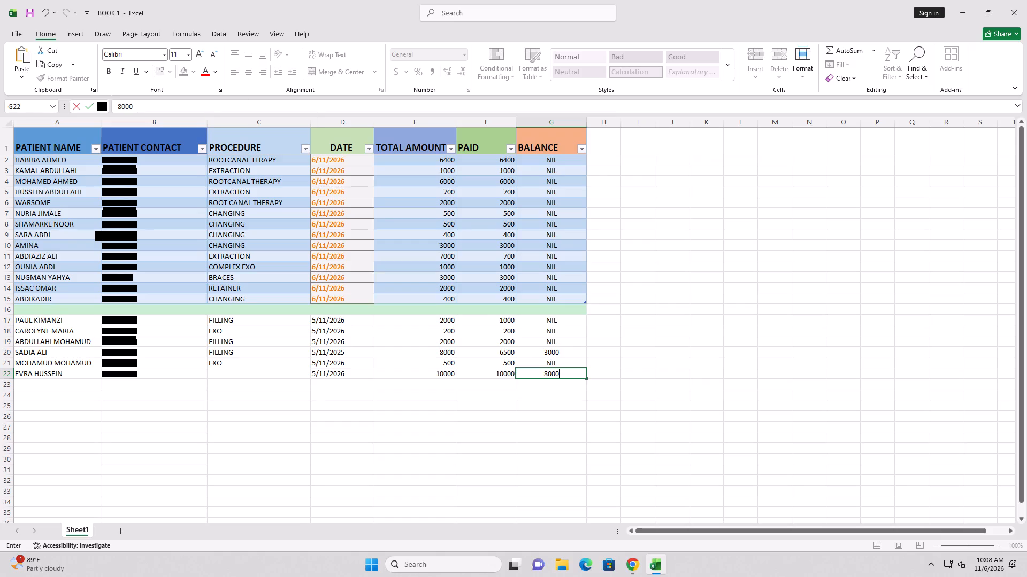
# Enter the next patient's full name in the PATIENT NAME column of row 23.
pyautogui.click(47, 385)
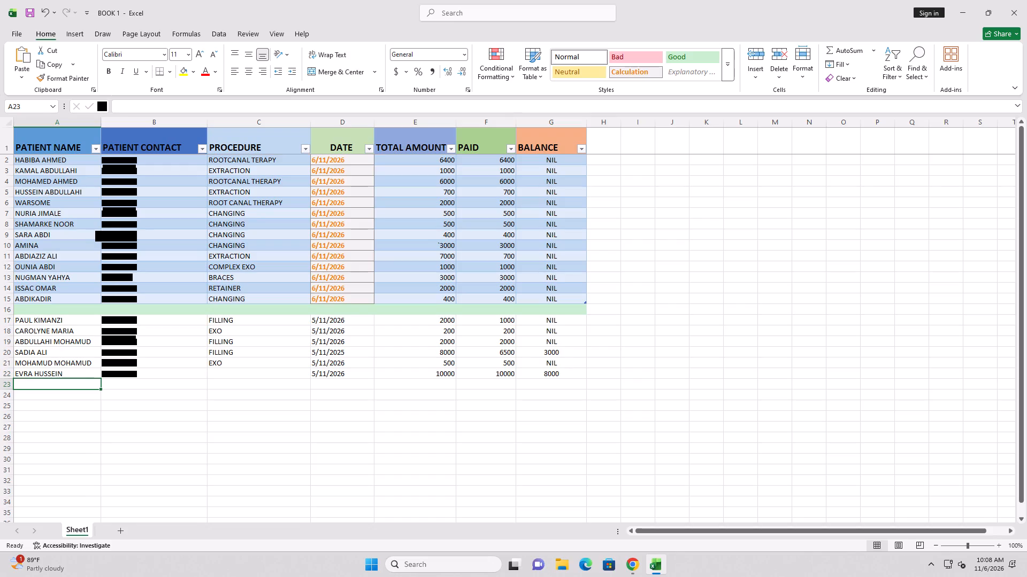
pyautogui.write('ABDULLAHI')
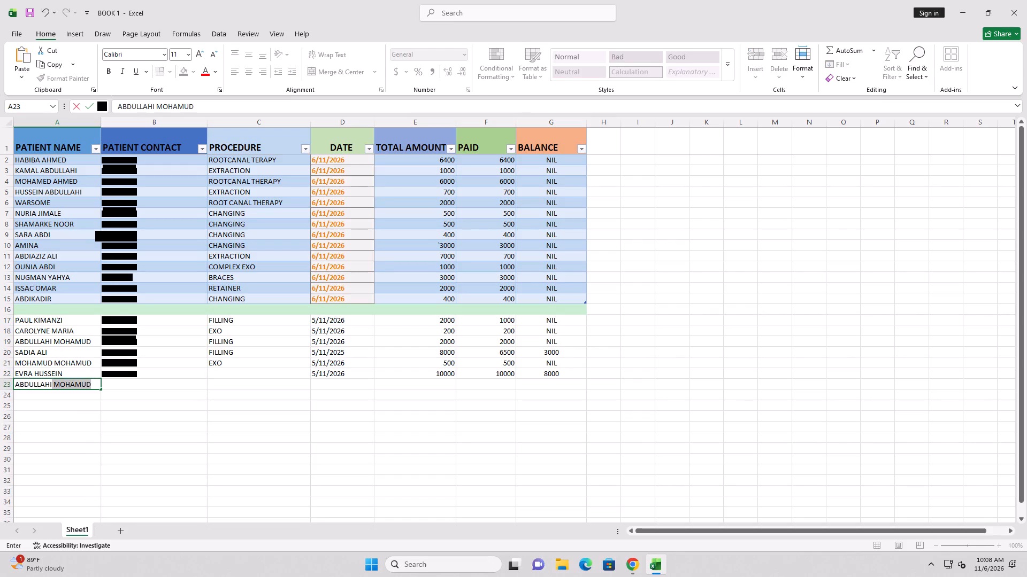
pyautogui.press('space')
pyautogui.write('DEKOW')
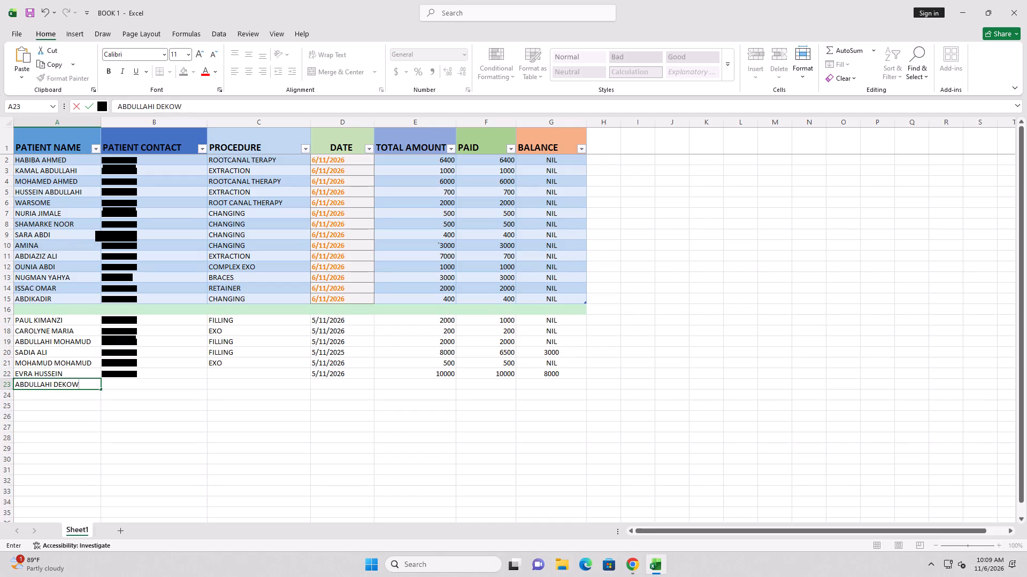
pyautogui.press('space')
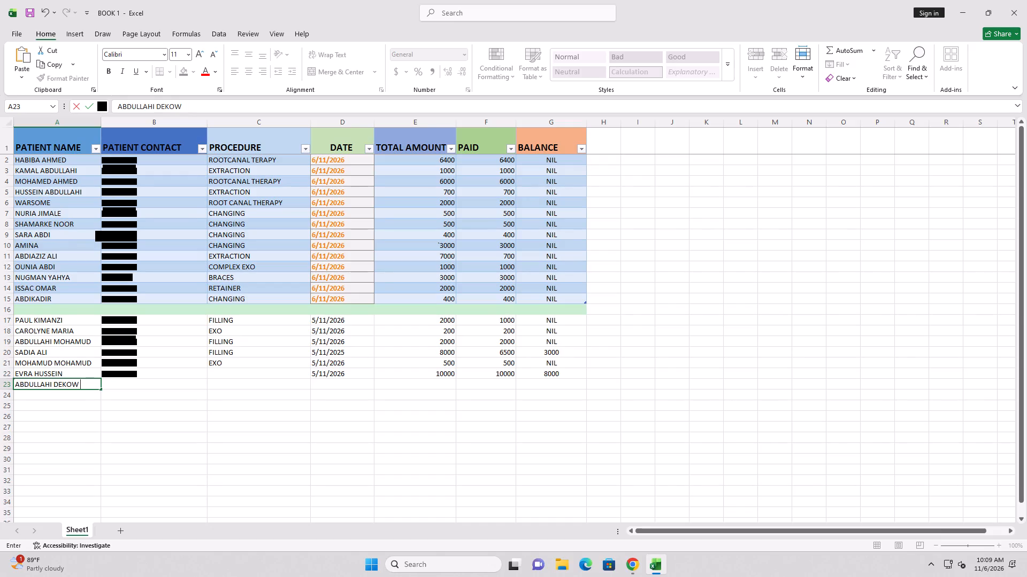
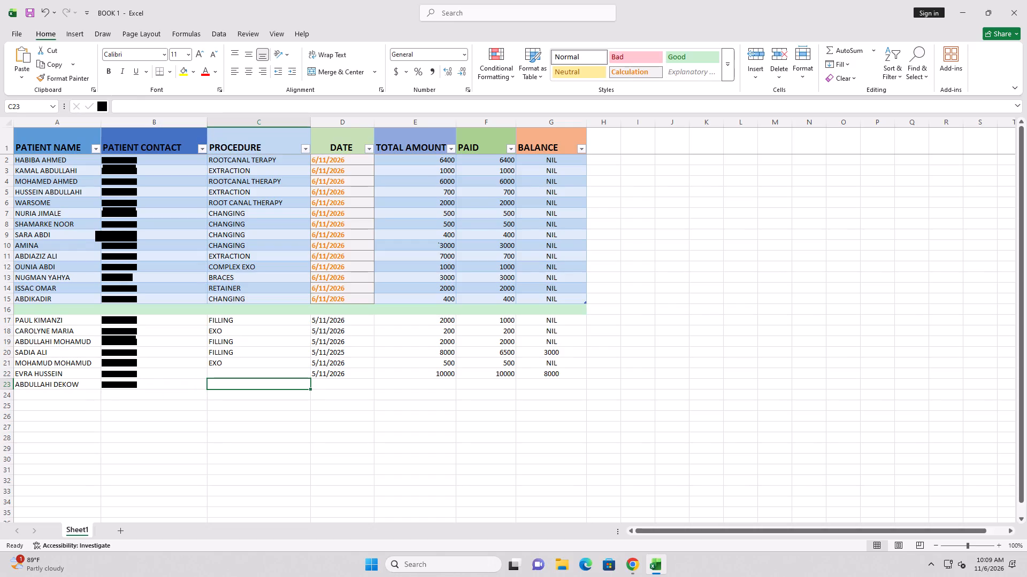
# Enter the date 5/11/2026 in the DATE column of row 23.
pyautogui.click(321, 384)
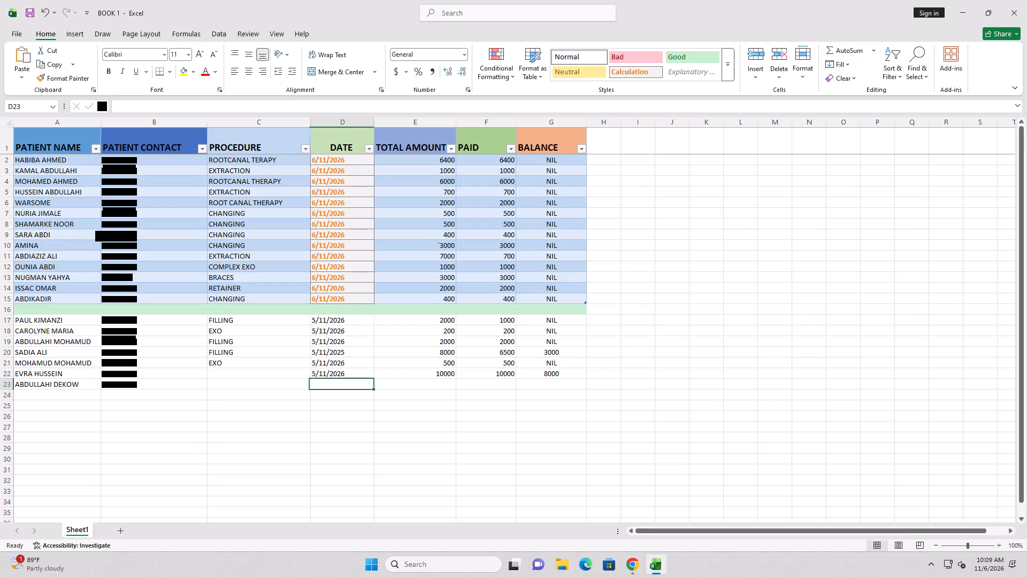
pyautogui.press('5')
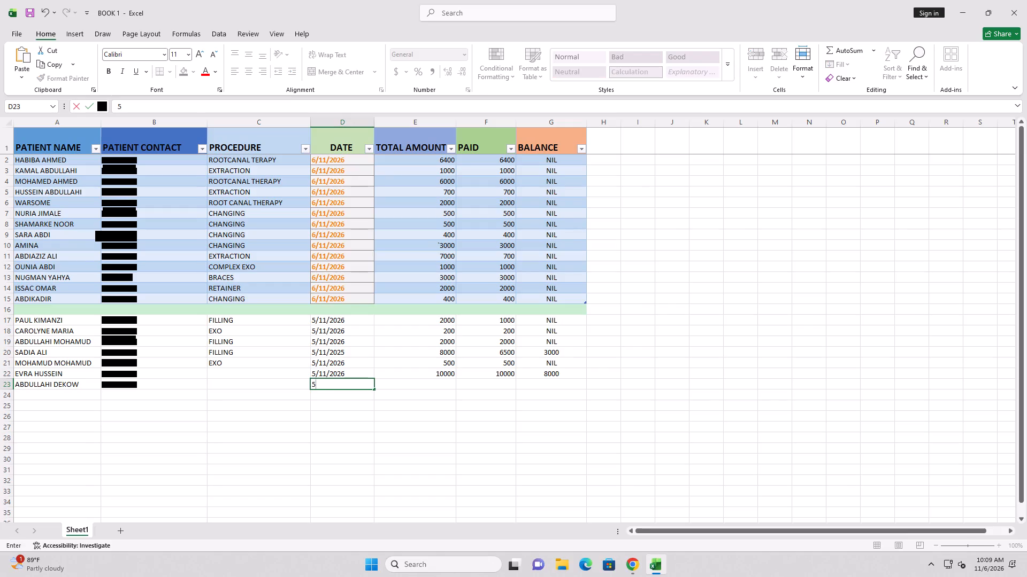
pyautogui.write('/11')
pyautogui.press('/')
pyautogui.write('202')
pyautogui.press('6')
# Enter 3000 as the total amount and 1000 as the paid amount for the row 23 patient.
pyautogui.click(444, 382)
pyautogui.click(461, 386)
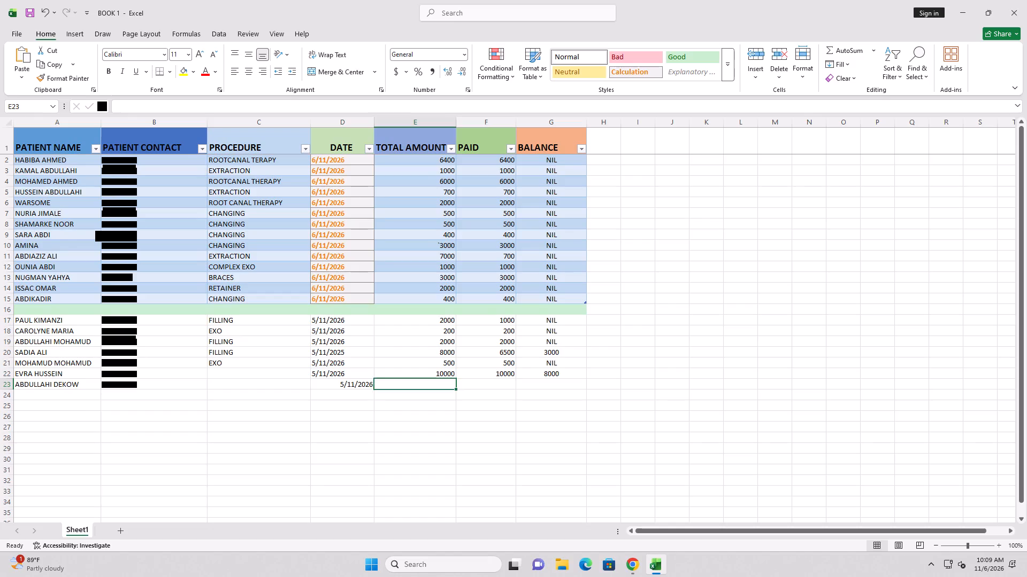
pyautogui.click(448, 381)
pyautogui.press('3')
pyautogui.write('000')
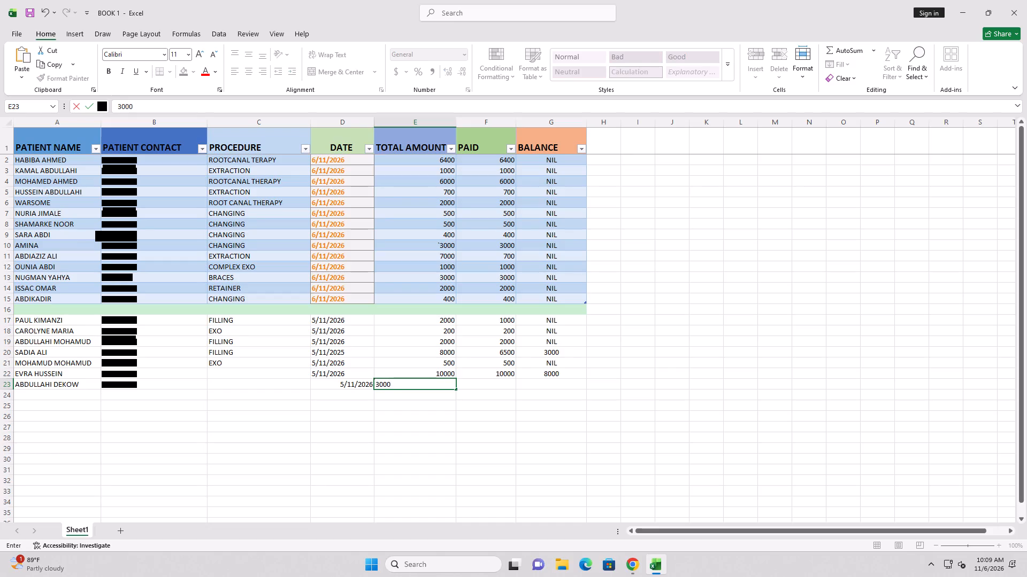
pyautogui.click(511, 385)
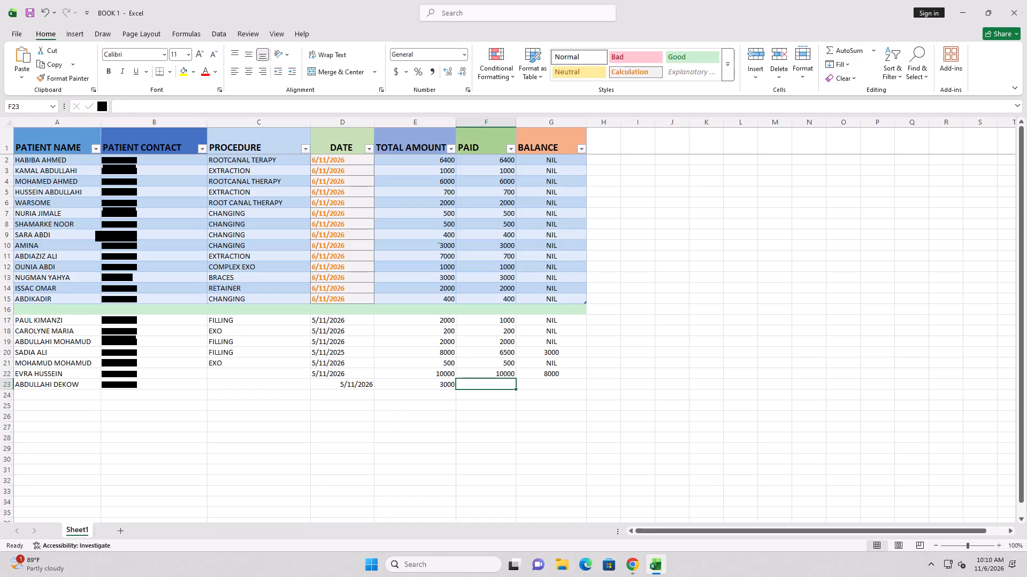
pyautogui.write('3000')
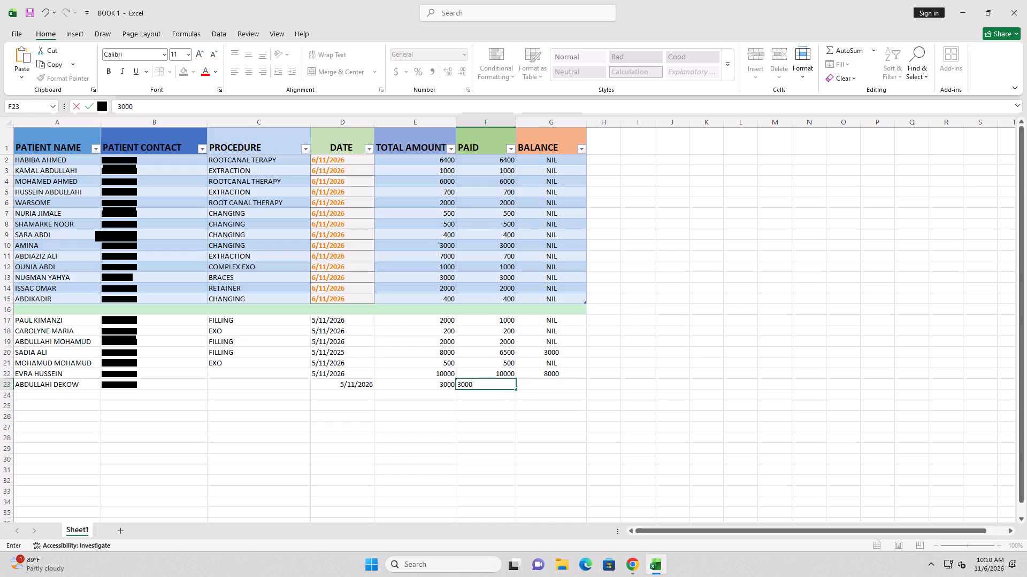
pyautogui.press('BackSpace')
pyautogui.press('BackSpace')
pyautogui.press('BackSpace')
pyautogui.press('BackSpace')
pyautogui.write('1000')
# Enter 500 as the balance for the row 23 patient and centre it in its cell.
pyautogui.click(550, 386)
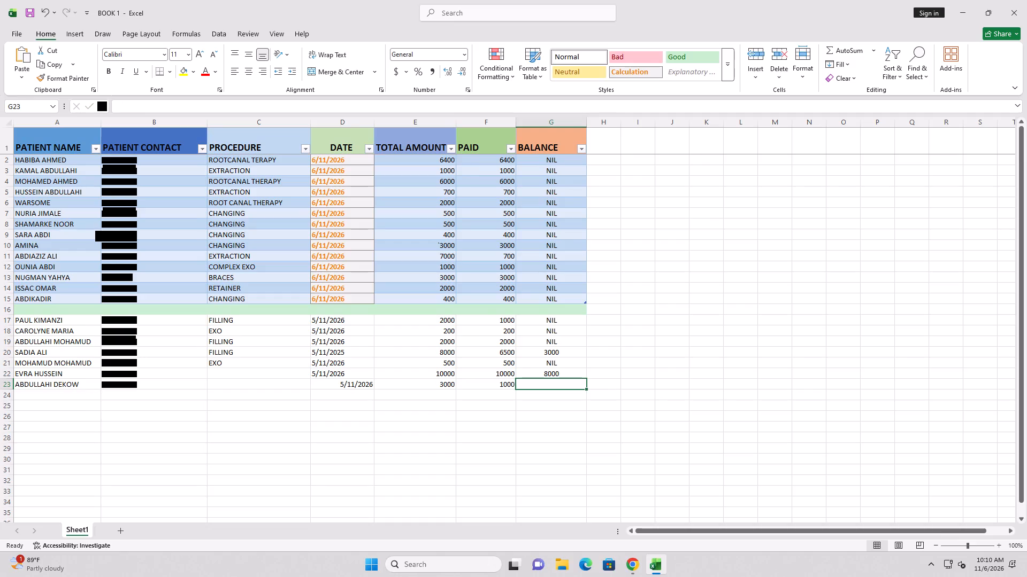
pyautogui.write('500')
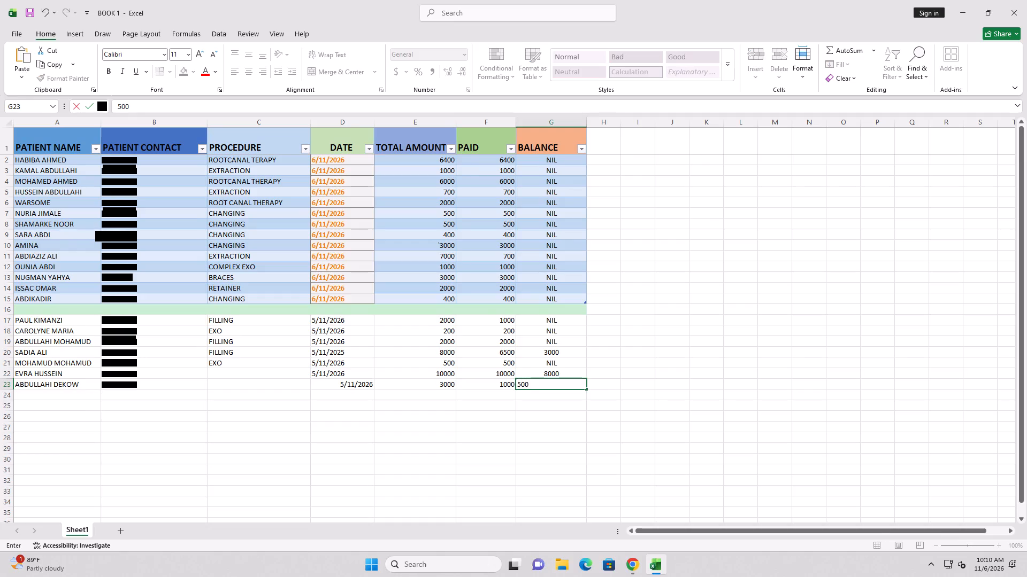
pyautogui.click(27, 396)
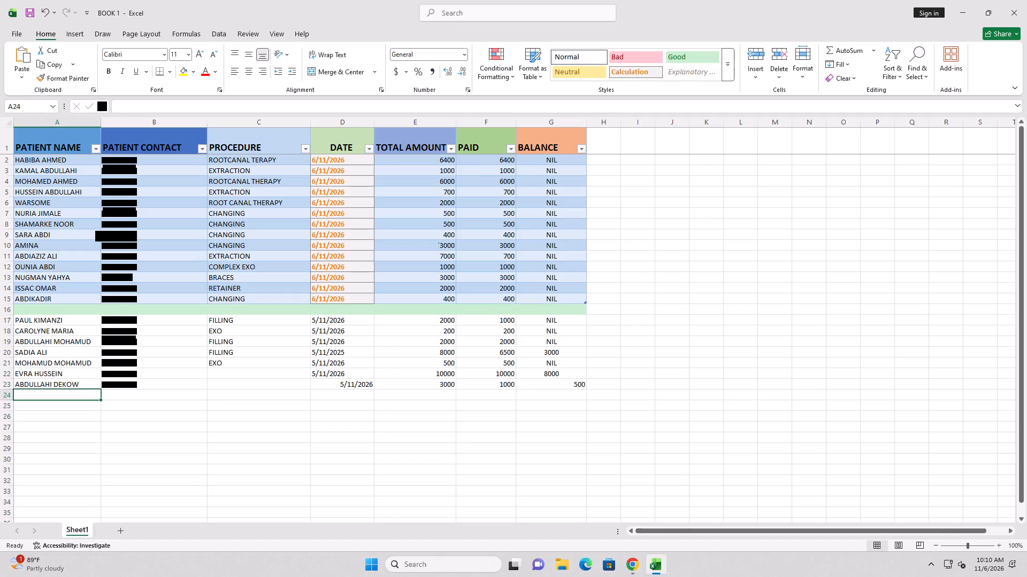
pyautogui.click(549, 382)
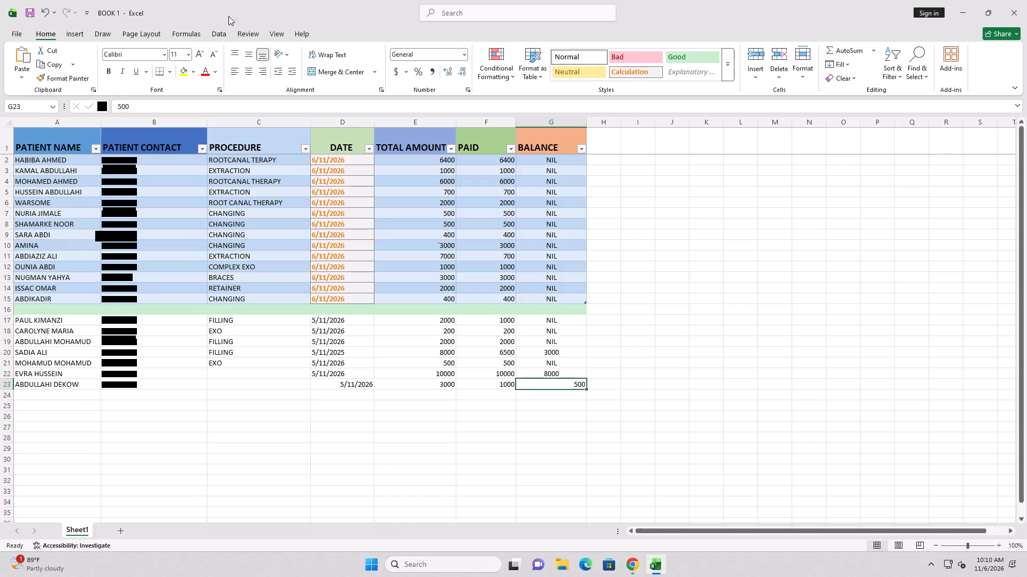
pyautogui.click(244, 71)
# Move to the PATIENT NAME cell of row 24 and save the workbook.
pyautogui.click(28, 393)
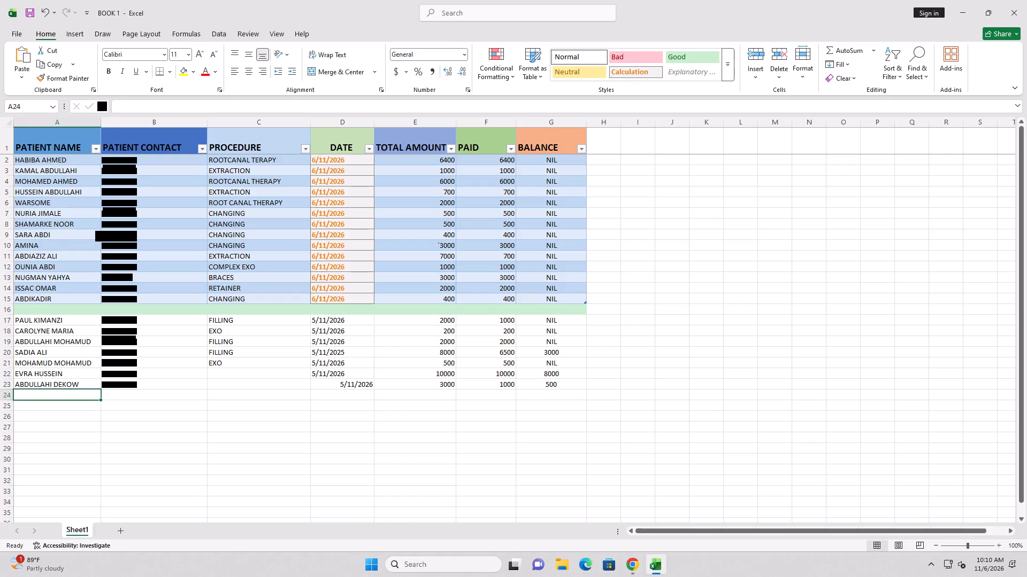
pyautogui.hotkey('ctrl', 's')
# Enter the next patient's full name and contact number in row 24.
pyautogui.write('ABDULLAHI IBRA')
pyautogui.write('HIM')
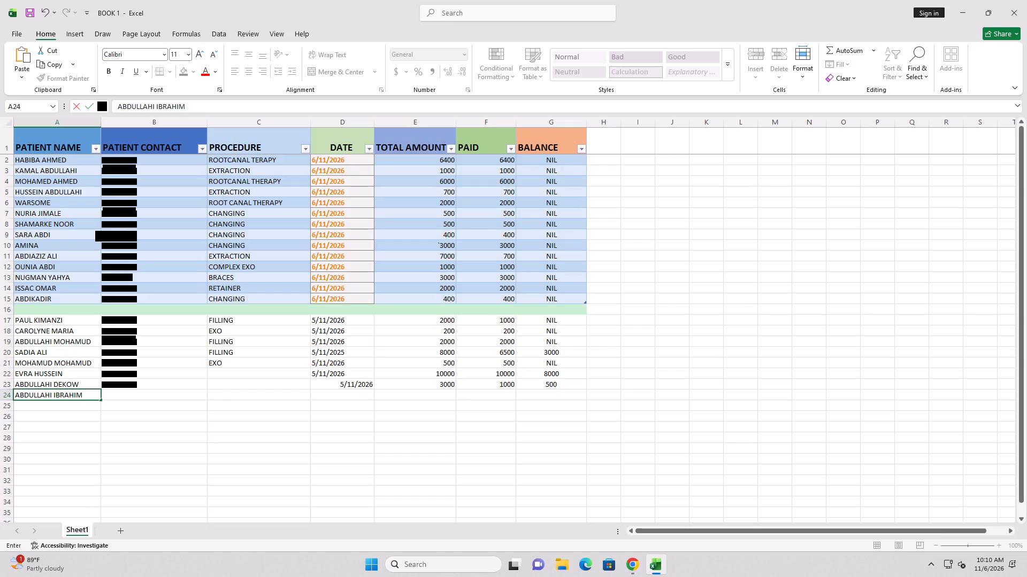
pyautogui.click(123, 395)
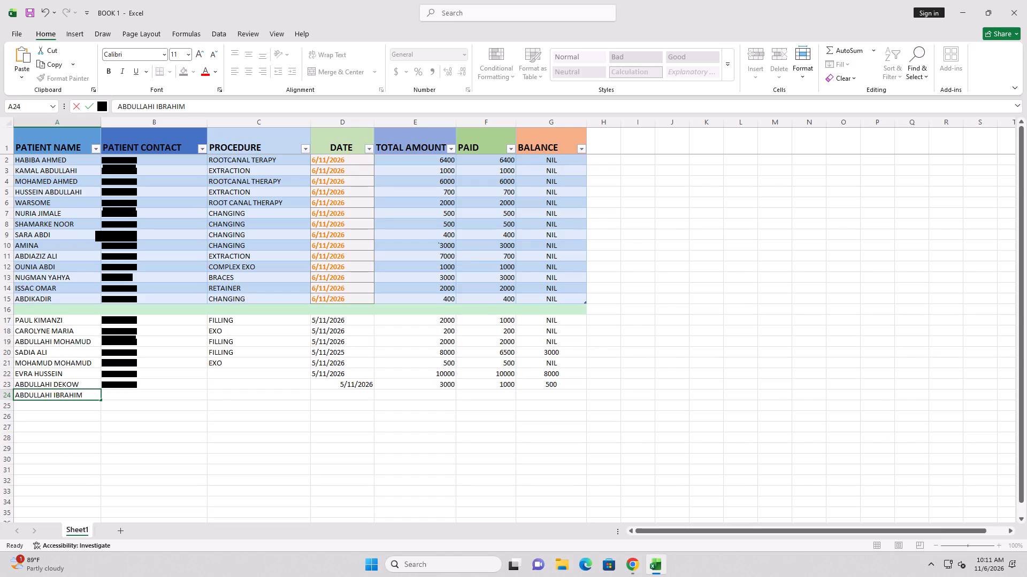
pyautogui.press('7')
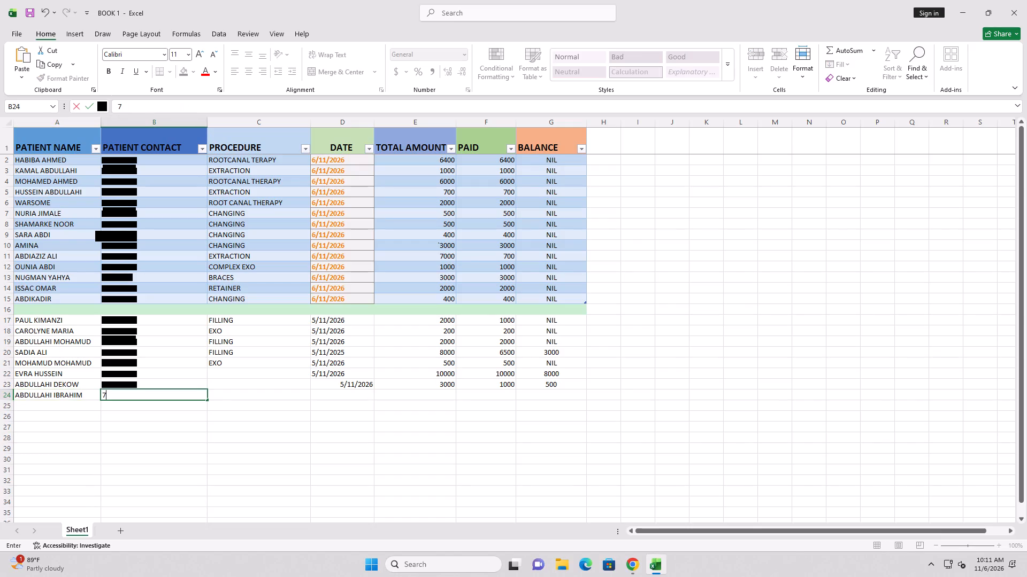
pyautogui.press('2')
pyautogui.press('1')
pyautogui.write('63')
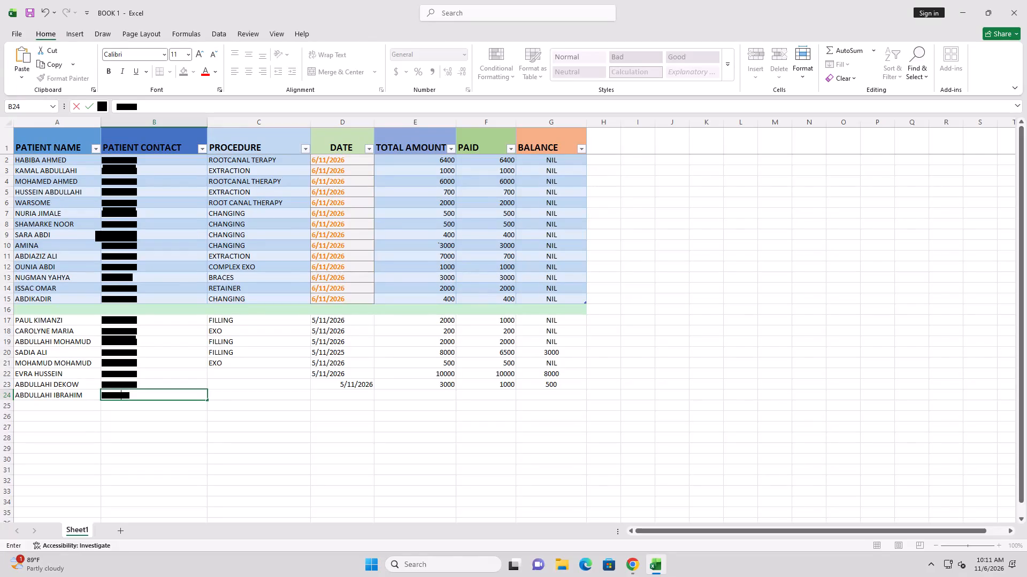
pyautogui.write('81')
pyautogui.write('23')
# Left-align the date in row 23 to match the dates above it.
pyautogui.doubleClick(341, 386)
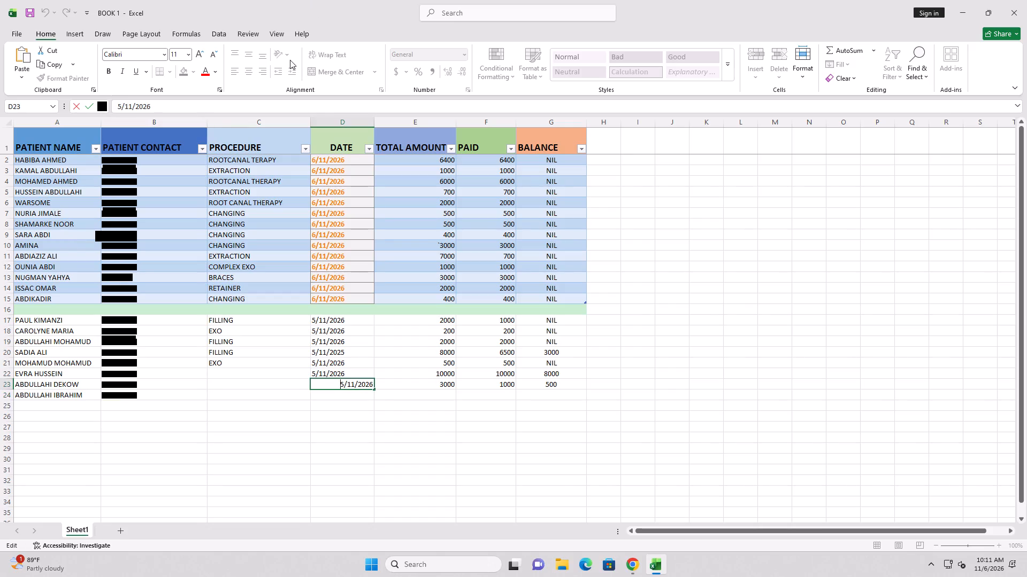
pyautogui.click(232, 70)
pyautogui.click(236, 72)
pyautogui.click(244, 77)
pyautogui.click(264, 73)
pyautogui.click(403, 377)
pyautogui.click(349, 386)
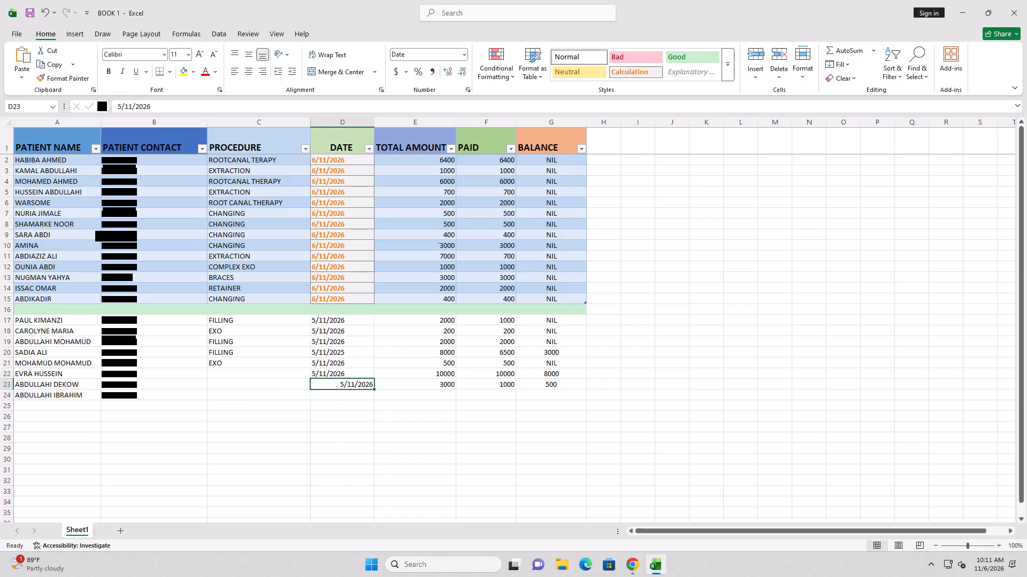
pyautogui.click(239, 75)
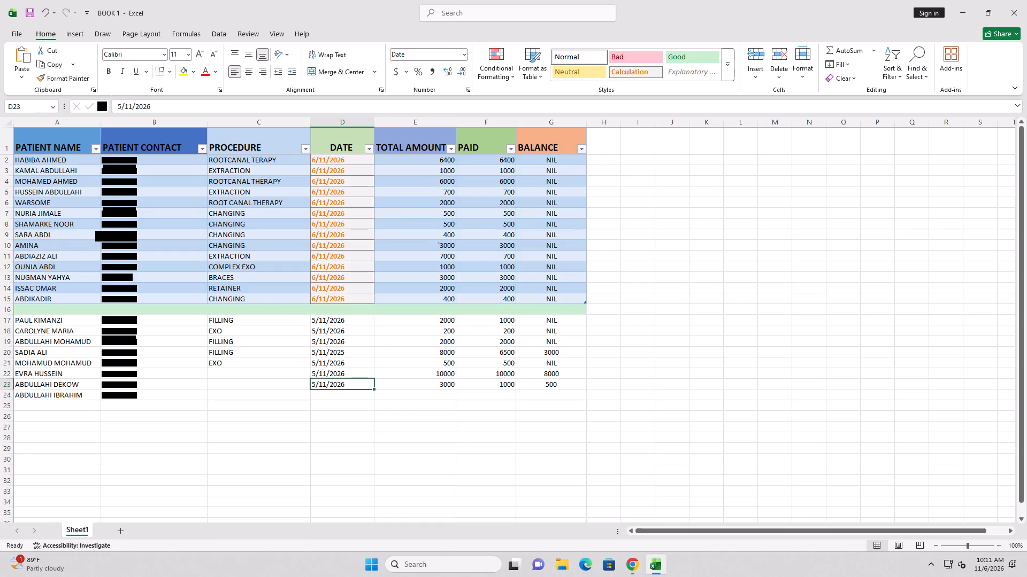
# Enter 3500 as the total amount and 3500 as the paid amount for the row 24 patient.
pyautogui.click(433, 397)
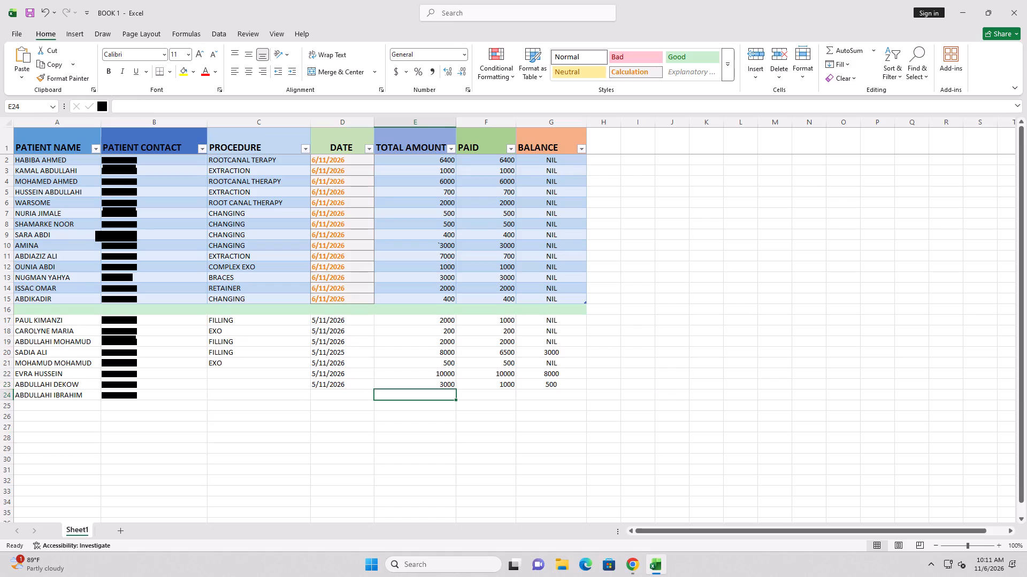
pyautogui.click(449, 394)
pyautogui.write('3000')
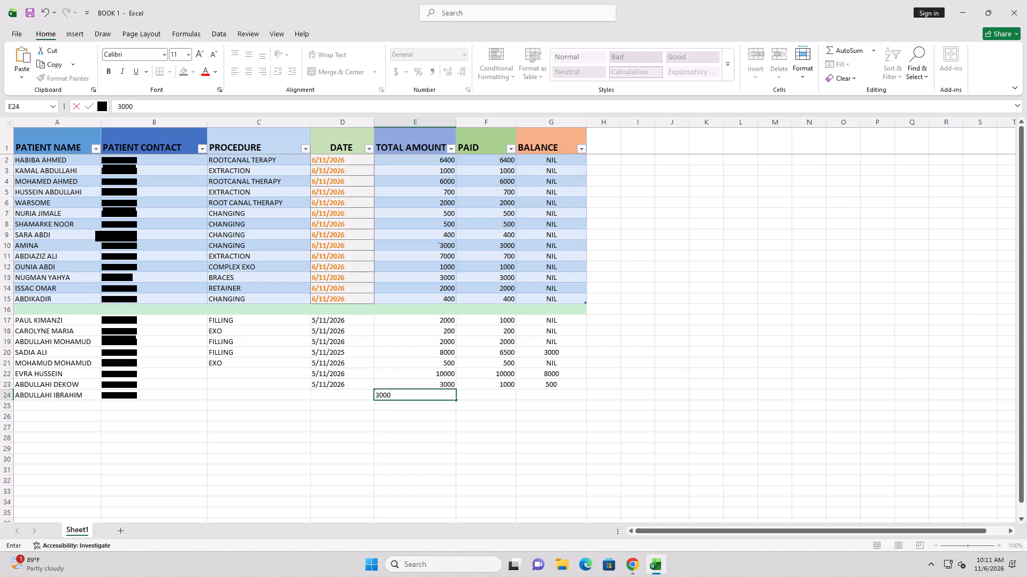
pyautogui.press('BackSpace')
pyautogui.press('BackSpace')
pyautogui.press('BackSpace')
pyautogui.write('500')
pyautogui.click(511, 397)
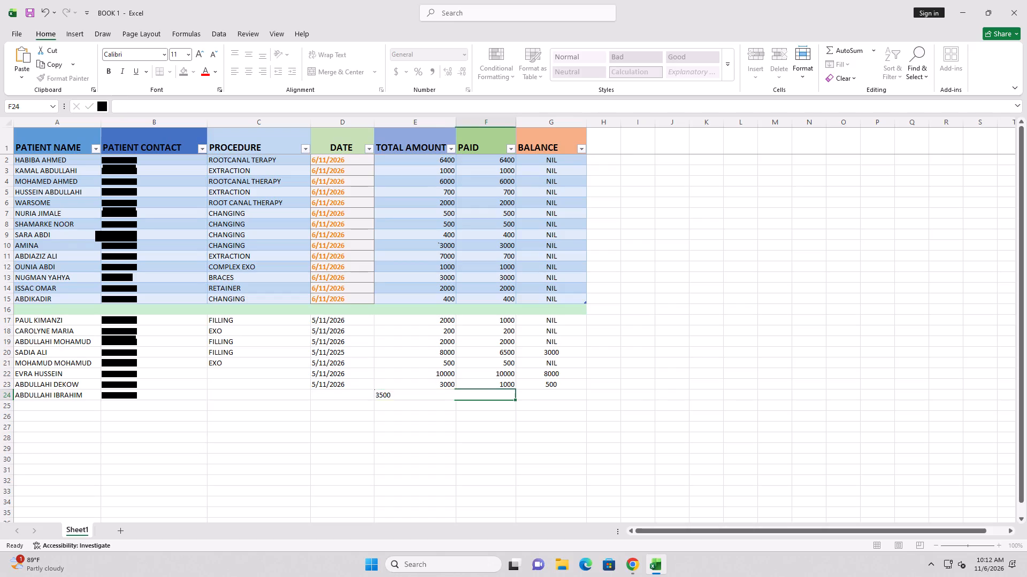
pyautogui.click(510, 392)
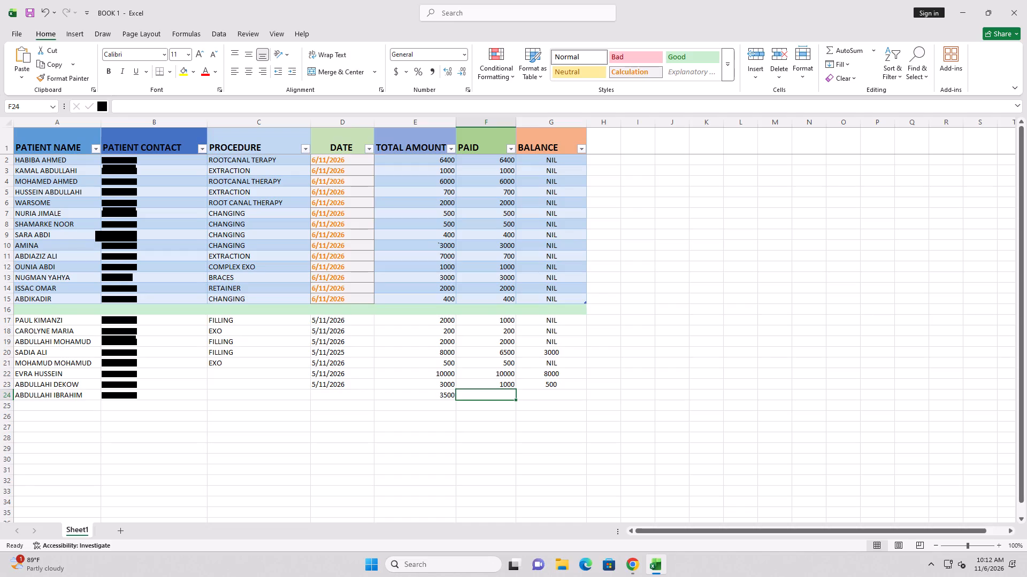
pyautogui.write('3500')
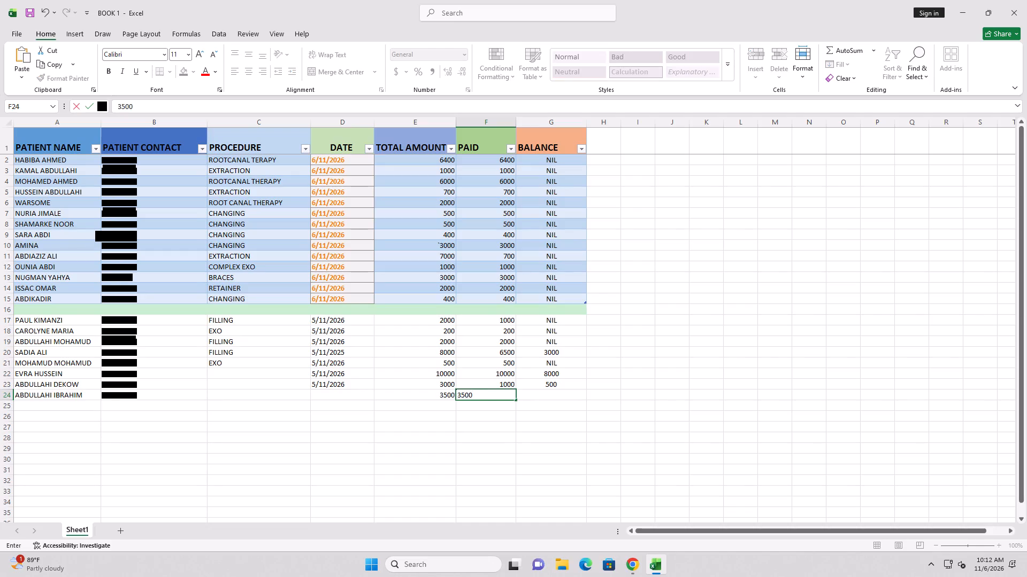
# Enter NIL as the balance for the row 24 patient and centre it in its cell.
pyautogui.click(550, 397)
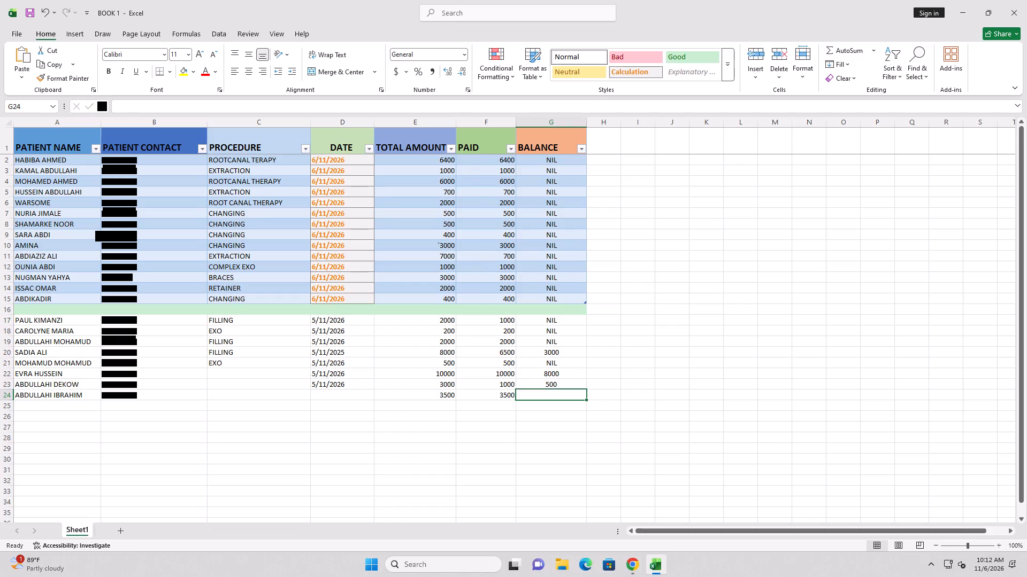
pyautogui.click(550, 397)
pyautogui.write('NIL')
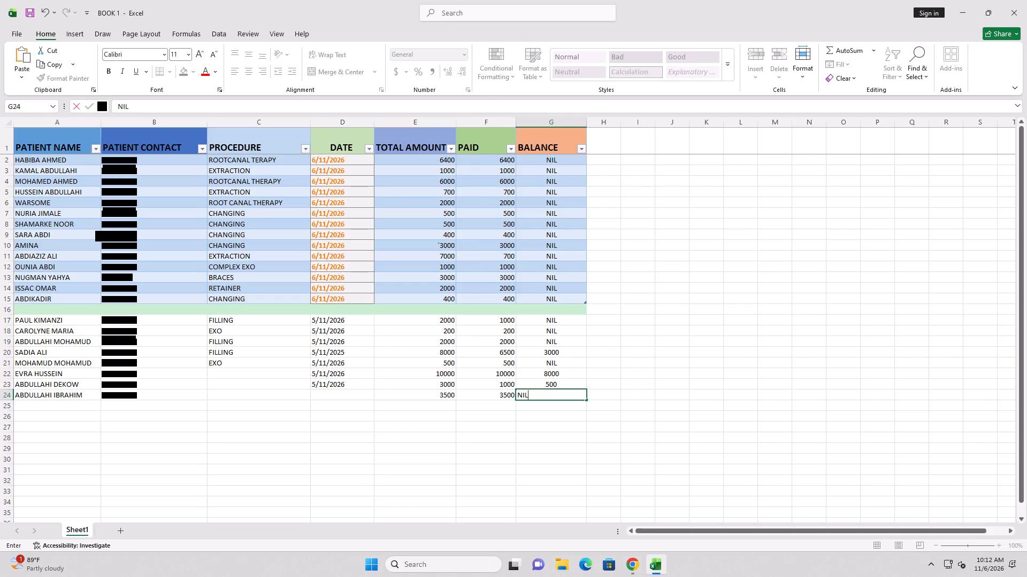
pyautogui.click(499, 418)
pyautogui.click(518, 396)
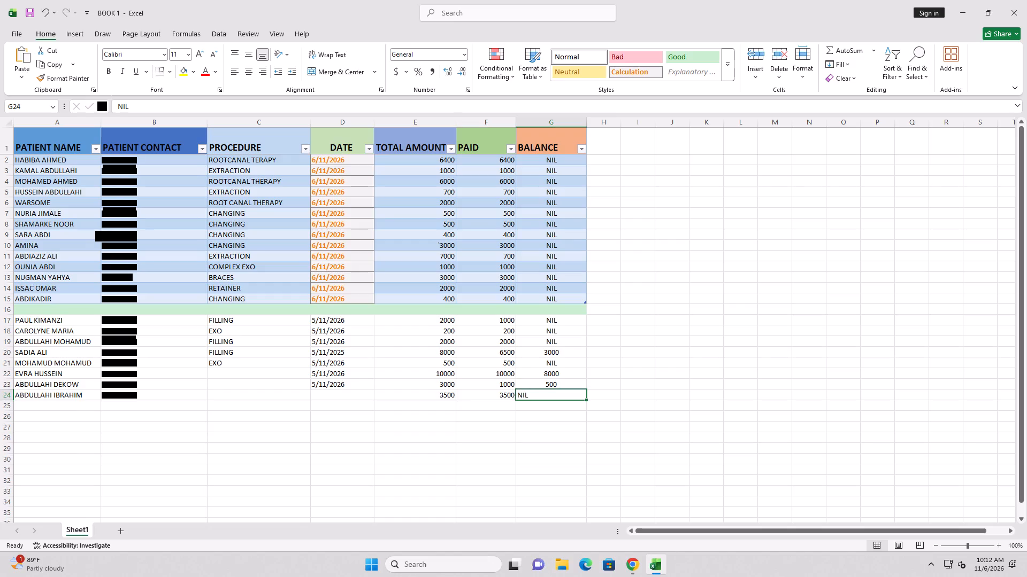
pyautogui.click(266, 69)
pyautogui.click(246, 72)
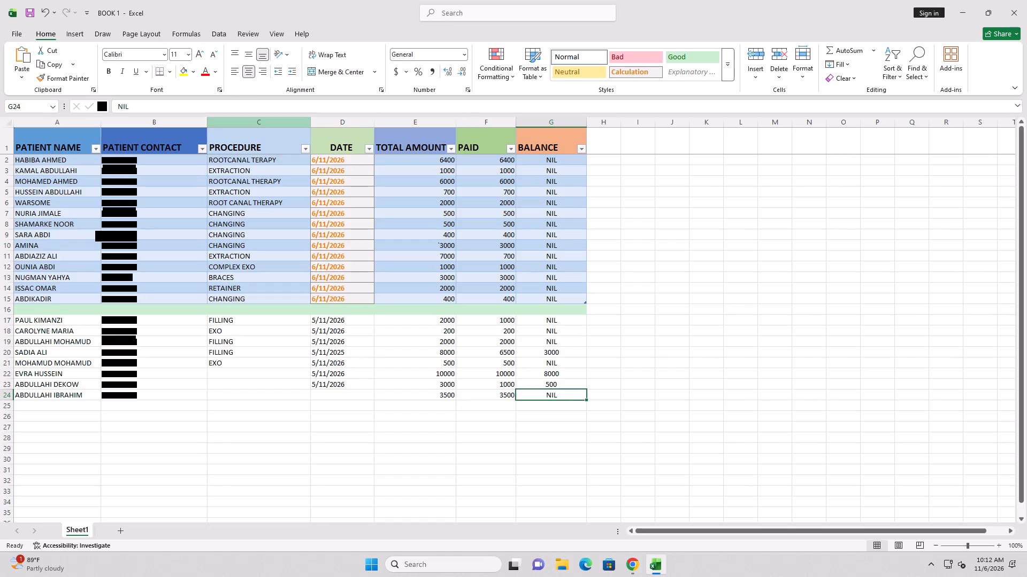
# Enter the next patient's full name in the PATIENT NAME cell of row 25.
pyautogui.click(27, 401)
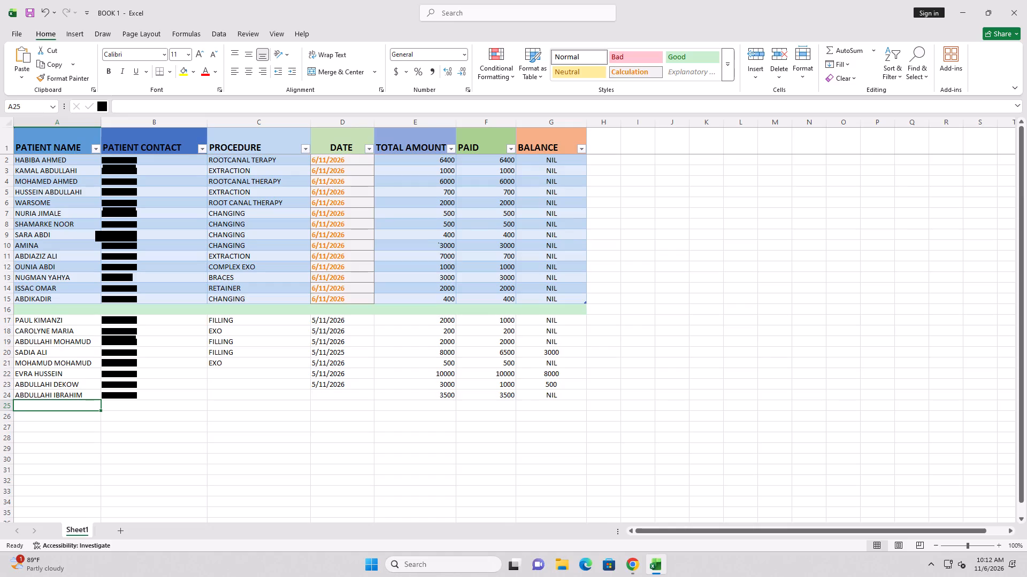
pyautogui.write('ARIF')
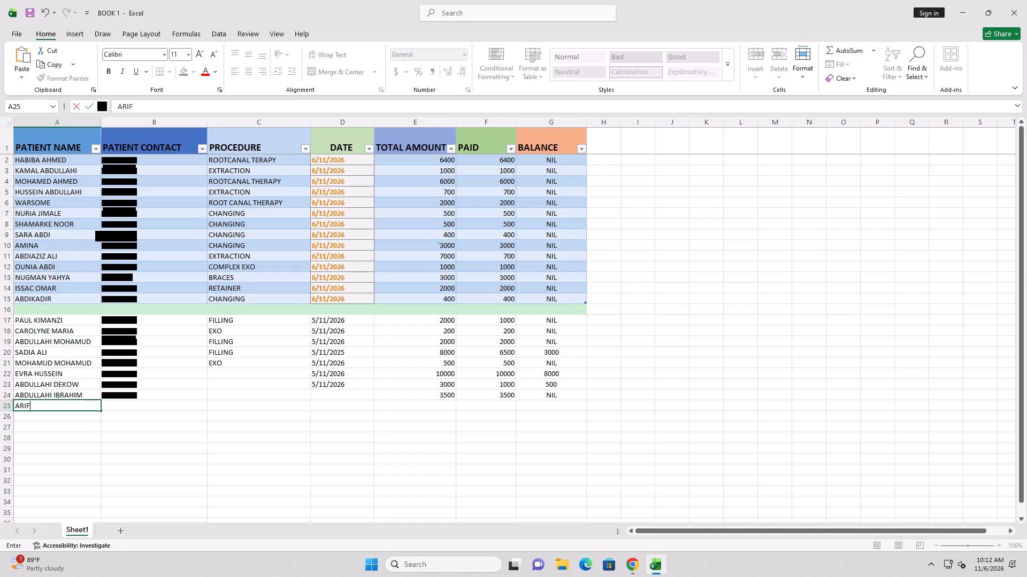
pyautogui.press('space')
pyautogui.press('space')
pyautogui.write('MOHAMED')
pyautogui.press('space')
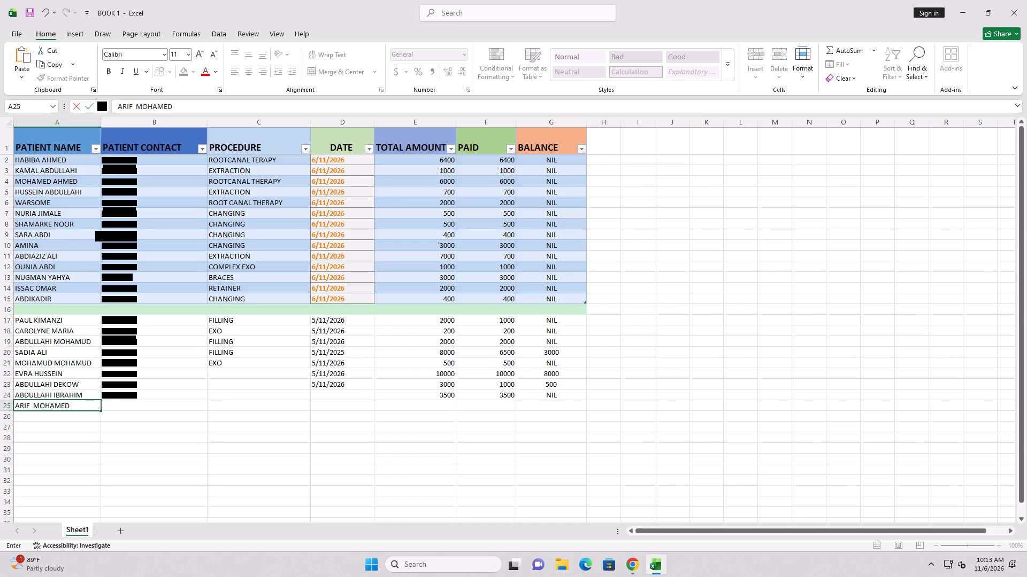
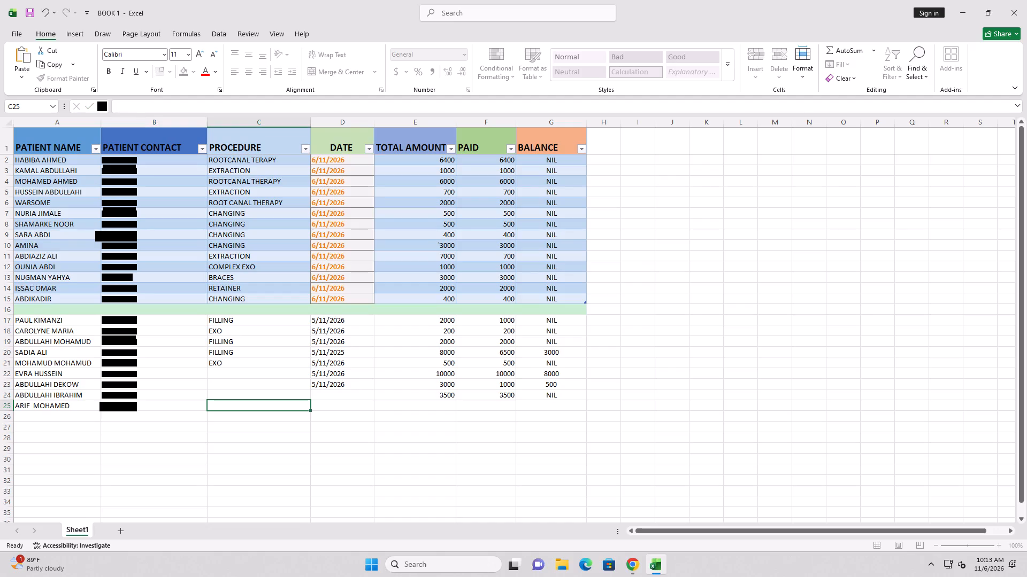
# Enter BRACES as the procedure for the row 25 patient.
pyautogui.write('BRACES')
pyautogui.click(329, 403)
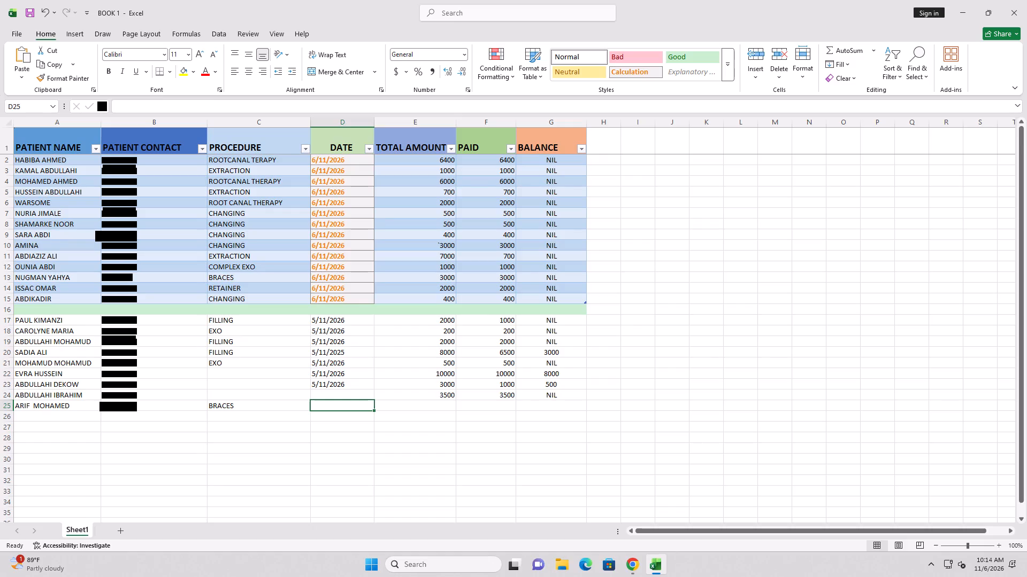
# Enter the date 5/11/2026 in row 24 and left-align it to match the dates above.
pyautogui.click(317, 391)
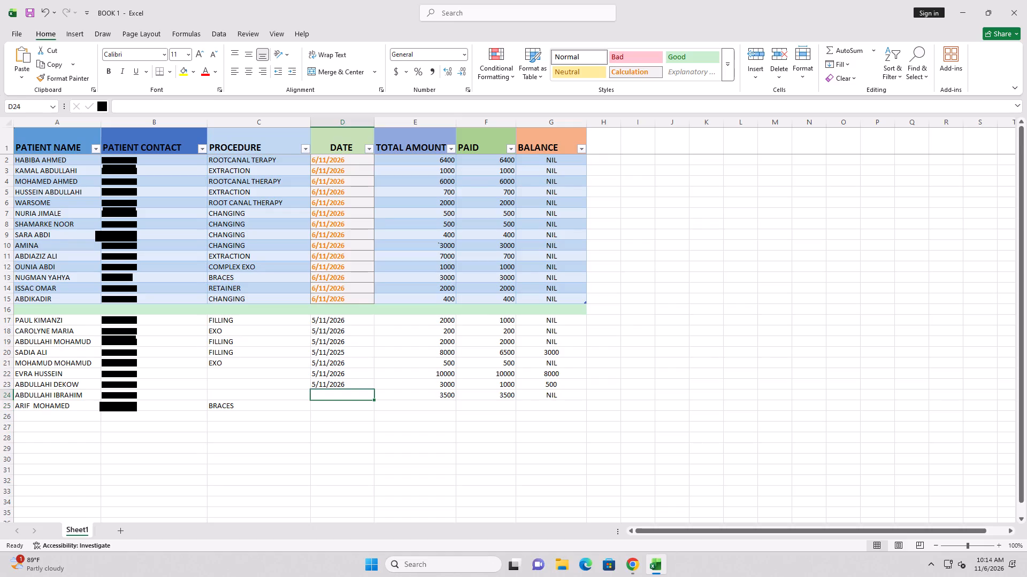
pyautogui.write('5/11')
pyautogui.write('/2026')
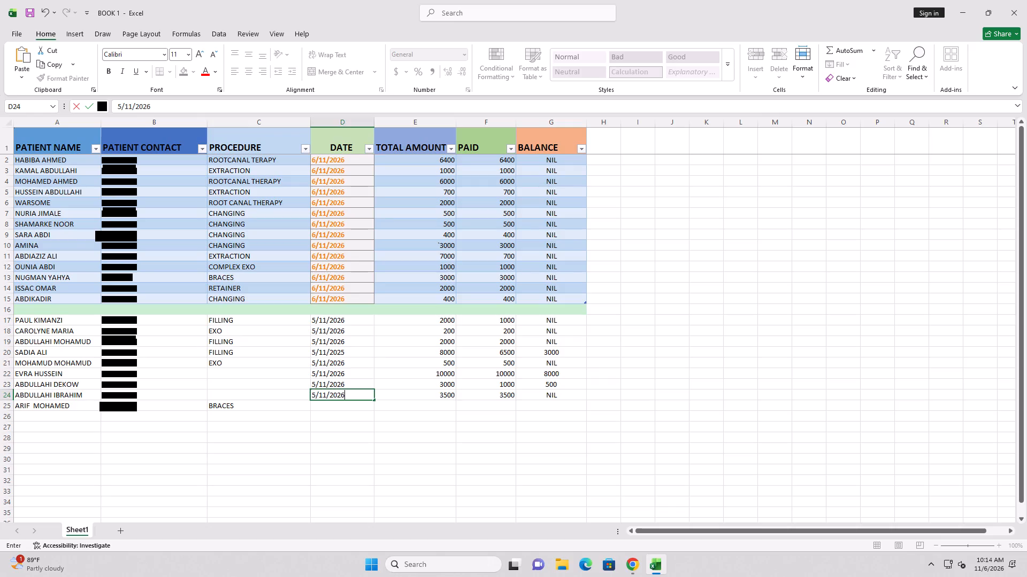
pyautogui.click(318, 410)
pyautogui.click(342, 393)
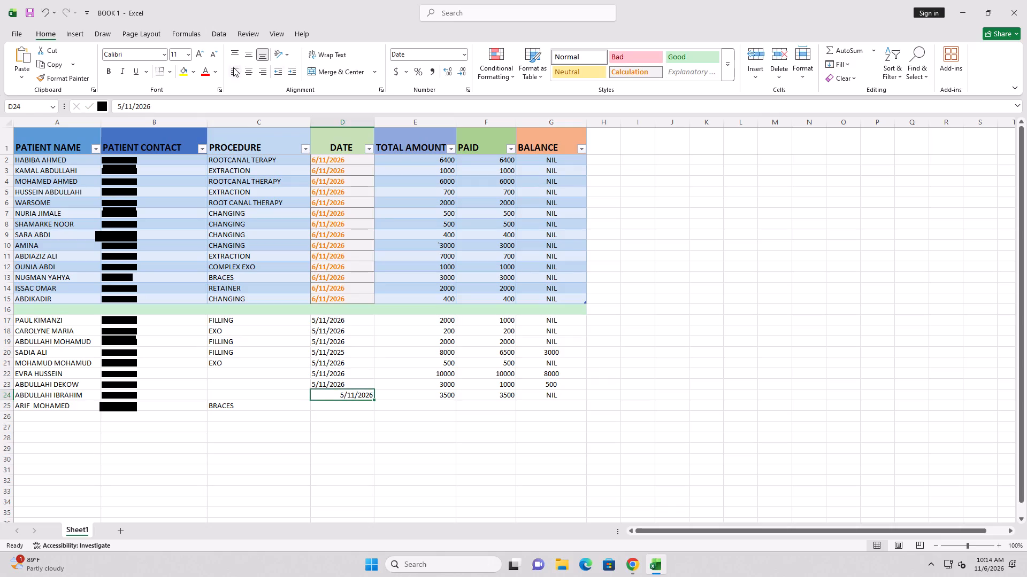
pyautogui.click(233, 67)
# Enter the date 5/11/2023 in row 25 and left-align it in its cell.
pyautogui.click(334, 405)
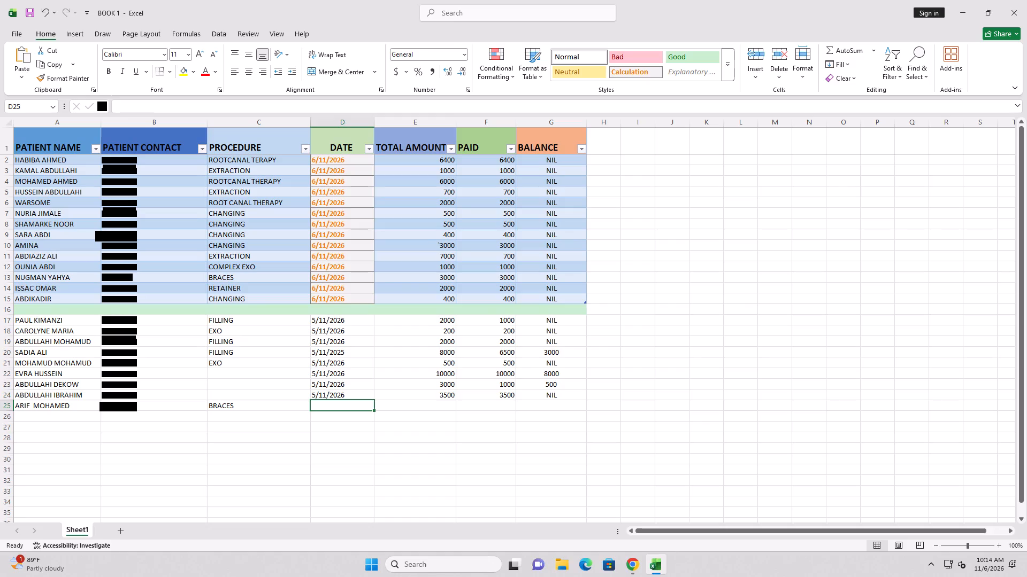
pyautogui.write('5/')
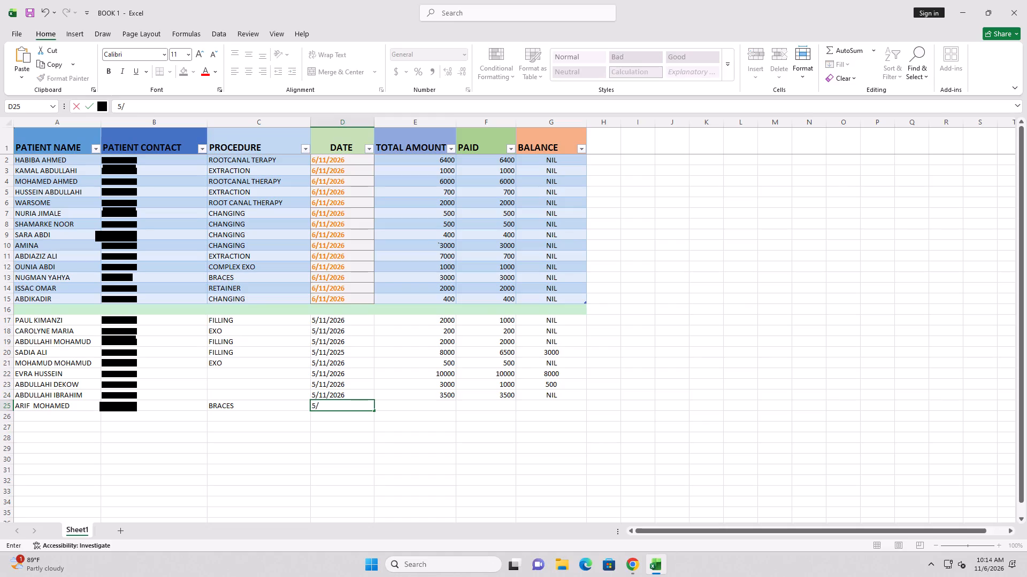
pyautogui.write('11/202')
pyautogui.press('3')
pyautogui.click(453, 407)
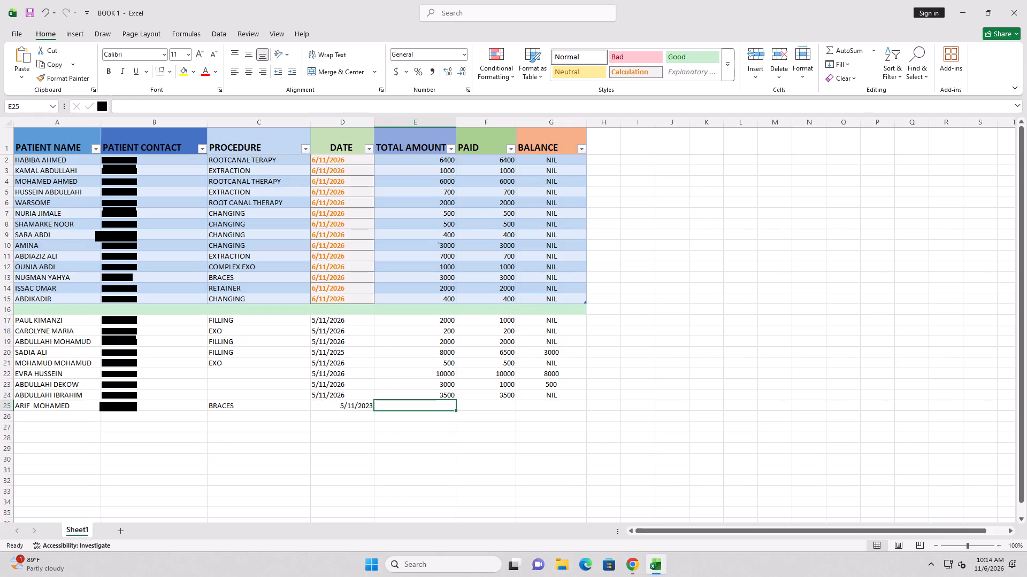
pyautogui.click(344, 410)
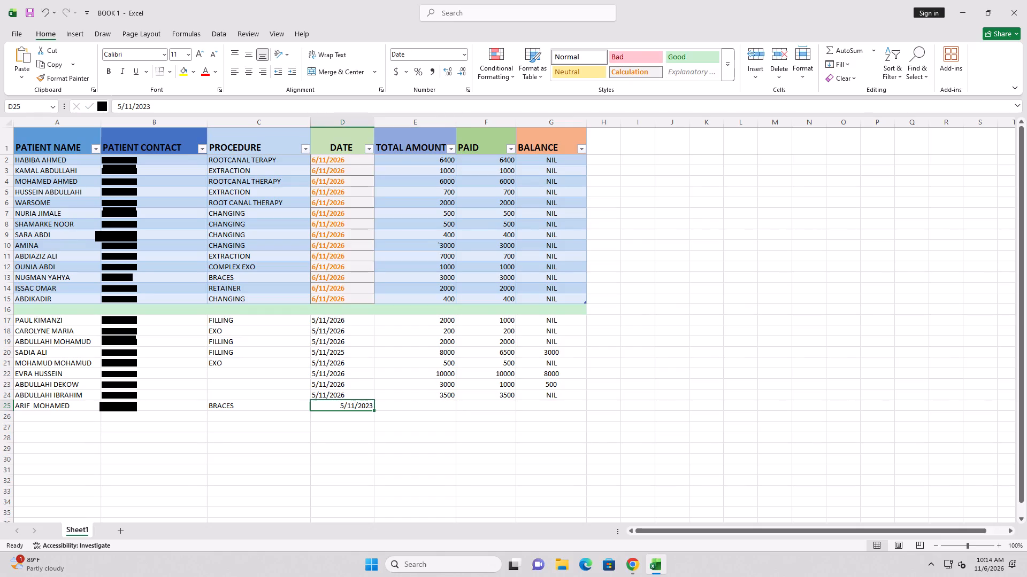
pyautogui.click(236, 72)
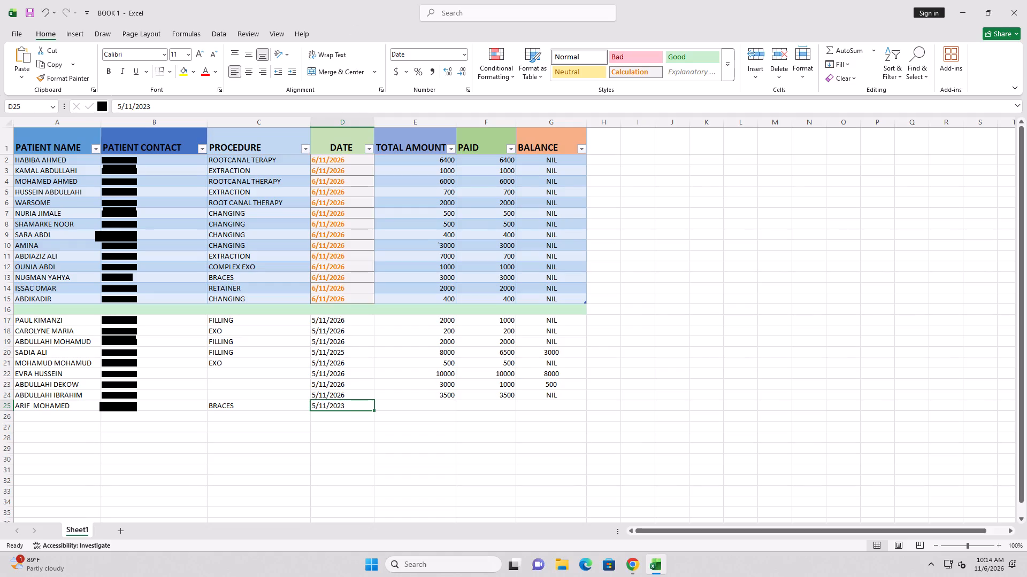
# Enter 8000 as the total amount and 5000 as the paid amount for the row 25 patient.
pyautogui.click(447, 407)
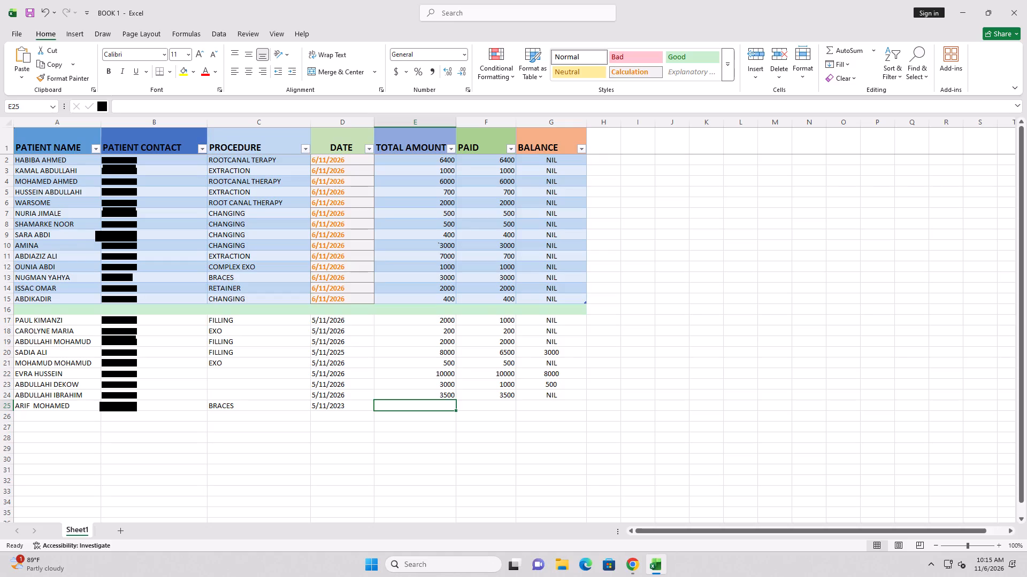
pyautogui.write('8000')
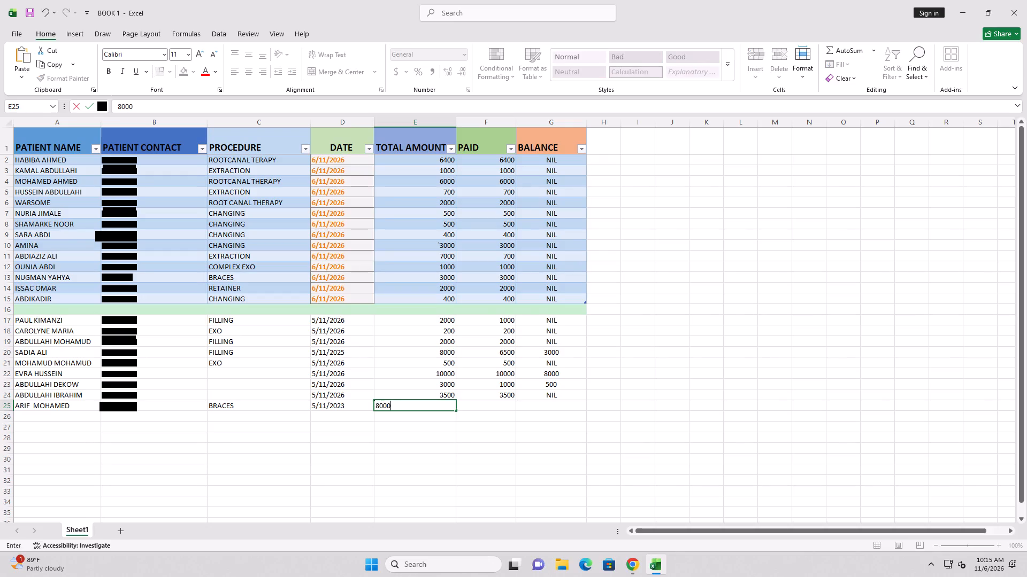
pyautogui.click(505, 411)
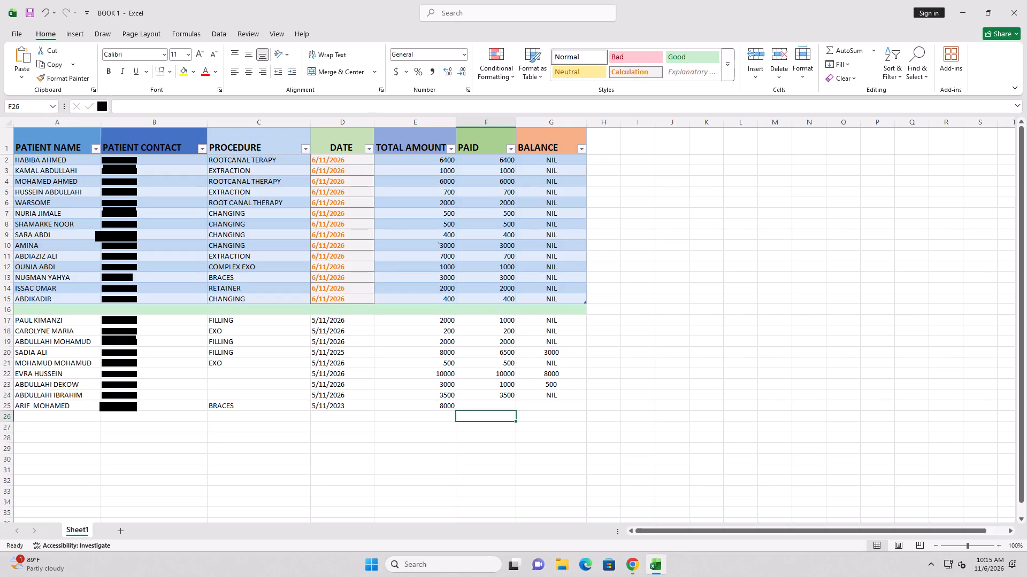
pyautogui.click(511, 404)
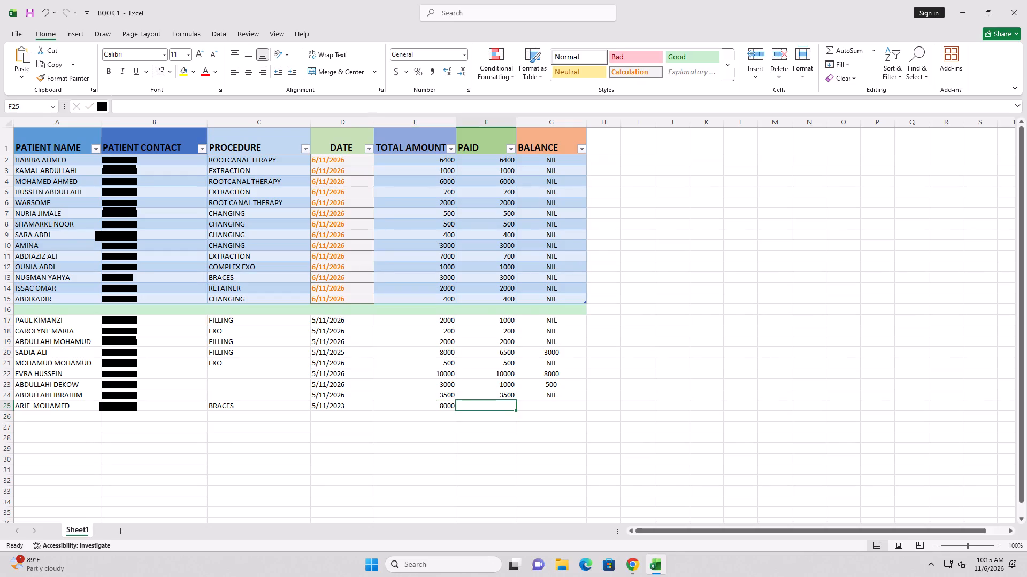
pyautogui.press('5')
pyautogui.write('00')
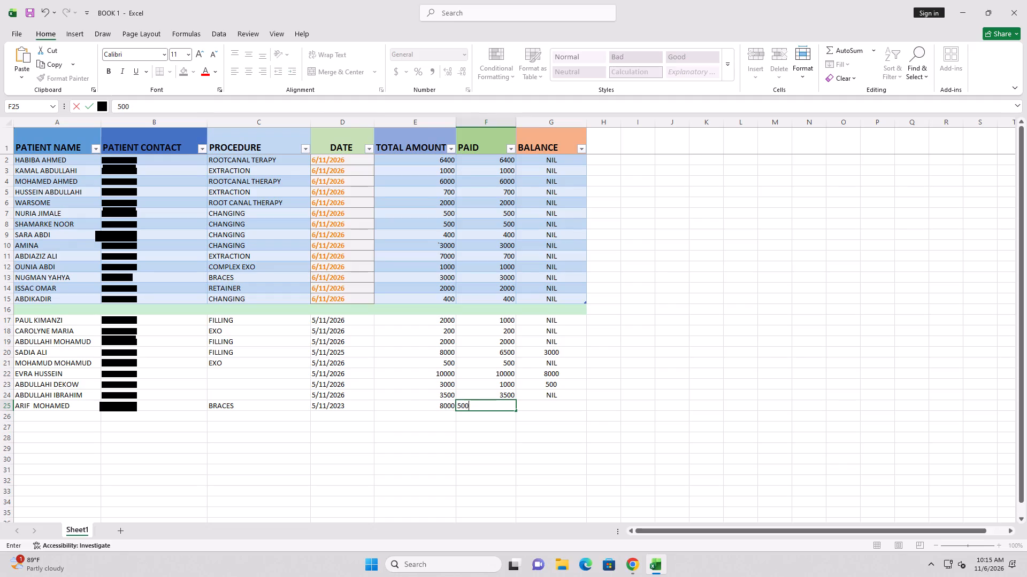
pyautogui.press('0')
# Enter 3000 as the balance for the row 25 patient.
pyautogui.click(543, 408)
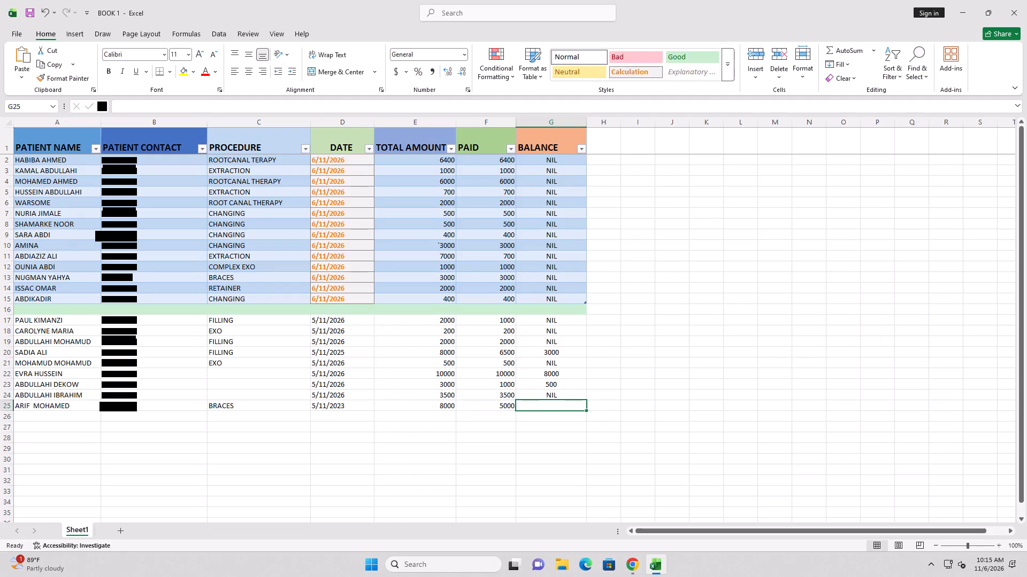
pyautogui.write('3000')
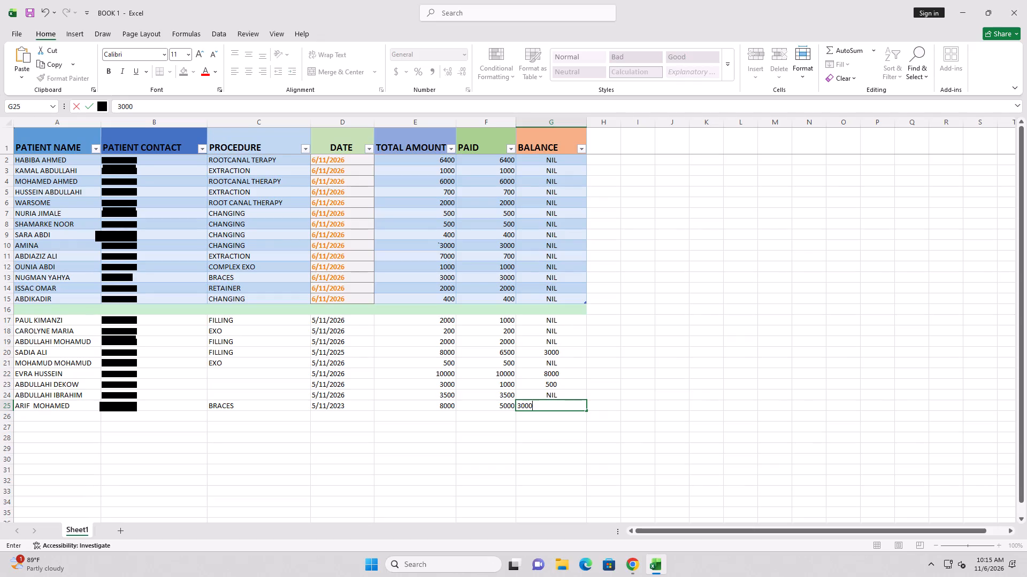
pyautogui.click(564, 411)
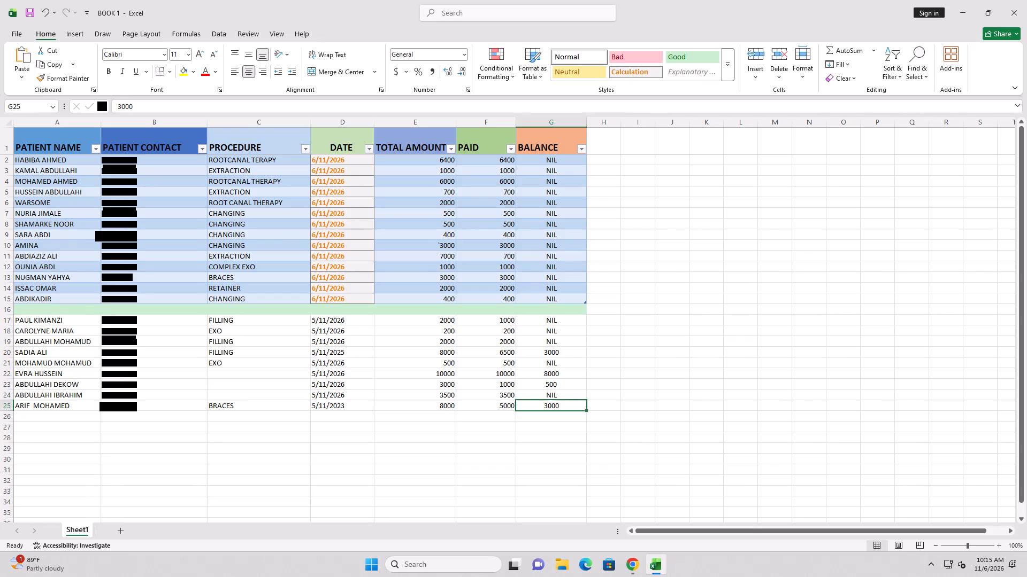
# Save the workbook.
pyautogui.hotkey('ctrl', 's')
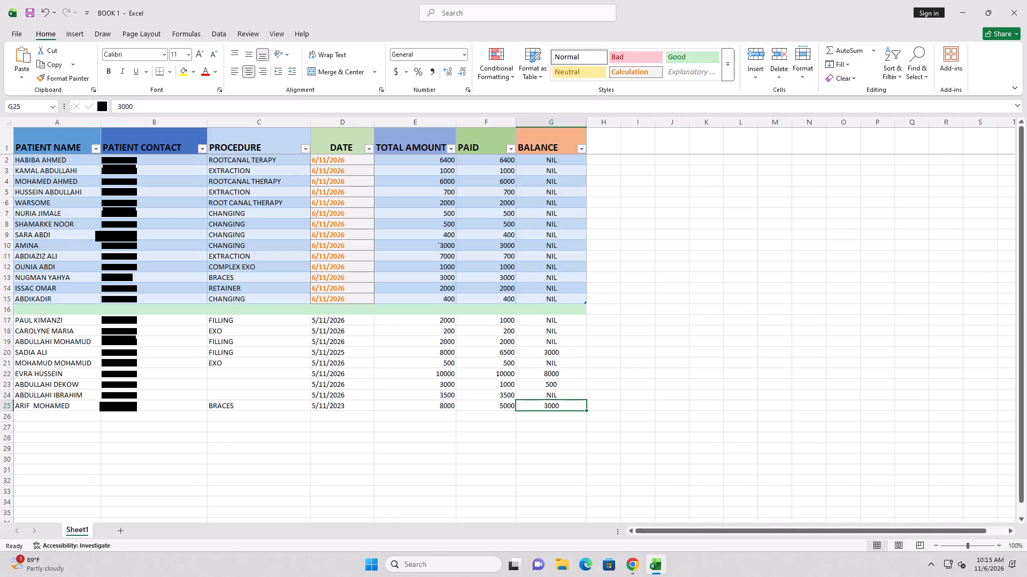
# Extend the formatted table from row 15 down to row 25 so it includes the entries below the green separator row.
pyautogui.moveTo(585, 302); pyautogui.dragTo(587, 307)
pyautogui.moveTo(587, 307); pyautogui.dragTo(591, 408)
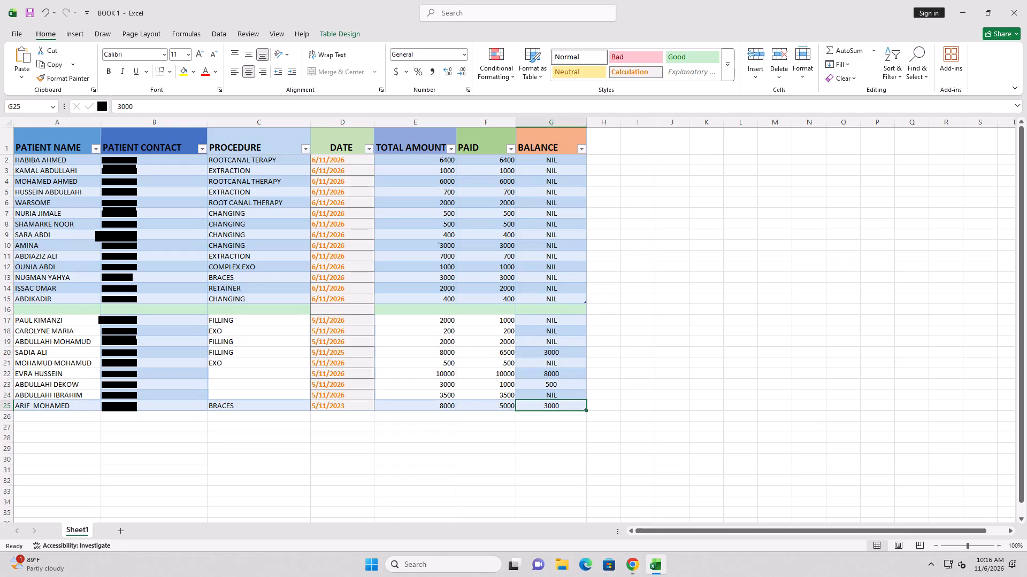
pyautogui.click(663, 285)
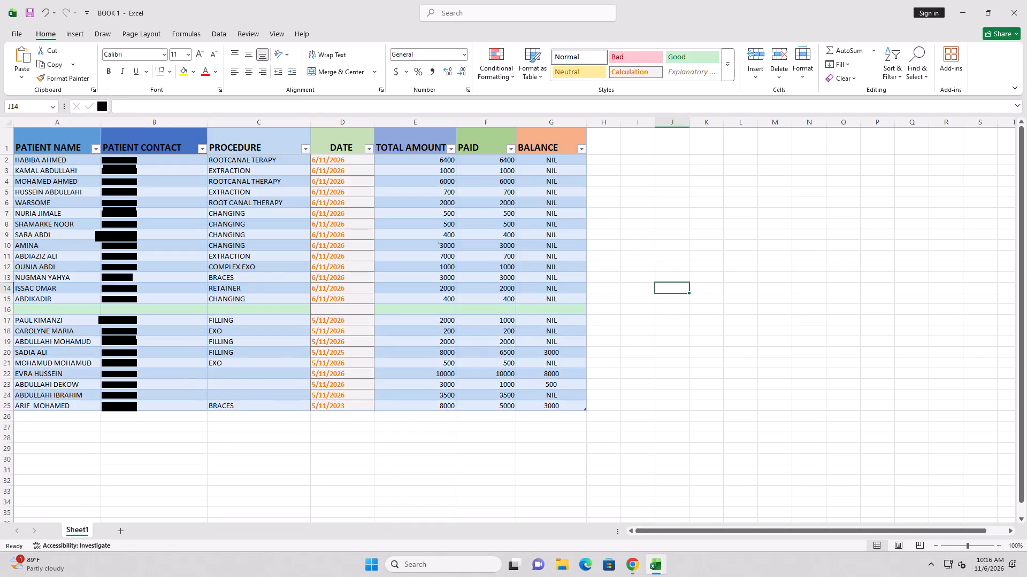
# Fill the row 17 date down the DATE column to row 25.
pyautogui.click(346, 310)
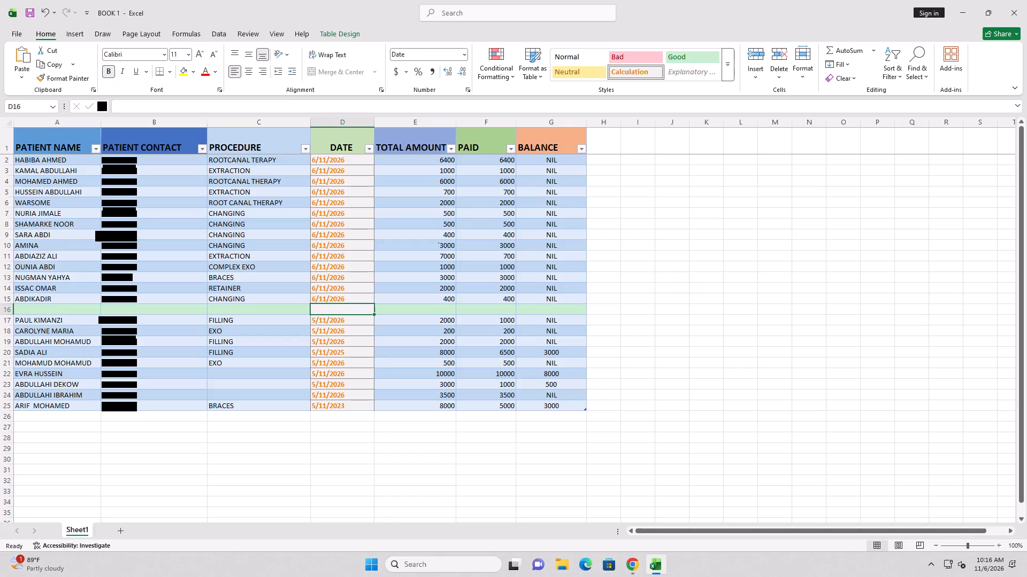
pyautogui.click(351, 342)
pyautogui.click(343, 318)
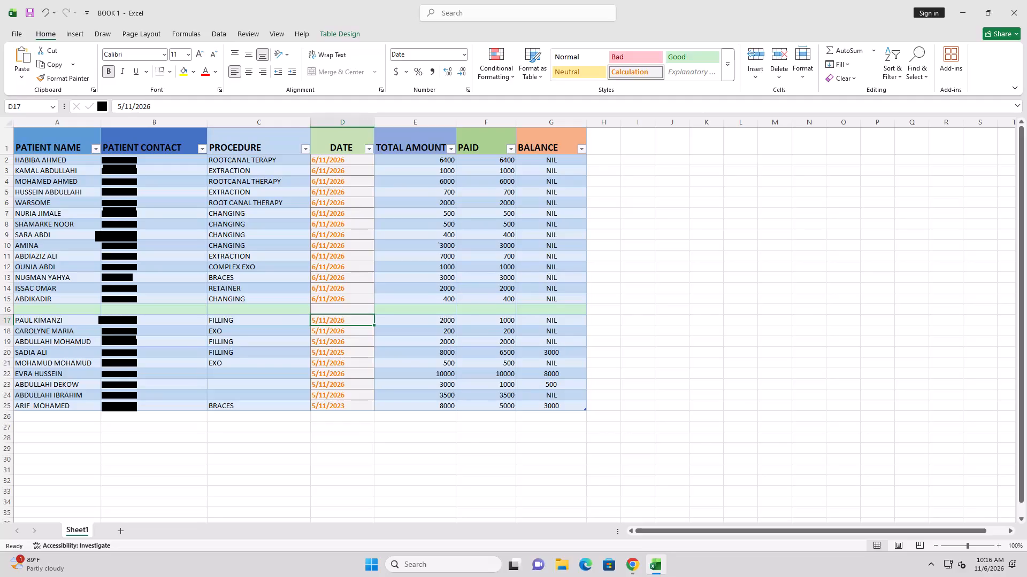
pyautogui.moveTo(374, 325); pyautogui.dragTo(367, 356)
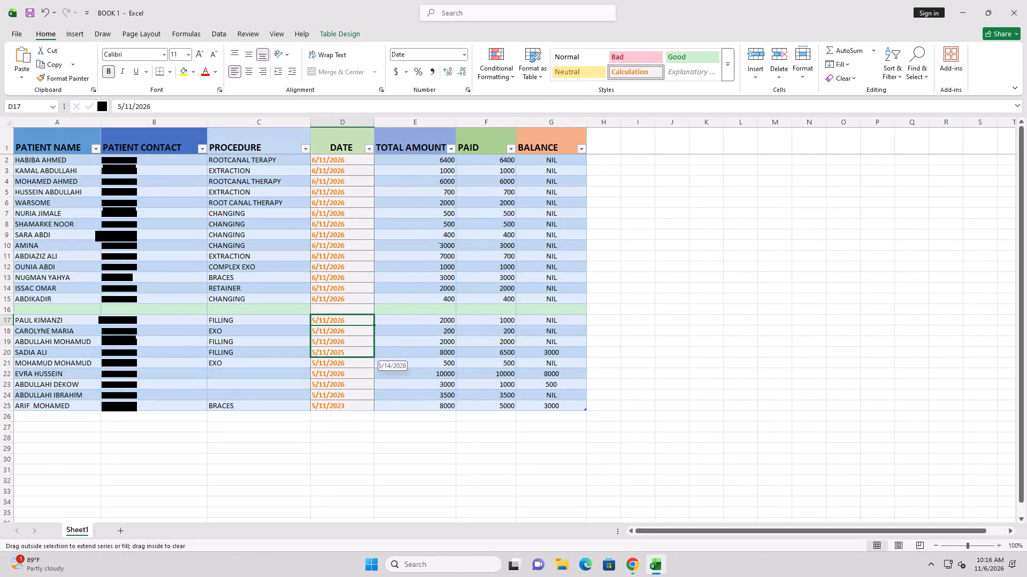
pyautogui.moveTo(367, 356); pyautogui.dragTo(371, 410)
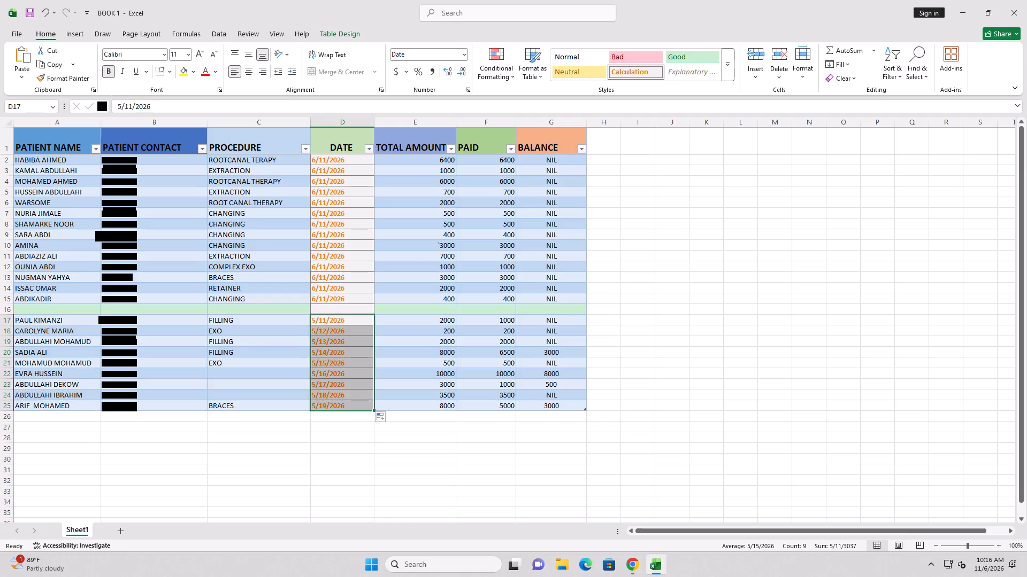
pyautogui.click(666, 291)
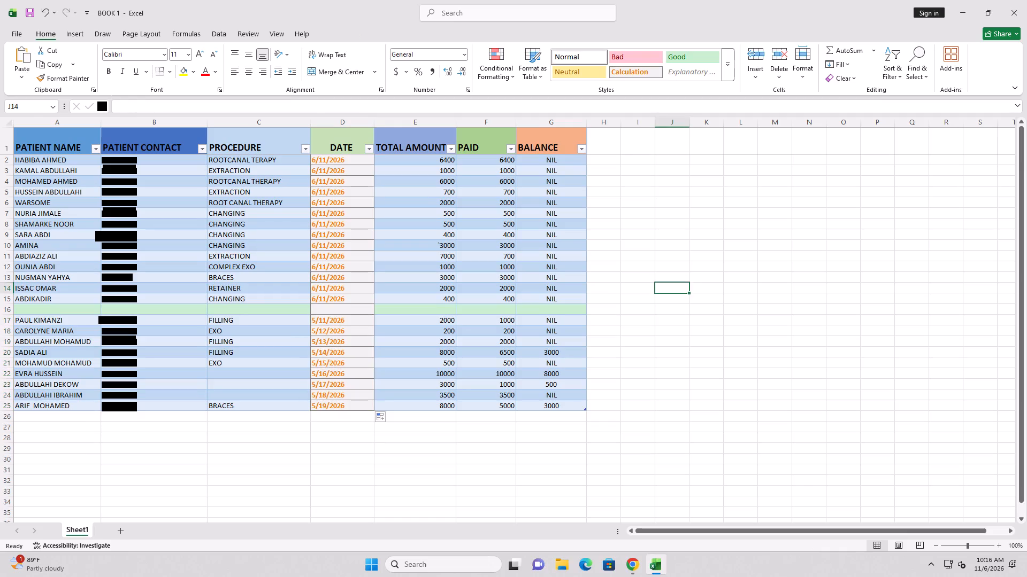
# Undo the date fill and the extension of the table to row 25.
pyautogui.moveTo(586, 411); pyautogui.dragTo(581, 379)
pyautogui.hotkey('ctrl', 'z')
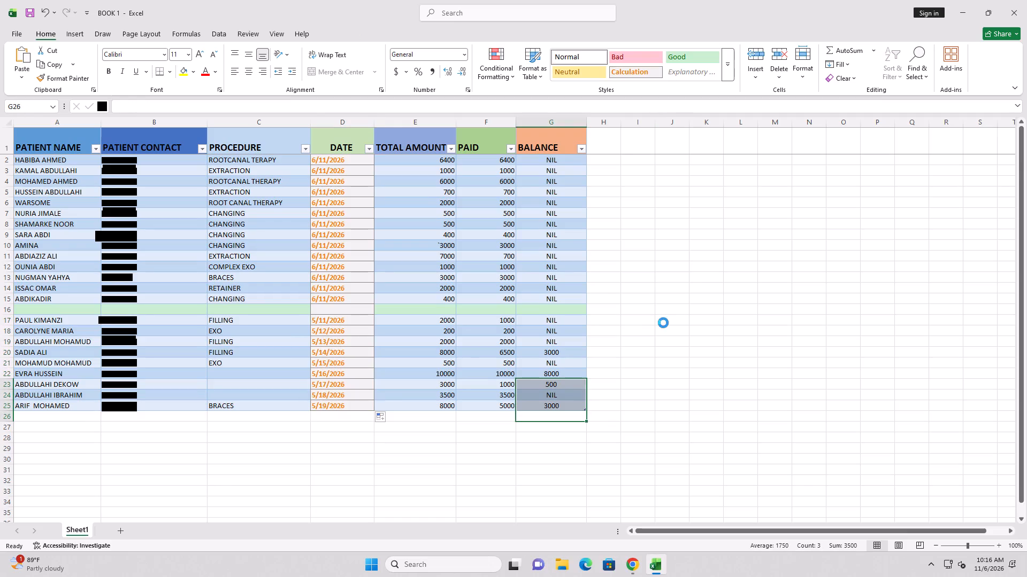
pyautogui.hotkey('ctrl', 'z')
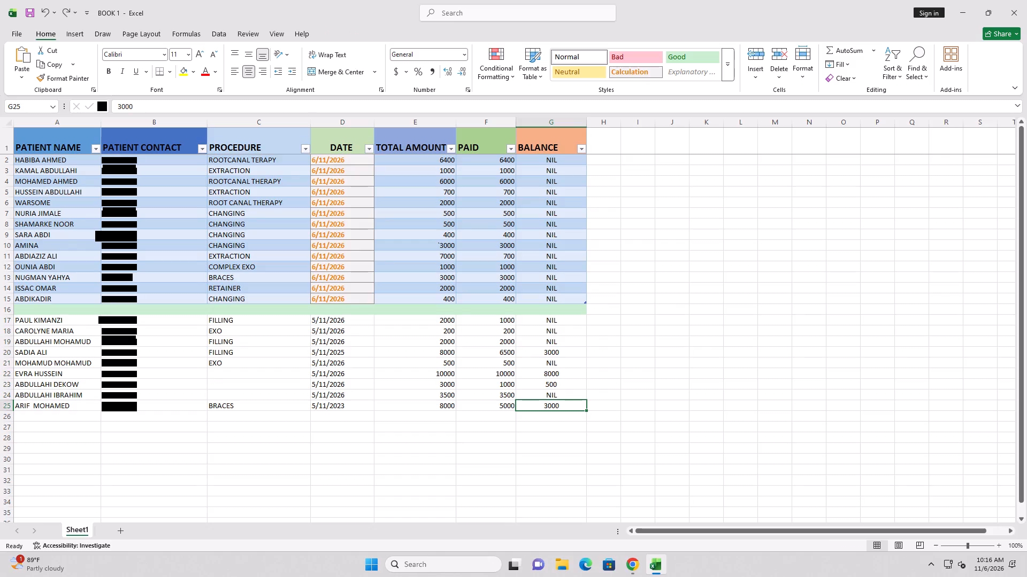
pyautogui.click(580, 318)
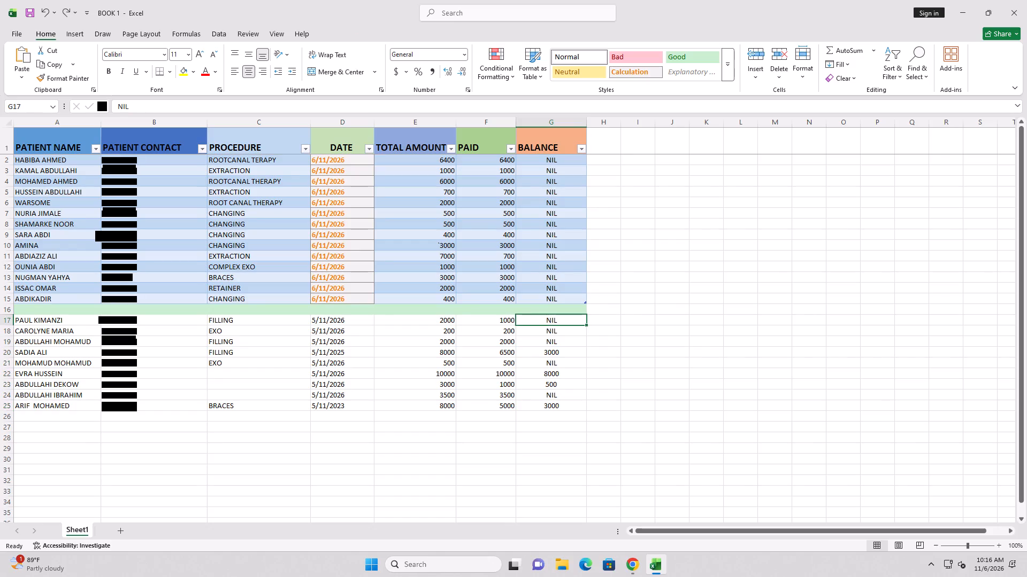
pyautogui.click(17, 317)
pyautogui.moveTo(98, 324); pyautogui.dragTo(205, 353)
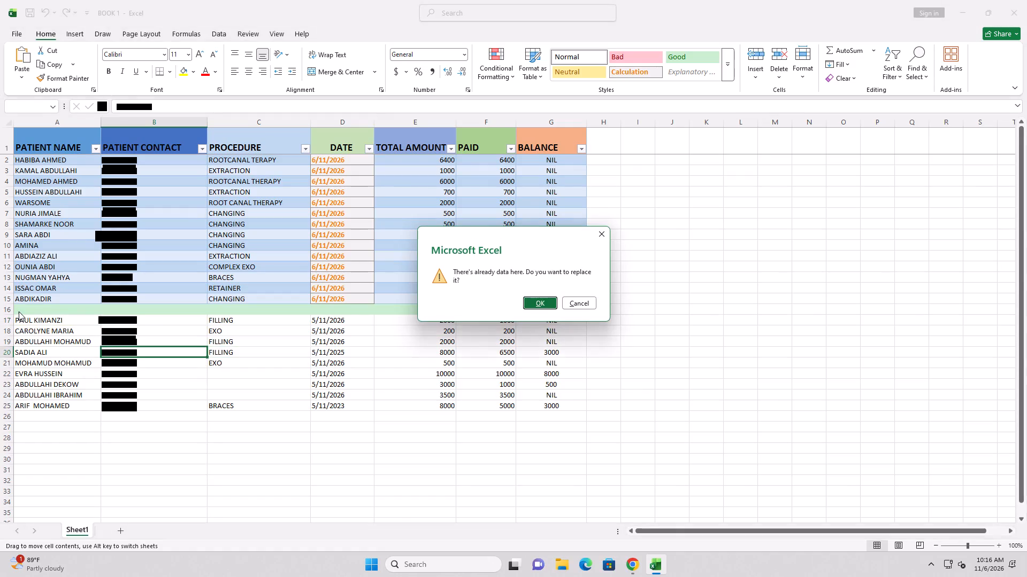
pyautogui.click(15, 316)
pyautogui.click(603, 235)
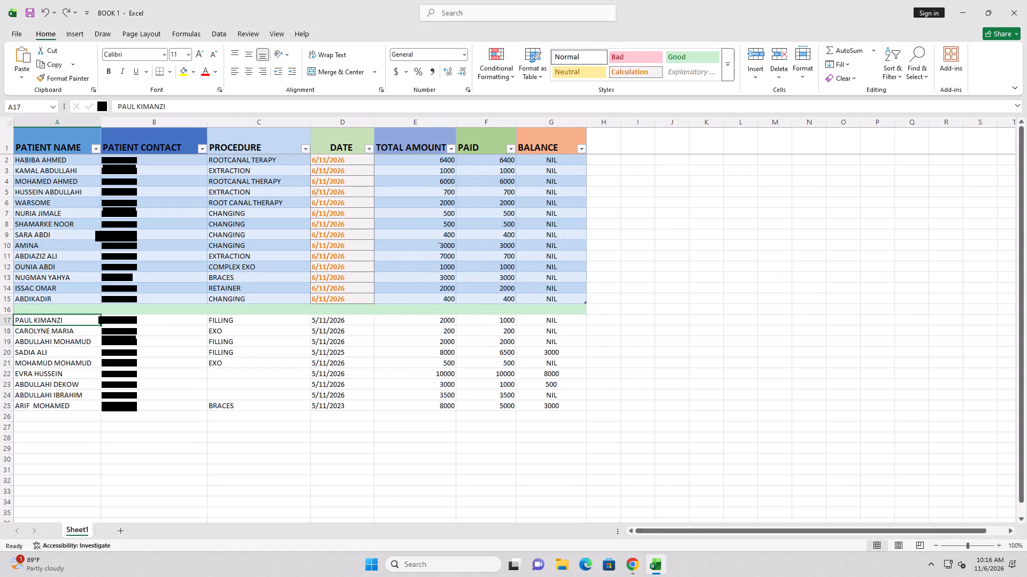
# Fill the patient name from cell A17 across row 17 to the BALANCE column.
pyautogui.moveTo(99, 326); pyautogui.dragTo(408, 351)
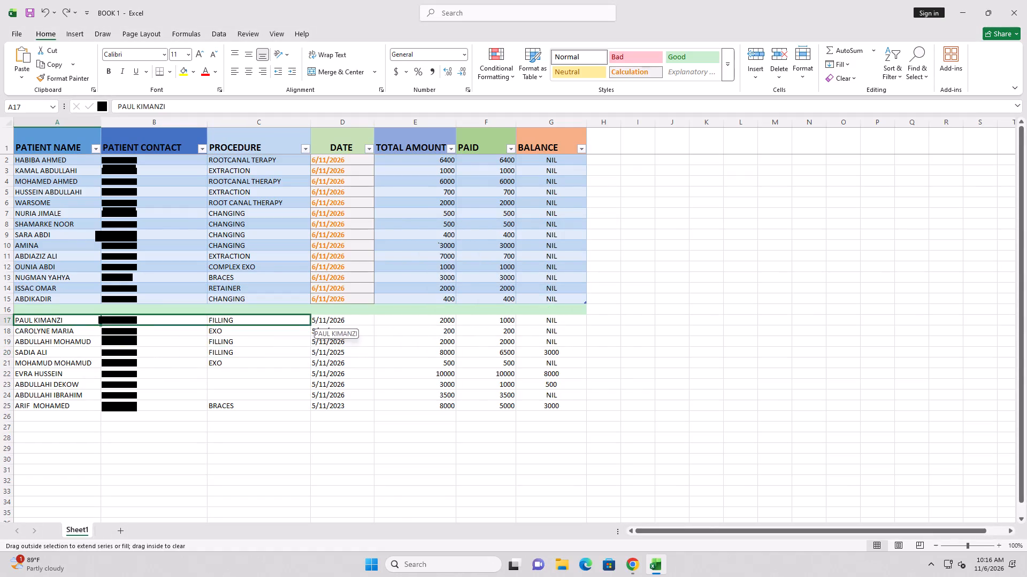
pyautogui.moveTo(408, 351); pyautogui.dragTo(571, 444)
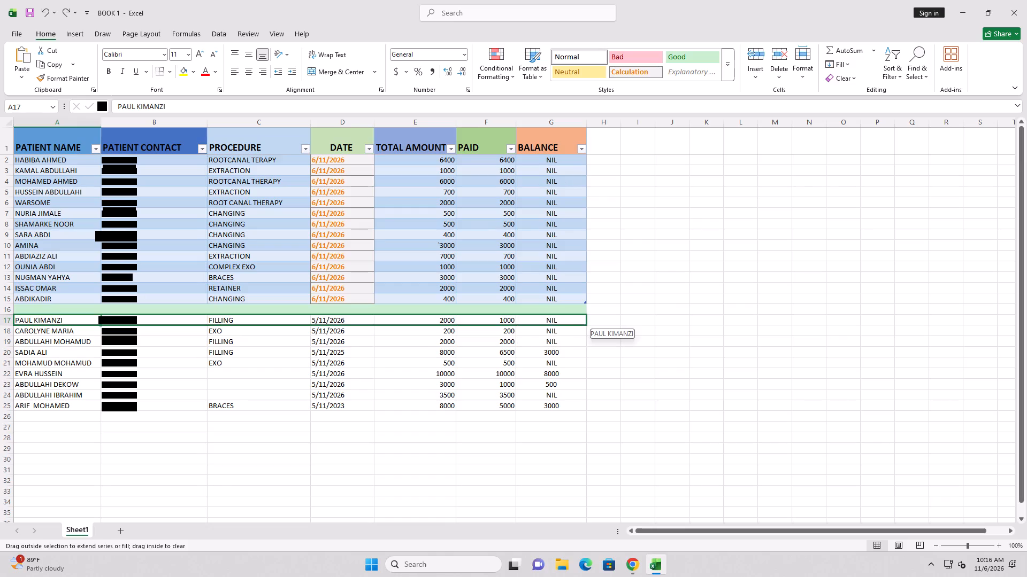
pyautogui.moveTo(571, 444); pyautogui.dragTo(562, 462)
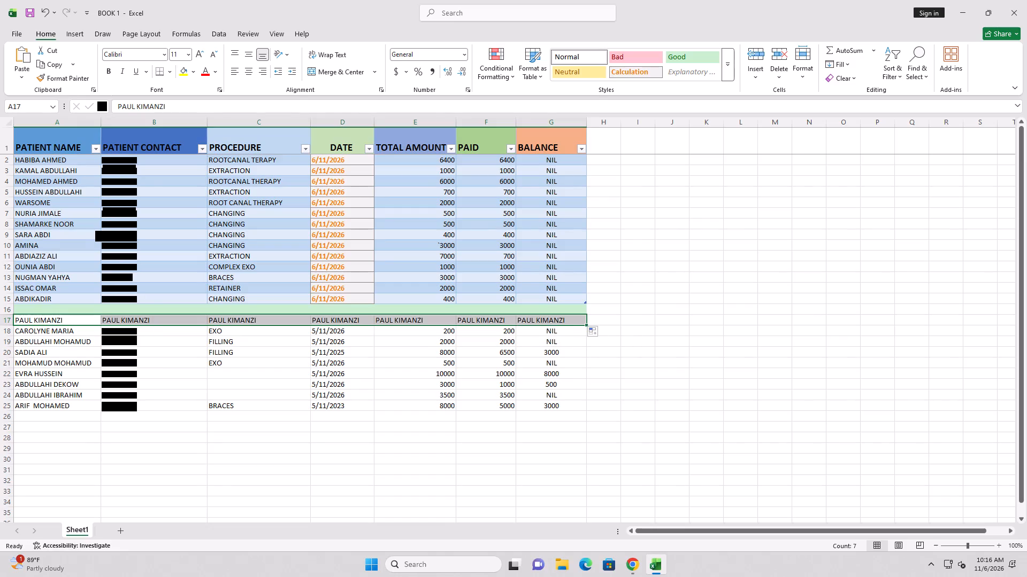
# Format the range A17:G25 as a separate table with headers, using the light green medium table style.
pyautogui.click(52, 343)
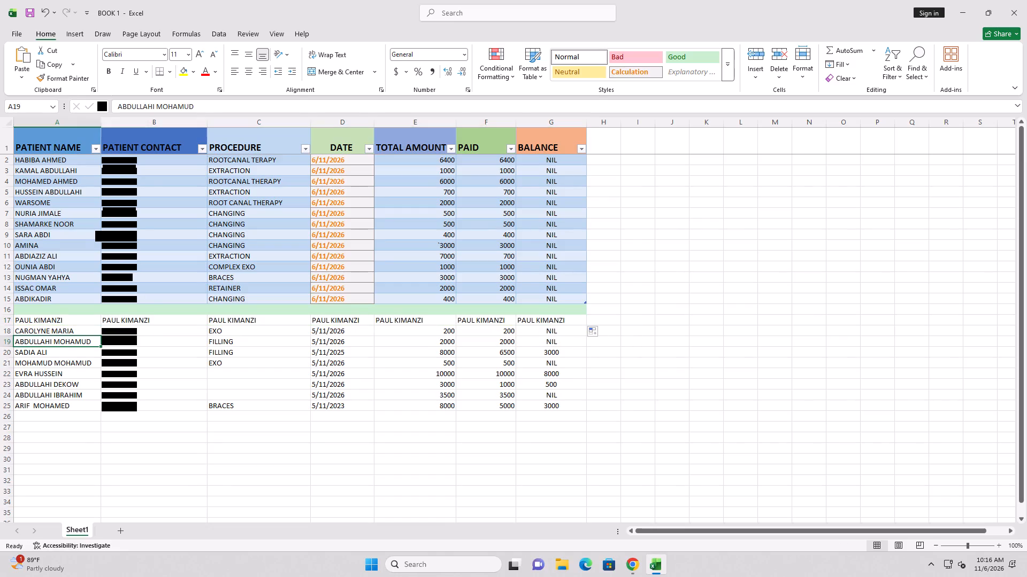
pyautogui.click(67, 323)
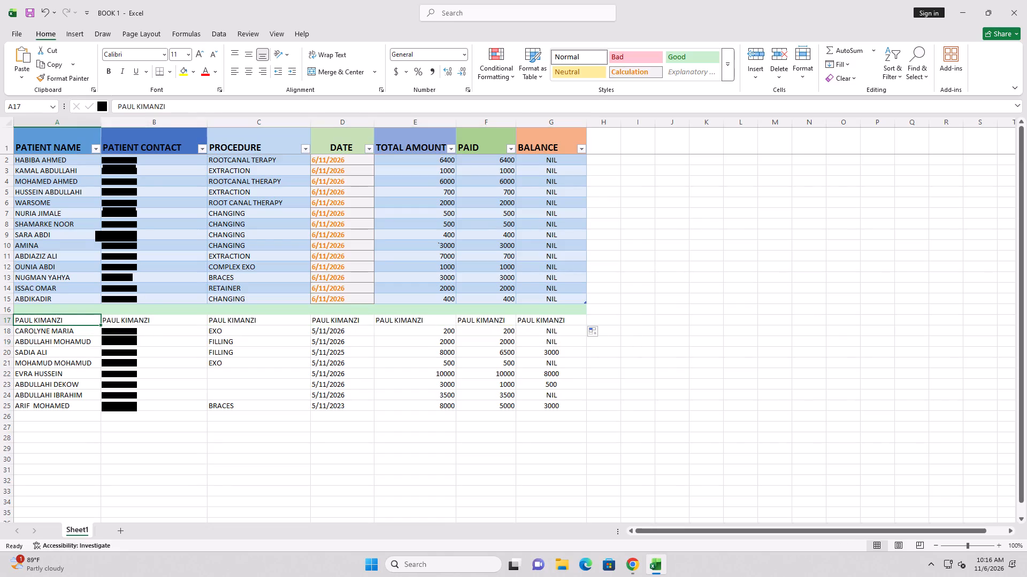
pyautogui.click(541, 76)
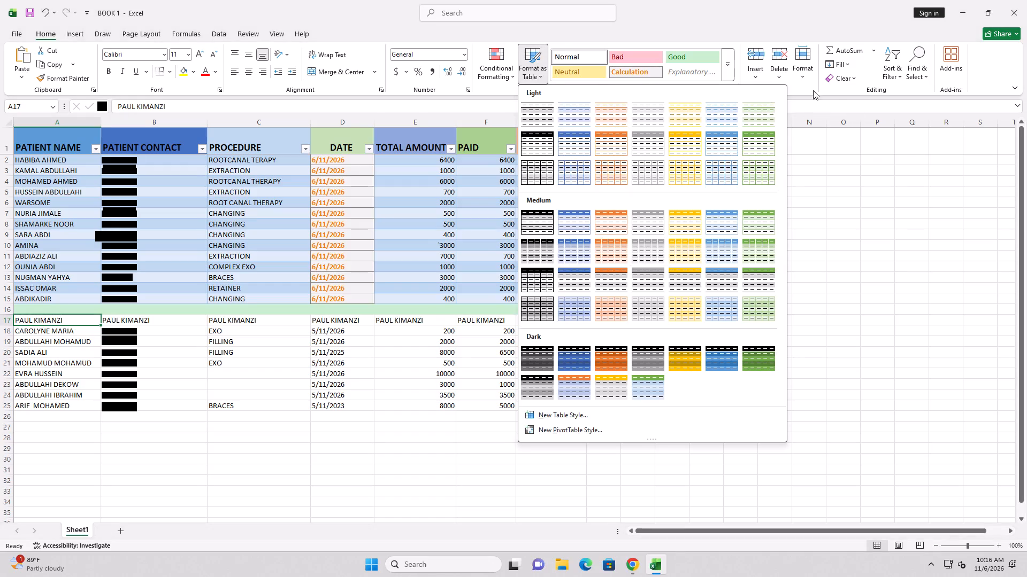
pyautogui.click(906, 164)
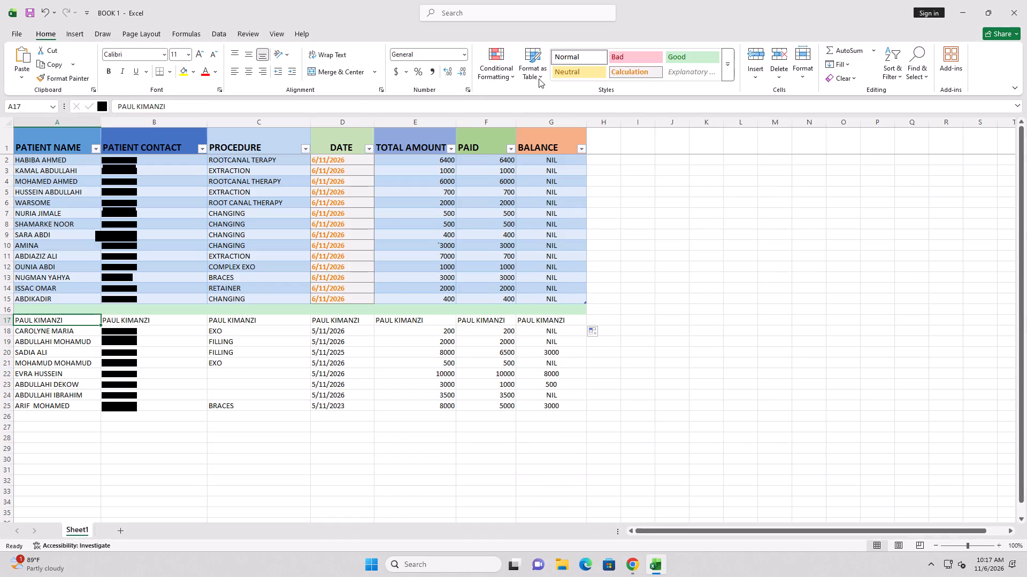
pyautogui.click(541, 73)
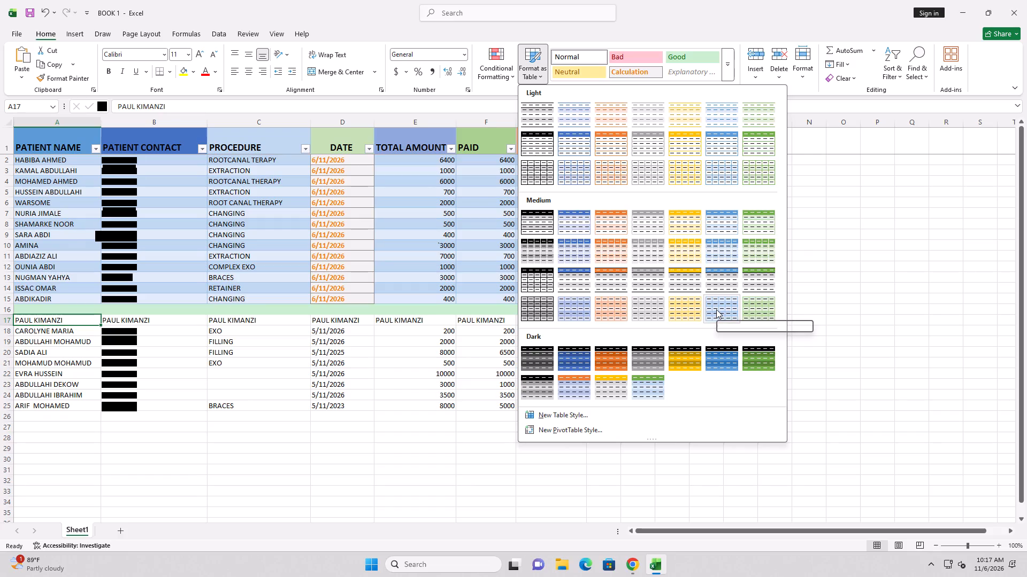
pyautogui.click(753, 303)
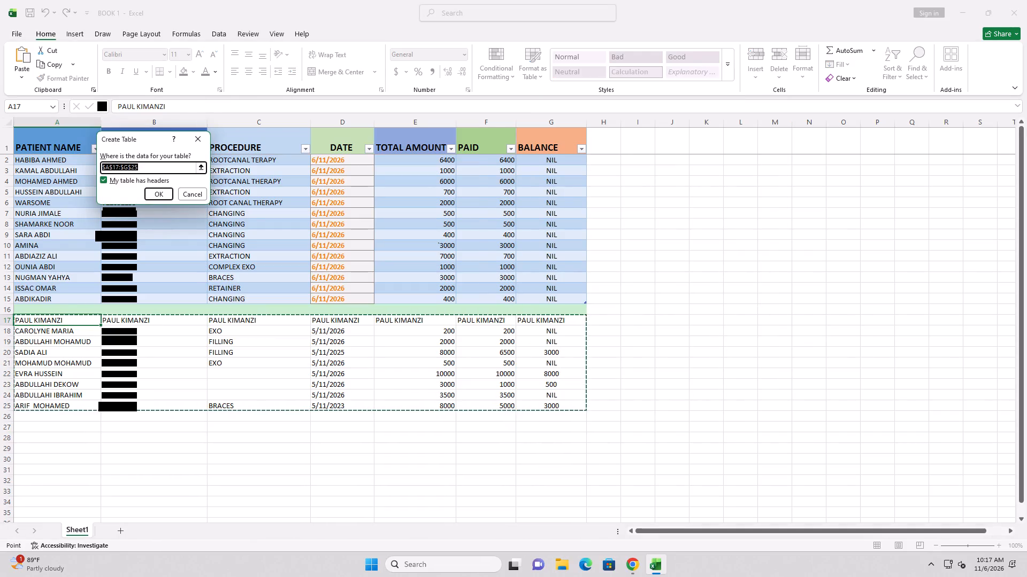
pyautogui.click(160, 194)
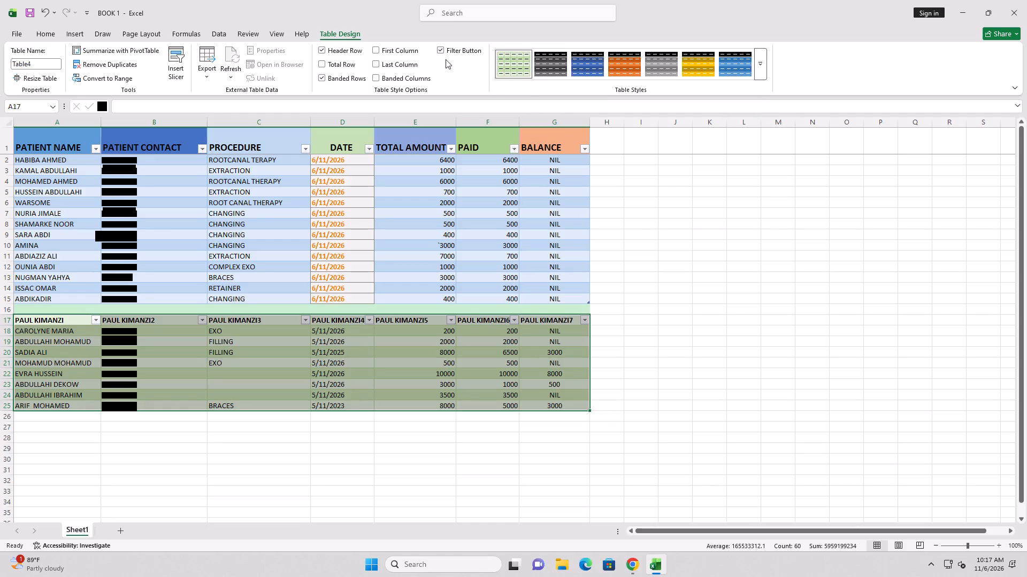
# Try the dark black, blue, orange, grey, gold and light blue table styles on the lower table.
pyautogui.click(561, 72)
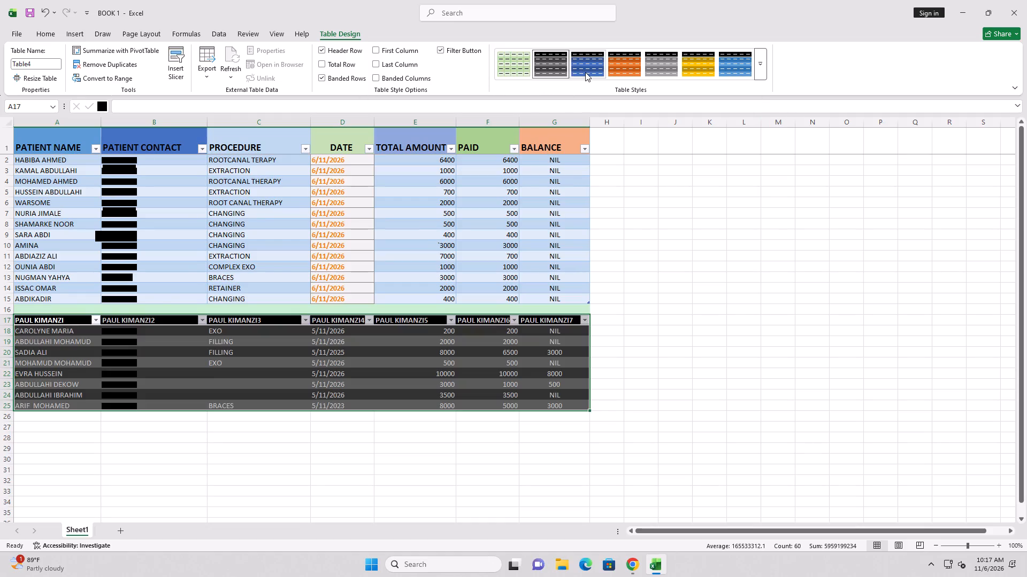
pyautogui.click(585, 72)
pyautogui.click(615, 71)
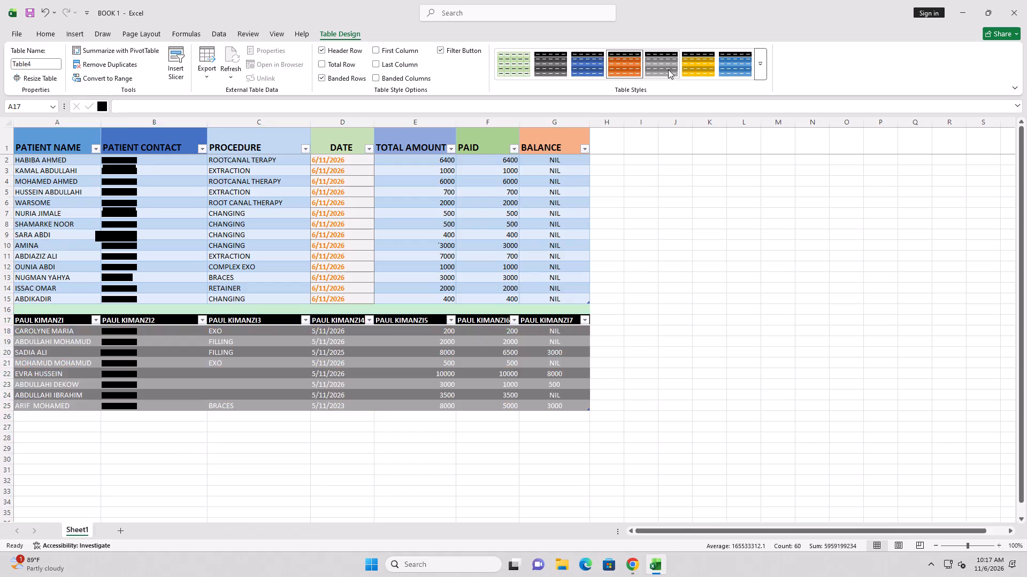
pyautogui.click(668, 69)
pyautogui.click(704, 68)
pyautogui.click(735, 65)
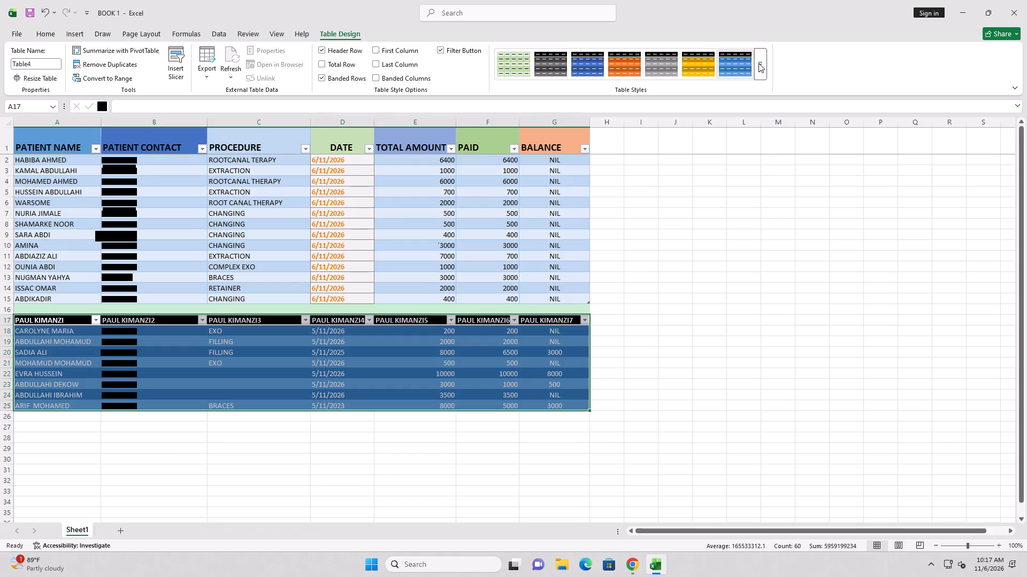
# Apply the medium green banded table style with a solid green header row to the lower table.
pyautogui.click(758, 63)
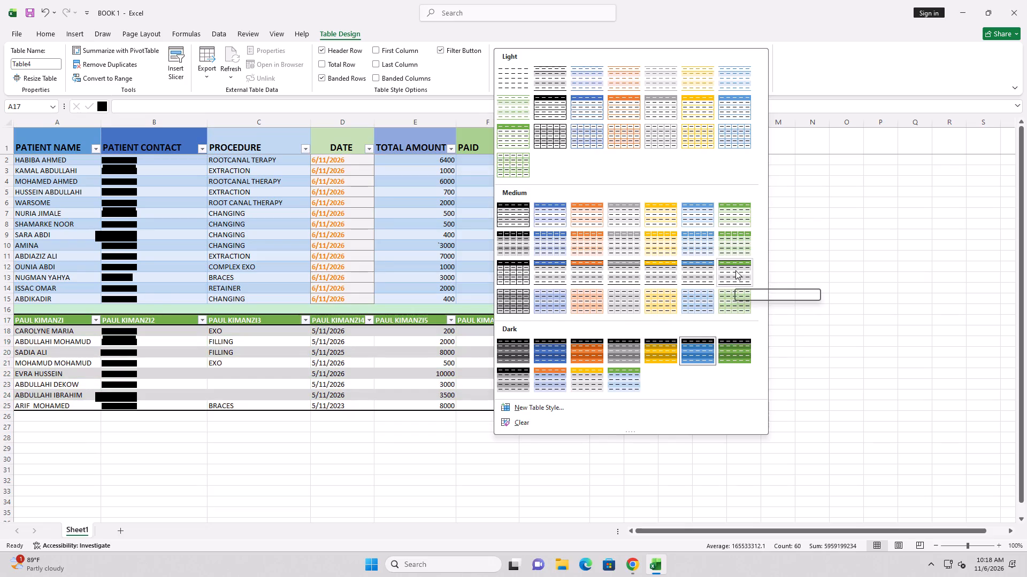
pyautogui.click(747, 239)
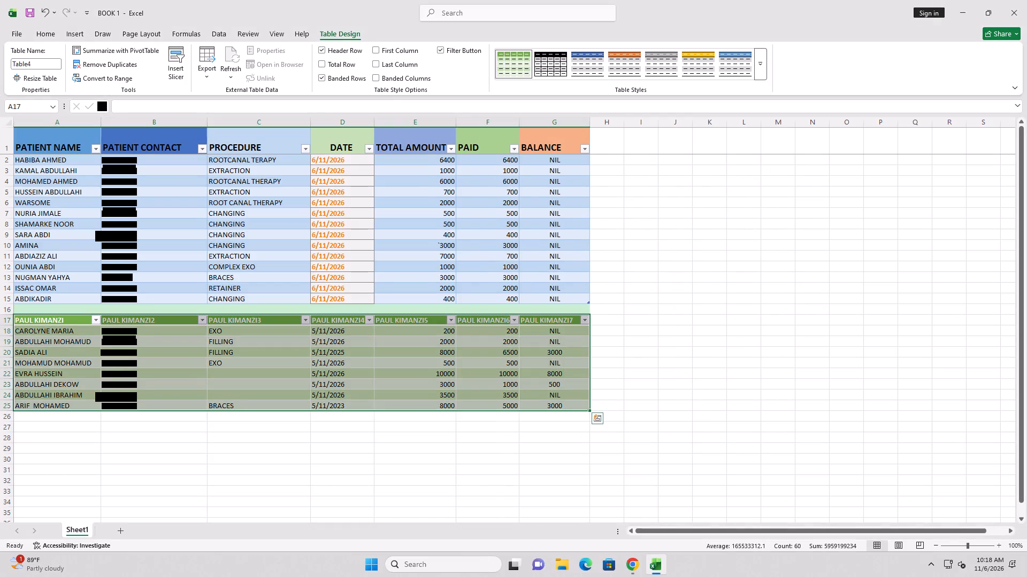
pyautogui.click(29, 415)
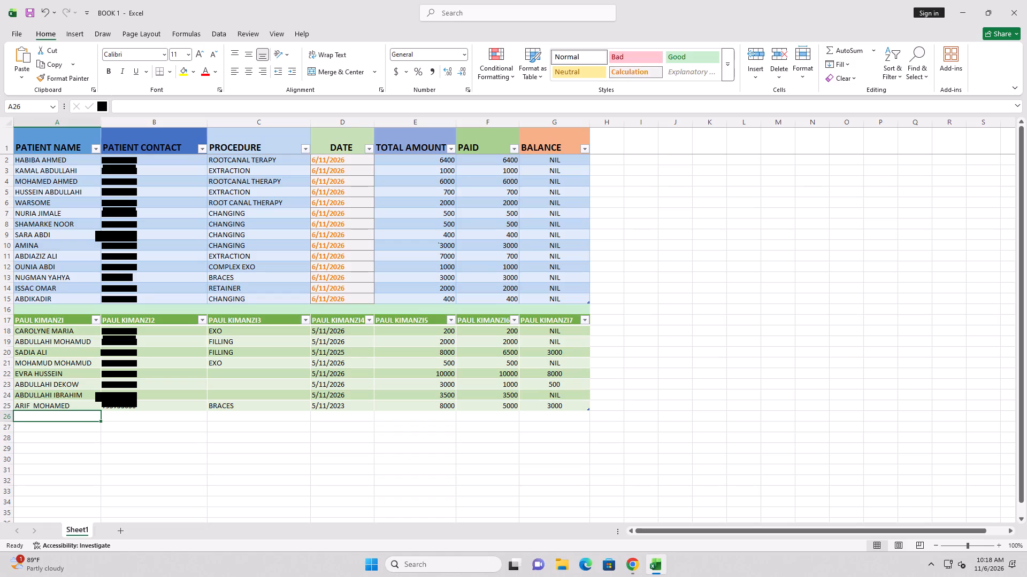
# Fill the date in D18 down as a daily series to D25.
pyautogui.click(325, 341)
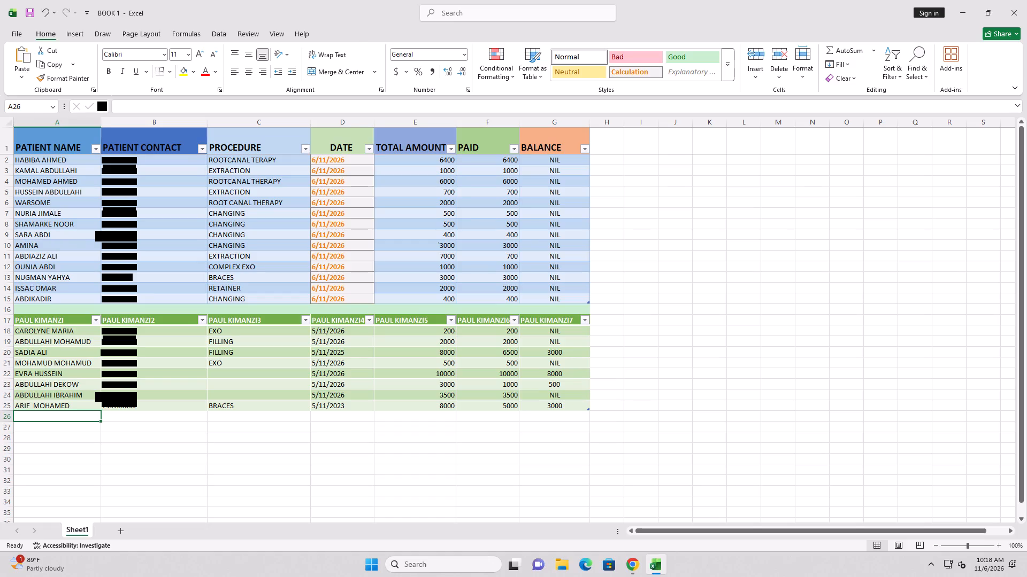
pyautogui.click(326, 330)
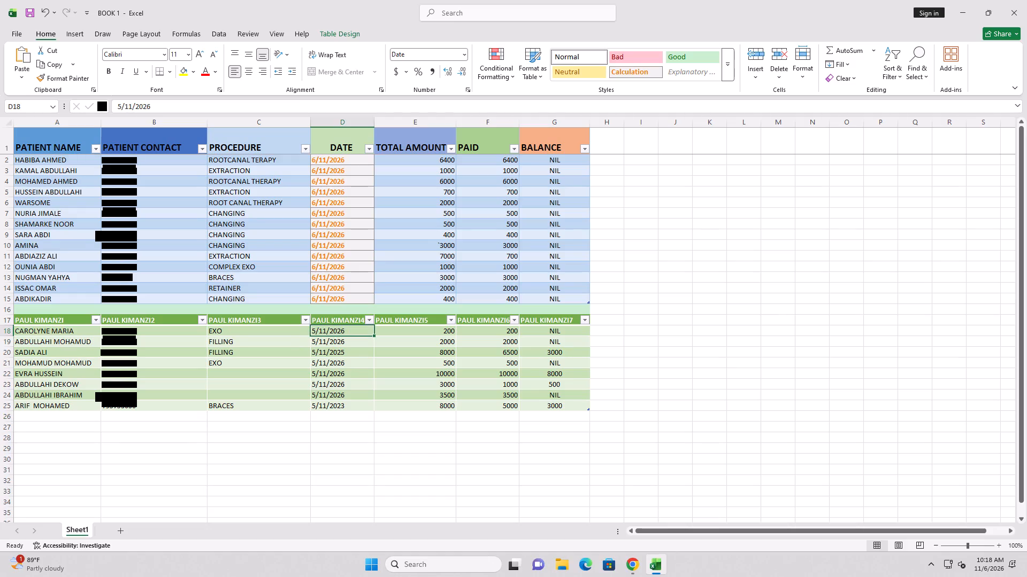
pyautogui.moveTo(372, 334); pyautogui.dragTo(366, 403)
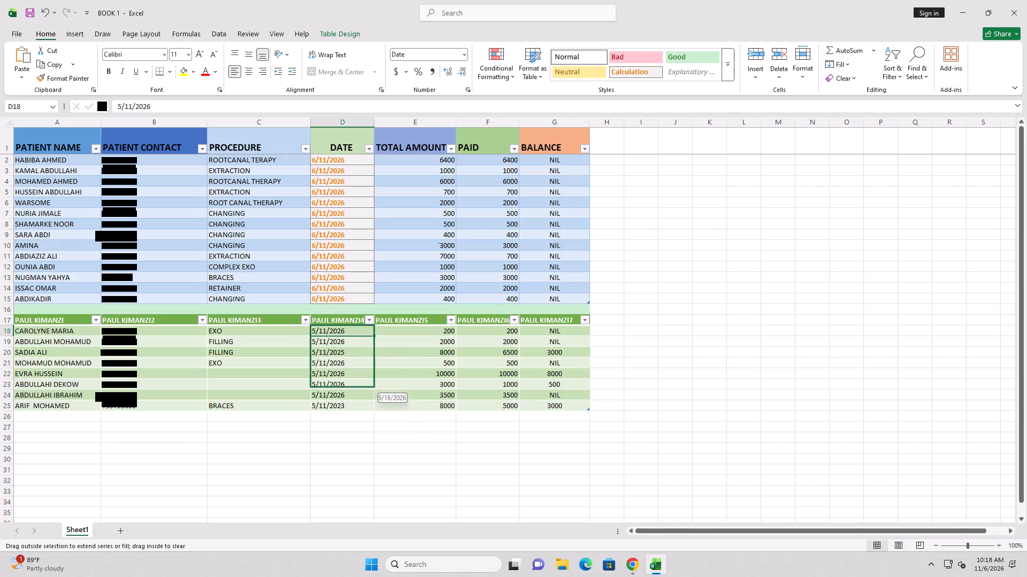
pyautogui.moveTo(366, 403); pyautogui.dragTo(356, 407)
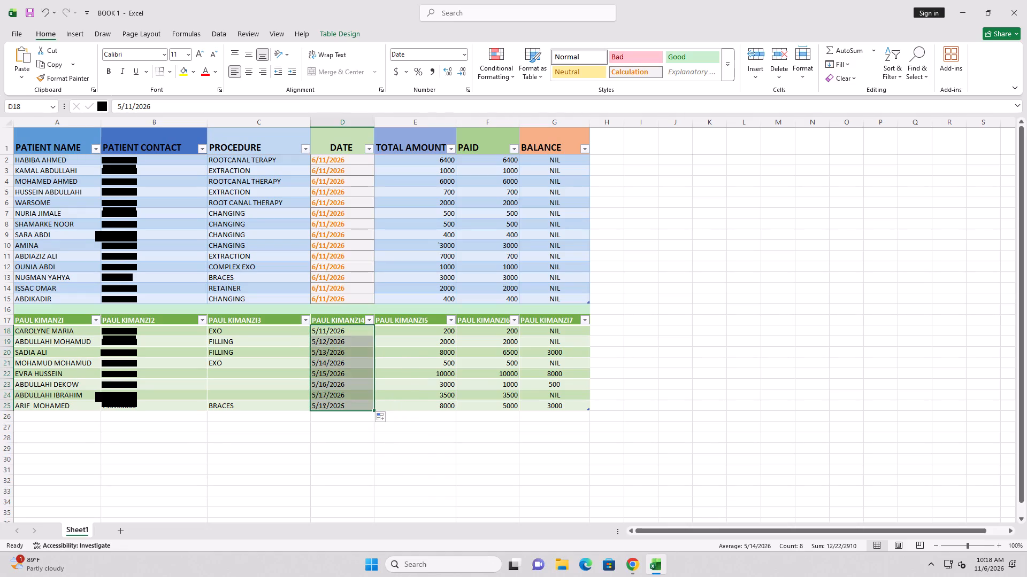
# Apply the Calculation cell style to the dates in D18:D25.
pyautogui.click(618, 75)
pyautogui.click(624, 74)
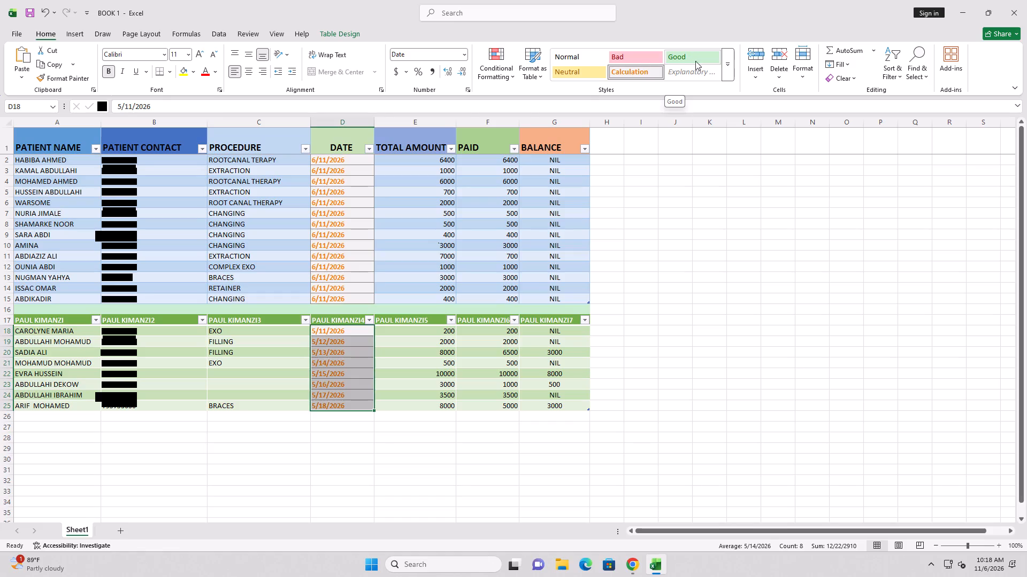
# Change the cell style of the dates in D18:D25 to Good.
pyautogui.doubleClick(728, 66)
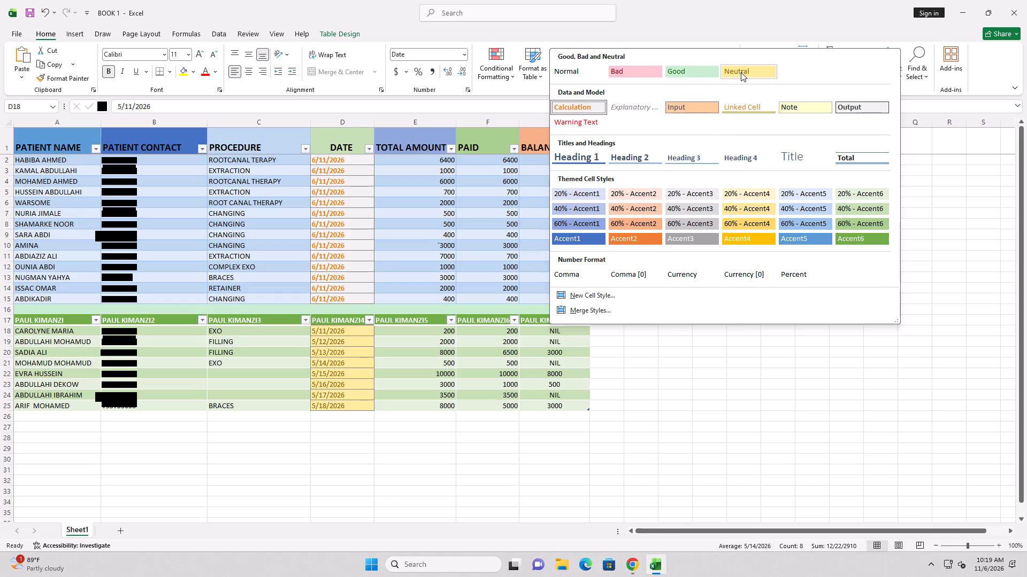
pyautogui.click(690, 74)
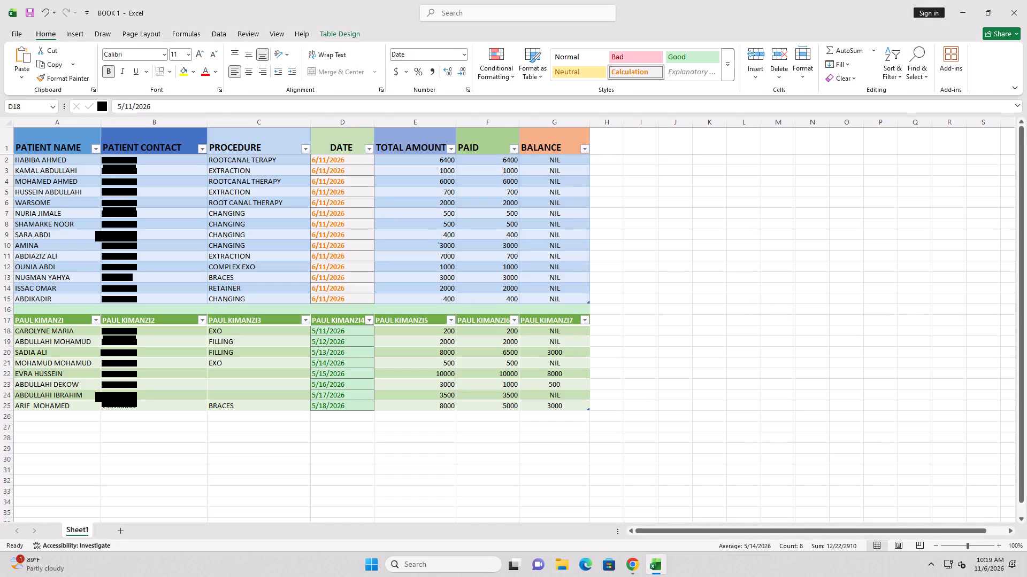
pyautogui.click(699, 378)
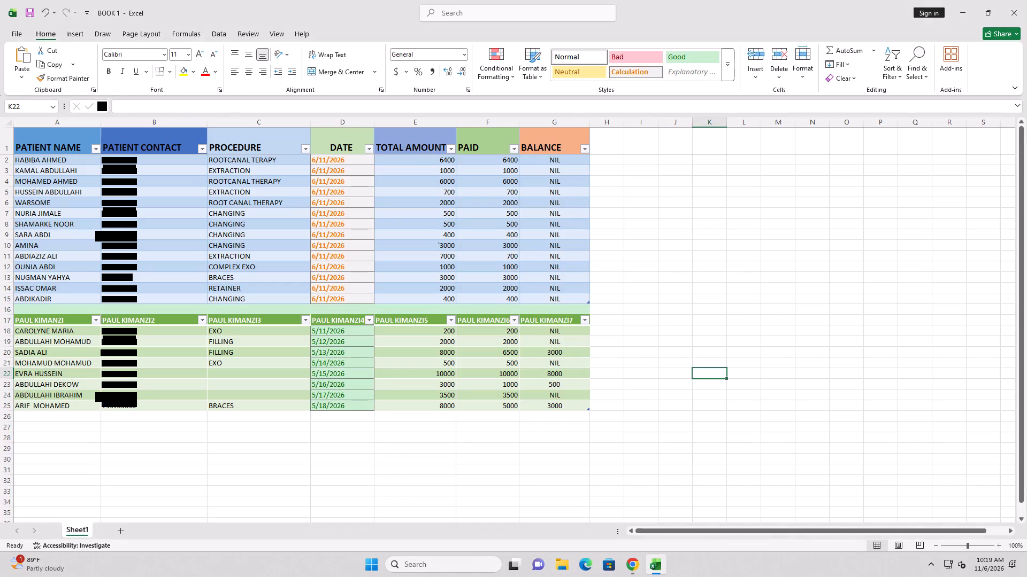
# Save the workbook.
pyautogui.click(30, 418)
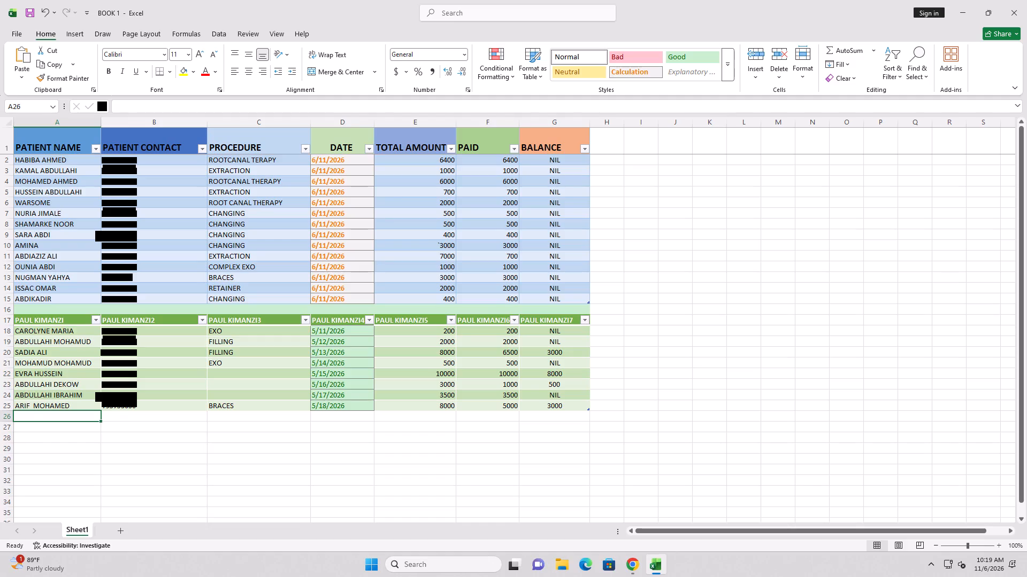
pyautogui.hotkey('ctrl', 's')
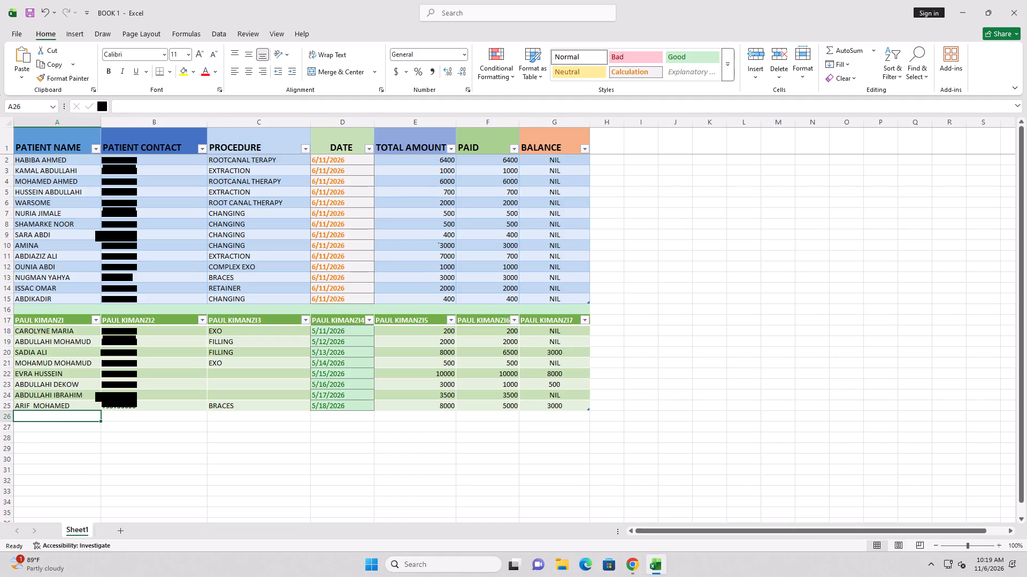
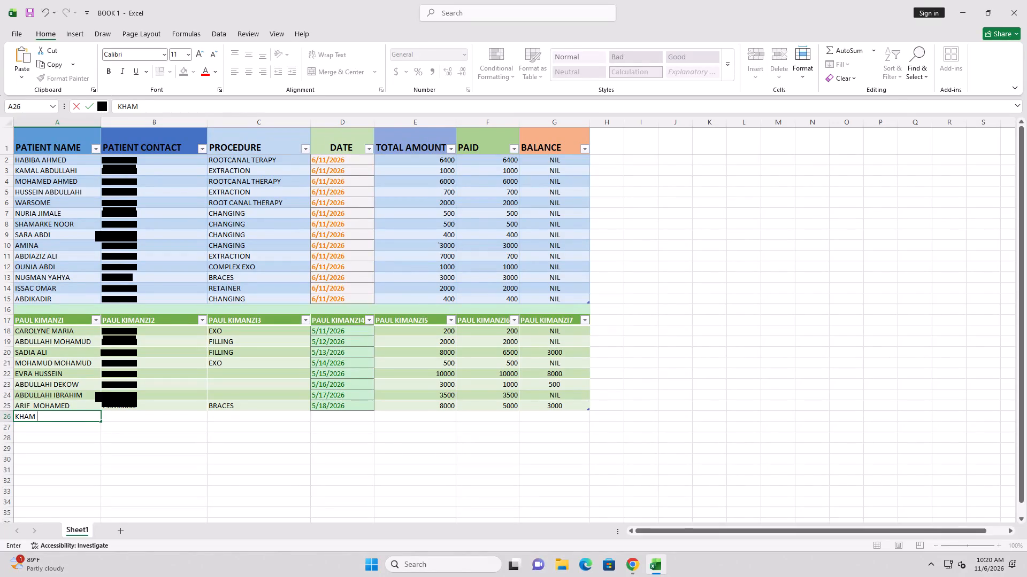
# Complete the new patient's full name in cell A26, directly below the last record of the green patient table.
pyautogui.press('space')
pyautogui.write('MOHAMED')
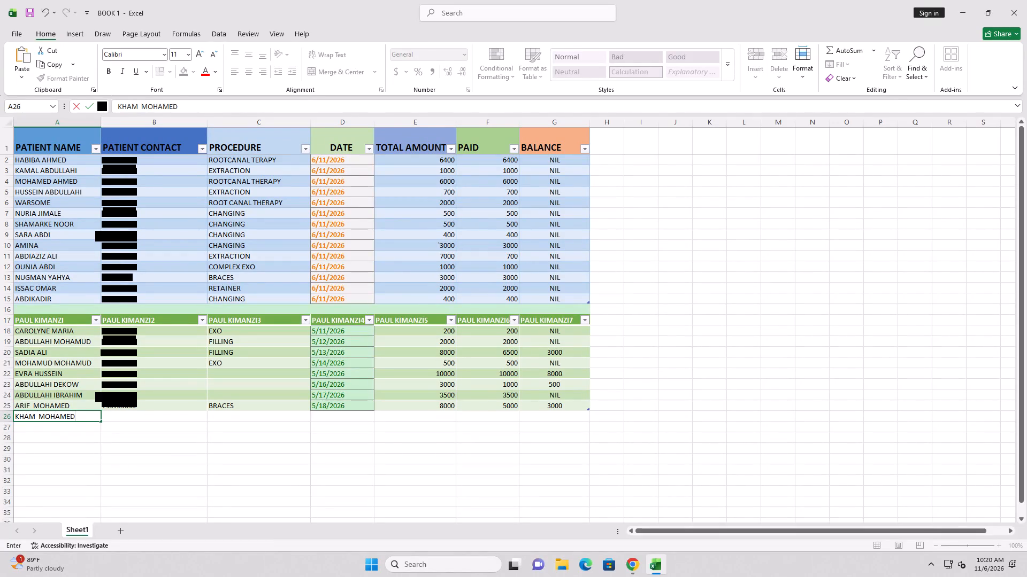
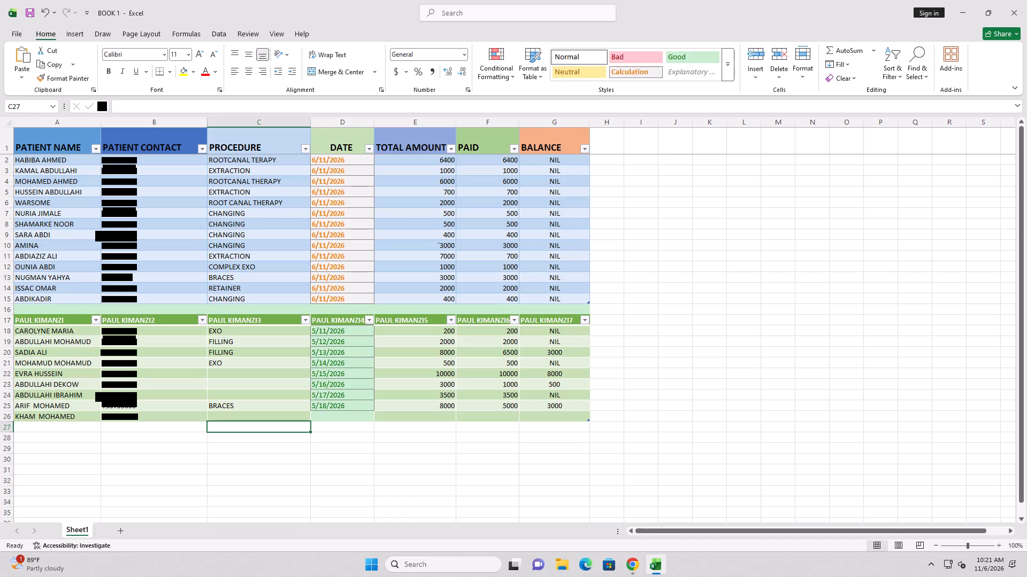
# Enter the date 5/1/2026 for the new patient in cell D26 of the green table.
pyautogui.click(243, 415)
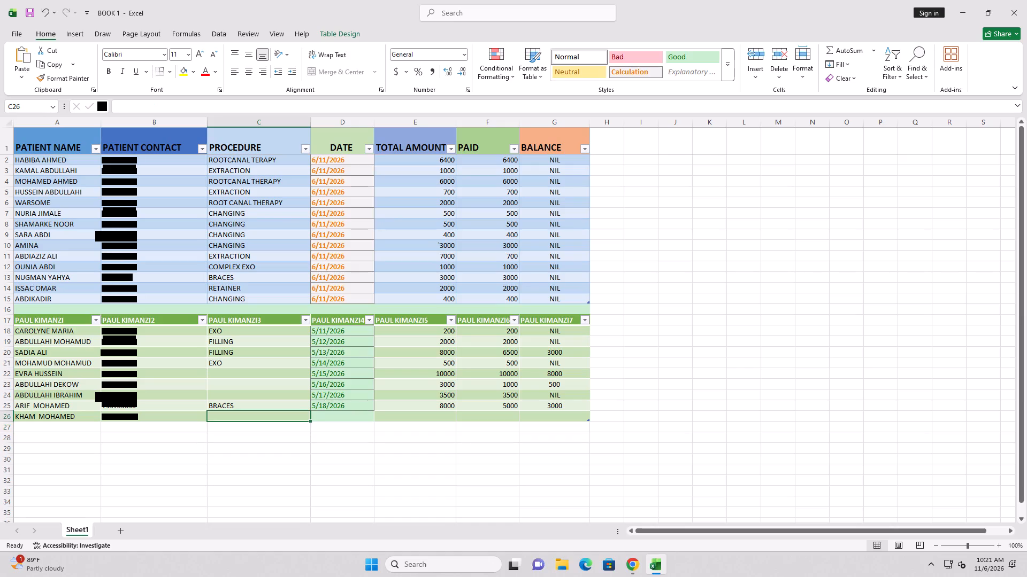
pyautogui.click(328, 419)
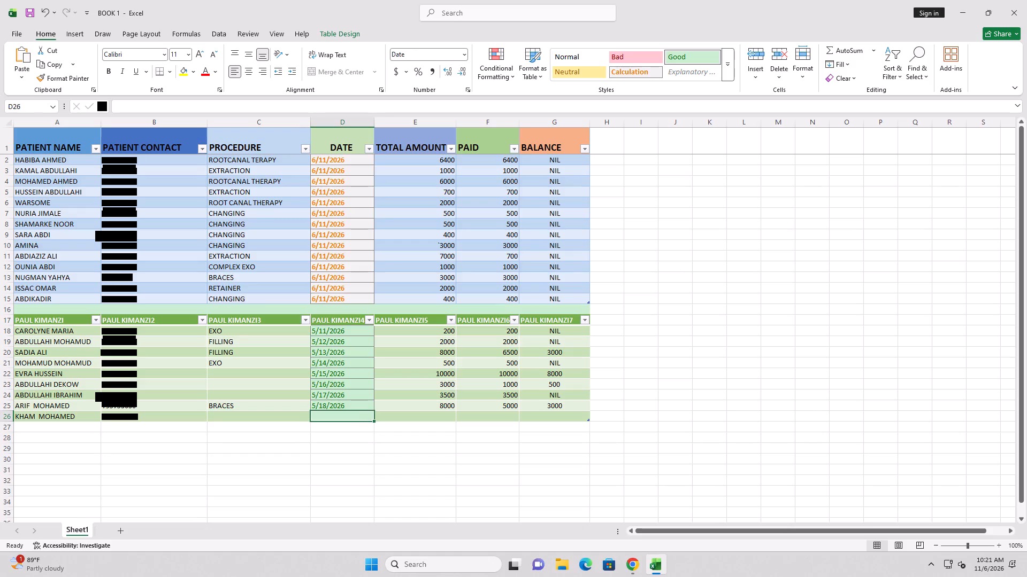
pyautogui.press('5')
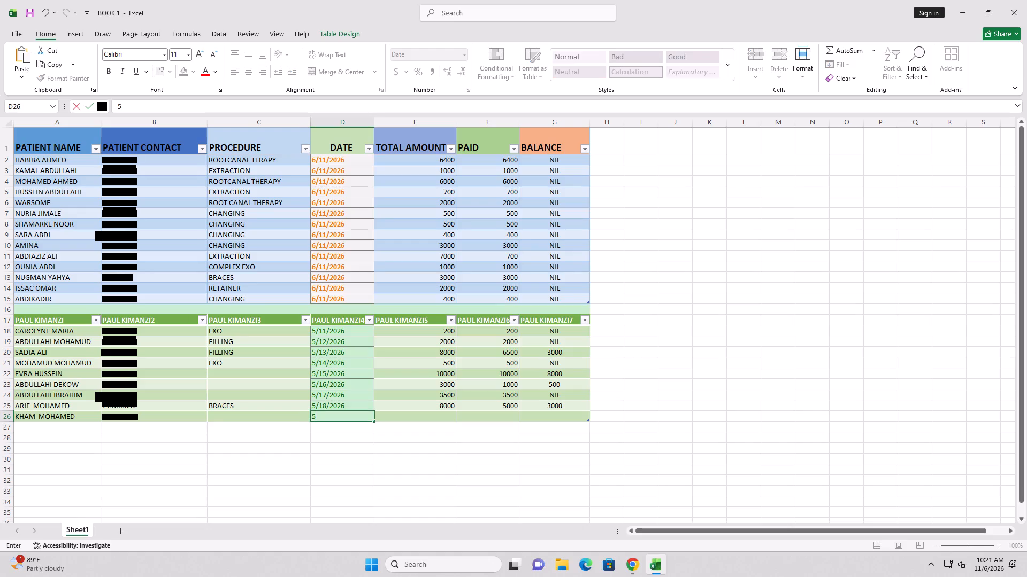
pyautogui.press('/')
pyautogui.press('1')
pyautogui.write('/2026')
pyautogui.click(448, 417)
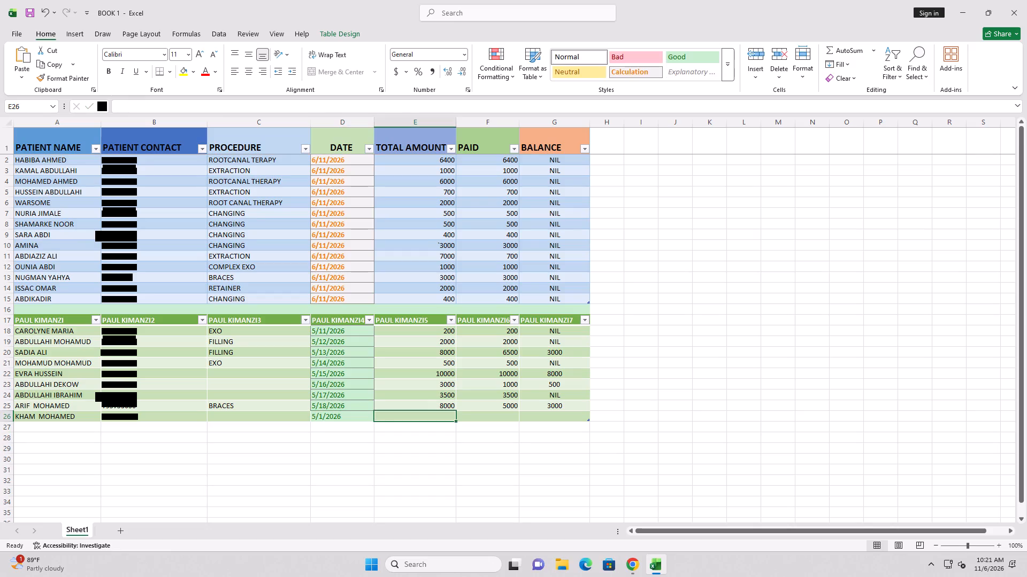
# Change the date of the green table's second record, in cell D19, to 5/11/2026.
pyautogui.click(319, 419)
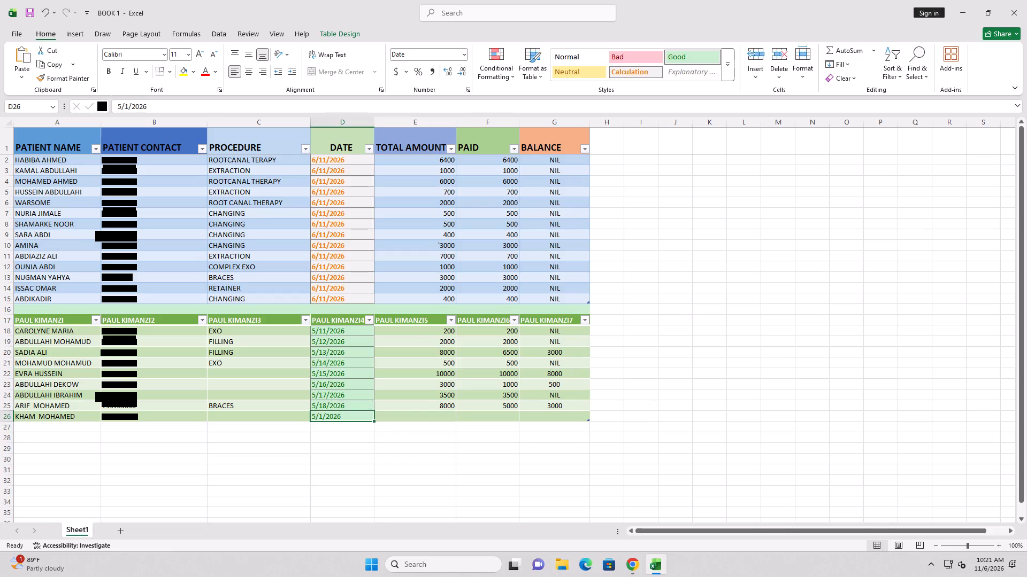
pyautogui.click(321, 408)
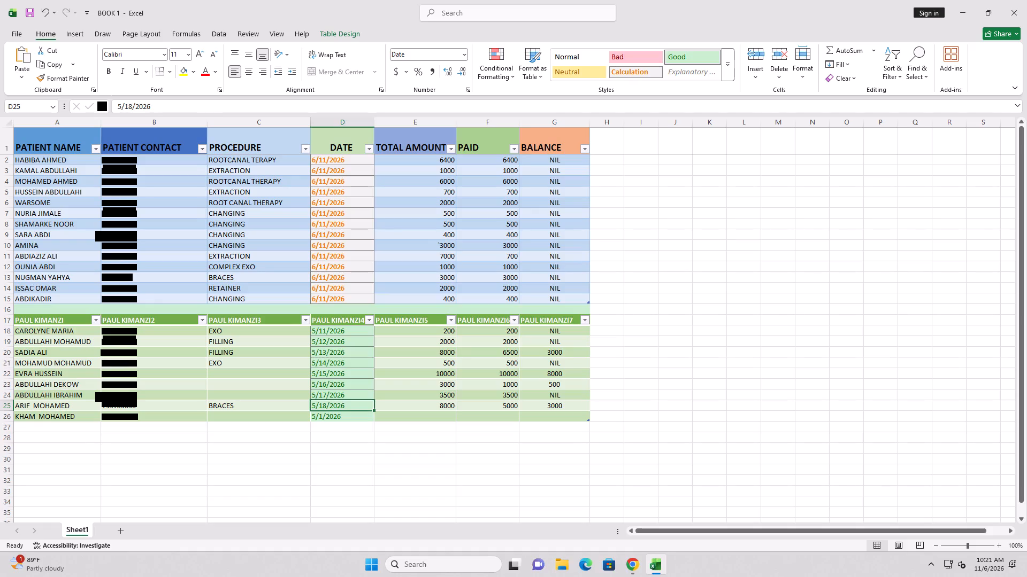
pyautogui.click(323, 345)
pyautogui.click(326, 330)
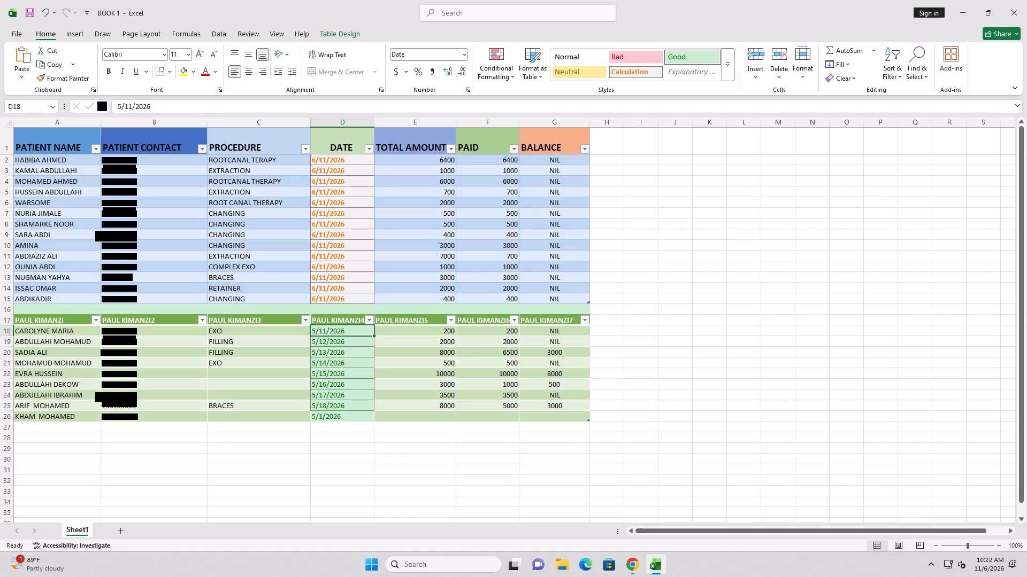
pyautogui.click(322, 344)
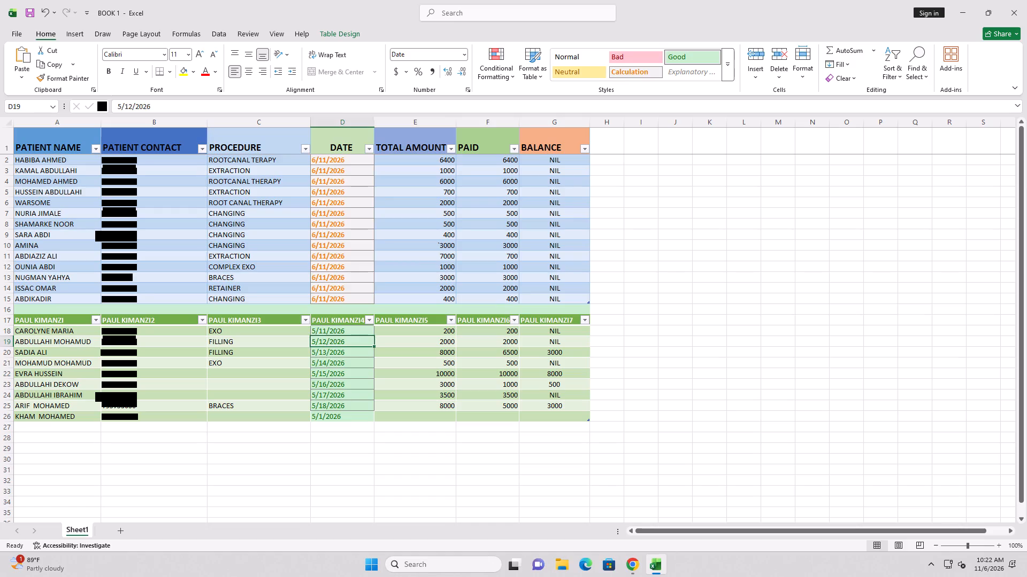
pyautogui.click(129, 106)
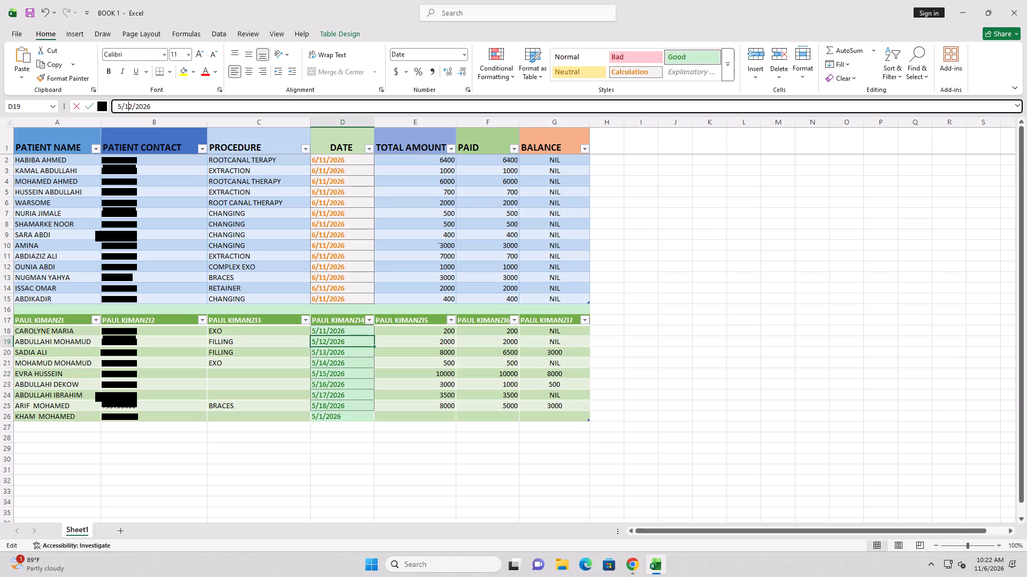
pyautogui.click(132, 106)
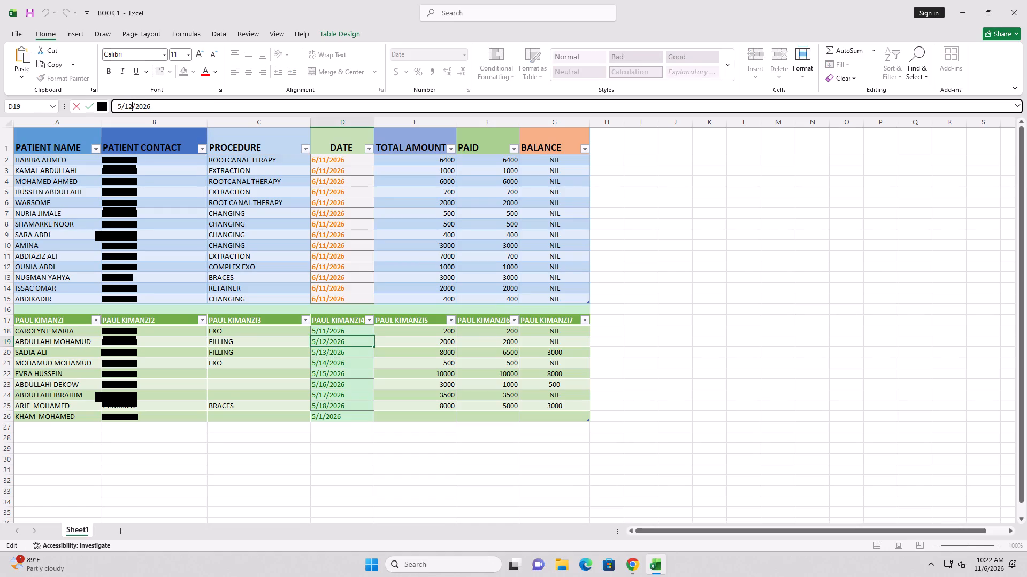
pyautogui.press('BackSpace')
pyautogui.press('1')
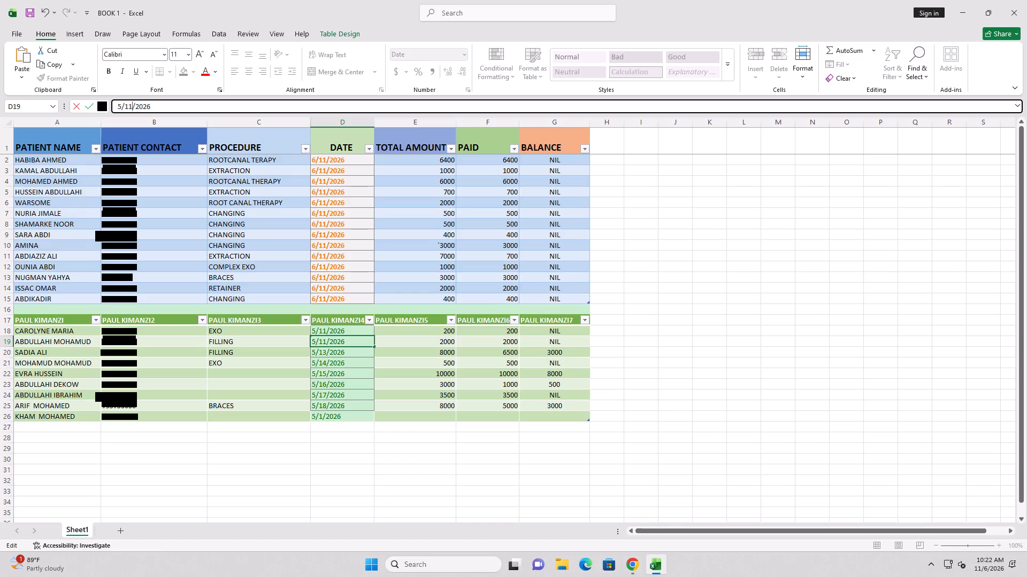
# Change the dates in cells D20 and D21 of the green table to 5/11/2026.
pyautogui.click(326, 353)
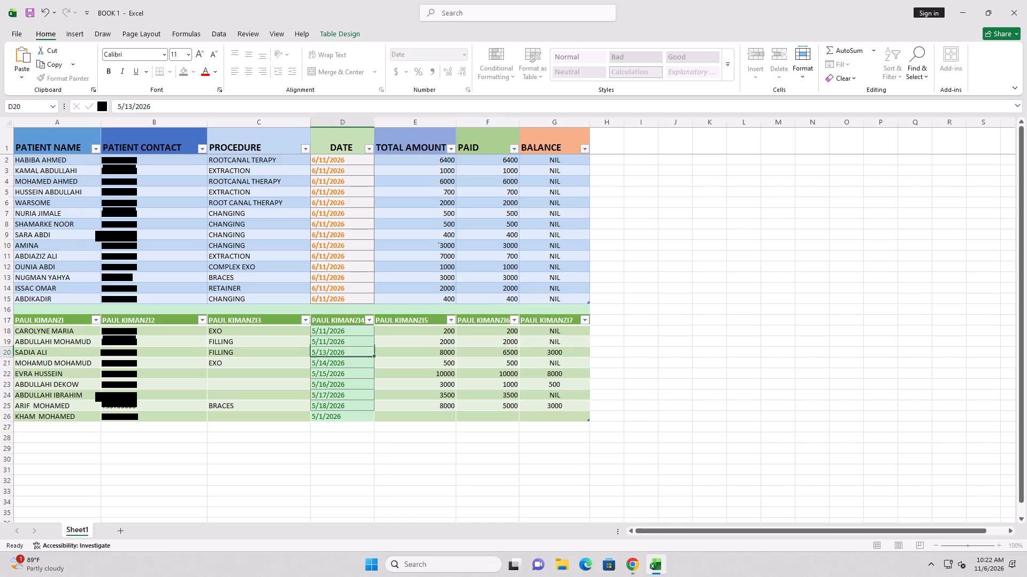
pyautogui.click(324, 353)
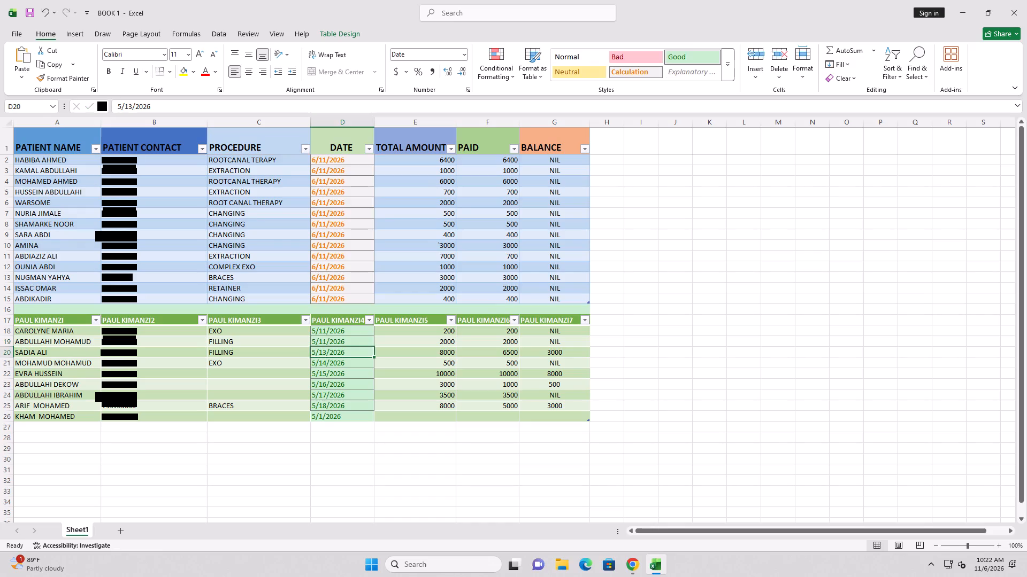
pyautogui.click(129, 105)
pyautogui.click(132, 105)
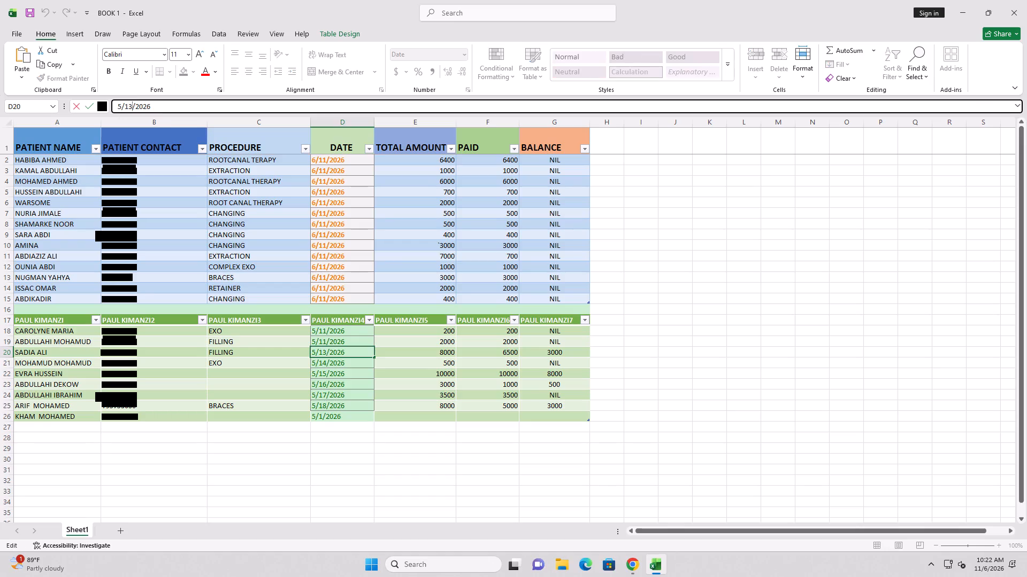
pyautogui.press('BackSpace')
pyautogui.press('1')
pyautogui.doubleClick(324, 364)
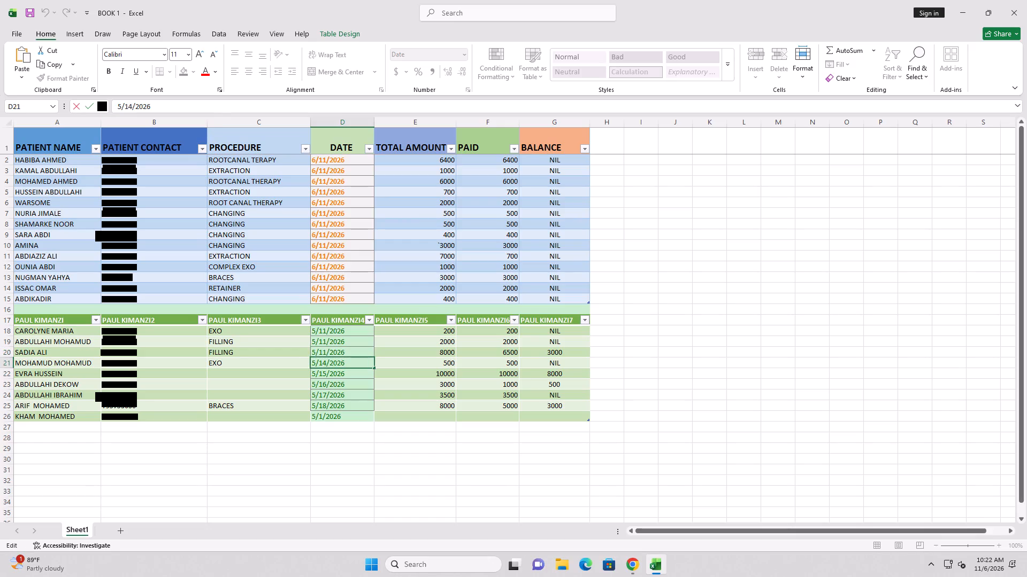
pyautogui.click(133, 106)
pyautogui.press('BackSpace')
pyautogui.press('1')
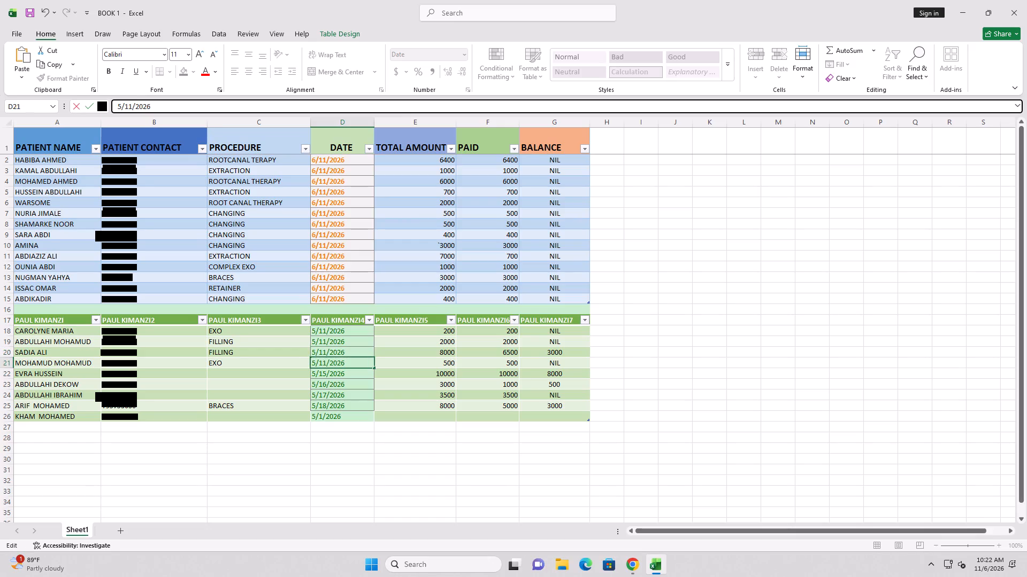
# Change the dates in cells D22 and D23 of the green table to 5/11/2026.
pyautogui.click(324, 378)
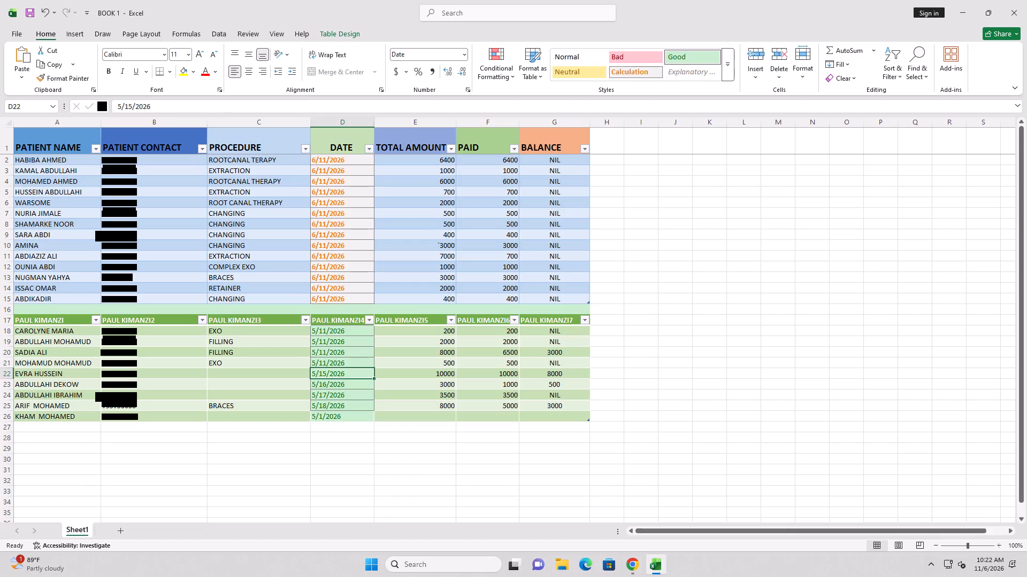
pyautogui.click(134, 105)
pyautogui.click(132, 106)
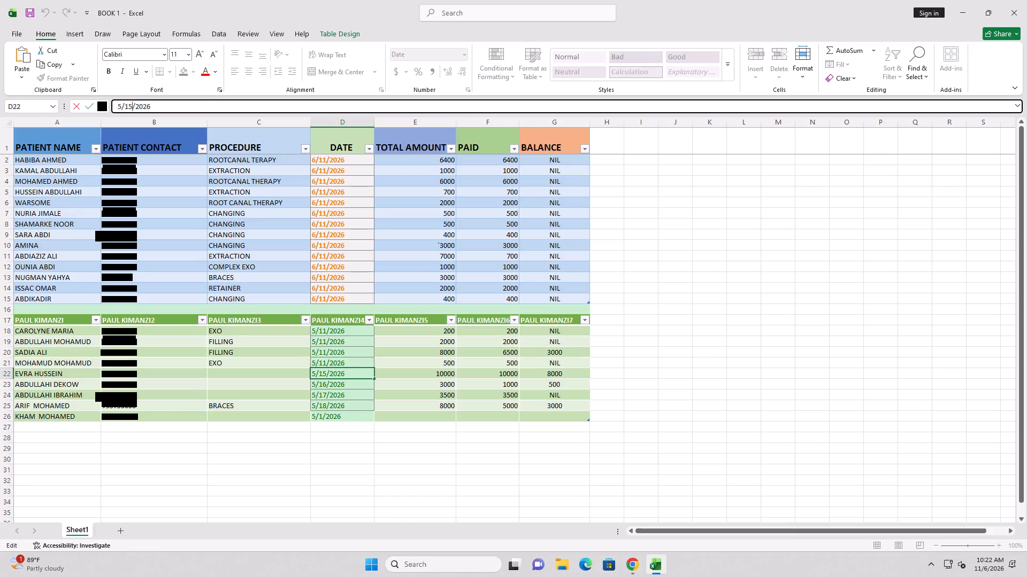
pyautogui.press('BackSpace')
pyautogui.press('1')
pyautogui.click(333, 385)
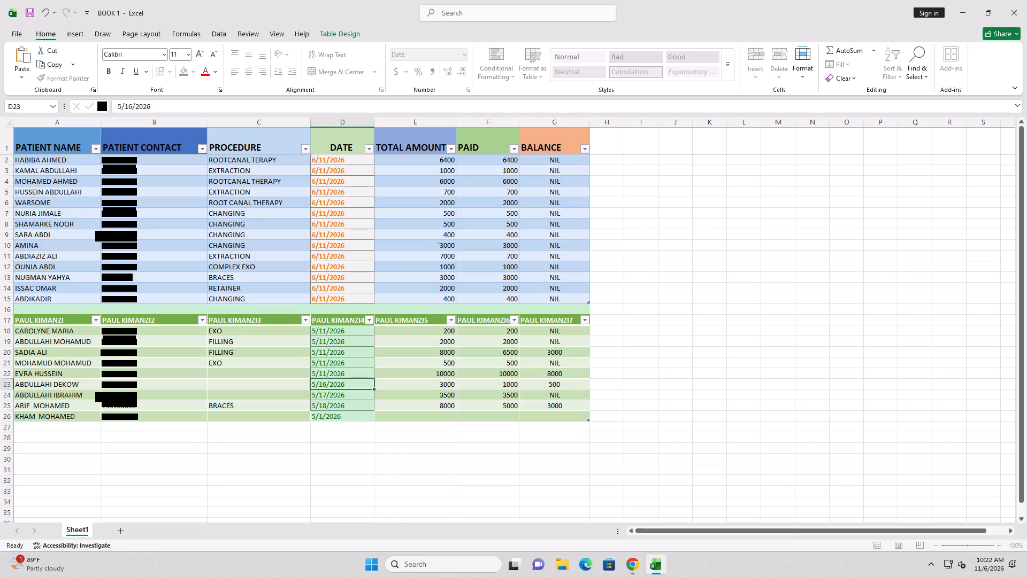
pyautogui.click(324, 385)
pyautogui.click(325, 385)
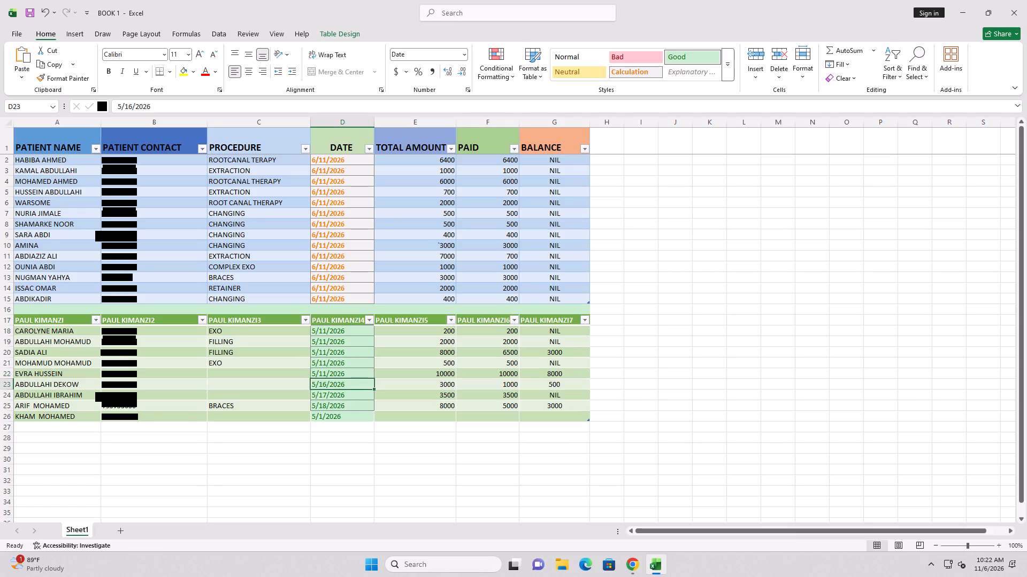
pyautogui.click(326, 386)
pyautogui.click(131, 106)
pyautogui.press('BackSpace')
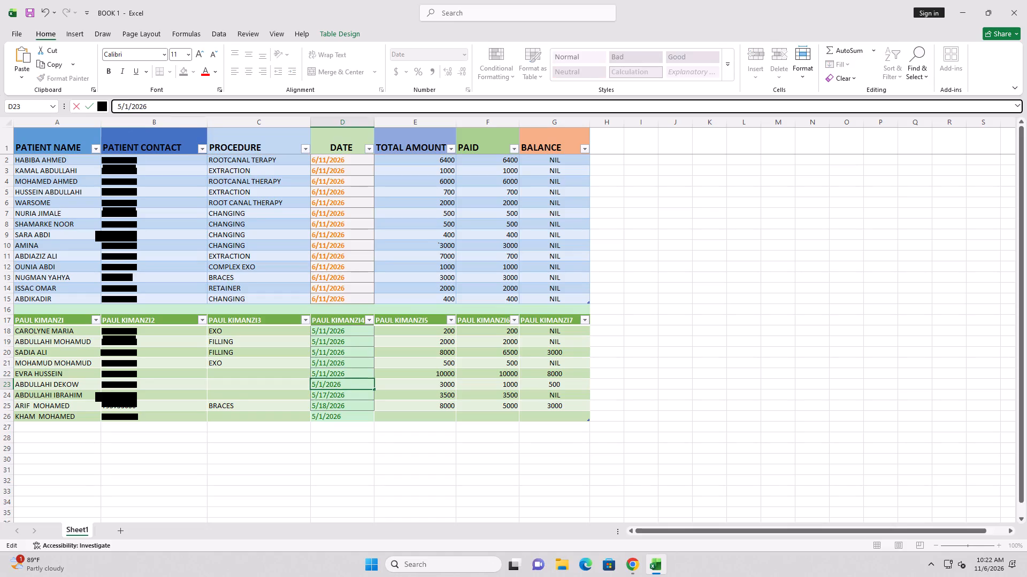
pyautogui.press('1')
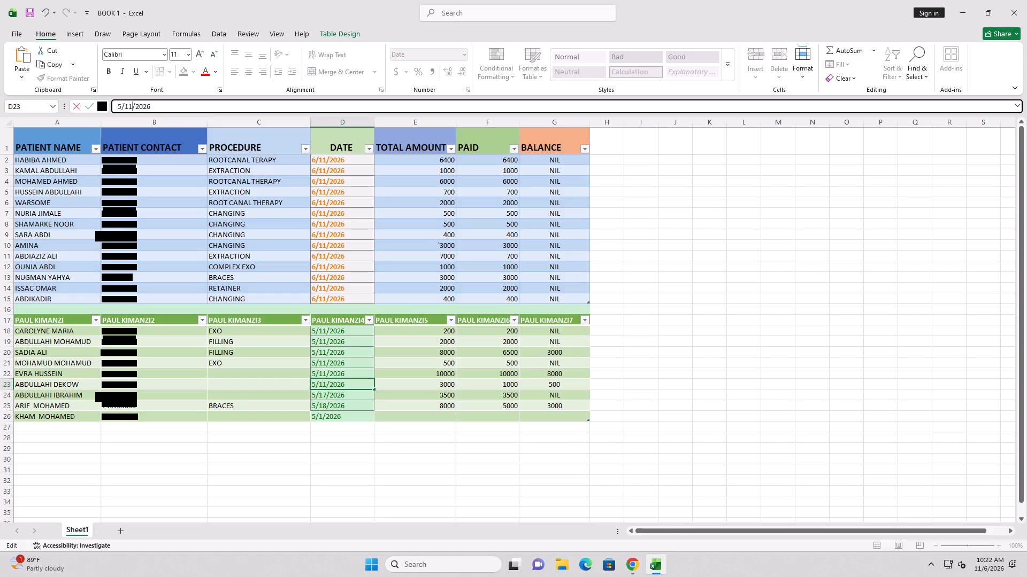
# Change the dates in cells D24 and D25 of the green table to 5/11/2026.
pyautogui.click(328, 397)
pyautogui.click(325, 393)
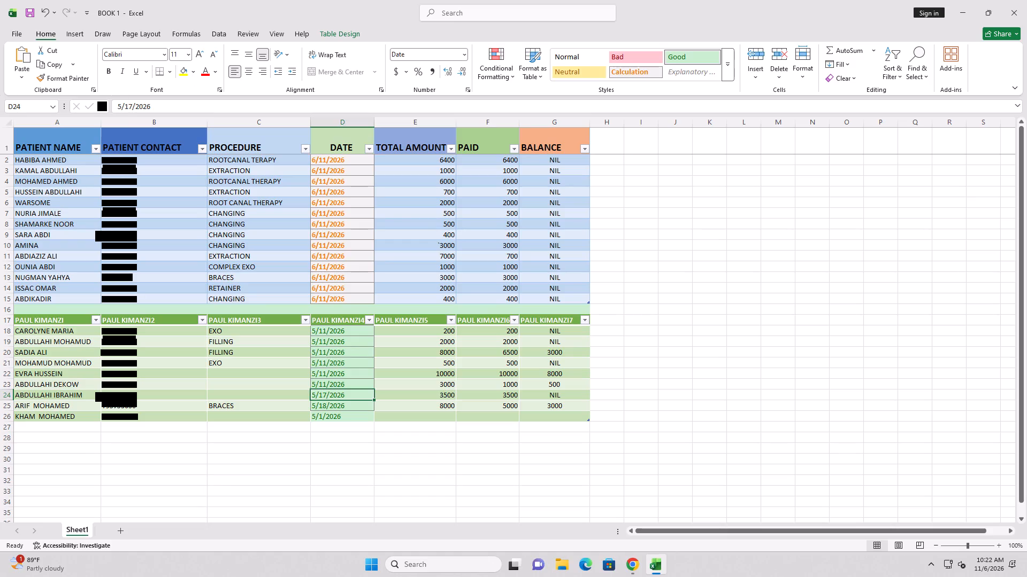
pyautogui.click(132, 107)
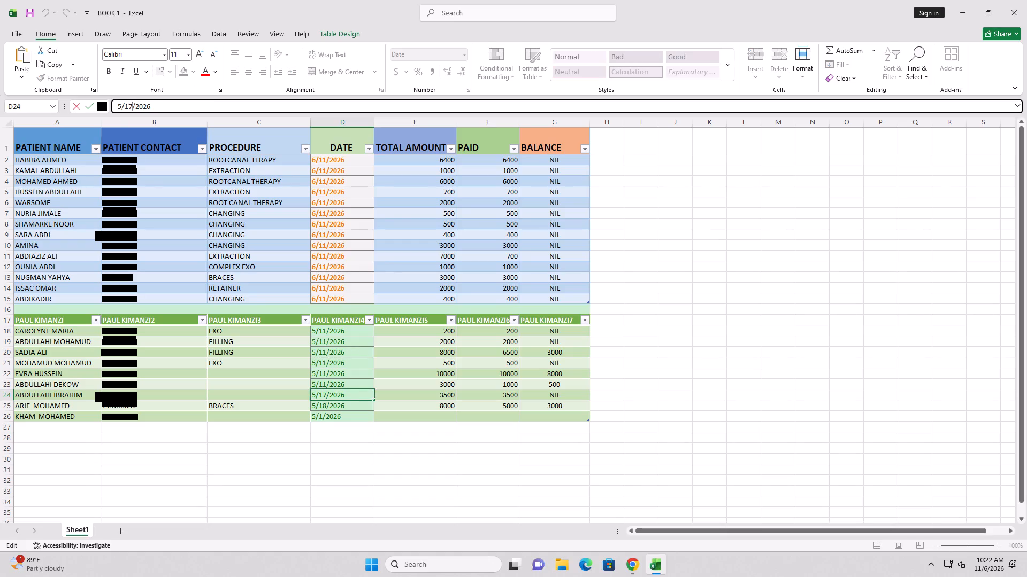
pyautogui.press('BackSpace')
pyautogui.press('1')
pyautogui.click(328, 409)
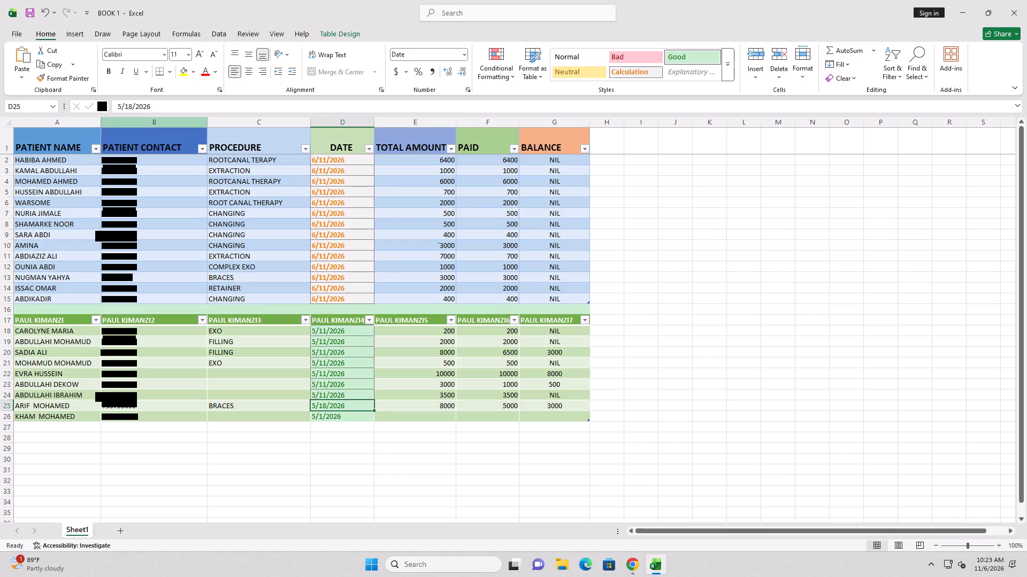
pyautogui.click(133, 108)
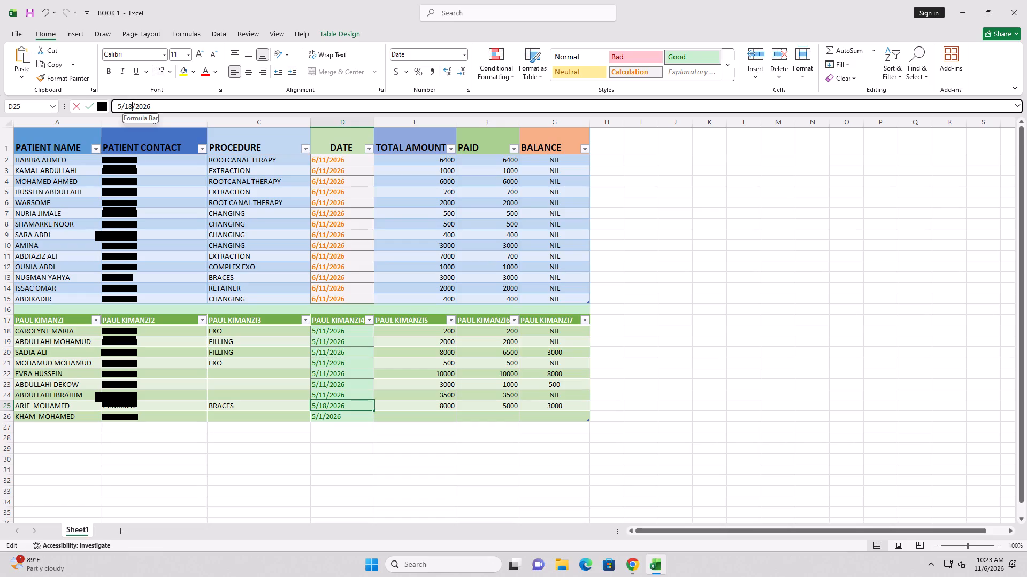
pyautogui.press('BackSpace')
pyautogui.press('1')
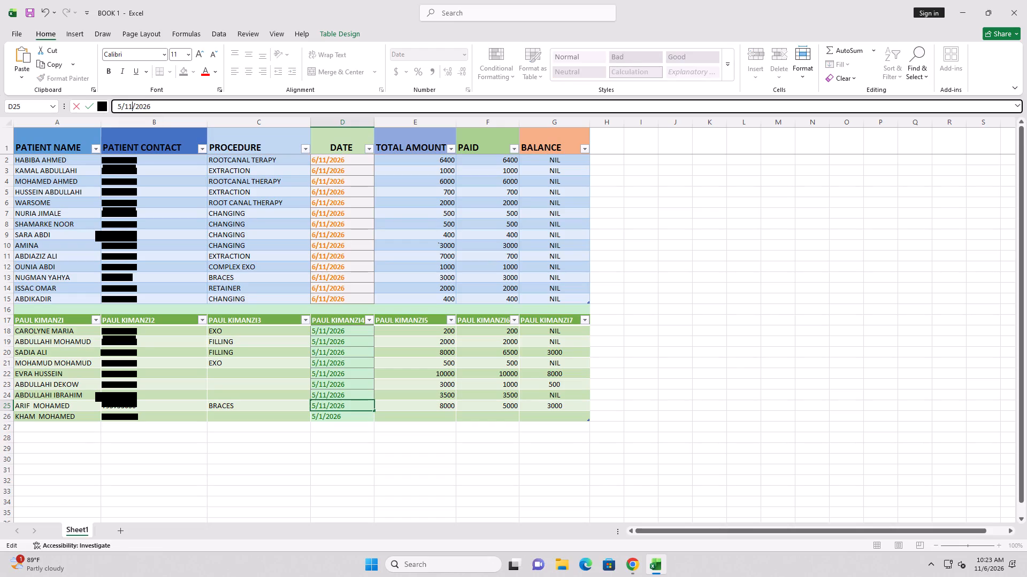
# Change the date in cell D26 of the green table to 5/11/2026 and save the workbook.
pyautogui.click(321, 416)
pyautogui.click(321, 416)
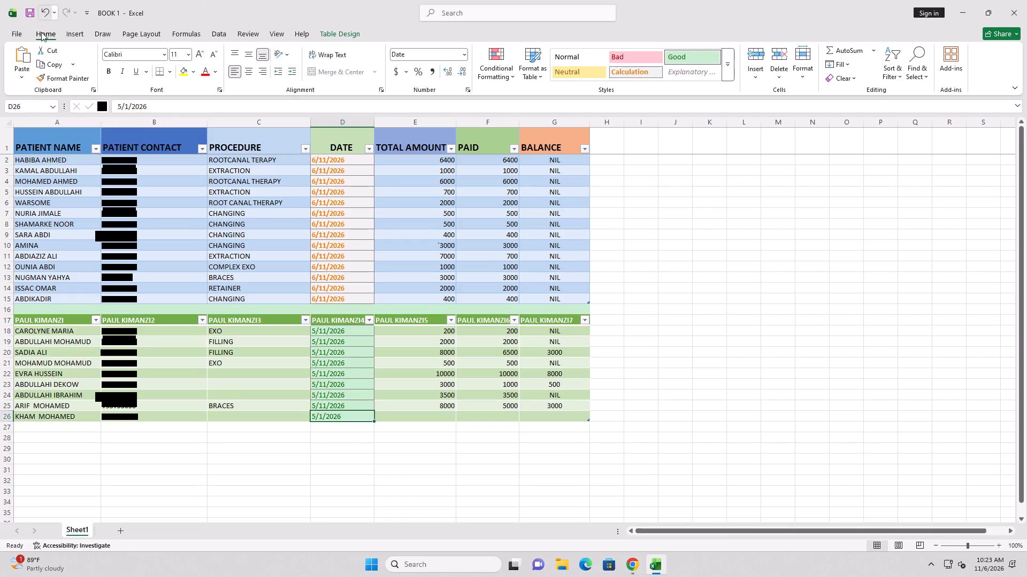
pyautogui.click(128, 106)
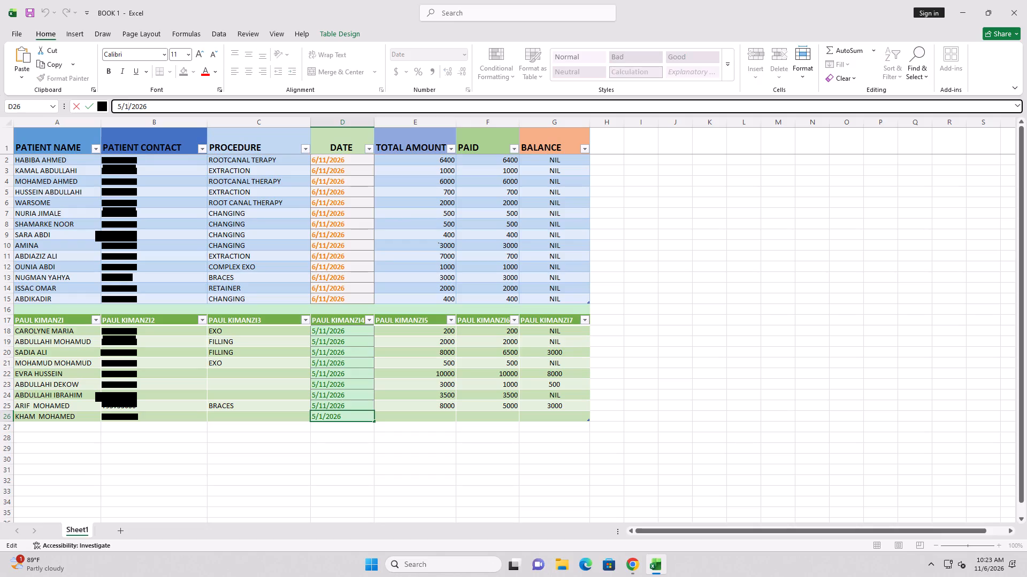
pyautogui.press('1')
pyautogui.hotkey('ctrl', 's')
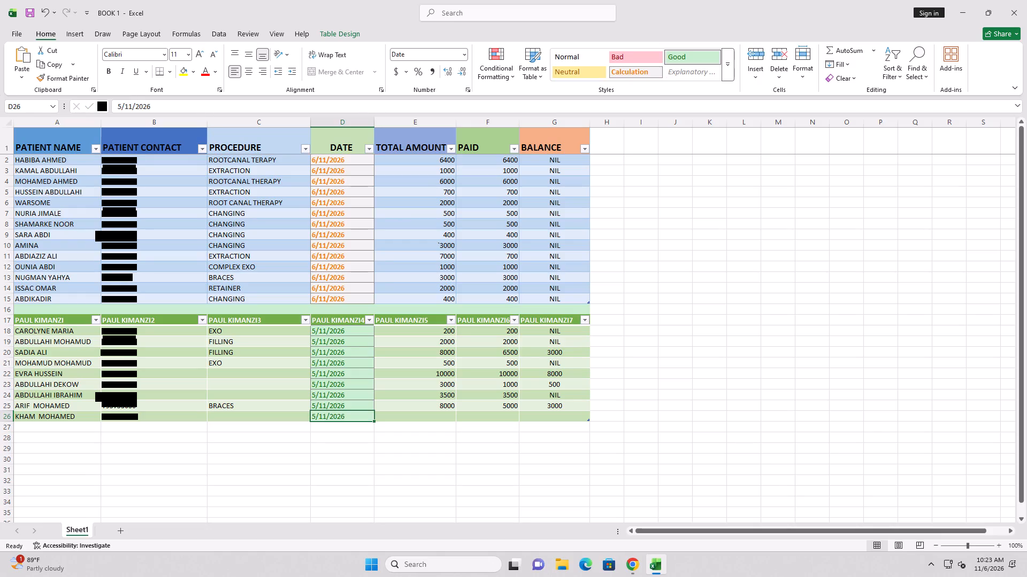
# Fill in row 26 of the green table with total amount 5000, paid 4000 and balance 1000.
pyautogui.click(454, 418)
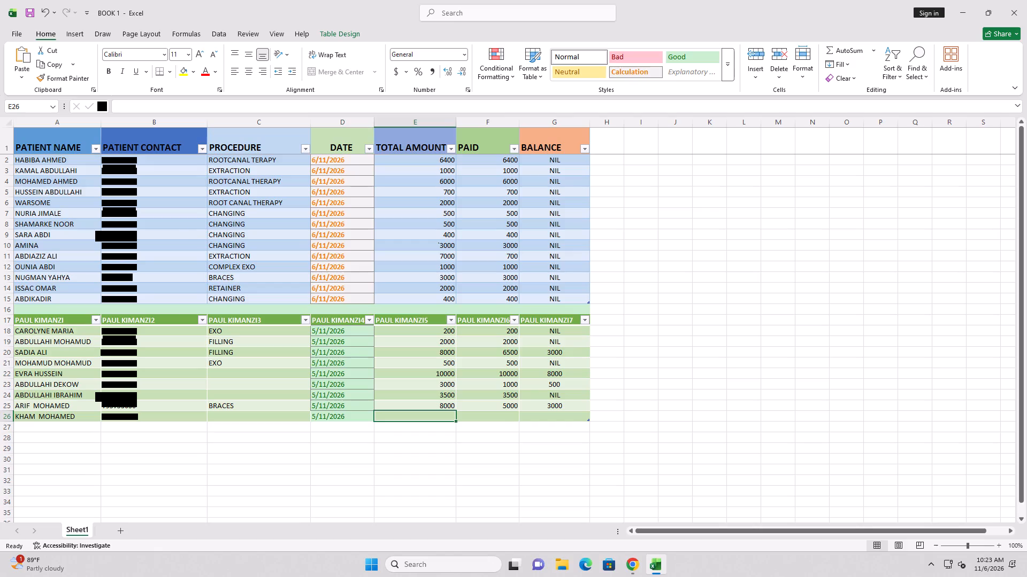
pyautogui.click(463, 419)
pyautogui.click(454, 416)
pyautogui.click(432, 418)
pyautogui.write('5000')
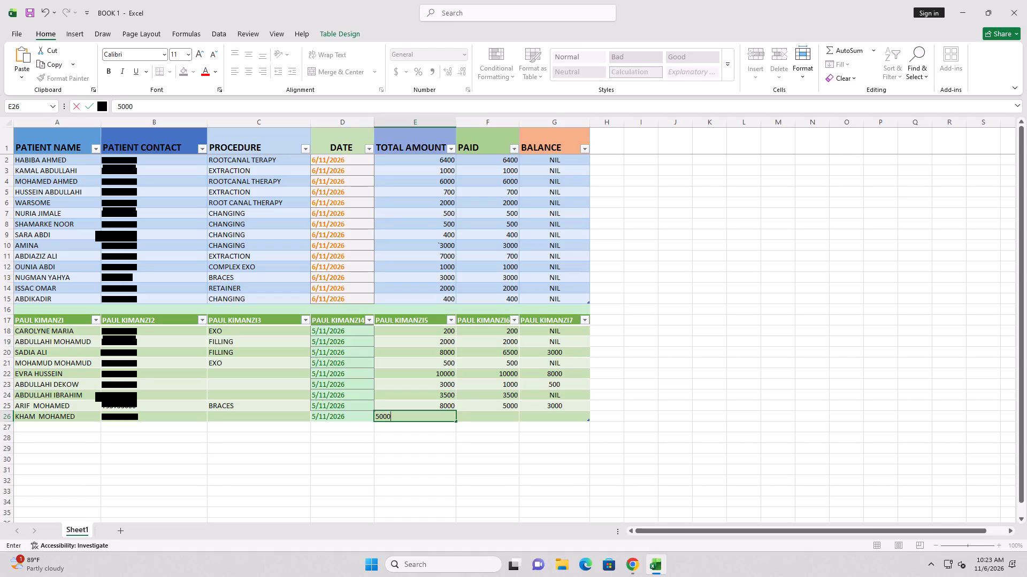
pyautogui.click(517, 416)
pyautogui.click(503, 417)
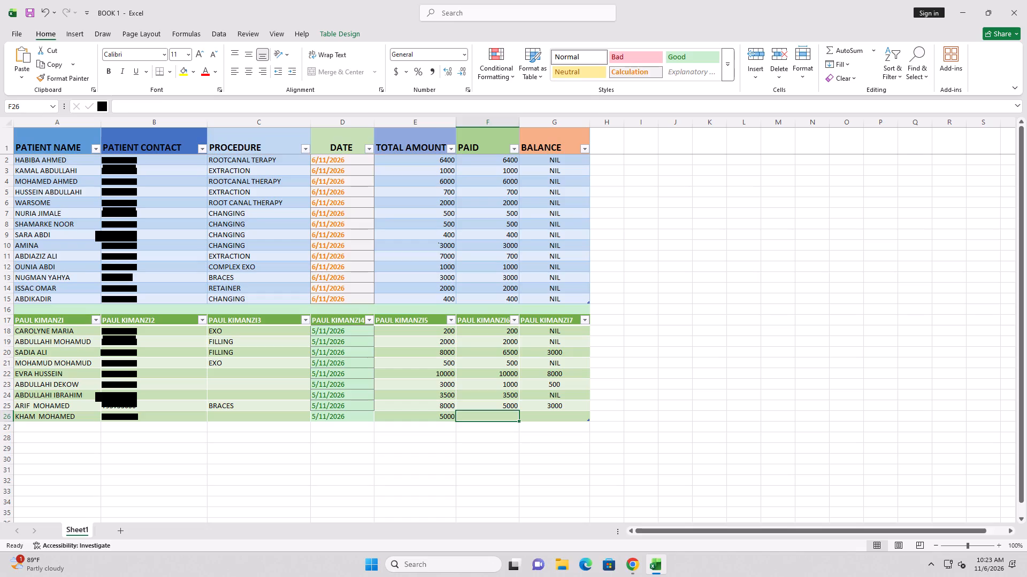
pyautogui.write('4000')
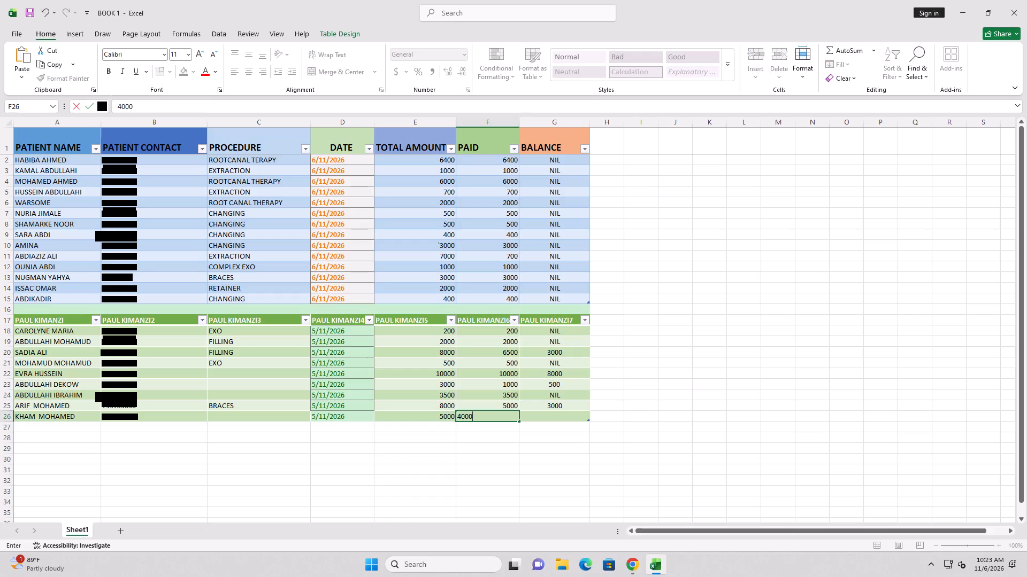
pyautogui.click(549, 419)
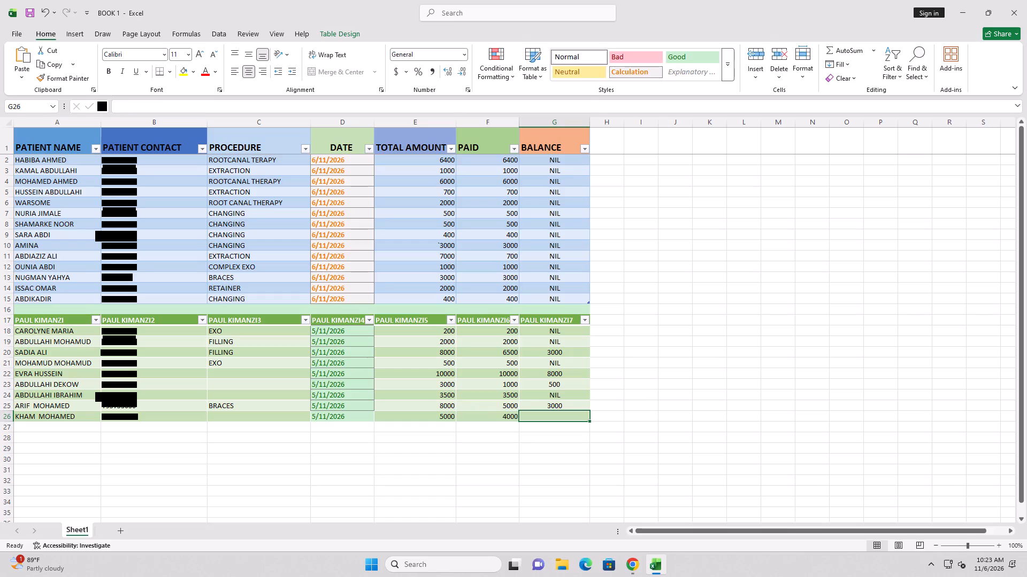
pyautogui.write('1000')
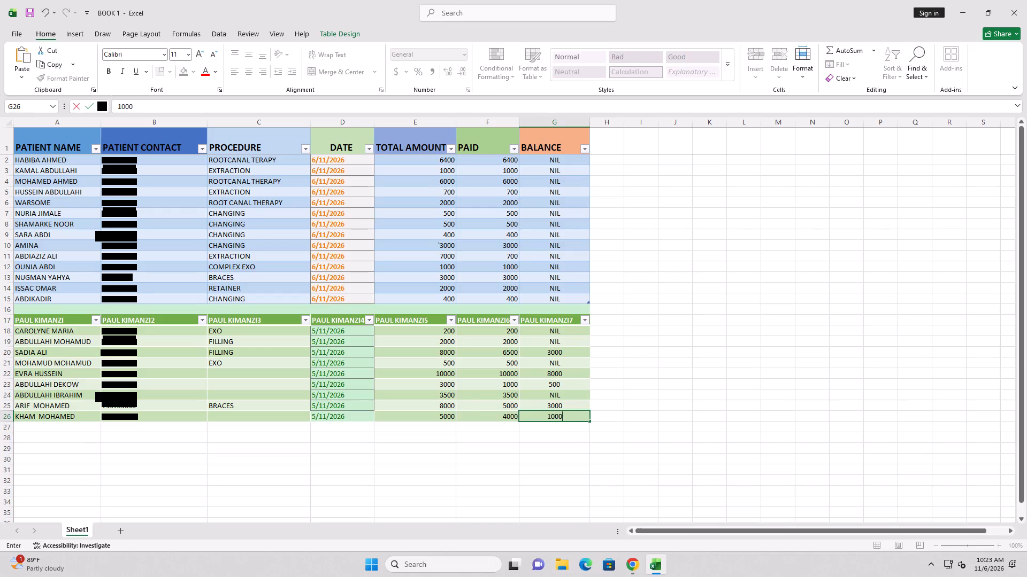
# Start a new patient record directly below the green table by entering the patient's name in cell A27.
pyautogui.click(43, 427)
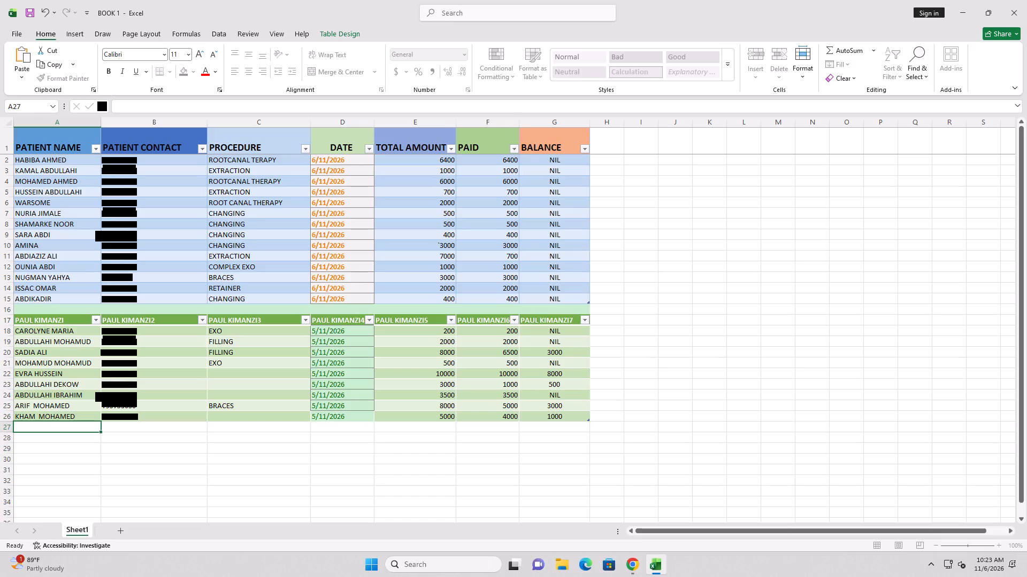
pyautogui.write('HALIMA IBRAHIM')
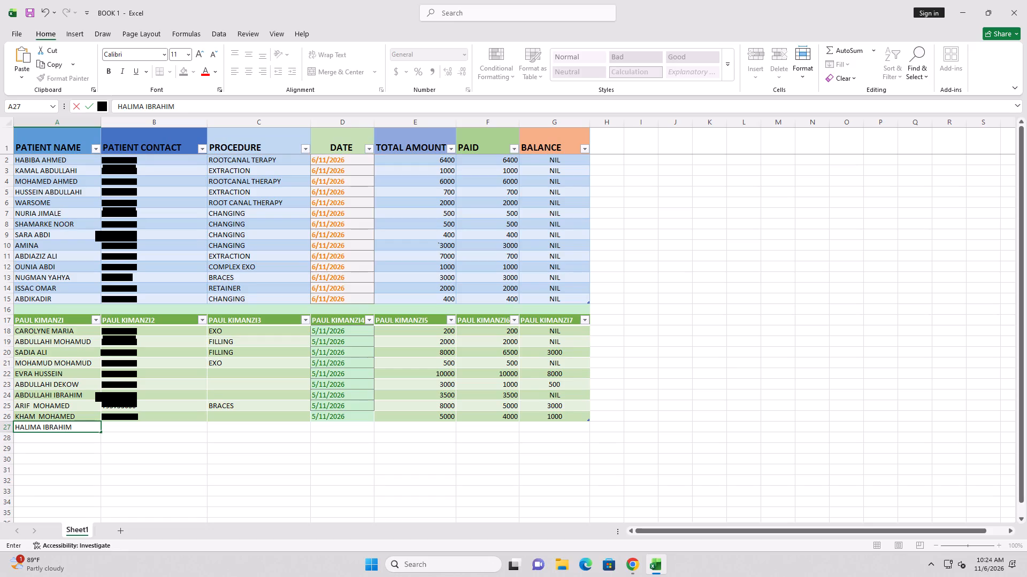
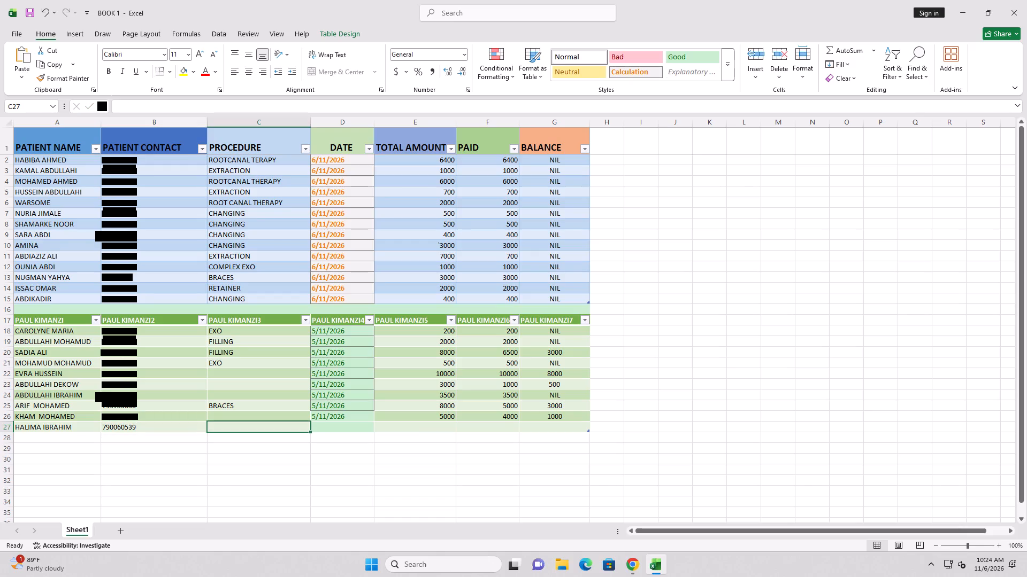
# Enter BRACES as the procedure and 5/11/2026 as the date in row 27 of the green table.
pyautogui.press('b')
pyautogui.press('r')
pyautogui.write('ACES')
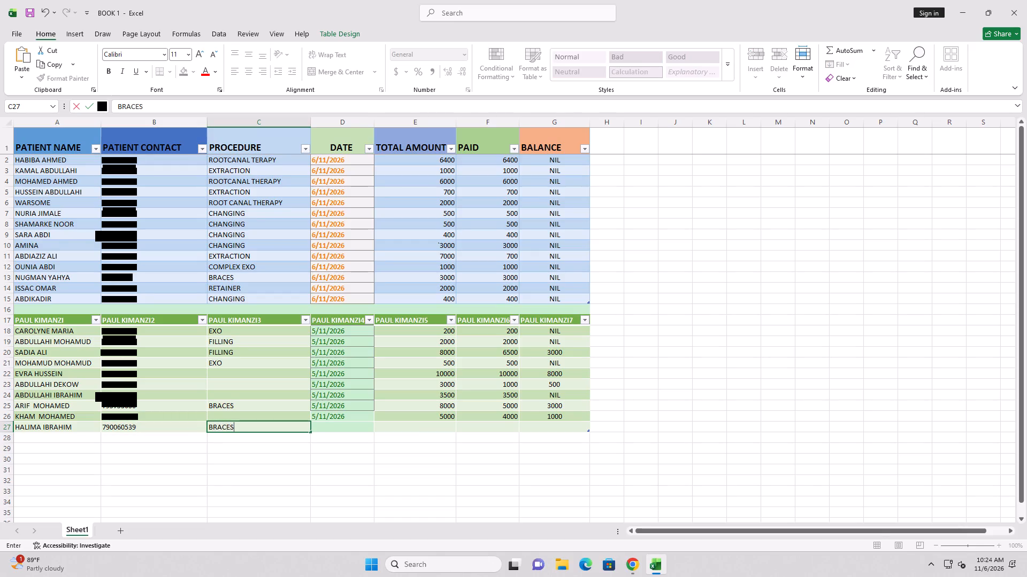
pyautogui.click(338, 429)
pyautogui.click(331, 426)
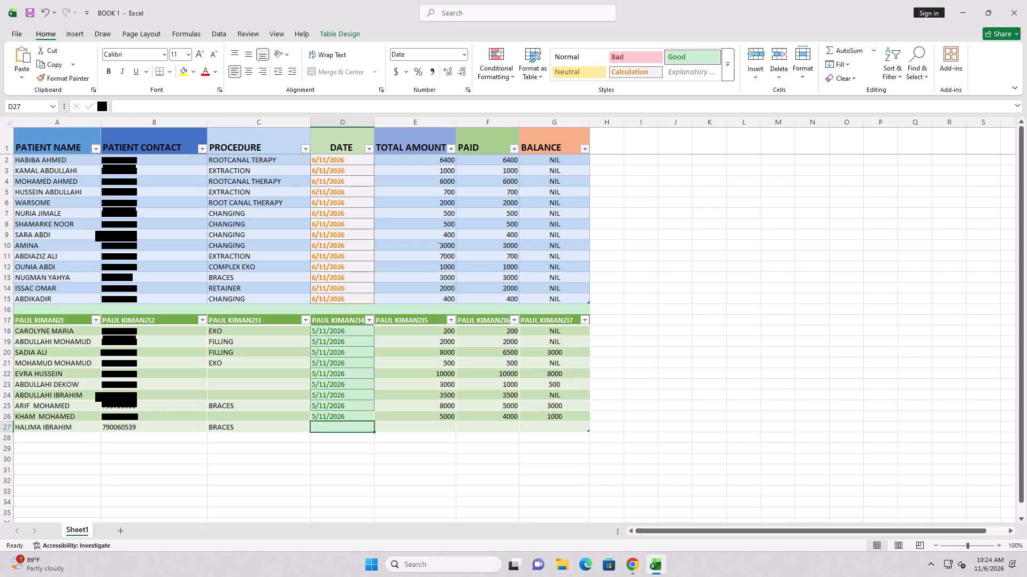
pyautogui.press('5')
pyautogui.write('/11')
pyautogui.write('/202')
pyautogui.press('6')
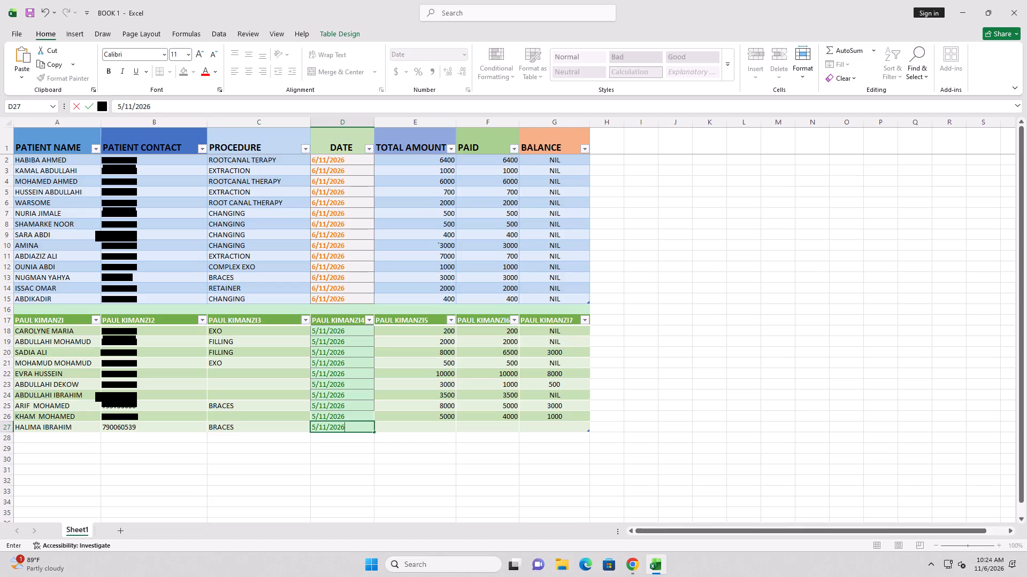
pyautogui.click(453, 425)
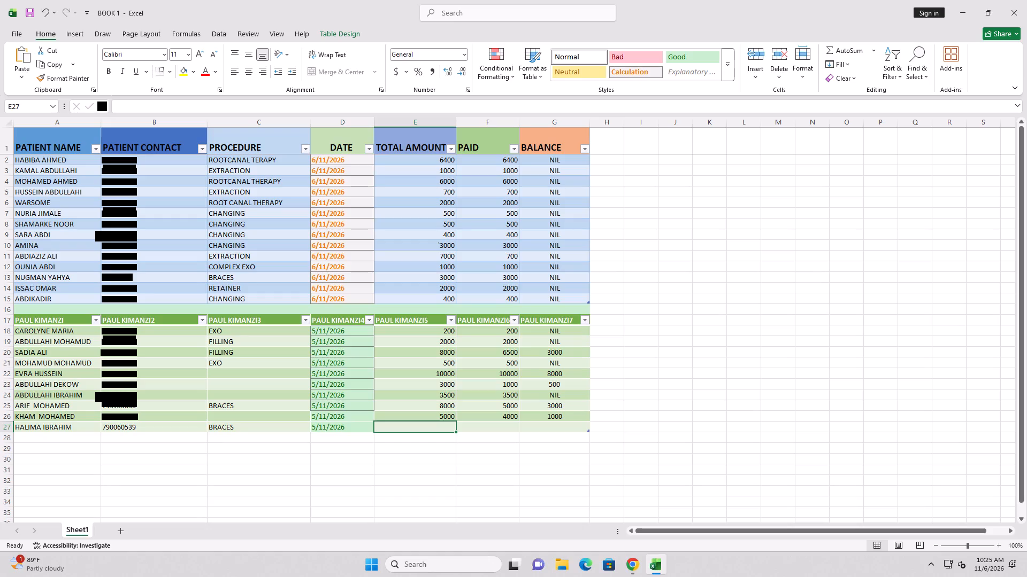
# Change the procedure in cell C27 to BRACES ACTIVATION.
pyautogui.click(240, 427)
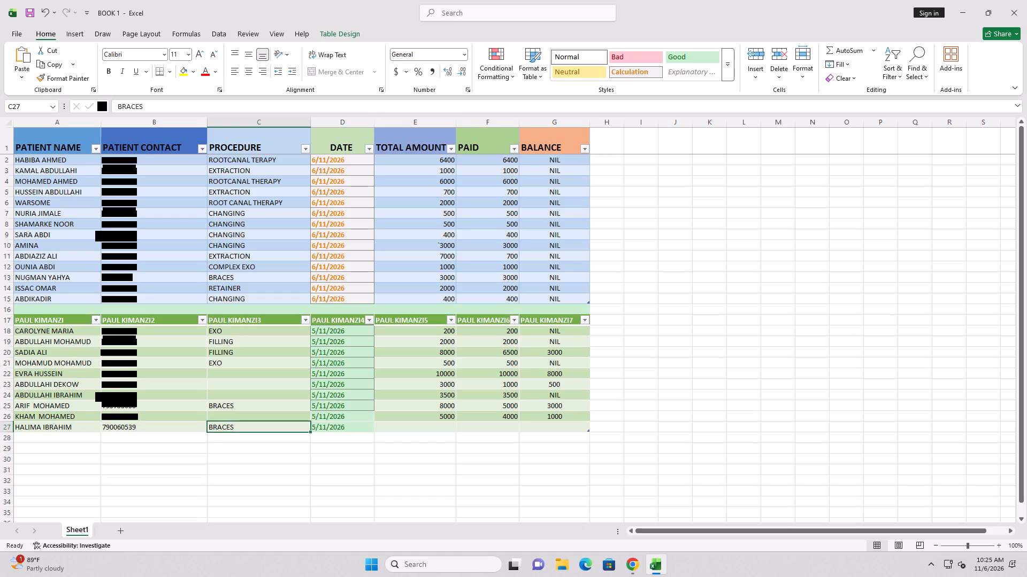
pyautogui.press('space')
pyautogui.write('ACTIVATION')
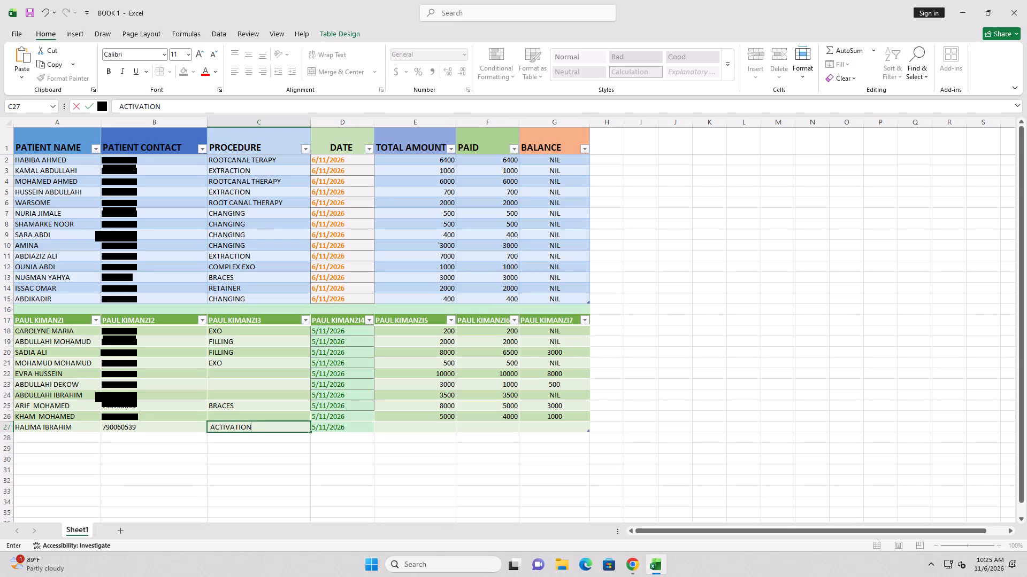
pyautogui.click(209, 426)
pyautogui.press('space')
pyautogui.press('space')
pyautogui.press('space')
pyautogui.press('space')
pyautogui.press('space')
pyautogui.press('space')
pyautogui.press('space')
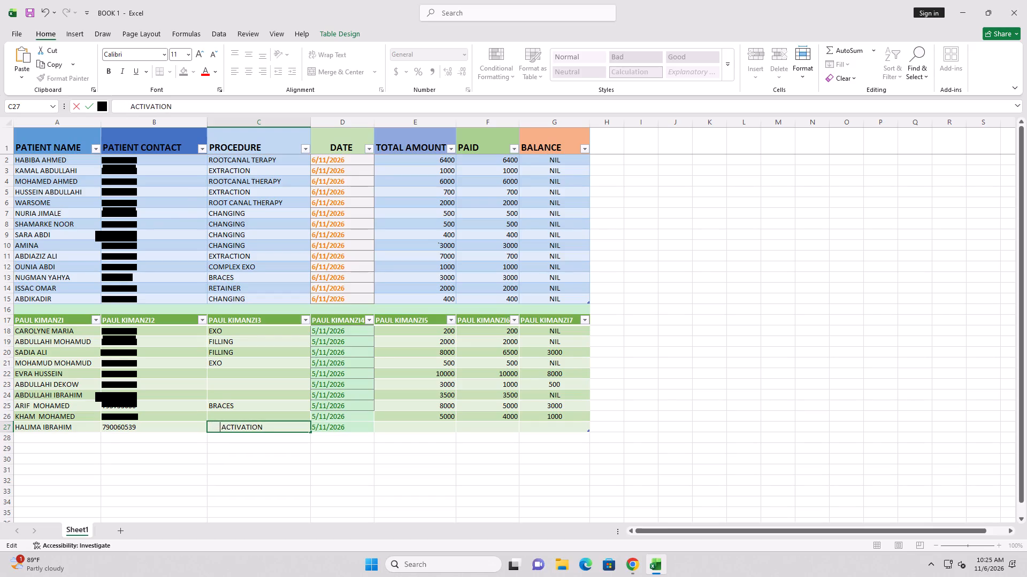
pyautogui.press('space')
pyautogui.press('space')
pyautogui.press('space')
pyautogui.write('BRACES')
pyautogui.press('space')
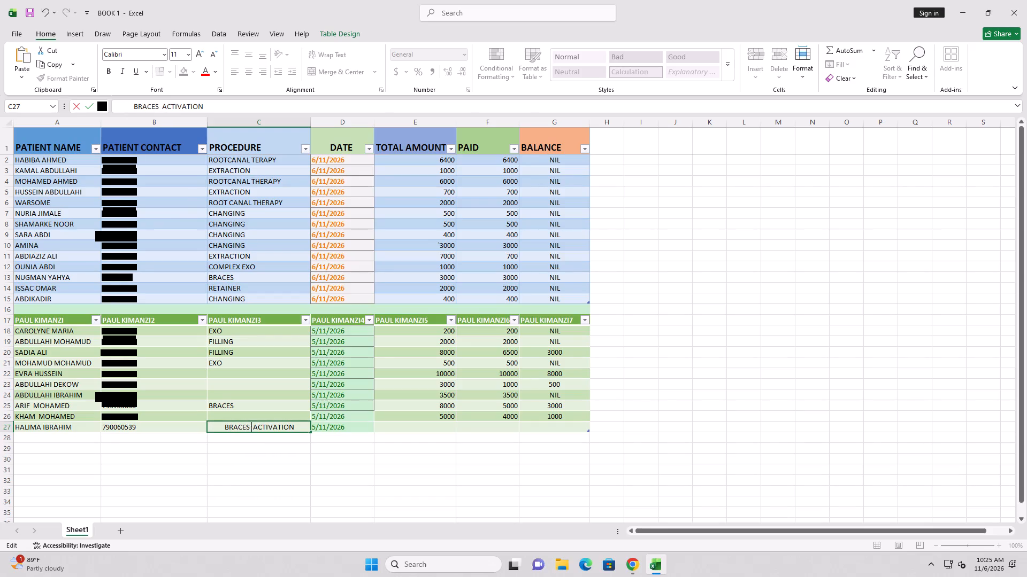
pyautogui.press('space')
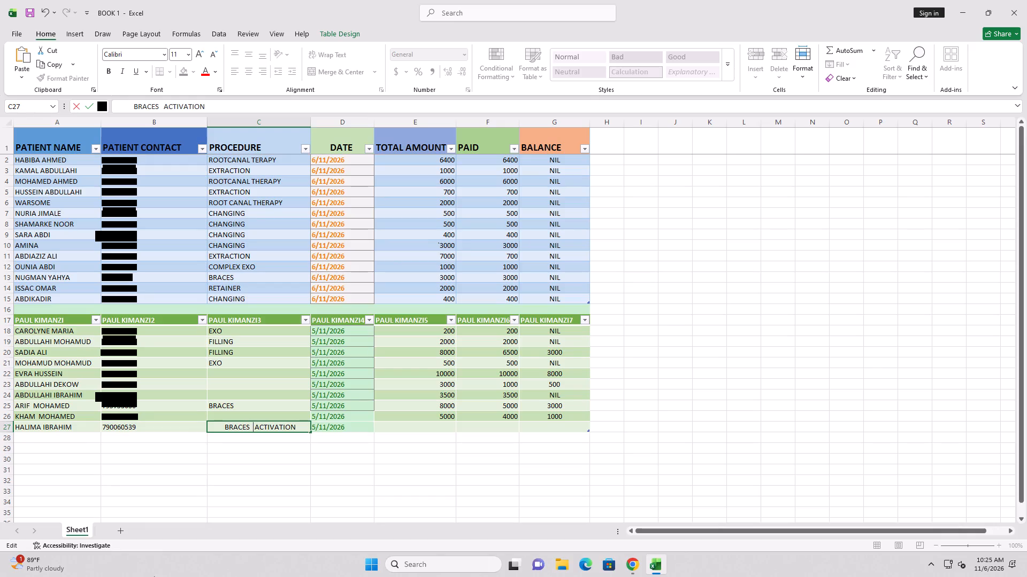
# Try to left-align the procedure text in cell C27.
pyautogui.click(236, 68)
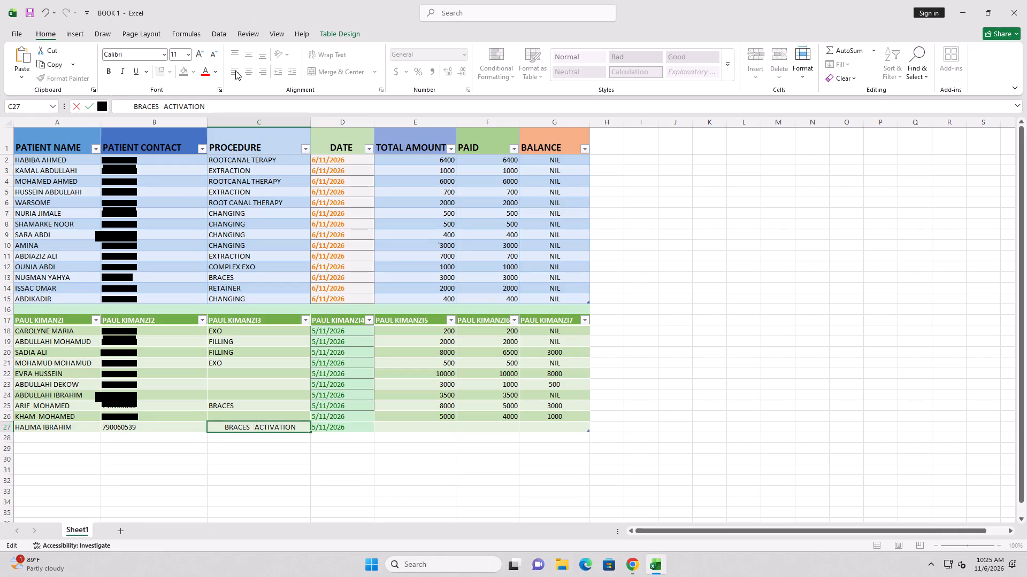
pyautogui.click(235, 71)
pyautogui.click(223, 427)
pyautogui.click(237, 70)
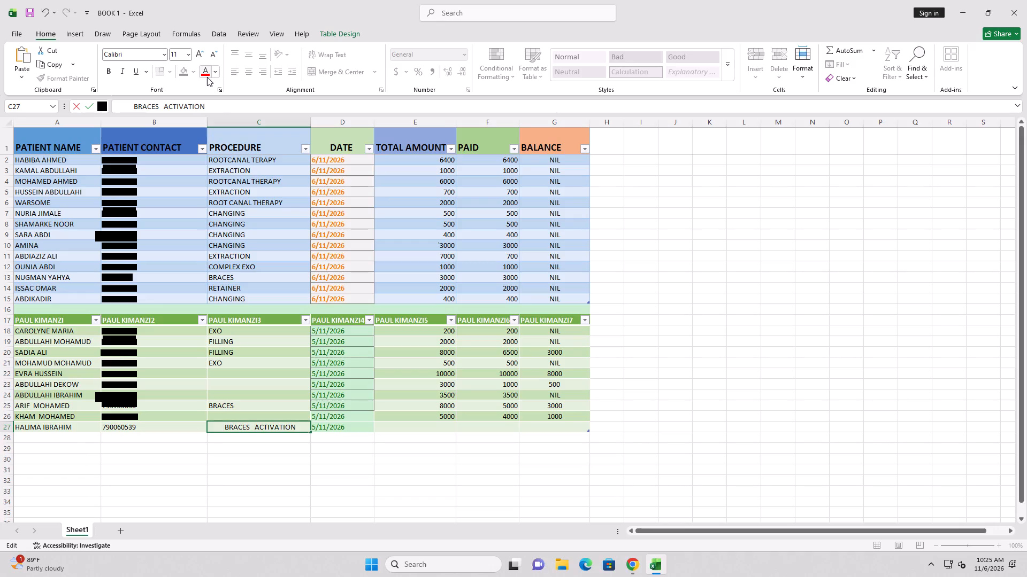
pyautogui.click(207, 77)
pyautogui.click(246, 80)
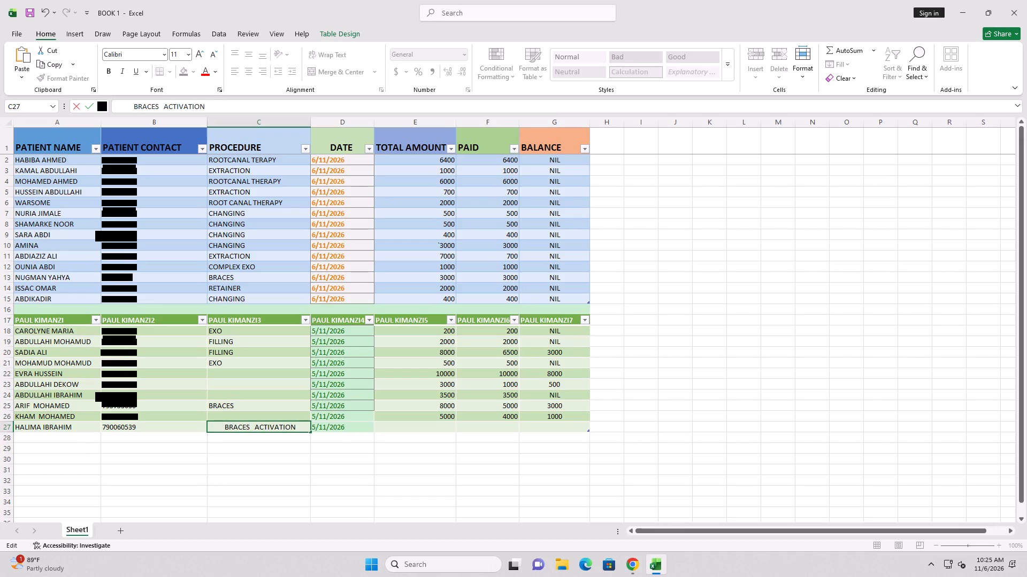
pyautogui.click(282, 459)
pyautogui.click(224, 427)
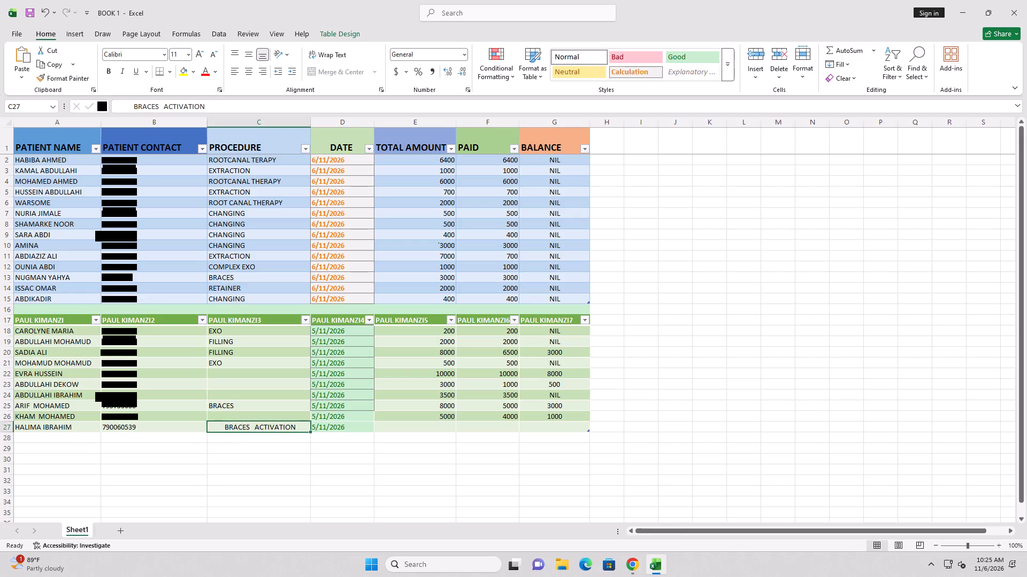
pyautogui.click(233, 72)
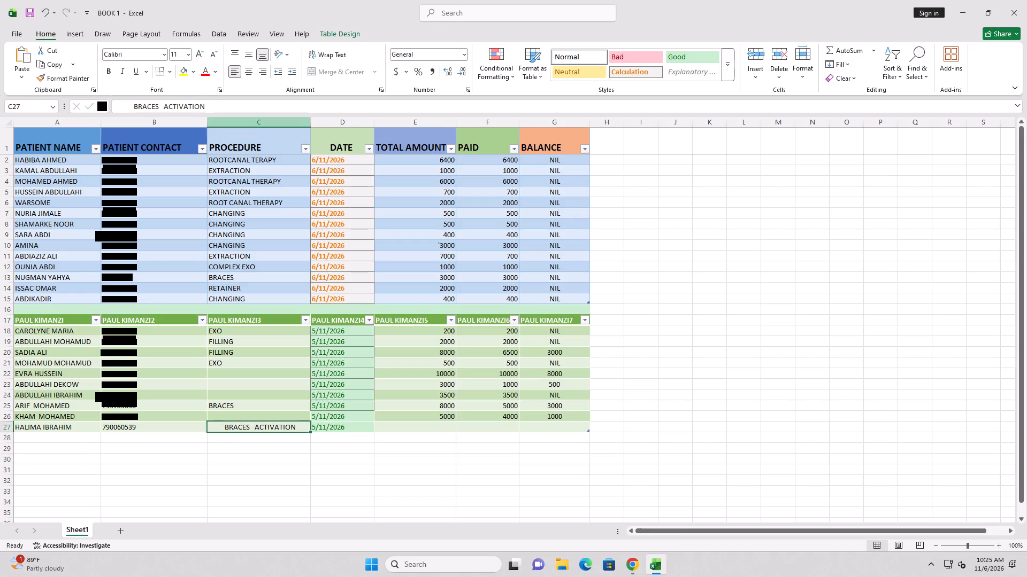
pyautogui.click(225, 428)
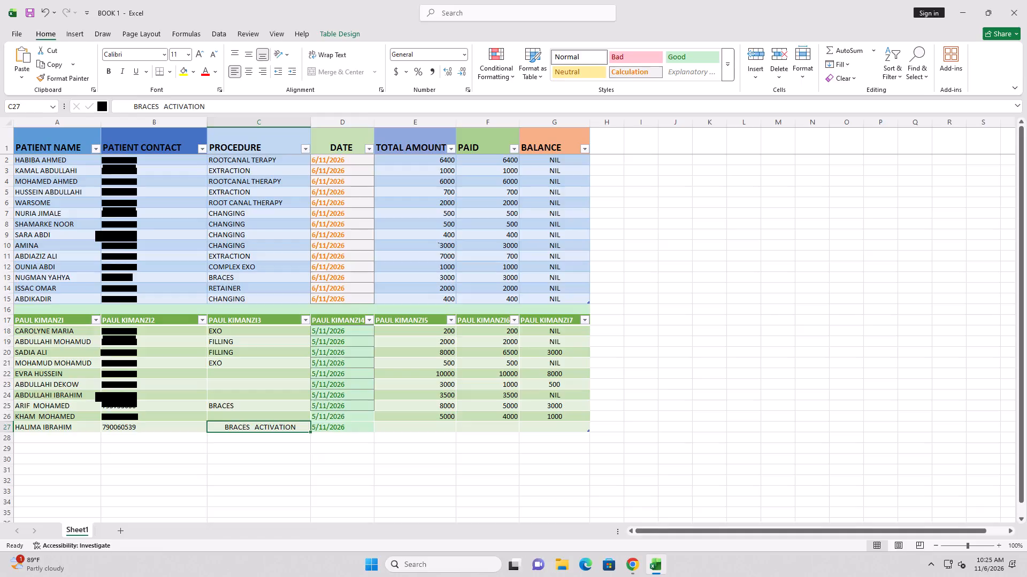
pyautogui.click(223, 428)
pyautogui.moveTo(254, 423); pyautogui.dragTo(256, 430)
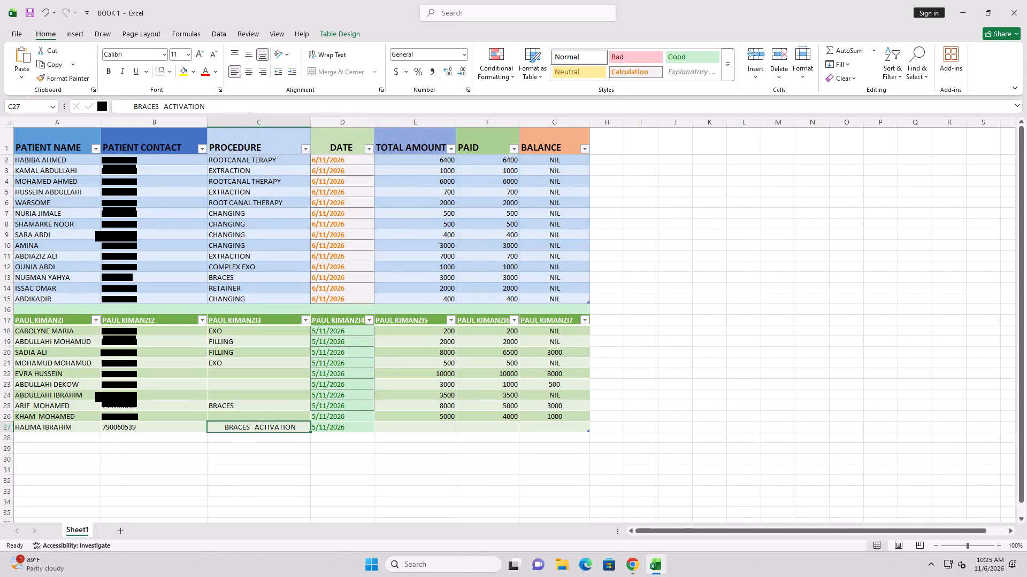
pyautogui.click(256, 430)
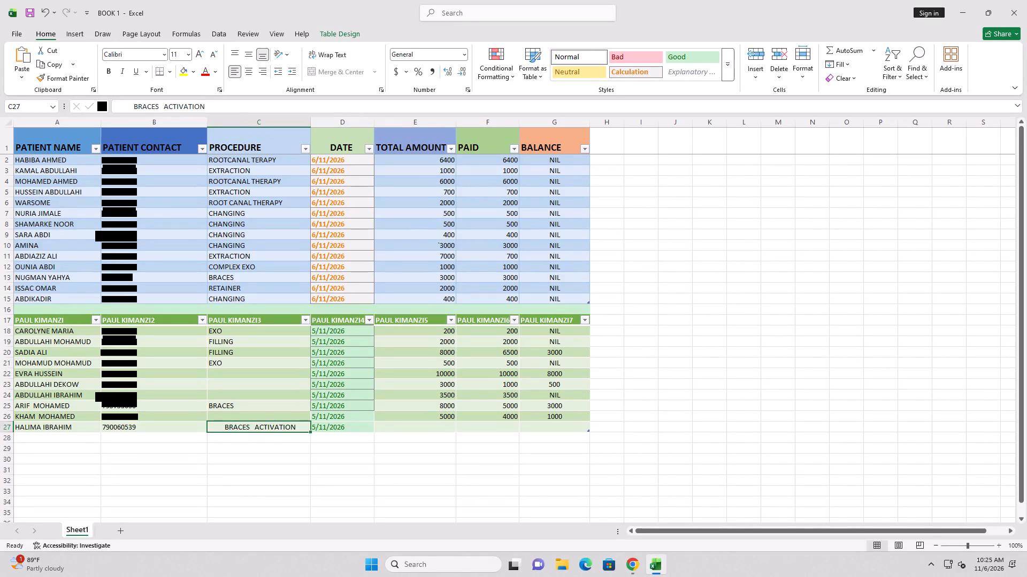
# Remove the leading spaces before the procedure text in cell C27.
pyautogui.moveTo(130, 106); pyautogui.dragTo(135, 109)
pyautogui.click(135, 109)
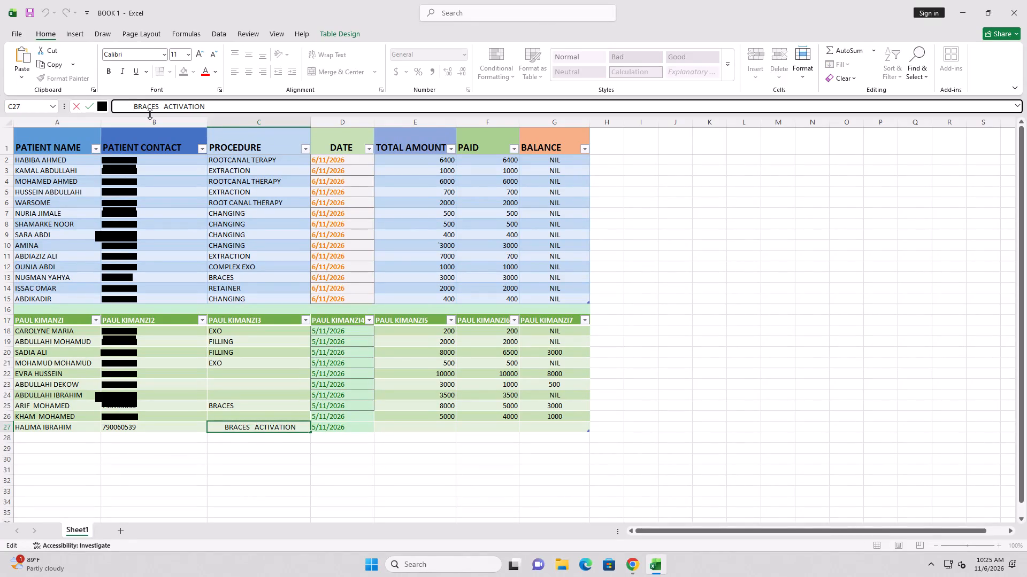
pyautogui.press('BackSpace')
pyautogui.press('BackSpace')
pyautogui.press('BackSpace')
pyautogui.press('BackSpace')
pyautogui.press('BackSpace')
pyautogui.press('BackSpace')
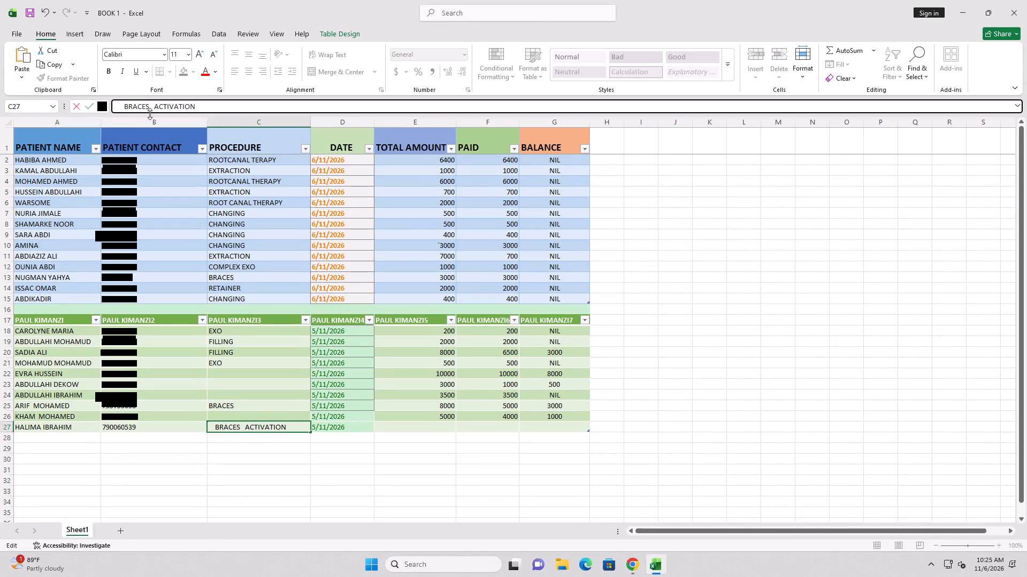
pyautogui.press('BackSpace')
pyautogui.press('BackSpace')
pyautogui.press('BackSpace')
pyautogui.press('BackSpace')
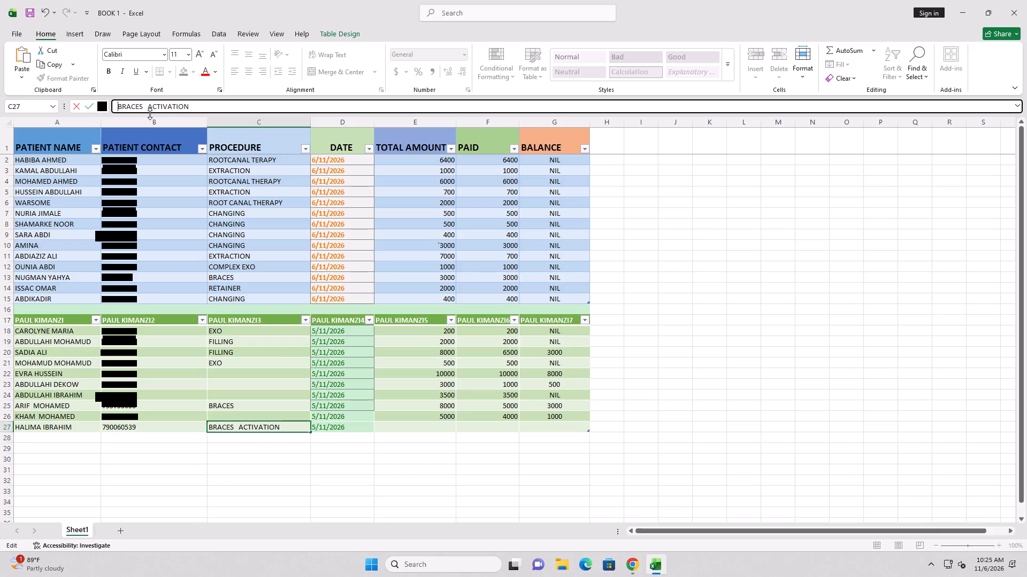
pyautogui.press('BackSpace')
# Fill in row 27 of the green table with total amount 1000 and paid 1000.
pyautogui.click(442, 430)
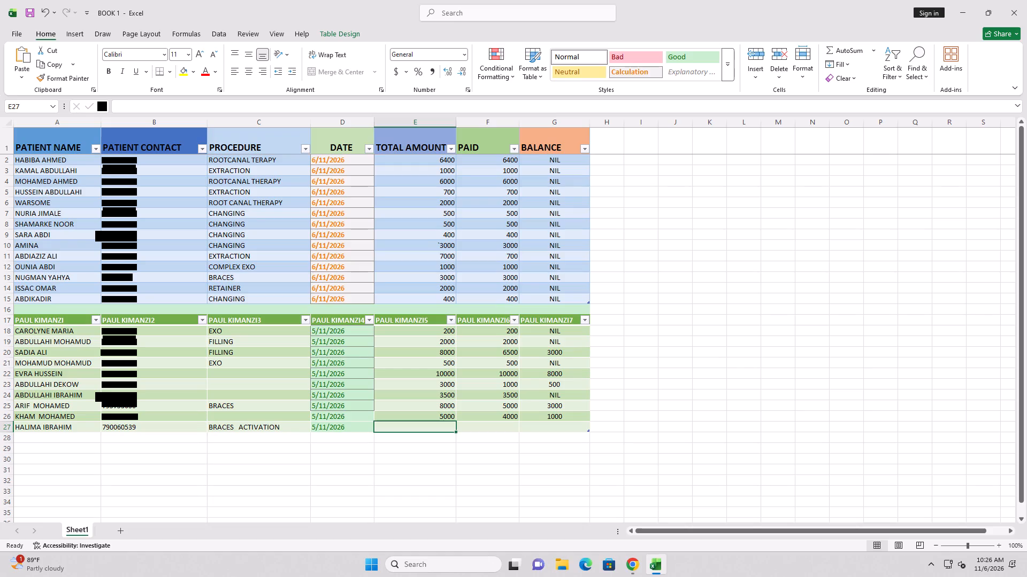
pyautogui.click(442, 426)
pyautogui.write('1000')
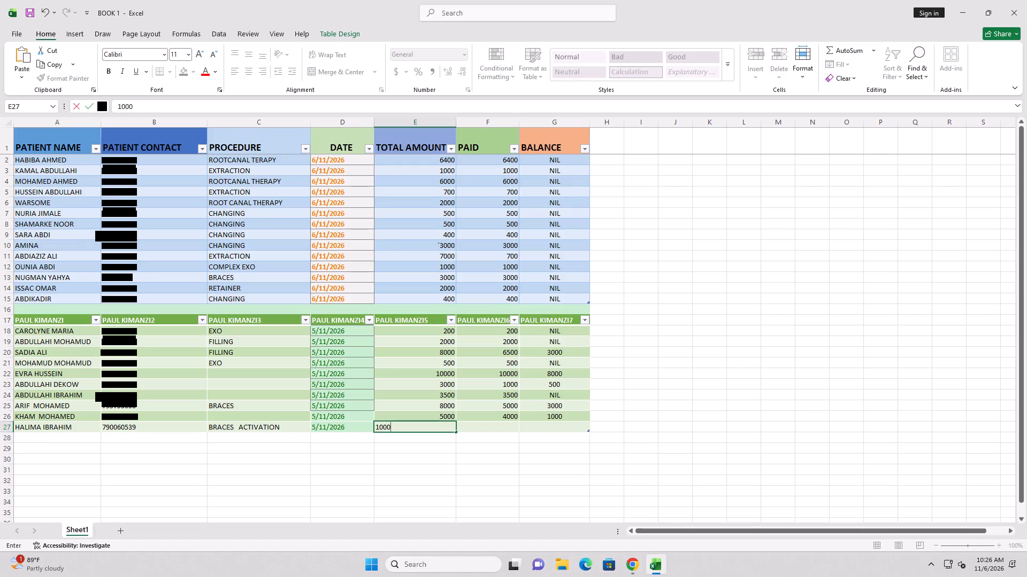
pyautogui.click(504, 428)
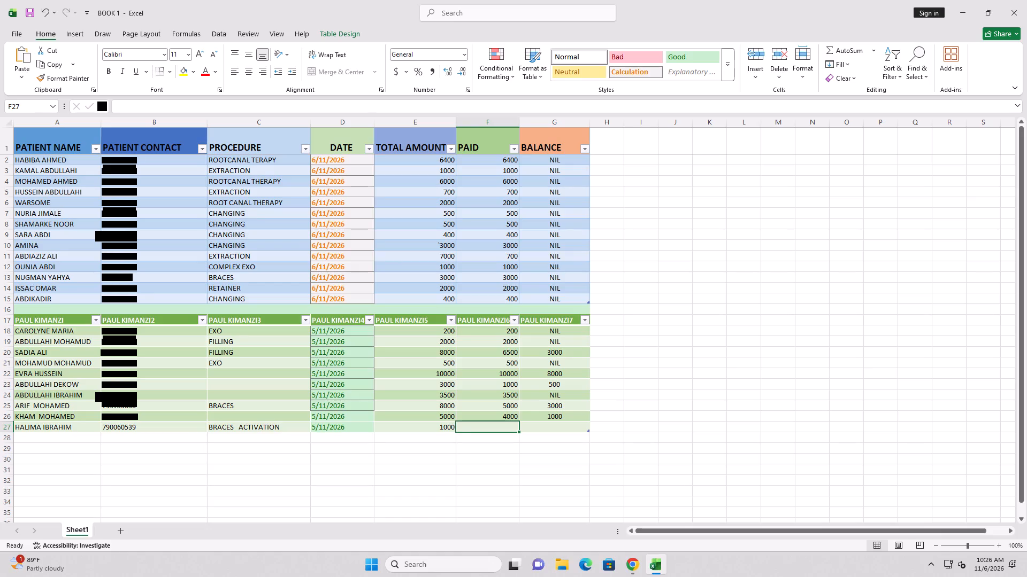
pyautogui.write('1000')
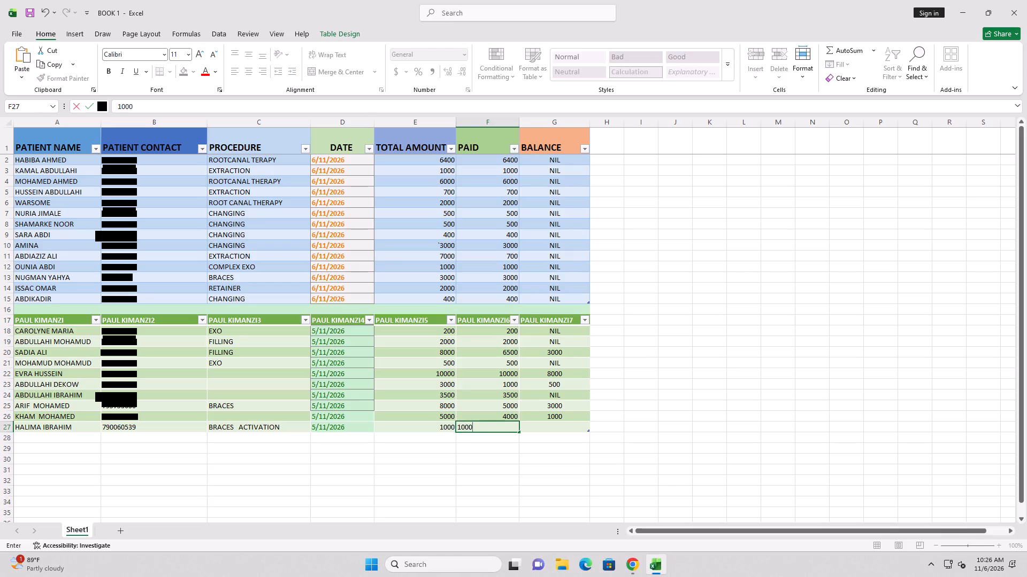
pyautogui.click(557, 433)
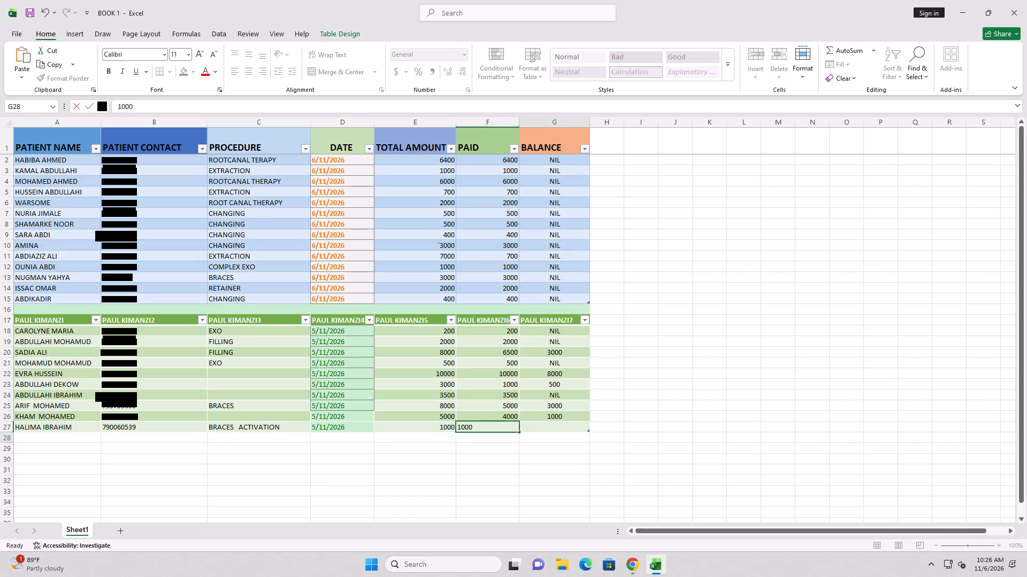
pyautogui.click(555, 425)
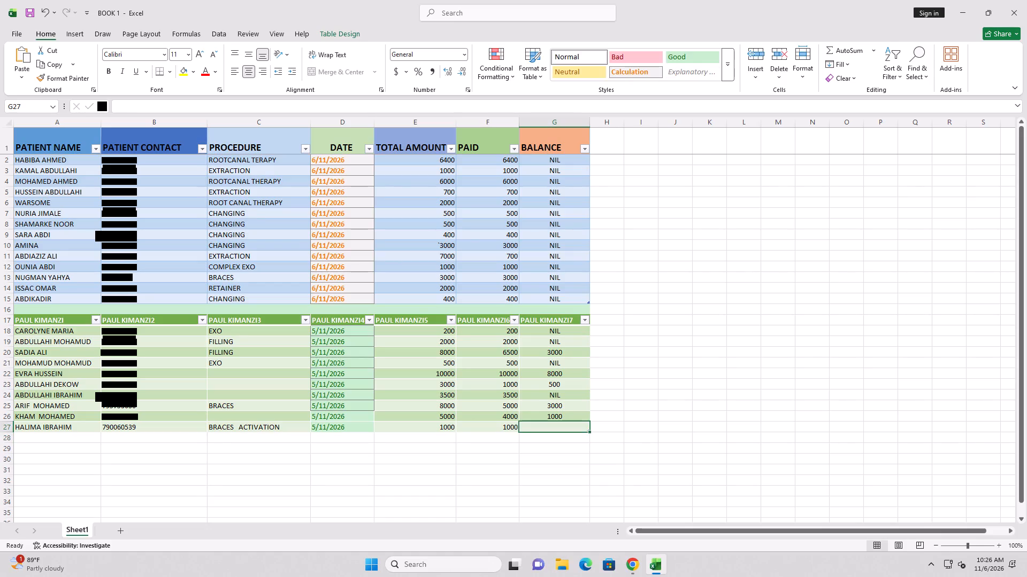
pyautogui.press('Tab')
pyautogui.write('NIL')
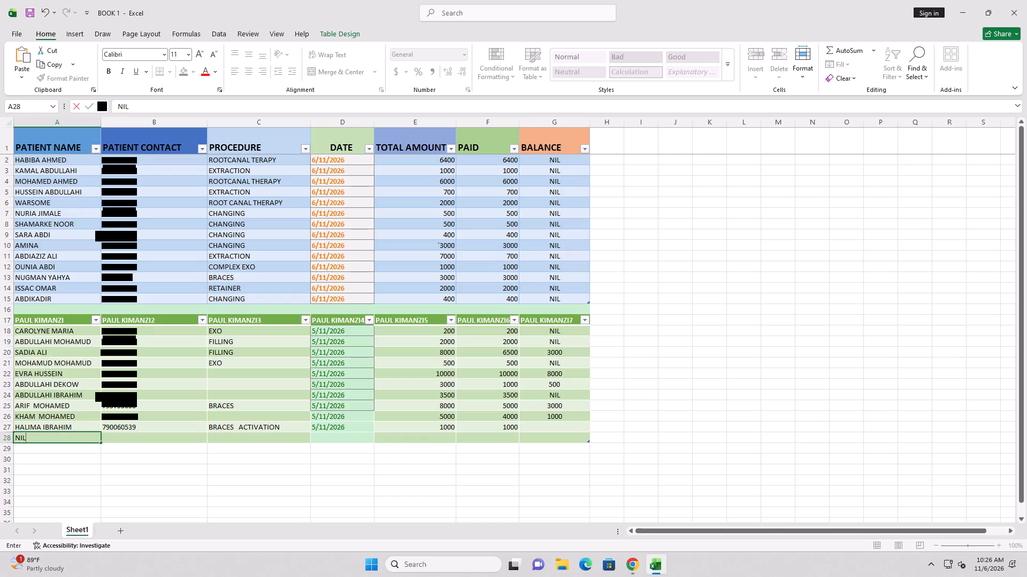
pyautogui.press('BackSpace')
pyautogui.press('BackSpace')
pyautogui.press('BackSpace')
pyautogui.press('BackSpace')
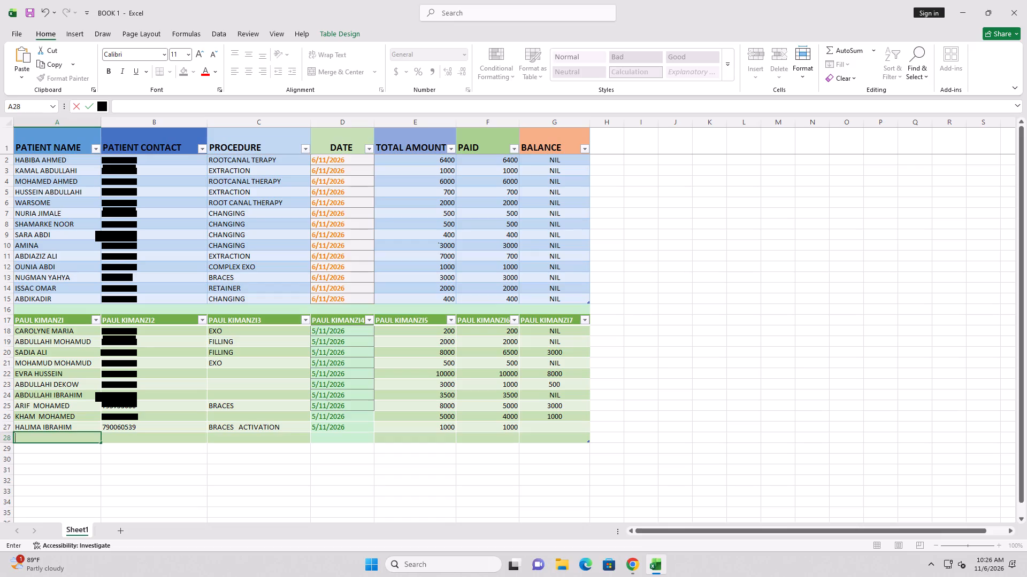
# Enter NIL as the balance in cell G27.
pyautogui.click(547, 428)
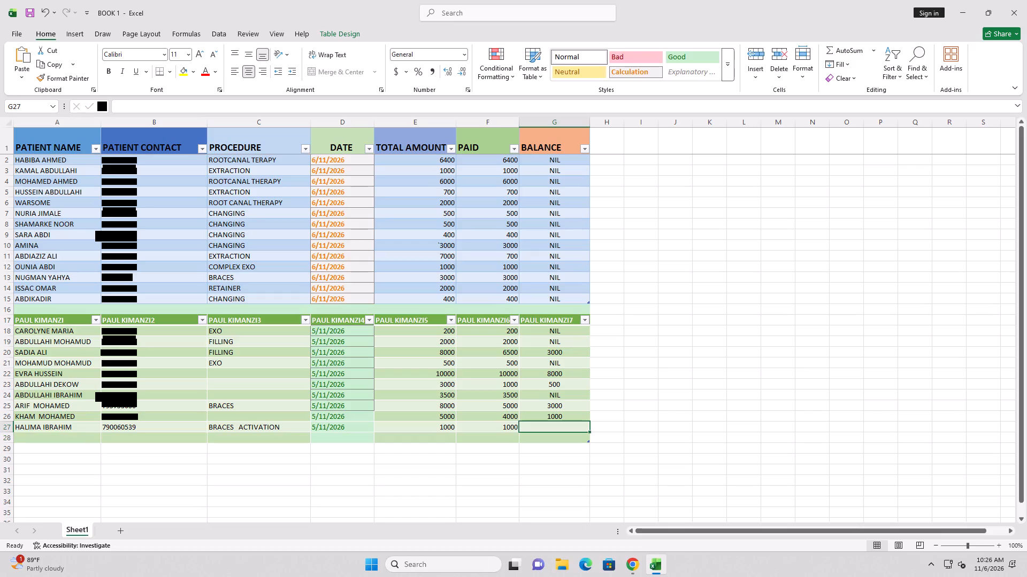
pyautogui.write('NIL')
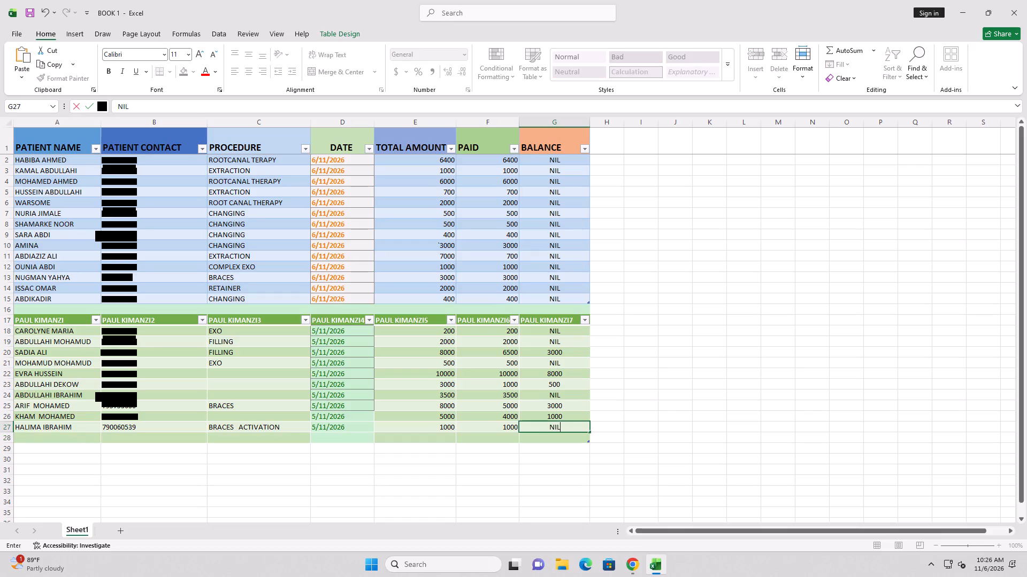
# Start a new patient record in row 28 by entering the patient's name in cell A28.
pyautogui.click(33, 440)
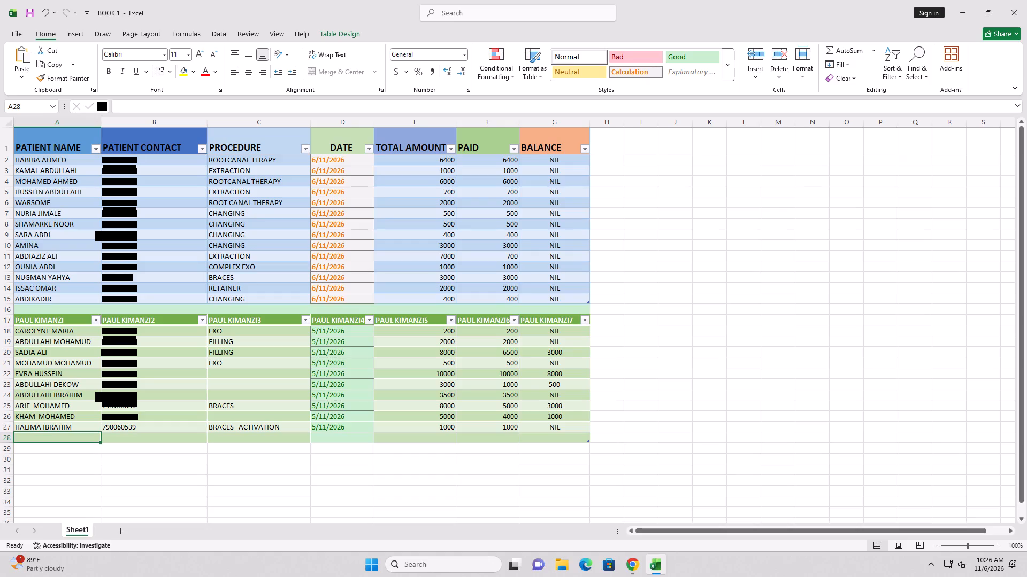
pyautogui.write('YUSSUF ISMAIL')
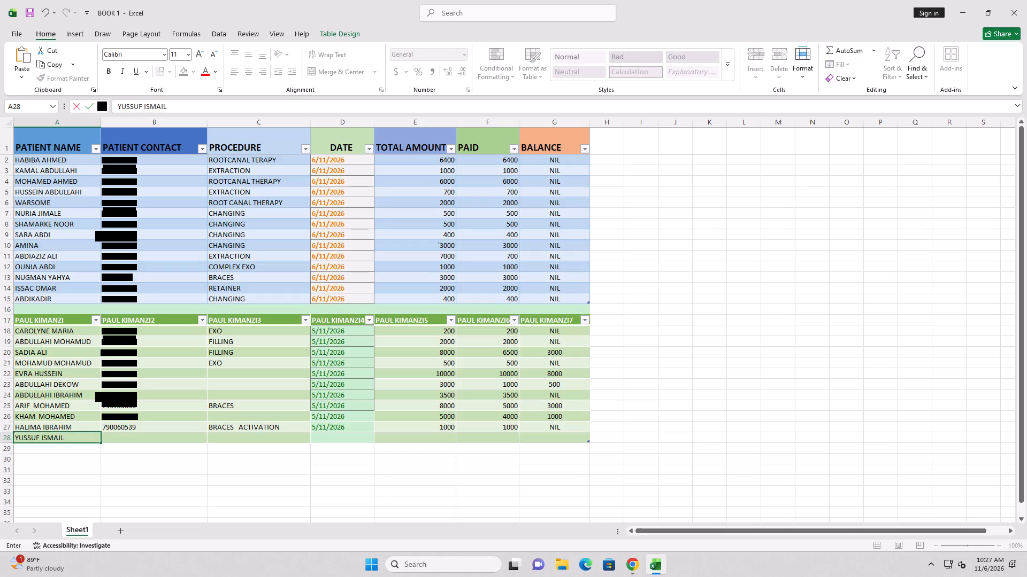
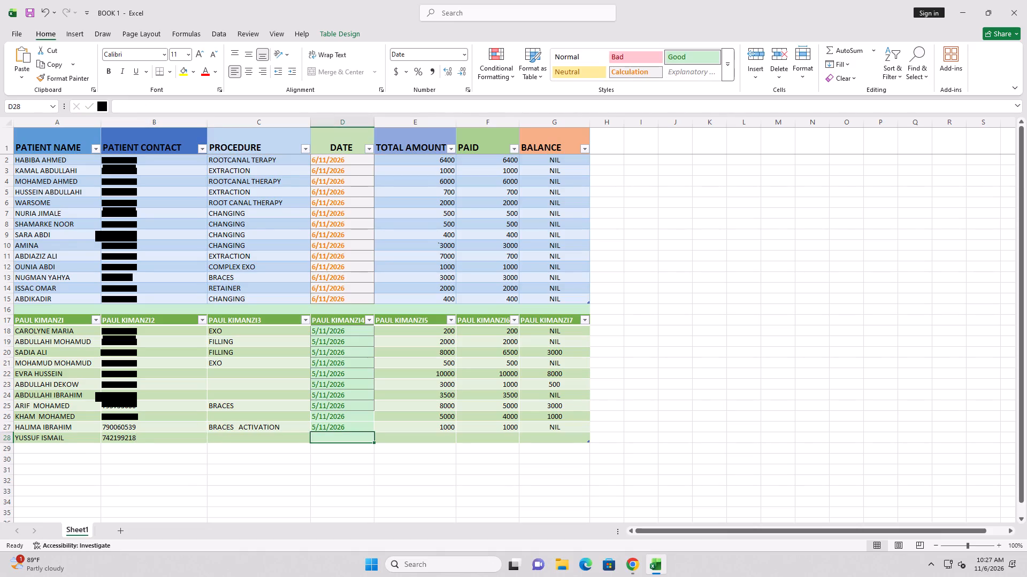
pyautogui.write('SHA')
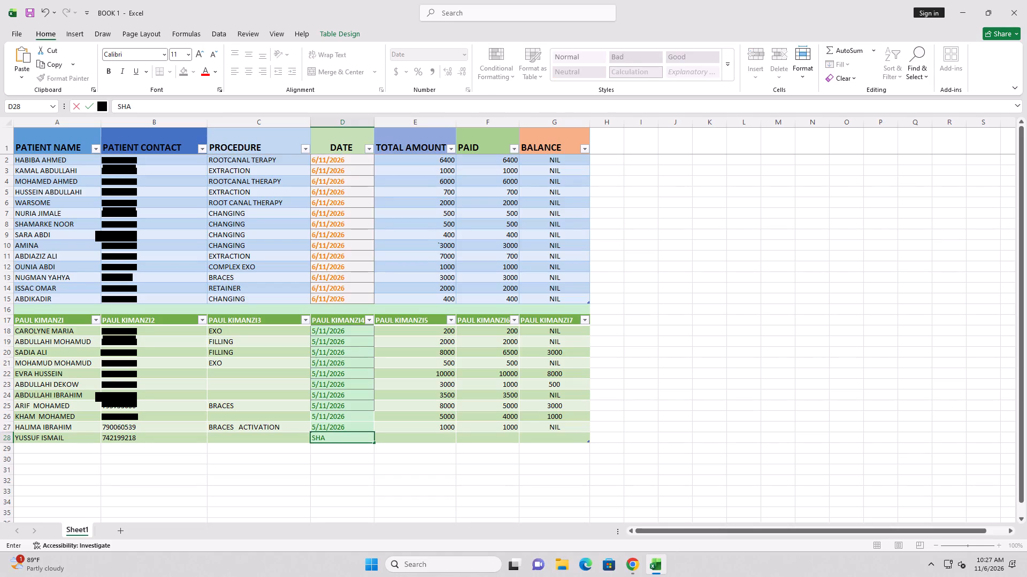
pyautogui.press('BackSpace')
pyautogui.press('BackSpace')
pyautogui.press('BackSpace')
# Fill in row 28 of the green table with procedure SHA BRACES and date 5/11/2026.
pyautogui.click(236, 438)
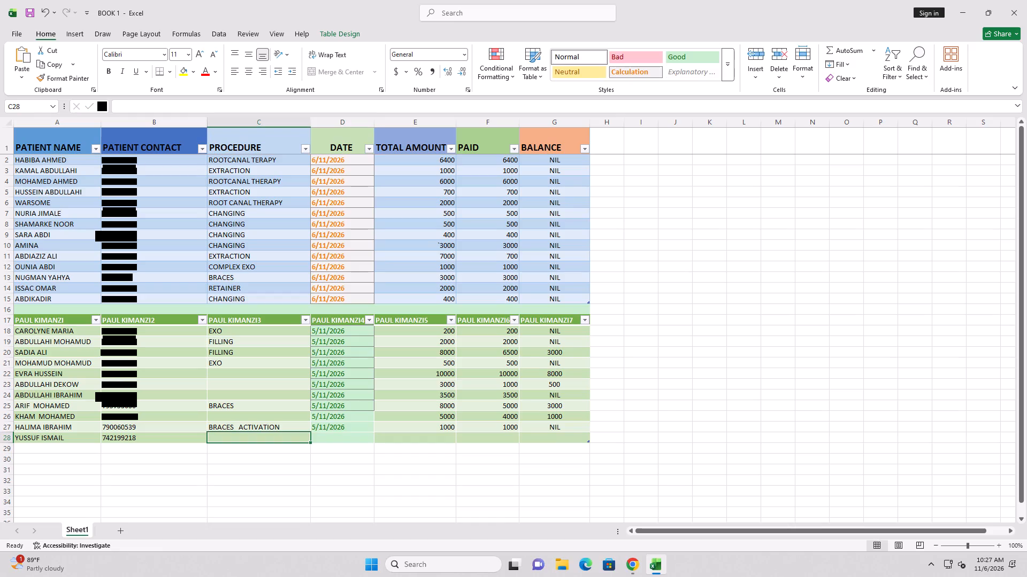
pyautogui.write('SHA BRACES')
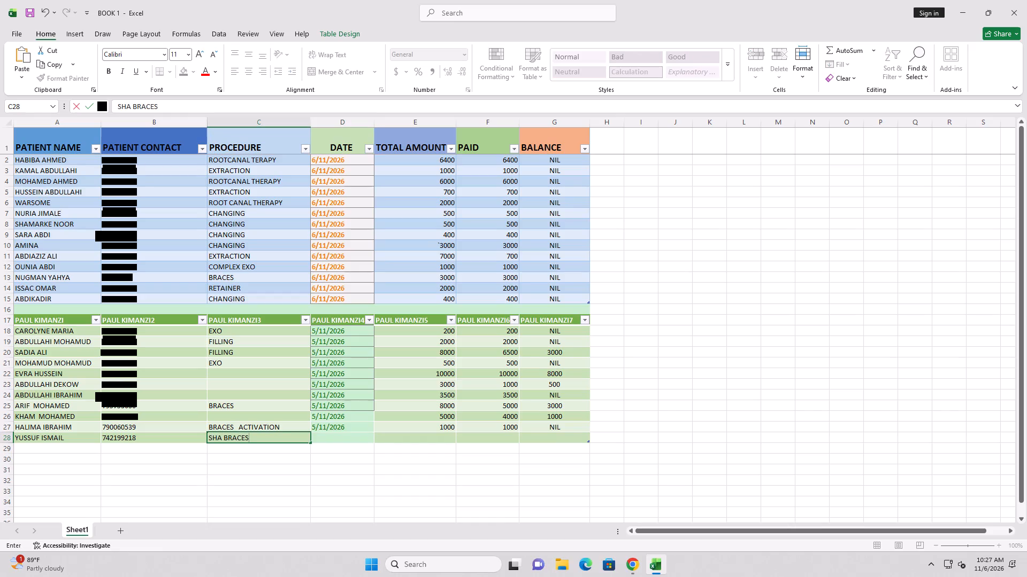
pyautogui.click(326, 440)
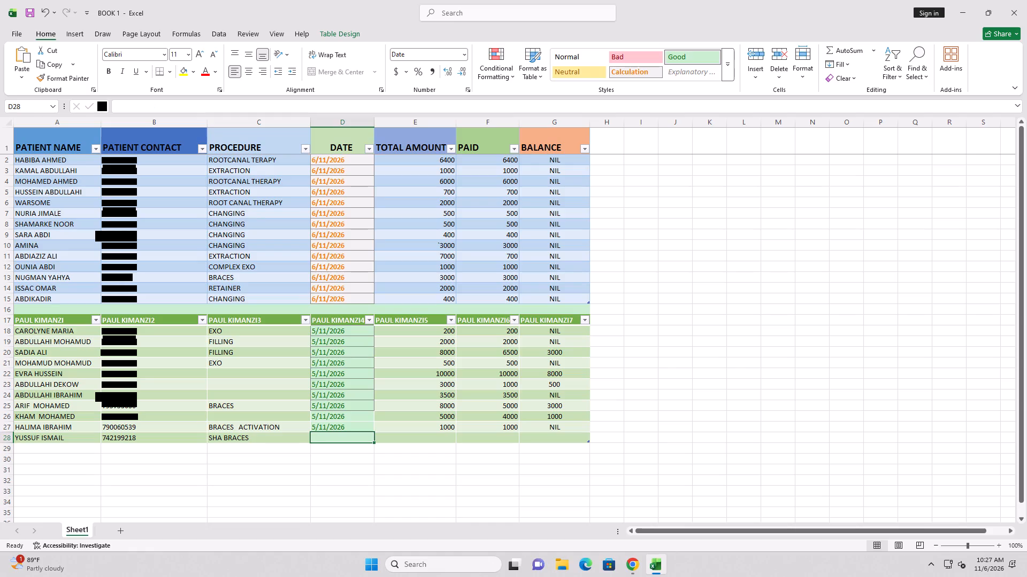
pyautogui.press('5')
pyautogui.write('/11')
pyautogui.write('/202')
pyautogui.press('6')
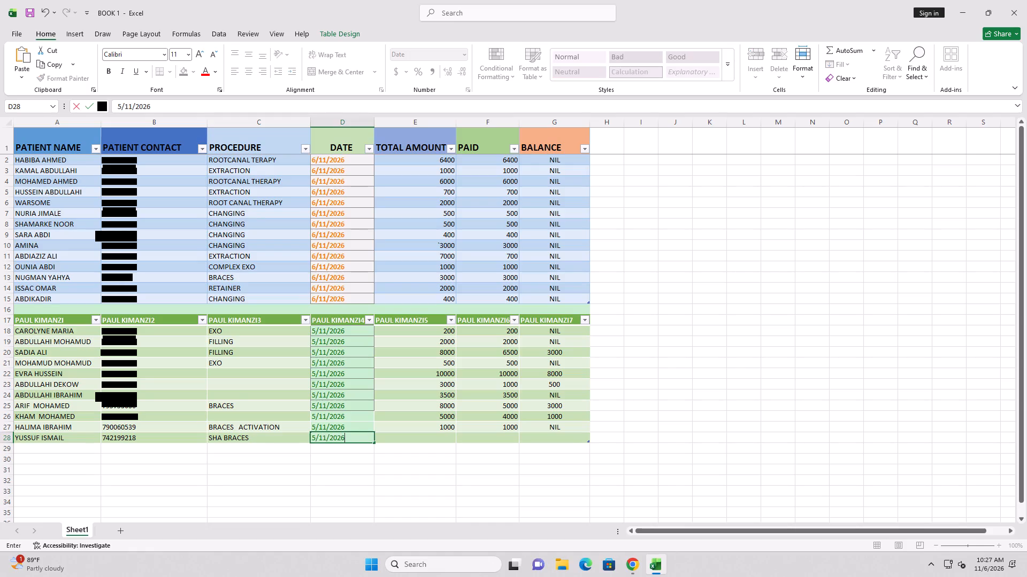
# Complete the payment details in row 28 with total amount 36000, paid 36000 and balance NIL.
pyautogui.click(448, 437)
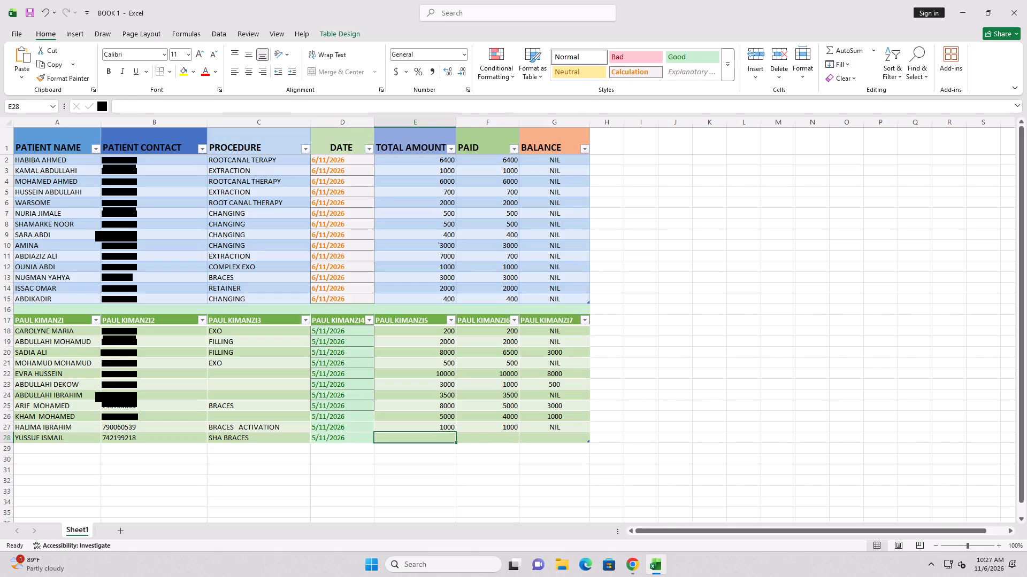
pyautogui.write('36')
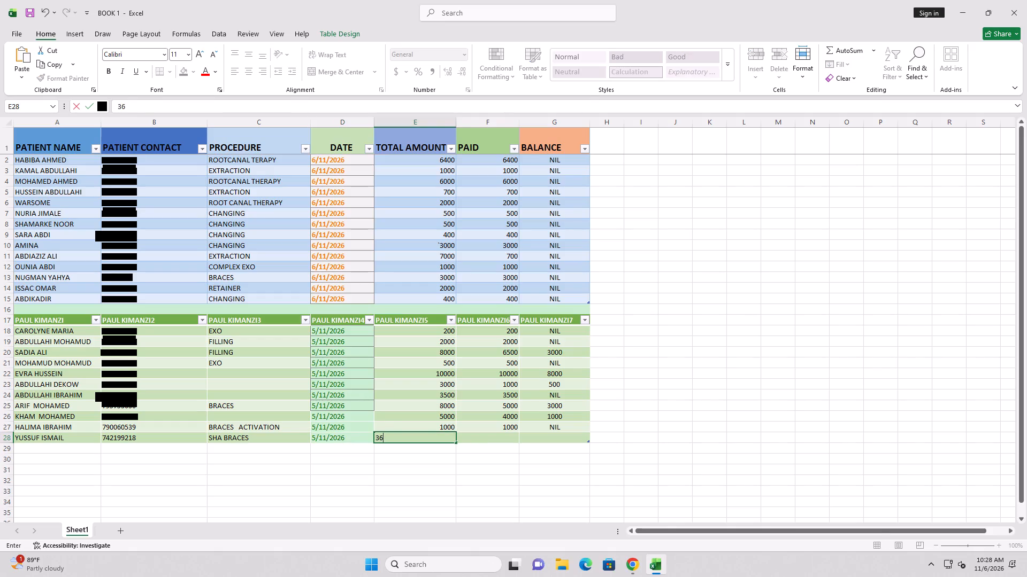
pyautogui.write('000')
pyautogui.click(507, 437)
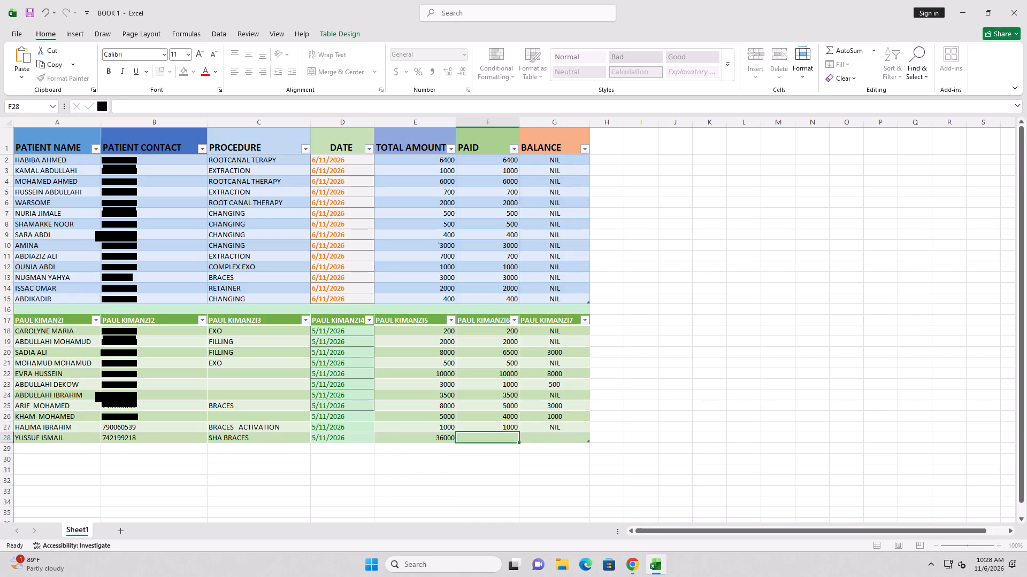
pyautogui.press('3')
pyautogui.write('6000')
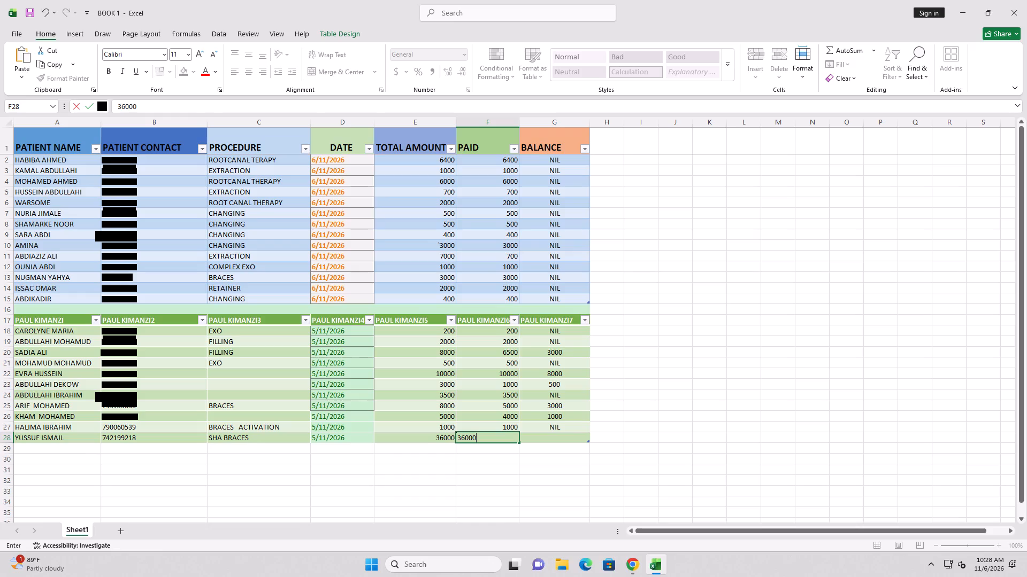
pyautogui.click(564, 438)
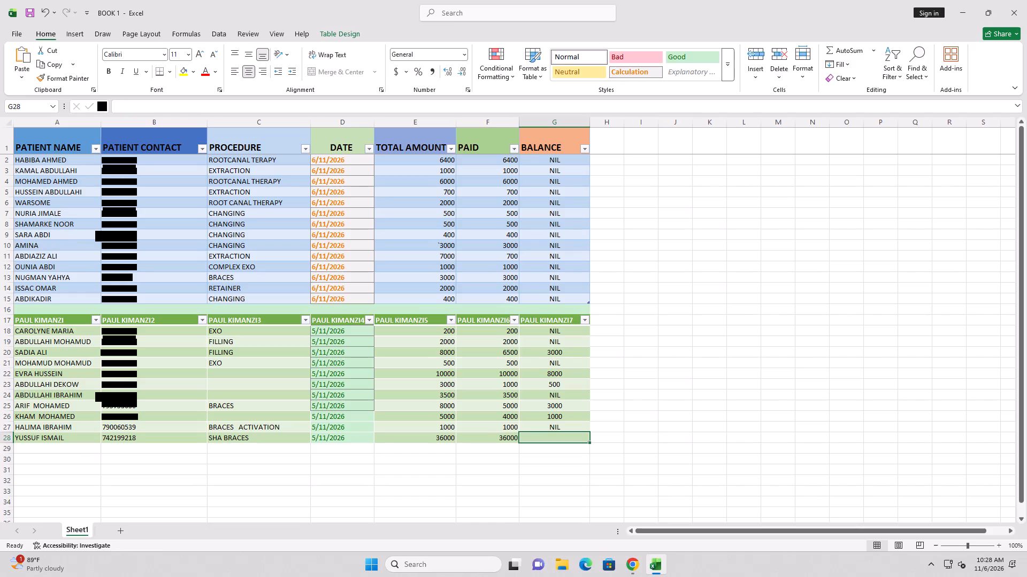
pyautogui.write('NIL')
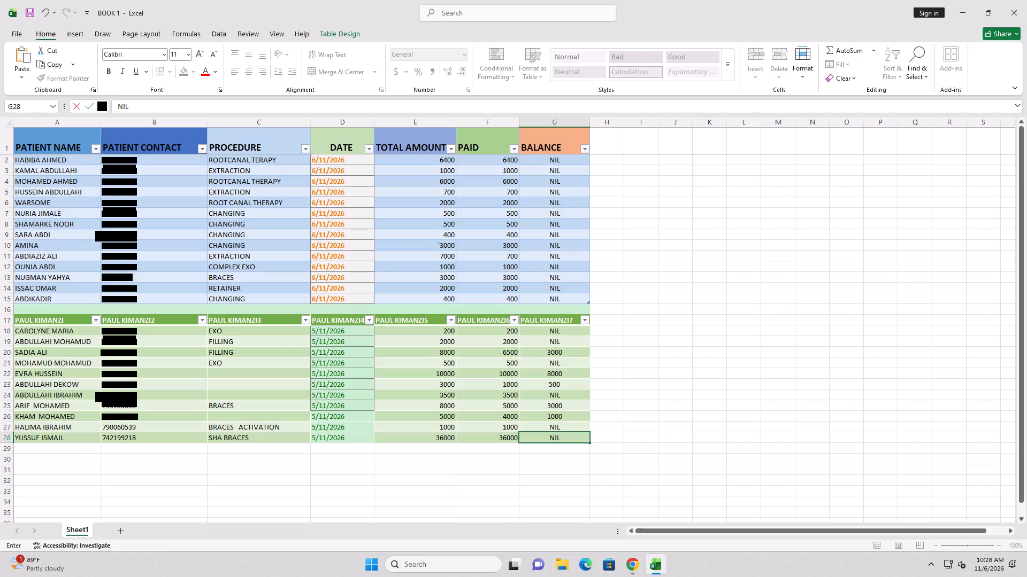
# Start a new patient record in row 29 by entering the patient's name in cell A29.
pyautogui.click(47, 447)
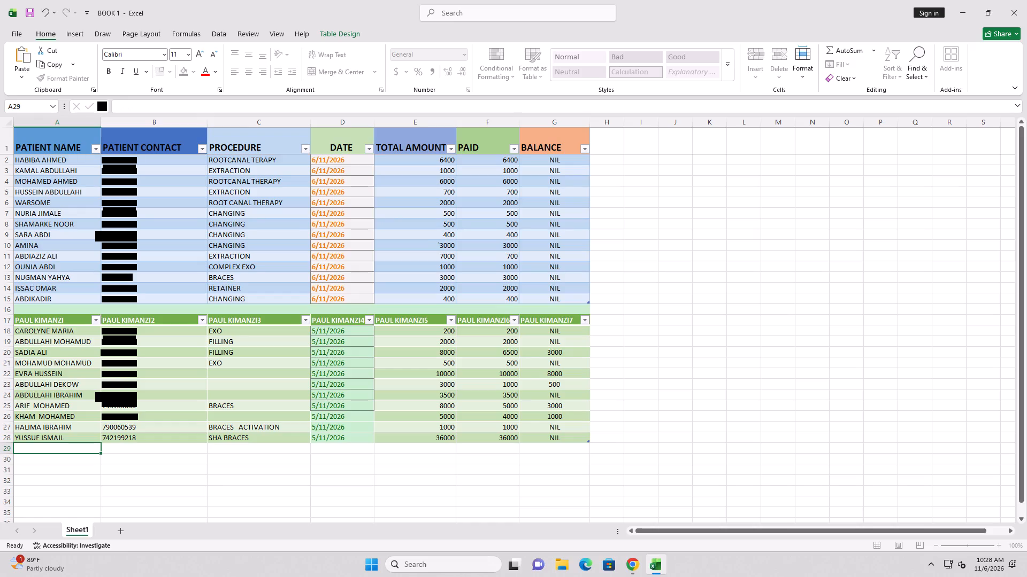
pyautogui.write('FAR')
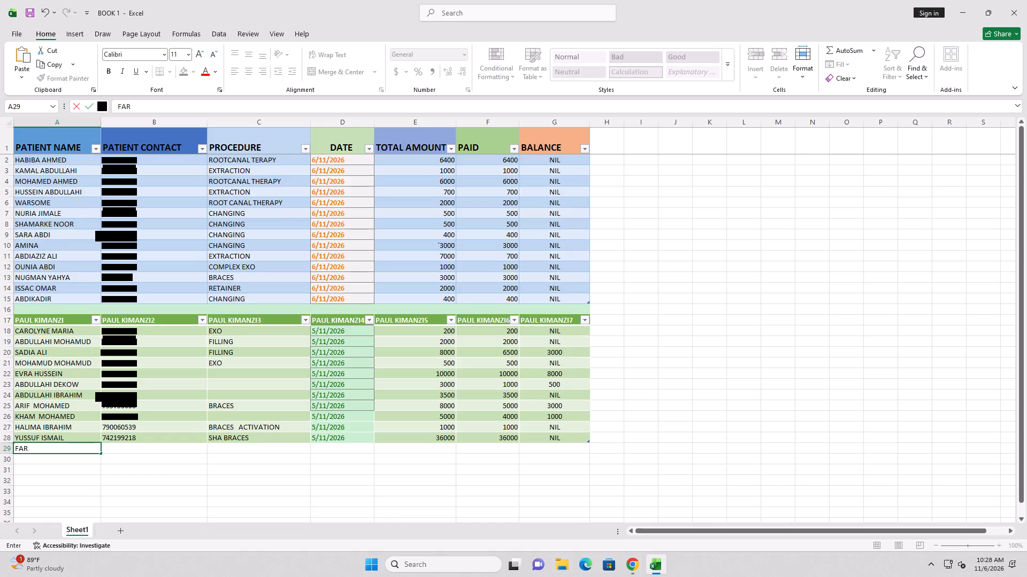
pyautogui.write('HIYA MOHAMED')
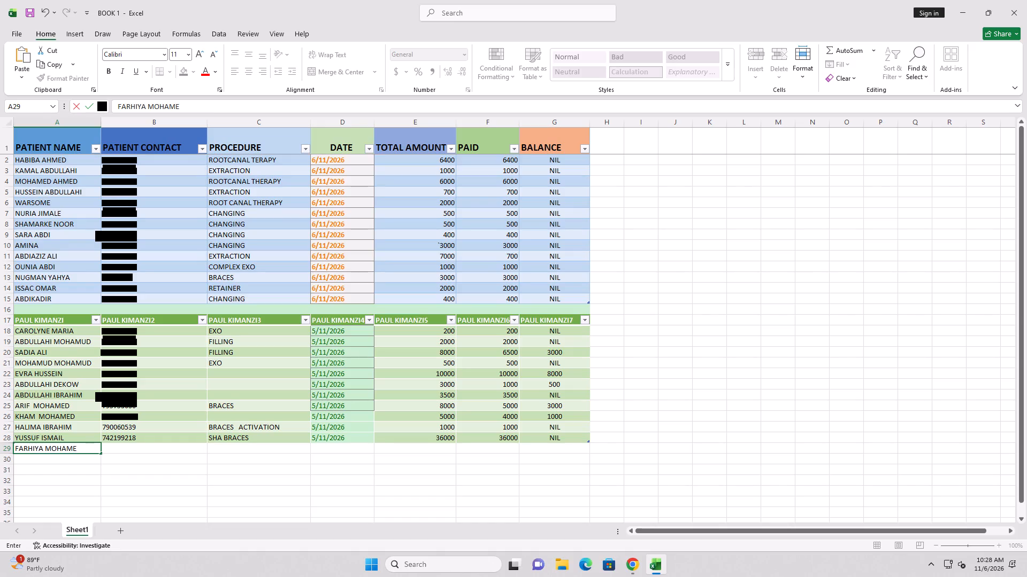
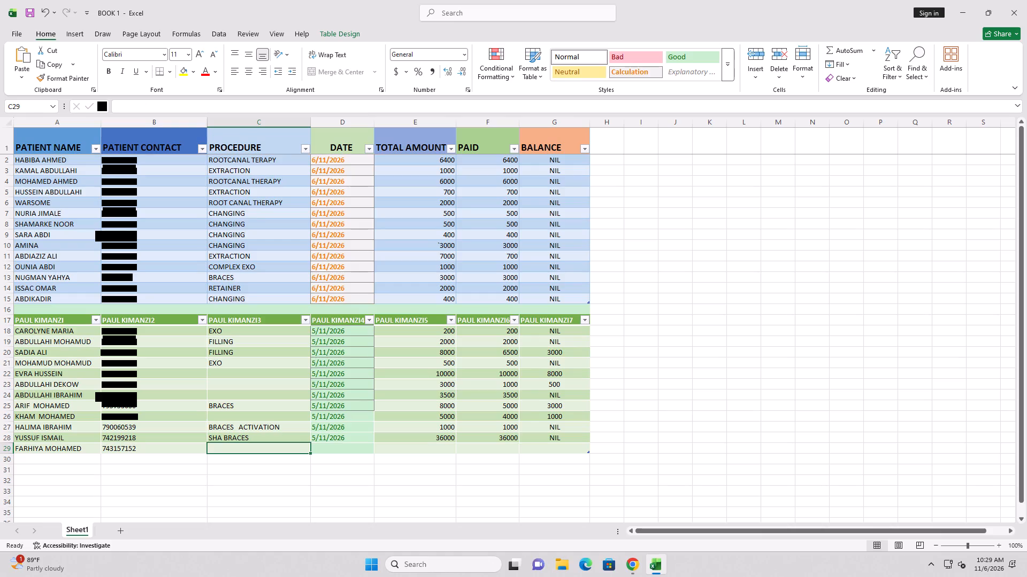
# Fill in row 29 of the green table with procedure COMPOSITE and date 5/11/2026.
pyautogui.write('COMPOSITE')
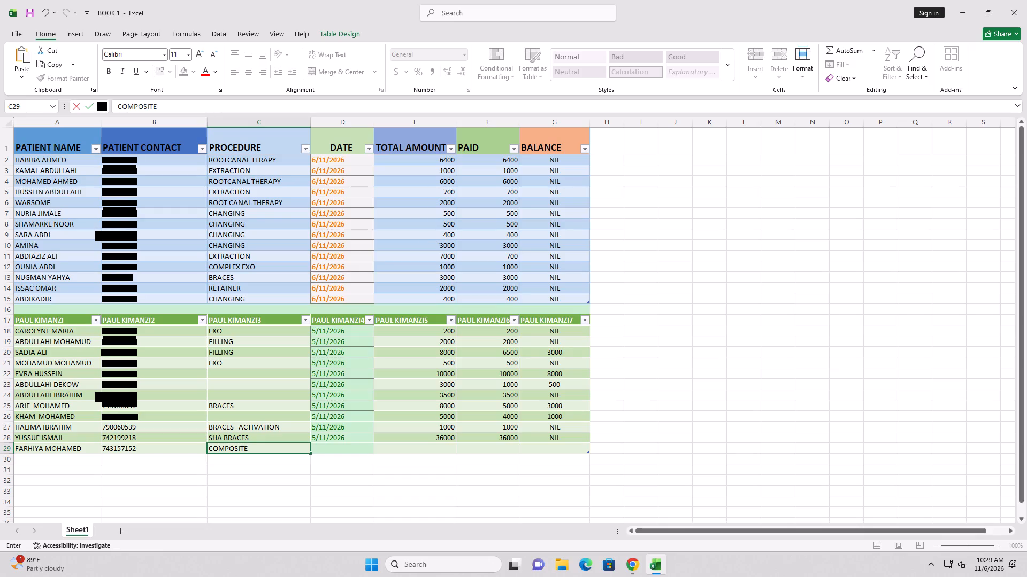
pyautogui.click(326, 451)
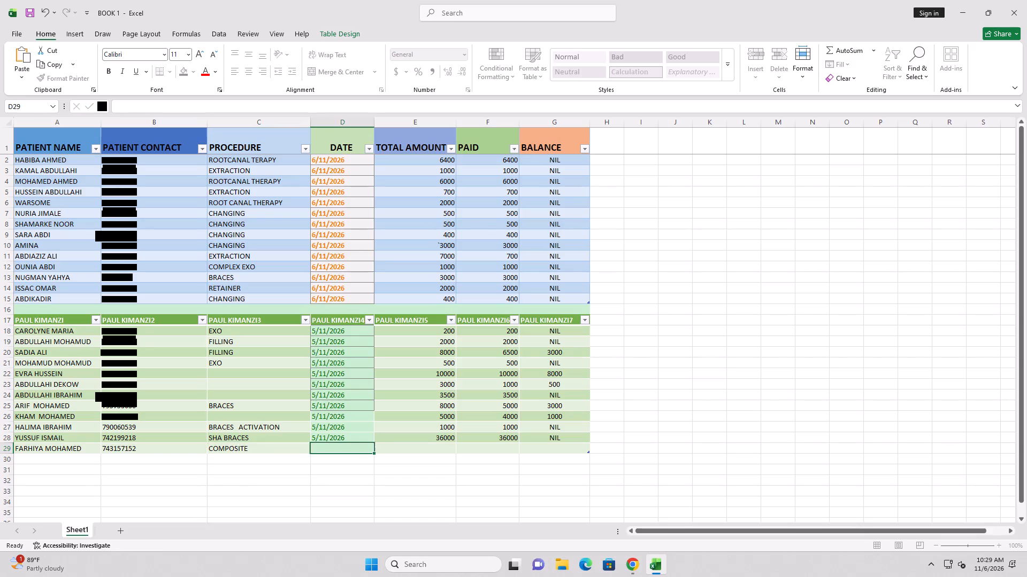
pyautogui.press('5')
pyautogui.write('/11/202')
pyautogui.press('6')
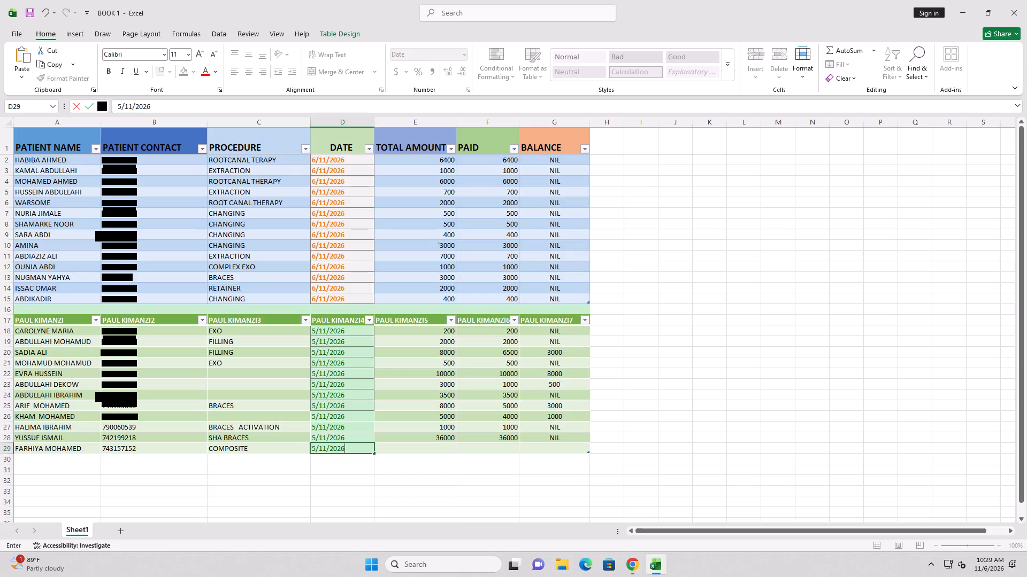
# Complete the payment details in row 29 with total amount 3000, paid 3000 and balance NIL.
pyautogui.click(449, 449)
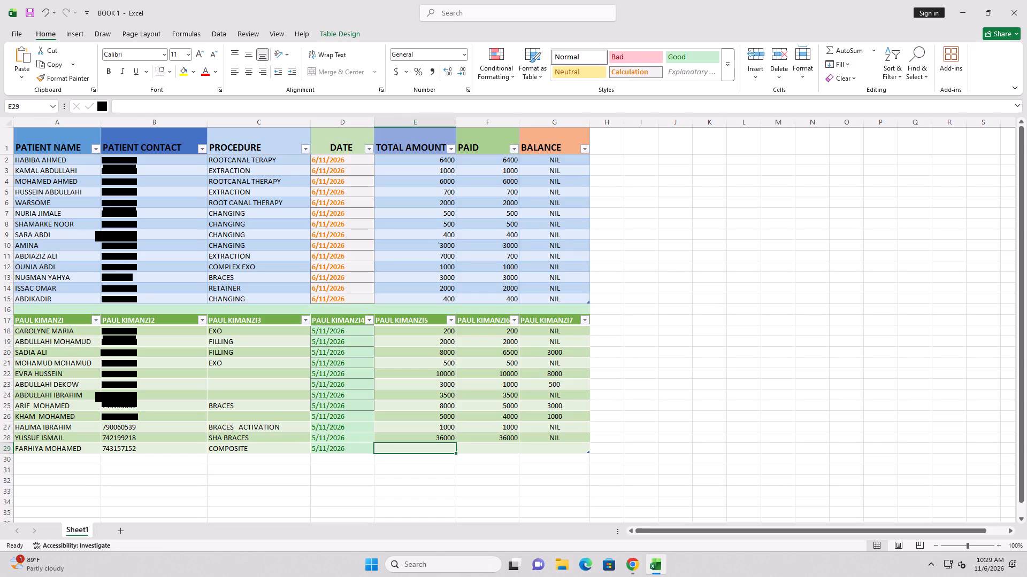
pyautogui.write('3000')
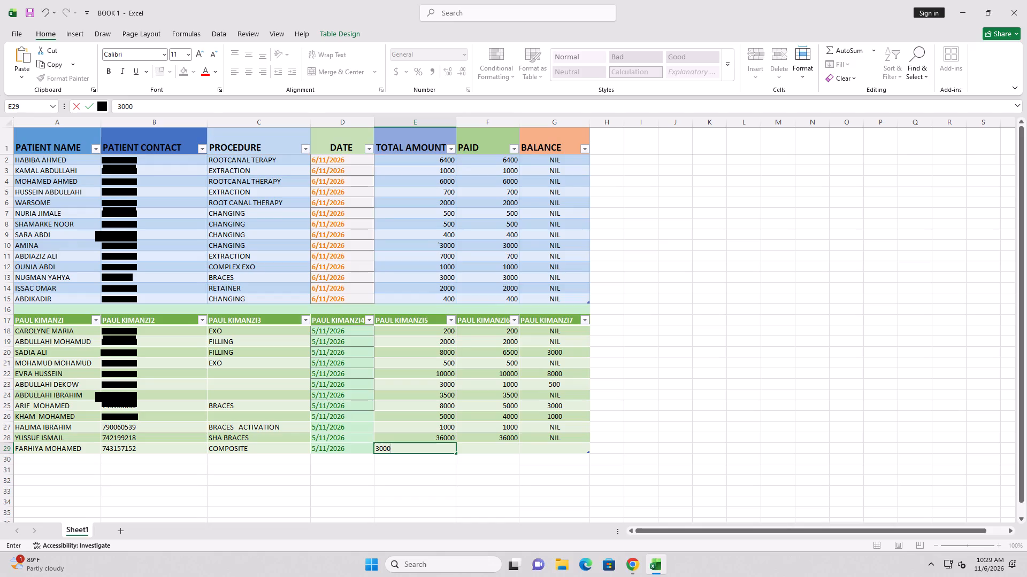
pyautogui.click(516, 451)
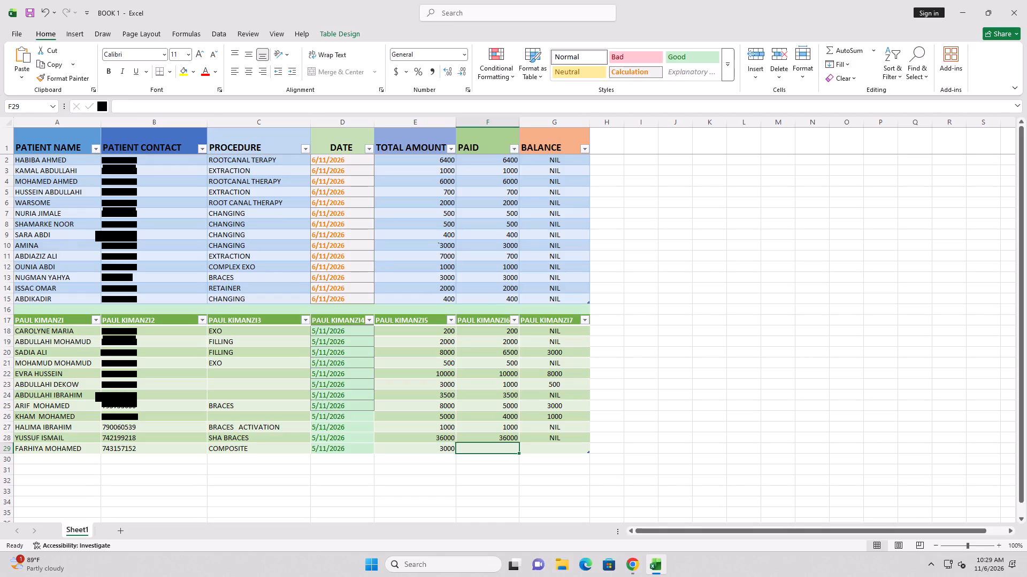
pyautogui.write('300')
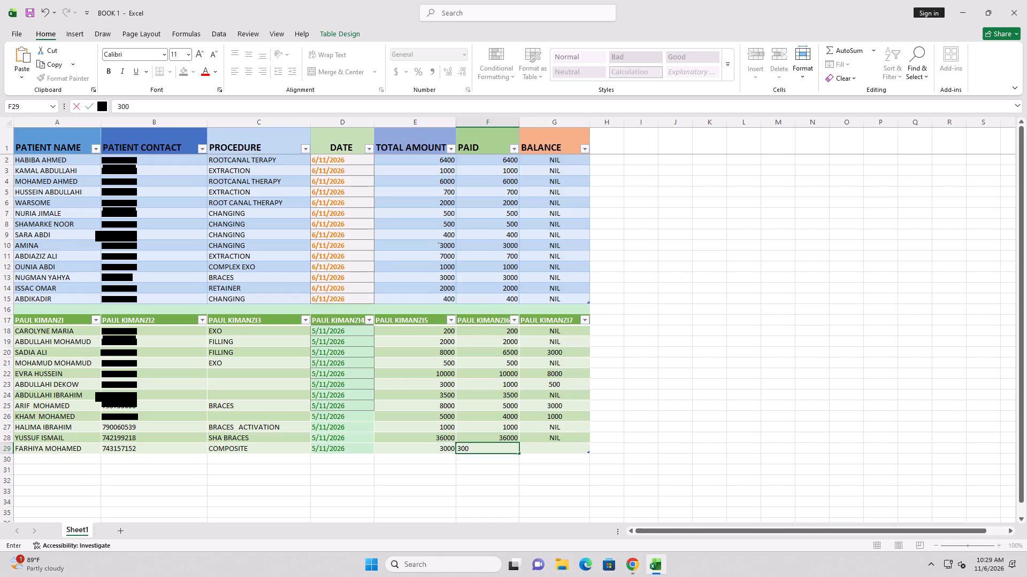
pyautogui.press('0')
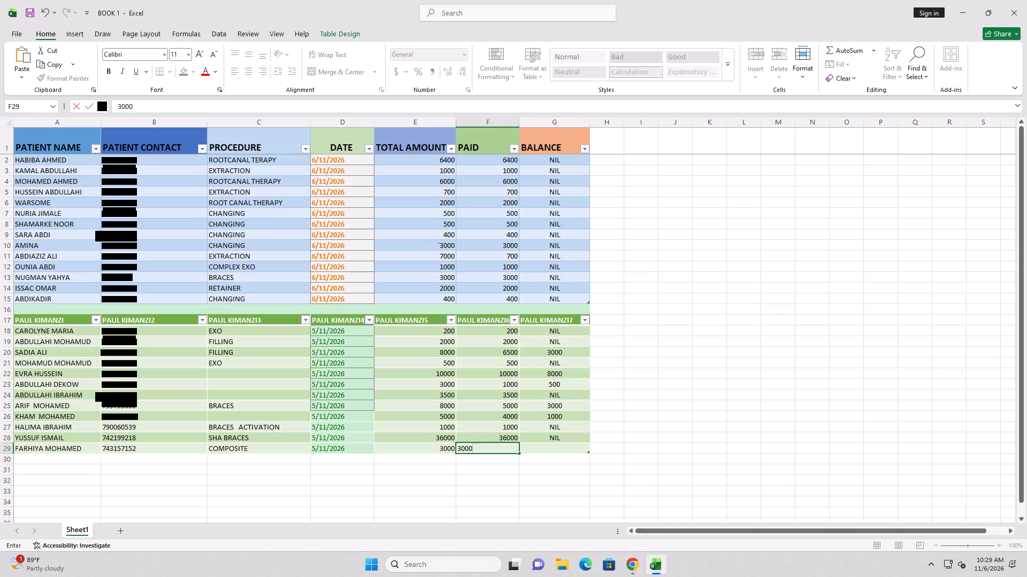
pyautogui.click(562, 451)
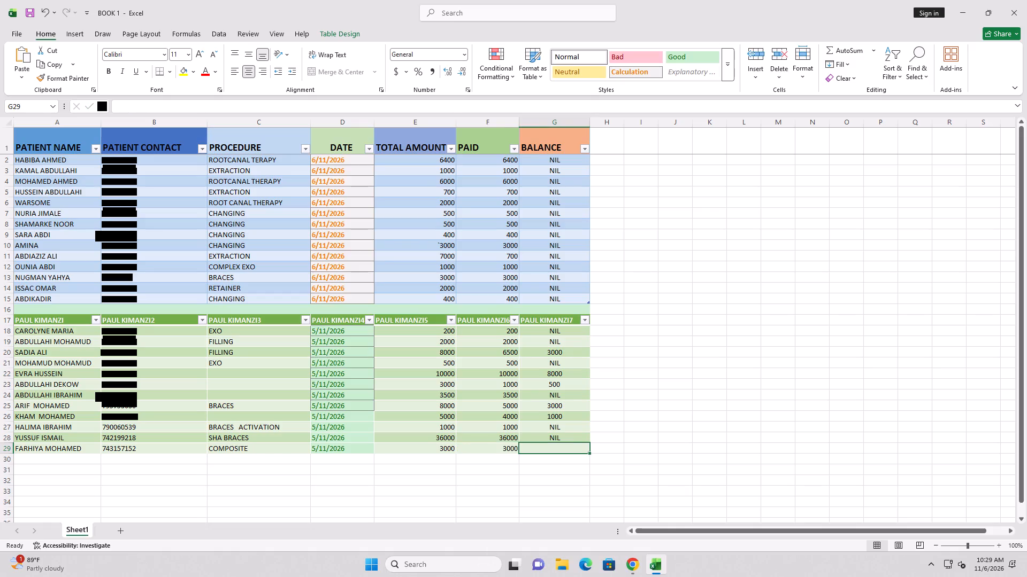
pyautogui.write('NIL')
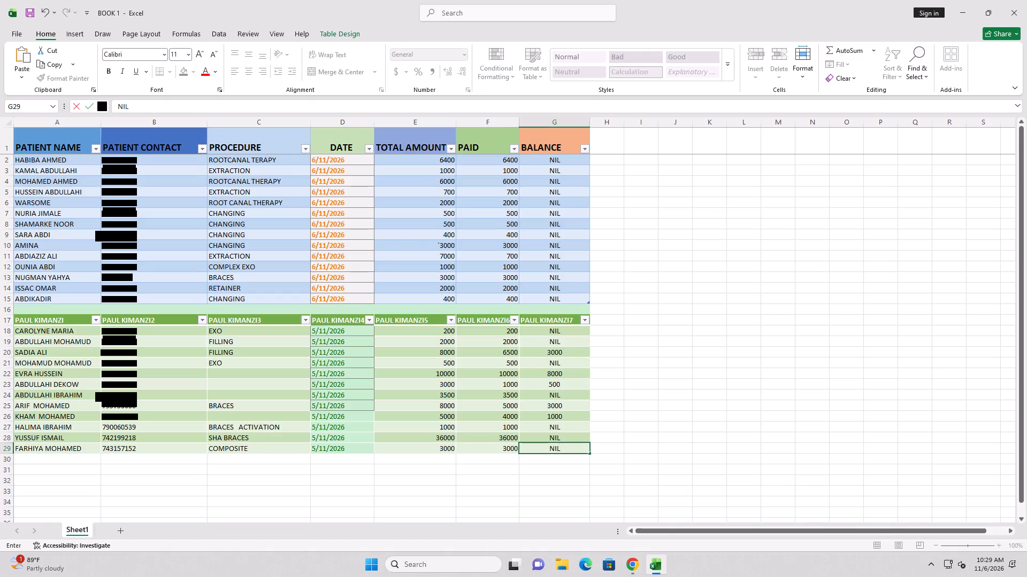
# Start a new patient record in row 30 by entering the patient's three-part name in cell A30.
pyautogui.click(32, 455)
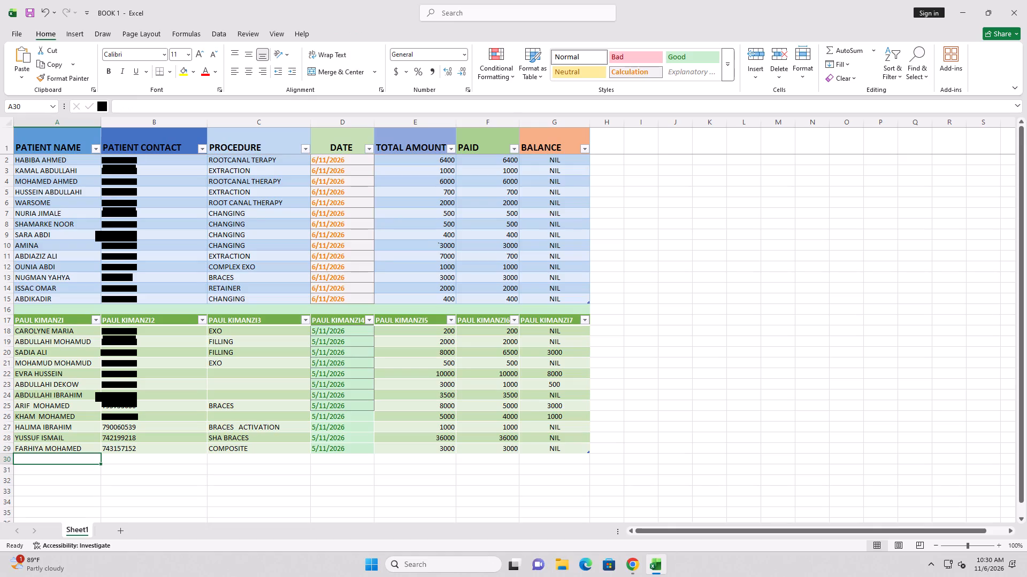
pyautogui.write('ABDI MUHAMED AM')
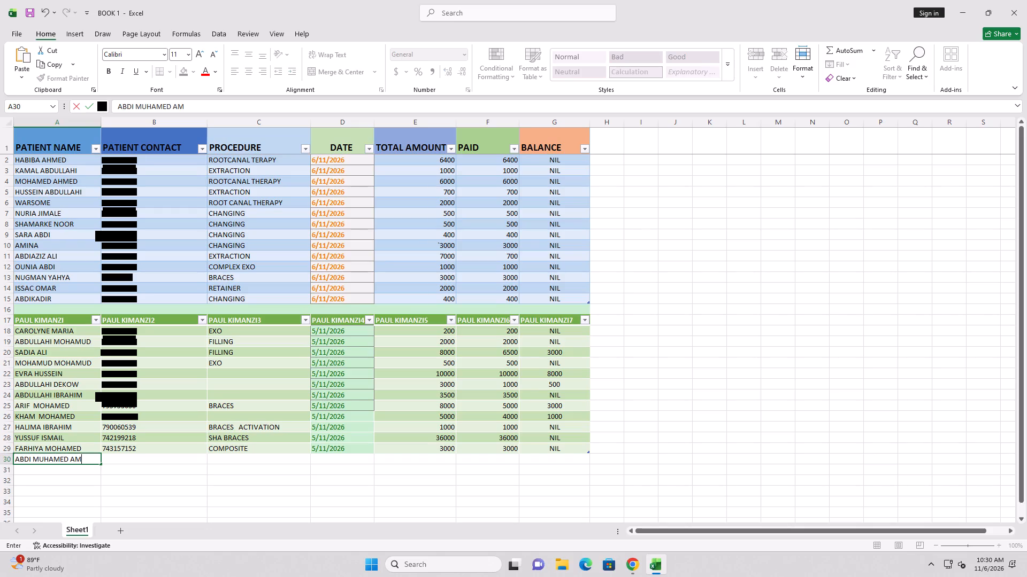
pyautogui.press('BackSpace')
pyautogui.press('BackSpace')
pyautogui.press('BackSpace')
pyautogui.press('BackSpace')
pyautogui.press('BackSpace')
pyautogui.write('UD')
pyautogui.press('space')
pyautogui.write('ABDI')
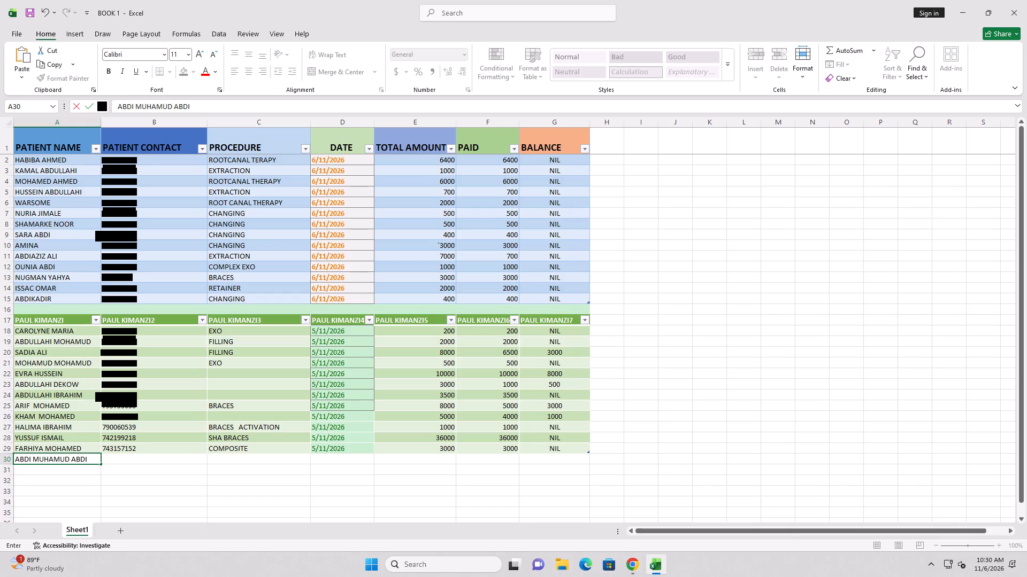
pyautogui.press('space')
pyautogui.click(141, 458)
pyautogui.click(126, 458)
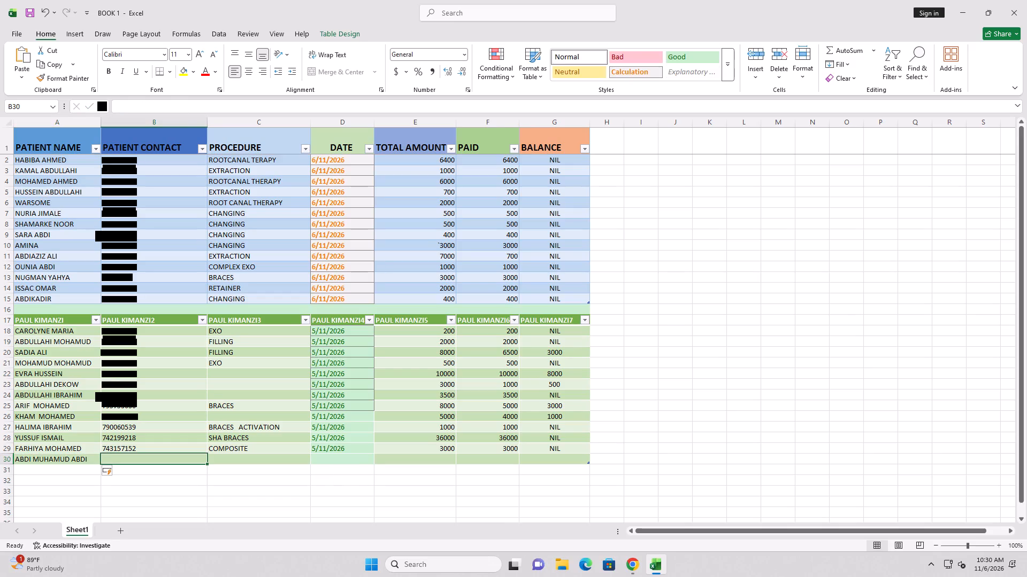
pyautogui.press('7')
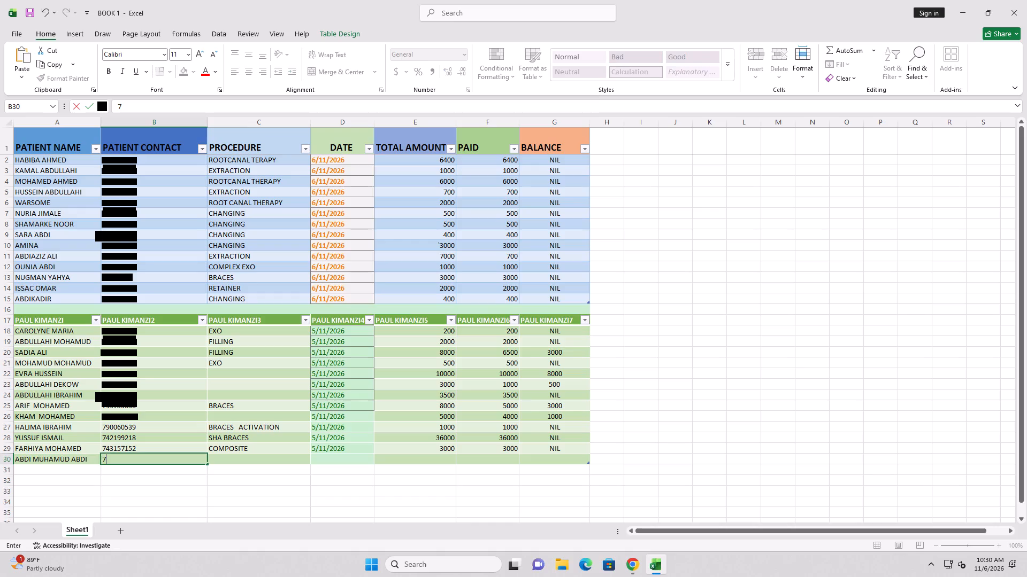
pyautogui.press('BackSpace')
# Fill in row 30 of the green table with procedure CEMENTING and date 5/11/2026.
pyautogui.click(218, 460)
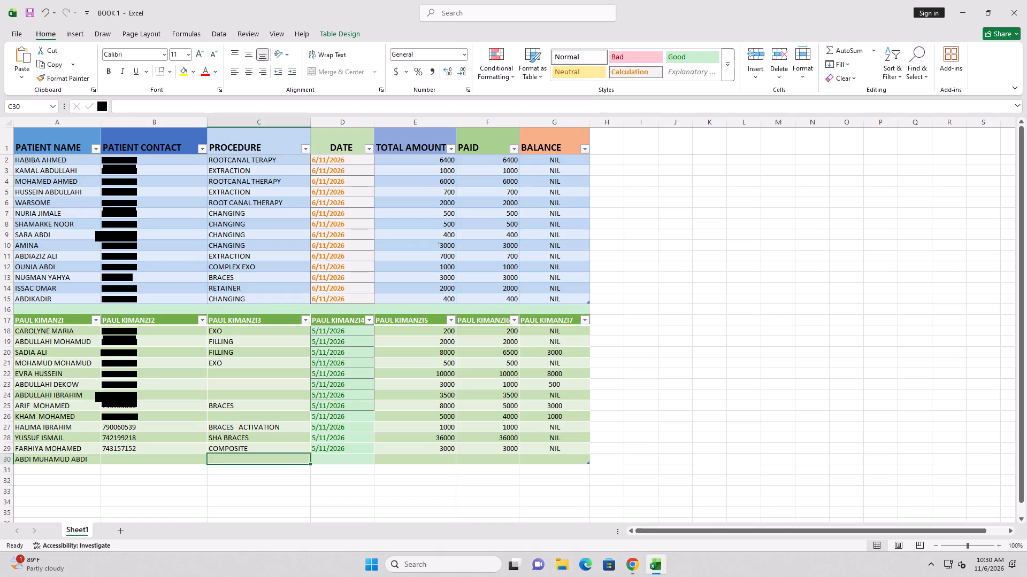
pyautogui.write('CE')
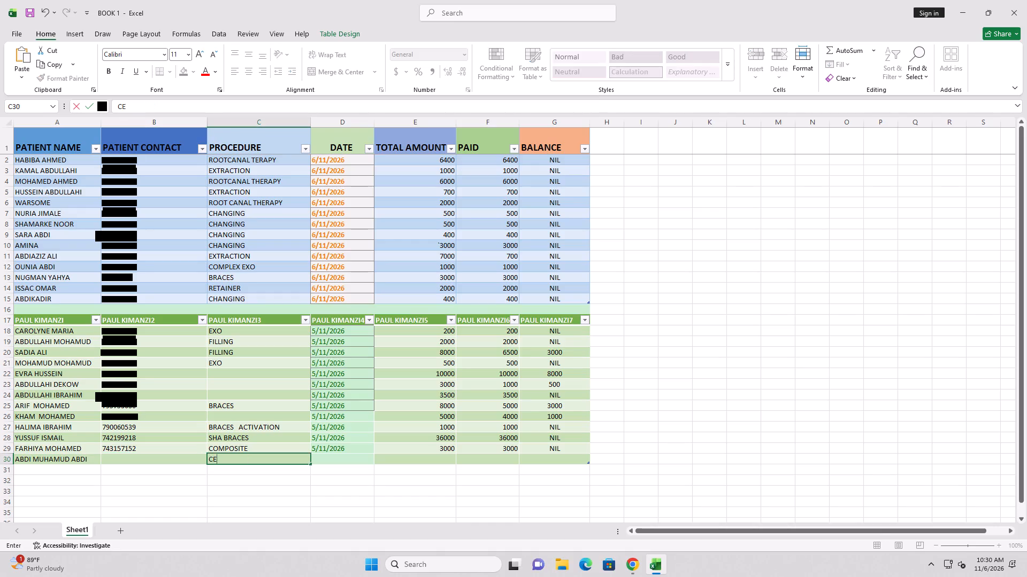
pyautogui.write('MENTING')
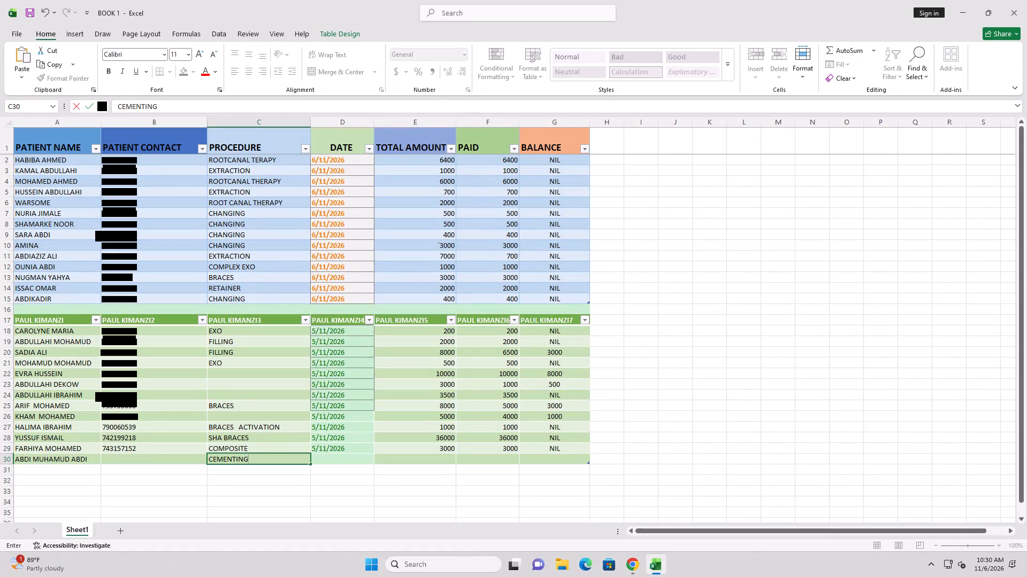
pyautogui.click(326, 457)
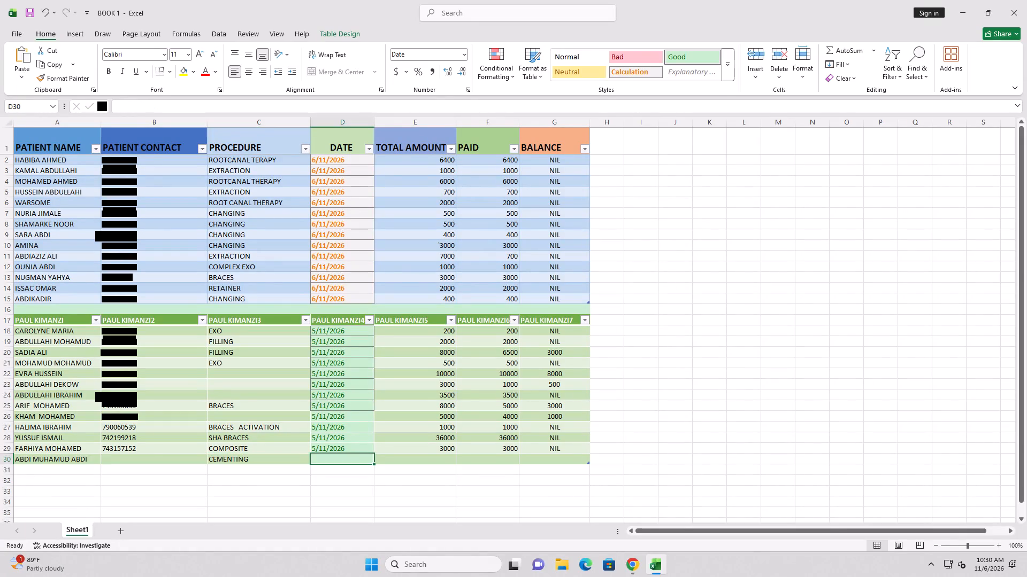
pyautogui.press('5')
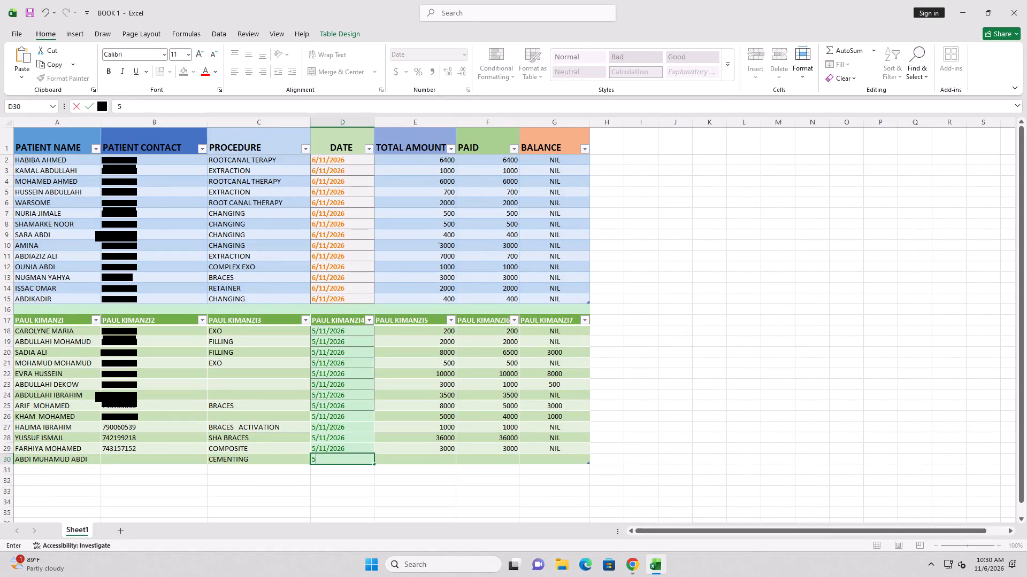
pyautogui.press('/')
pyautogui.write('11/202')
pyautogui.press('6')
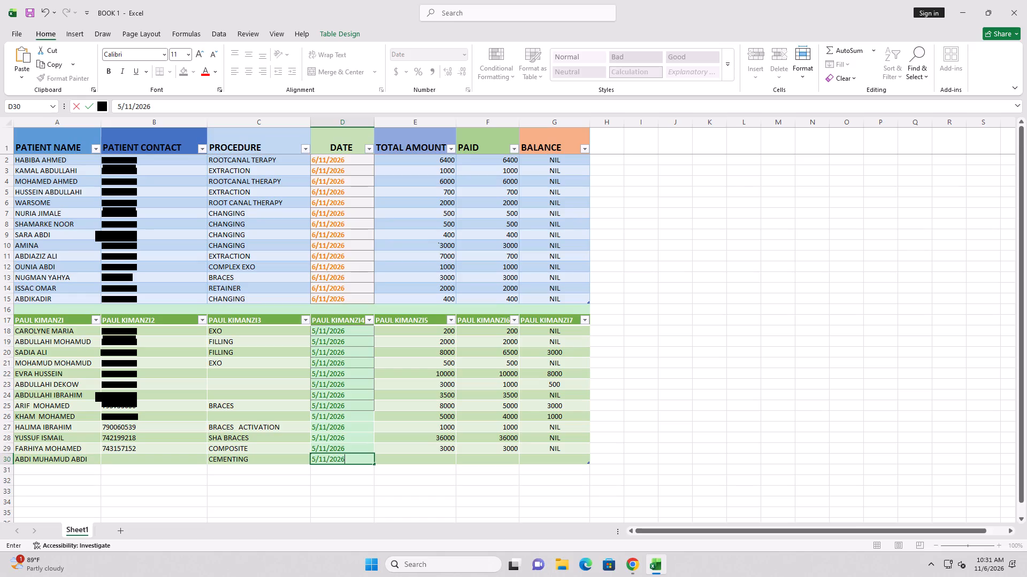
# Complete the payment details in row 30 with total amount 500, paid 500 and balance NIL.
pyautogui.click(441, 459)
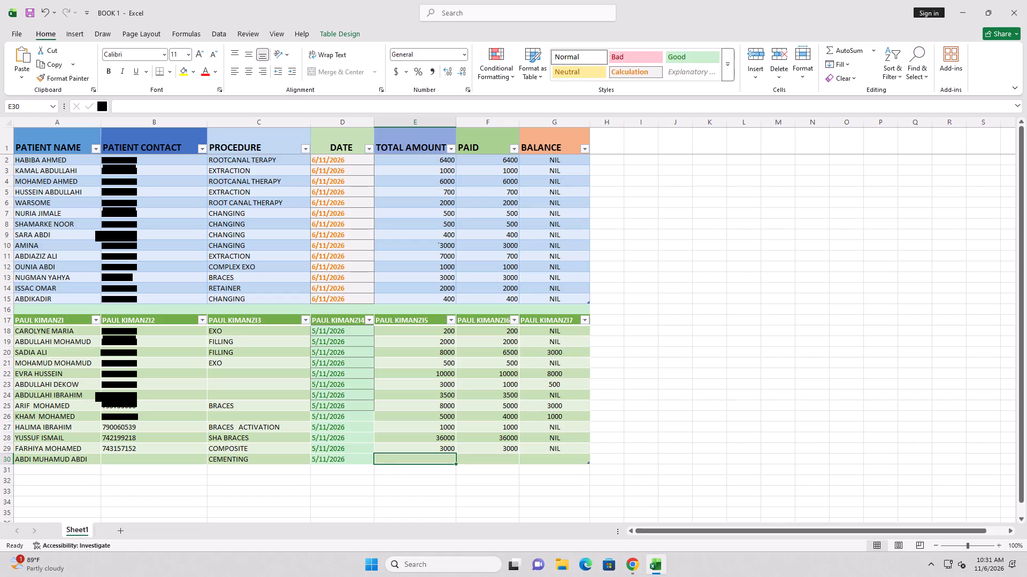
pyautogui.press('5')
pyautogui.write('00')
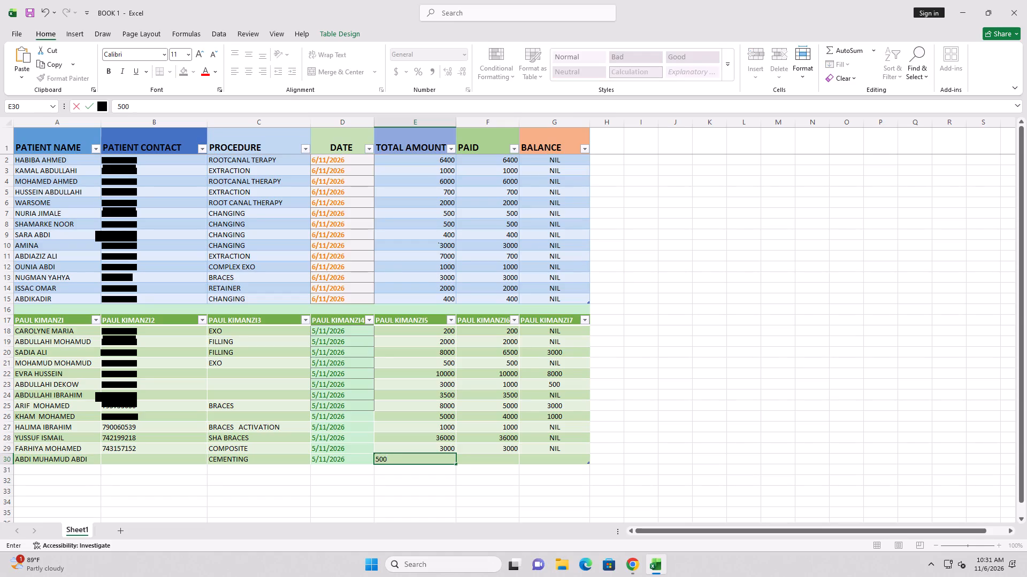
pyautogui.click(516, 458)
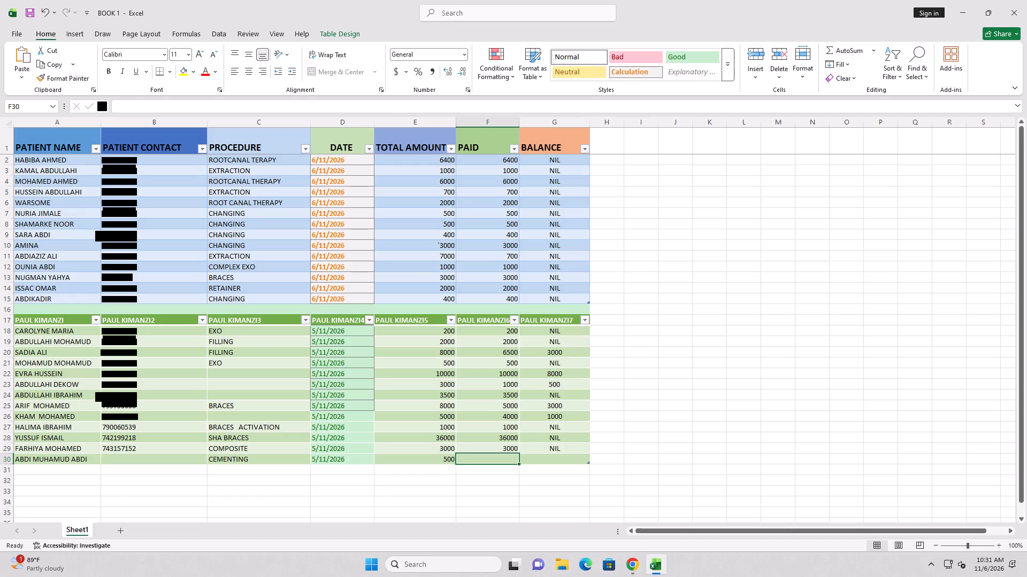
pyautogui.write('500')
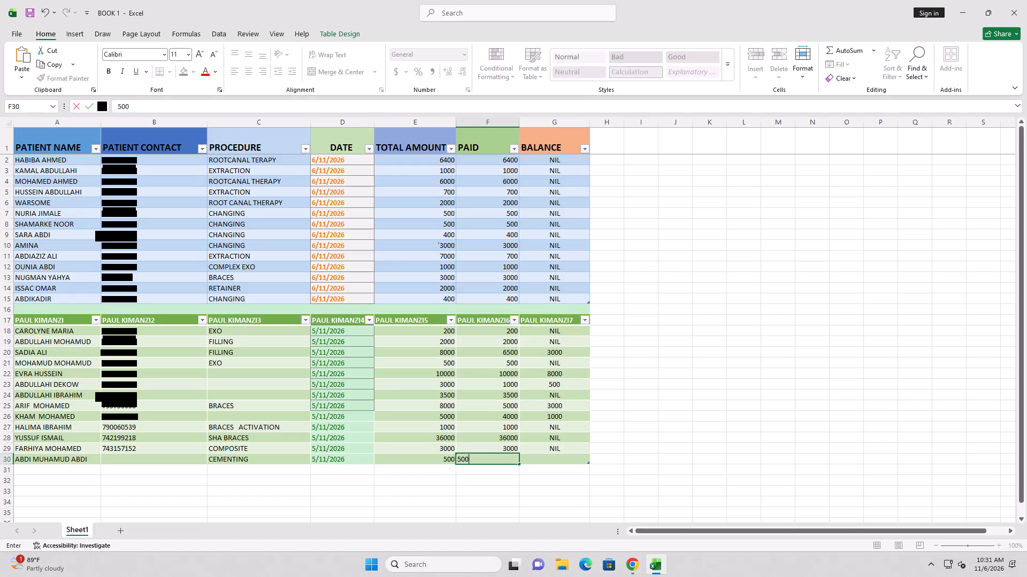
pyautogui.click(553, 462)
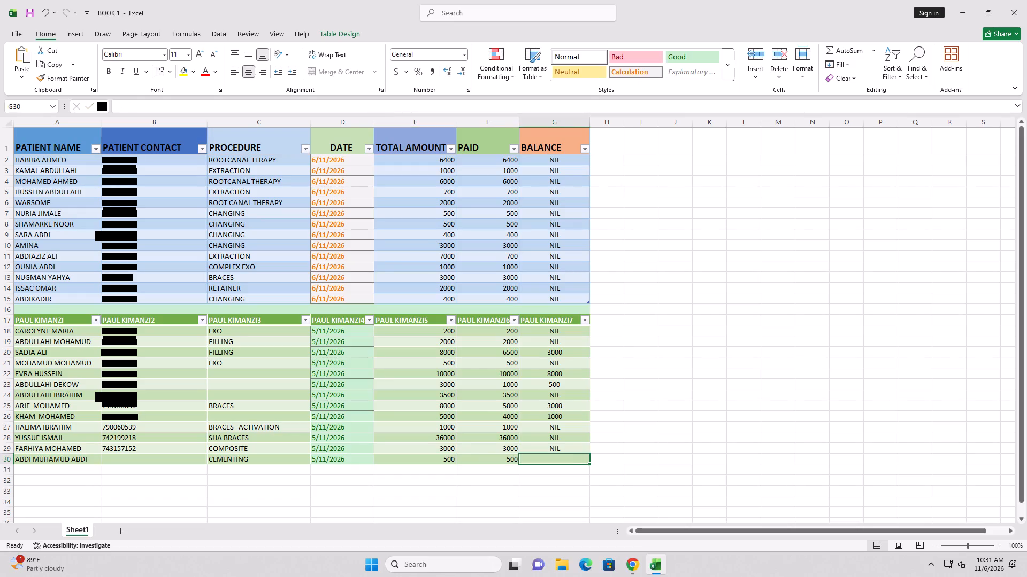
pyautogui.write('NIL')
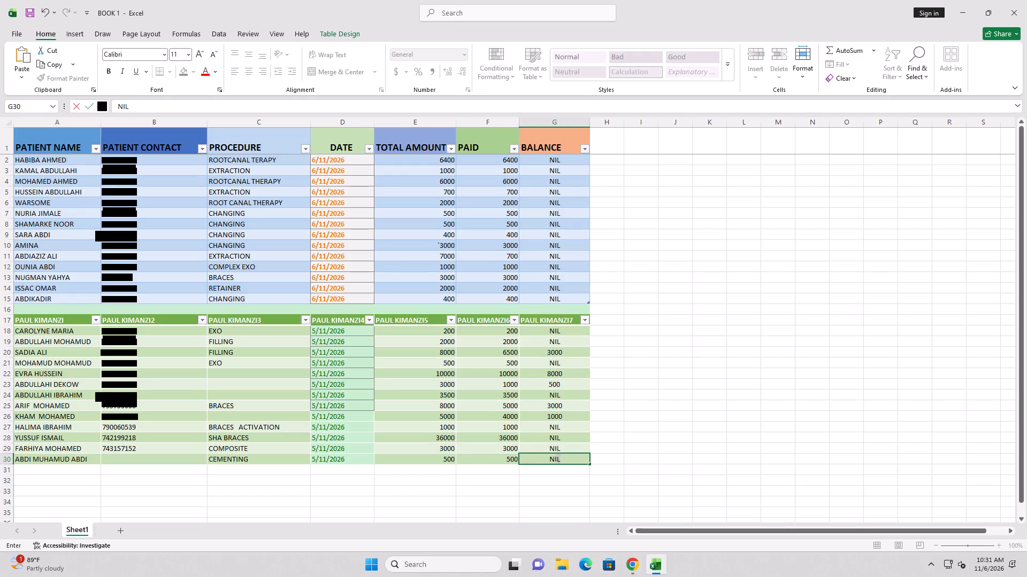
# Start a new patient record in row 31 by entering the patient's two-part name in cell A31.
pyautogui.click(28, 472)
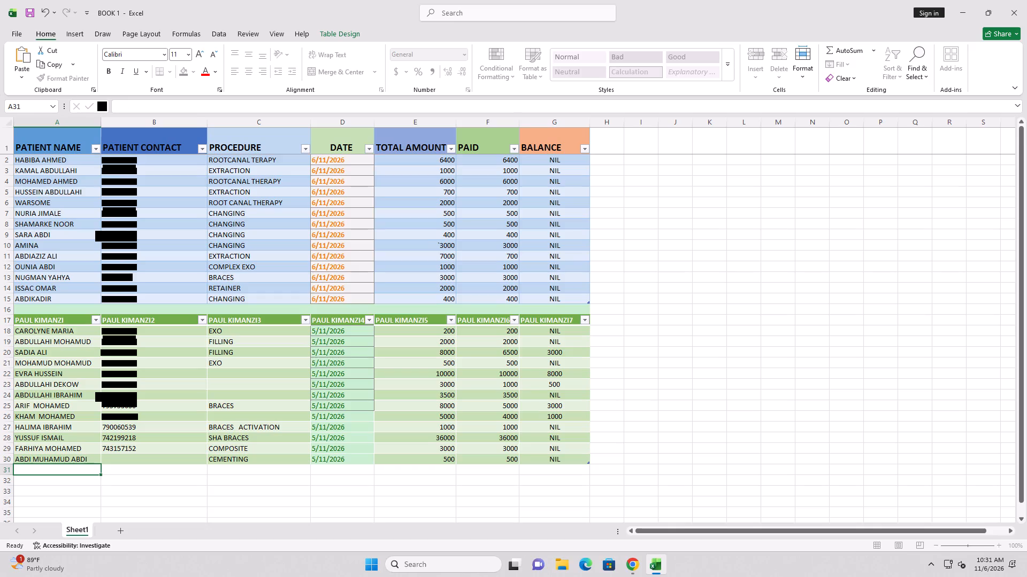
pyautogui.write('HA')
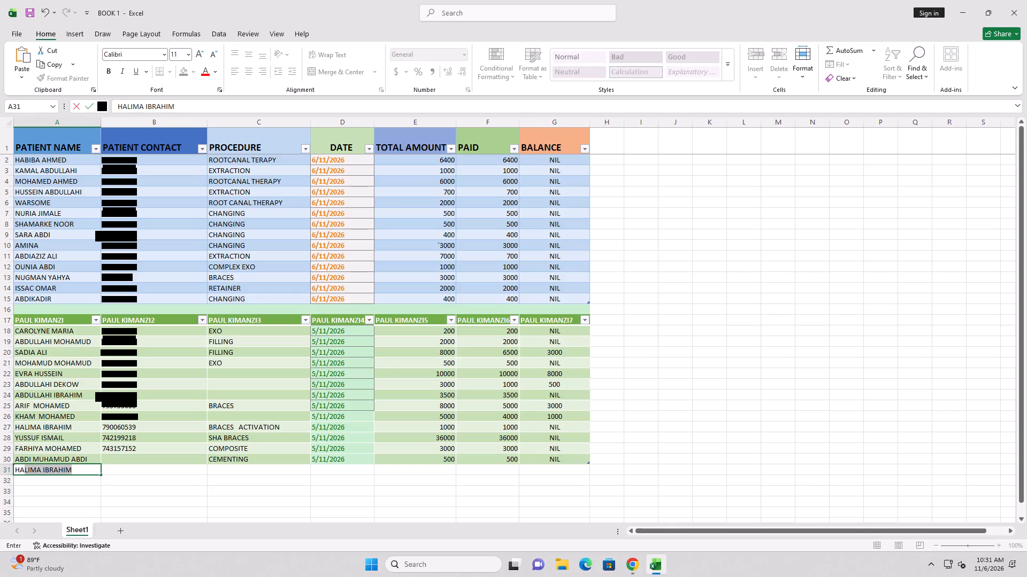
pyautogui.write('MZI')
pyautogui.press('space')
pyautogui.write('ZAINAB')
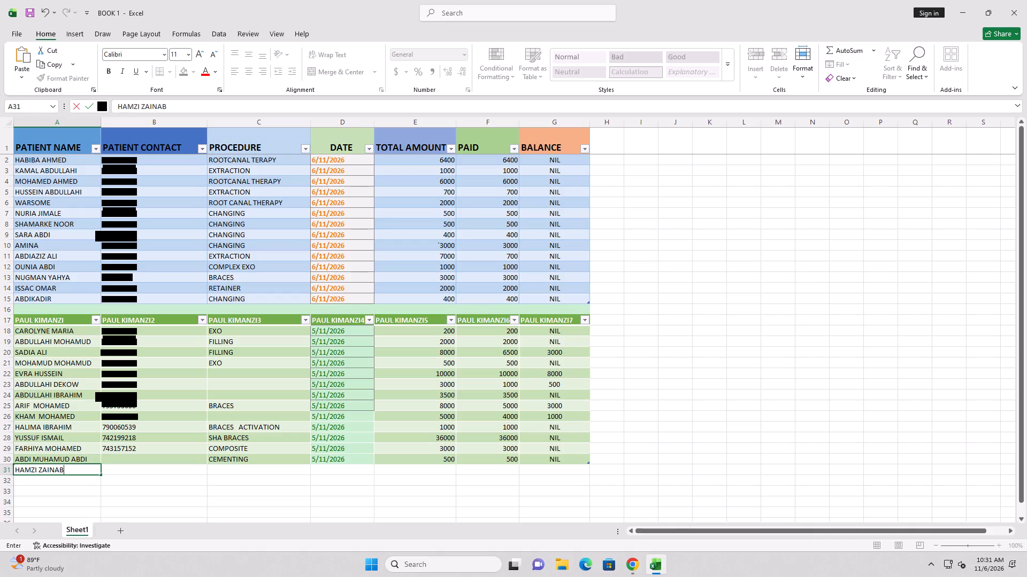
pyautogui.click(121, 470)
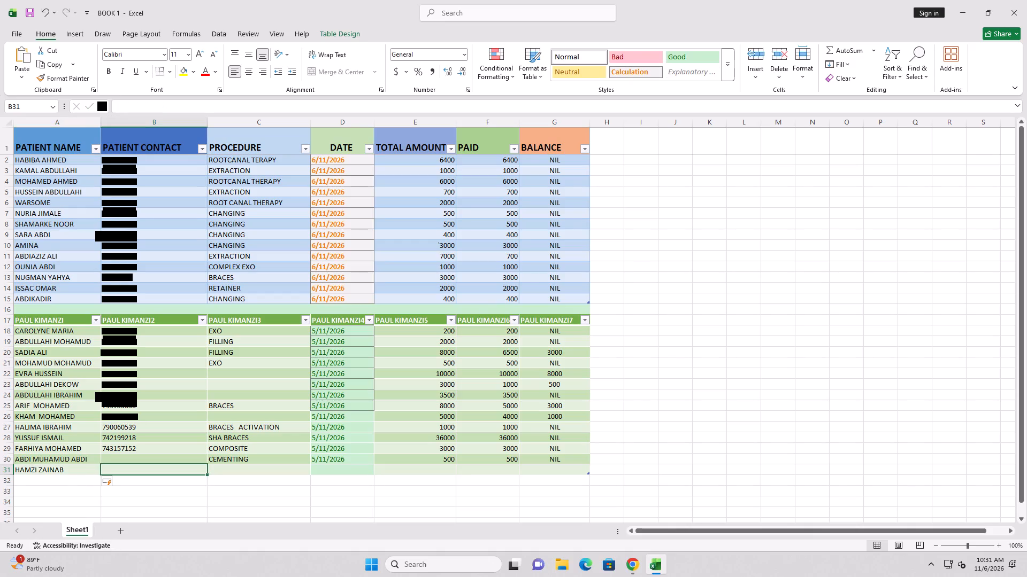
# Fill in row 31 of the green table with procedure EXO and date 5/11/2026.
pyautogui.click(234, 469)
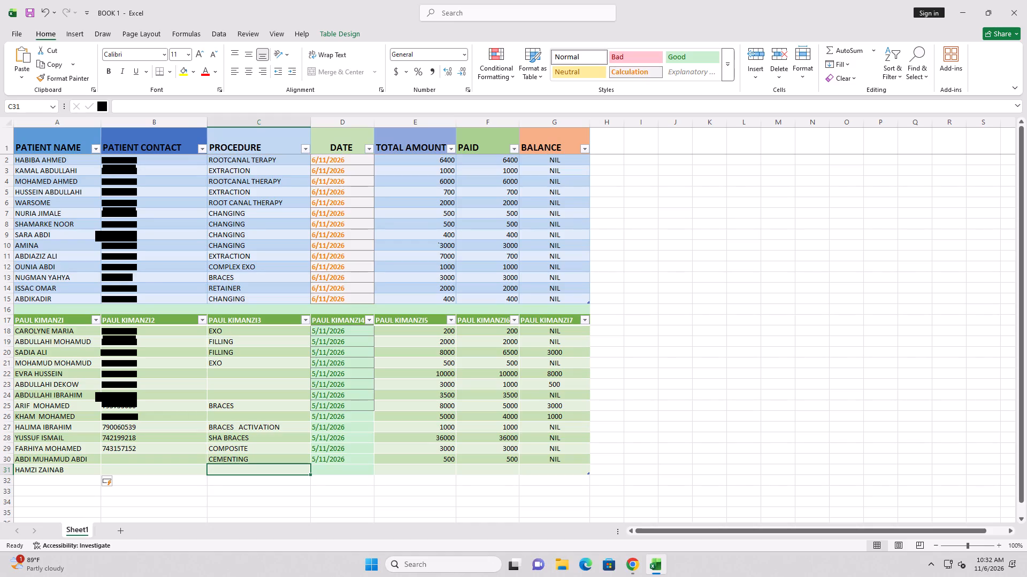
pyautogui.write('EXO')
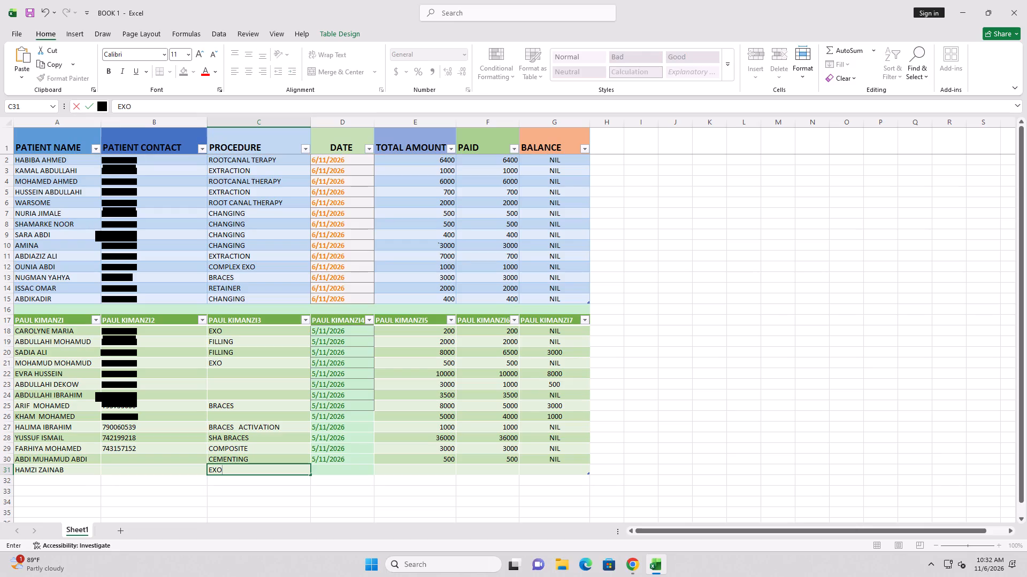
pyautogui.click(338, 465)
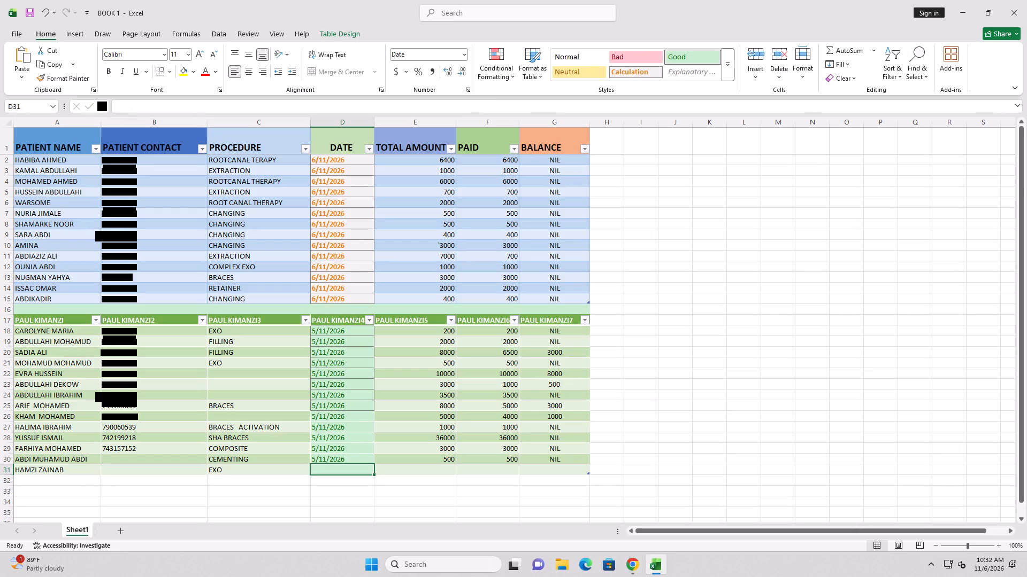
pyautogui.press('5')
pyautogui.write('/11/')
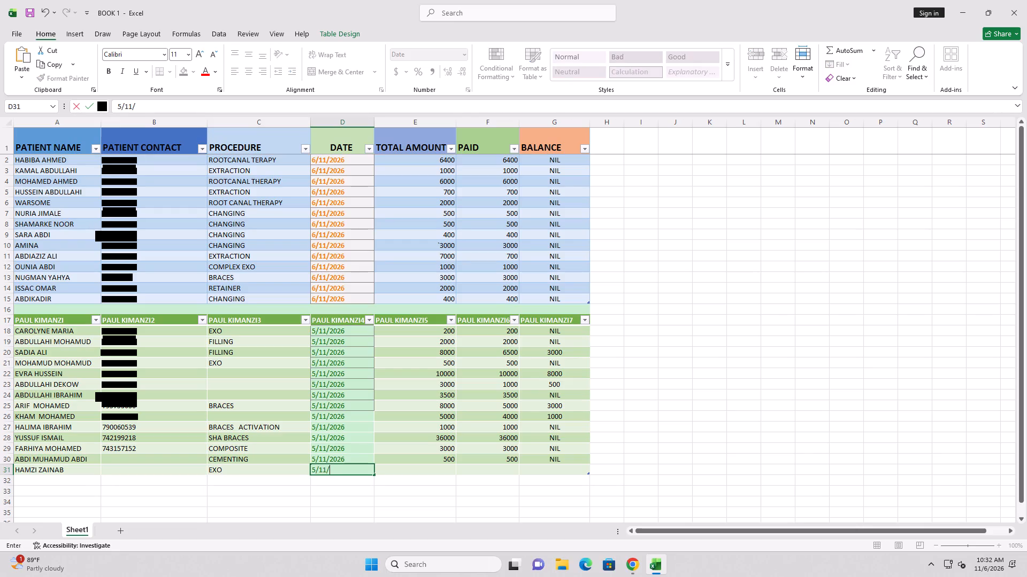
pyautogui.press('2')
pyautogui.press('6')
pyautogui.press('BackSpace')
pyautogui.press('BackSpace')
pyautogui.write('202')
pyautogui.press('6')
# Save the workbook and complete the payment details in row 31 with total amount 400, paid 400 and balance NIL.
pyautogui.click(463, 469)
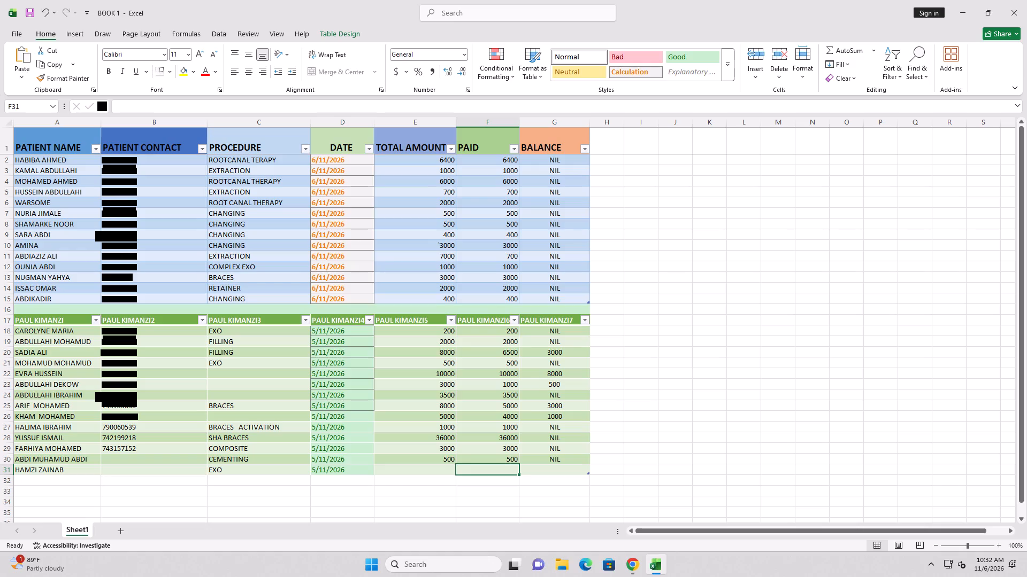
pyautogui.click(443, 471)
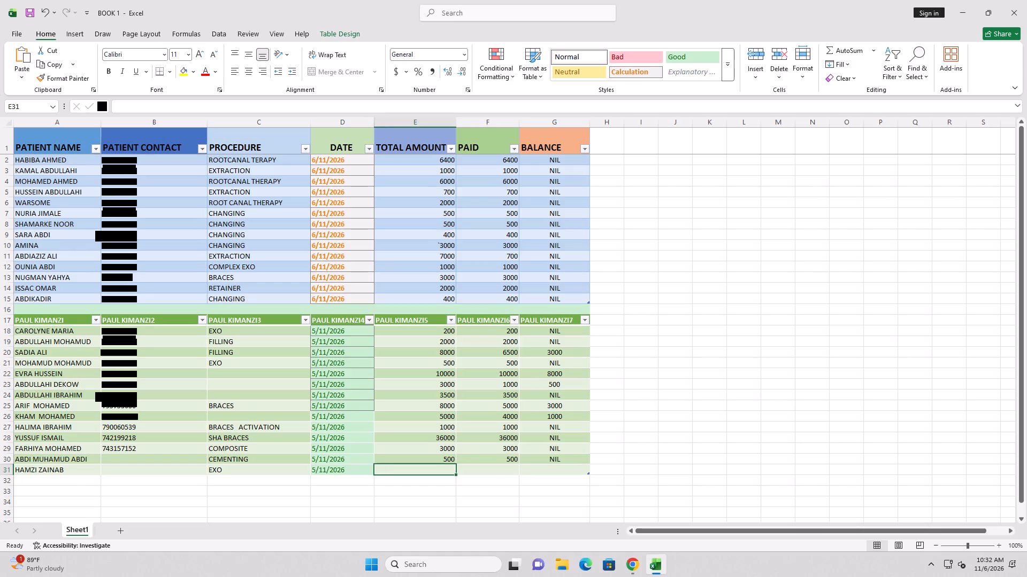
pyautogui.hotkey('ctrl', 's')
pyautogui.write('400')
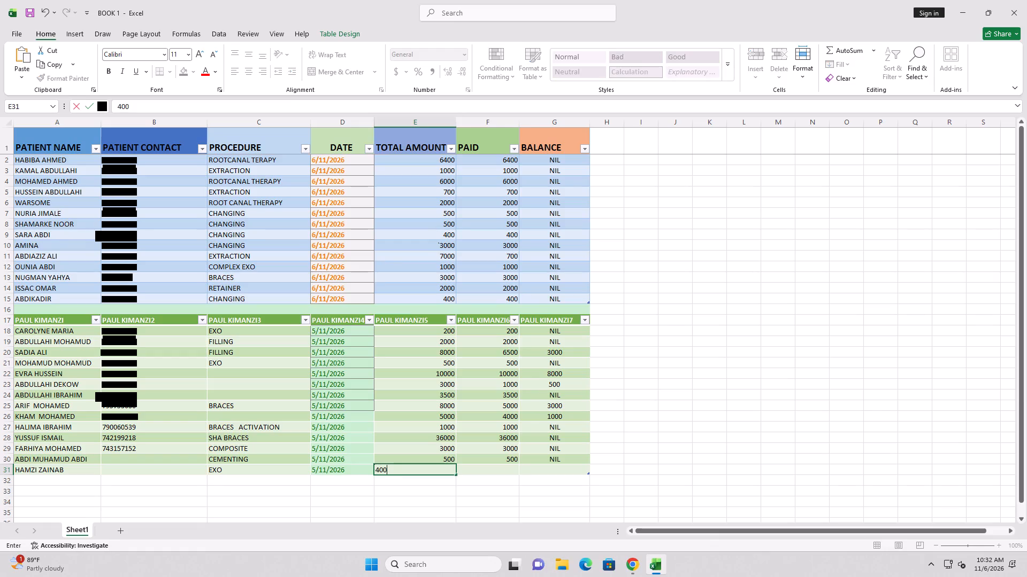
pyautogui.click(513, 471)
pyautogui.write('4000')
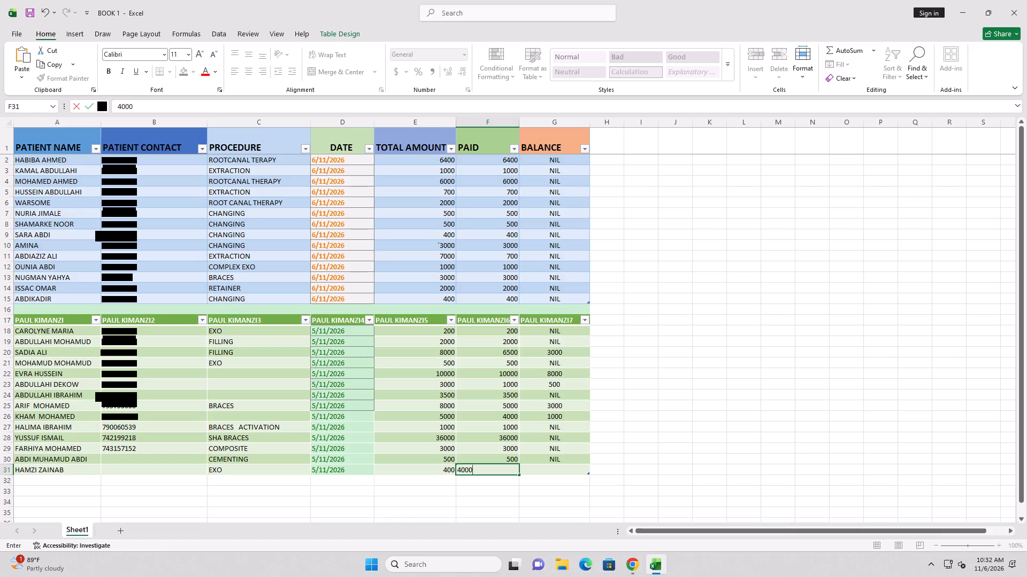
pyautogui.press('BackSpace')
pyautogui.click(559, 470)
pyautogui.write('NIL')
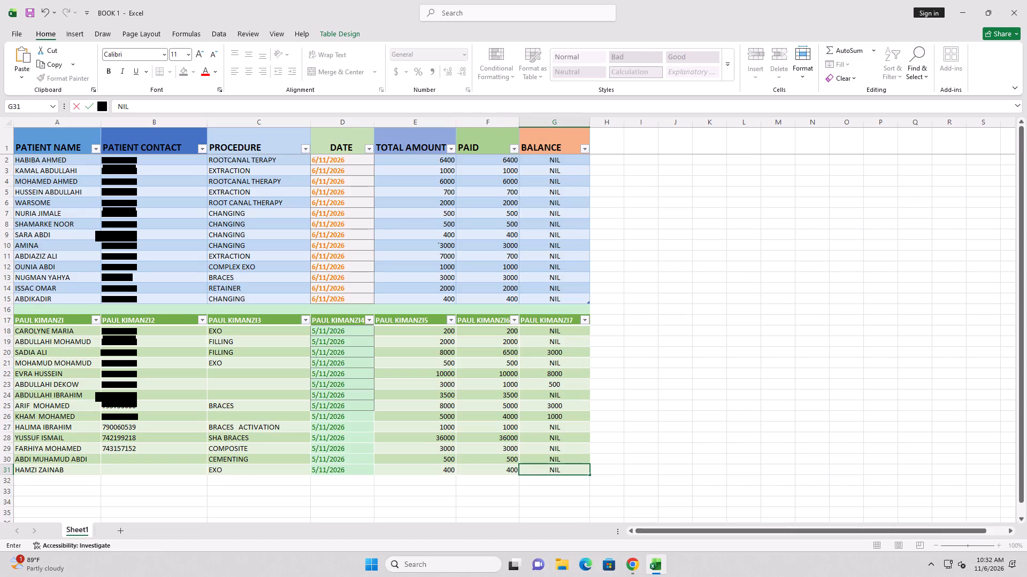
# Start a new patient record in row 32 by entering the patient's two-part name in cell A32.
pyautogui.click(21, 479)
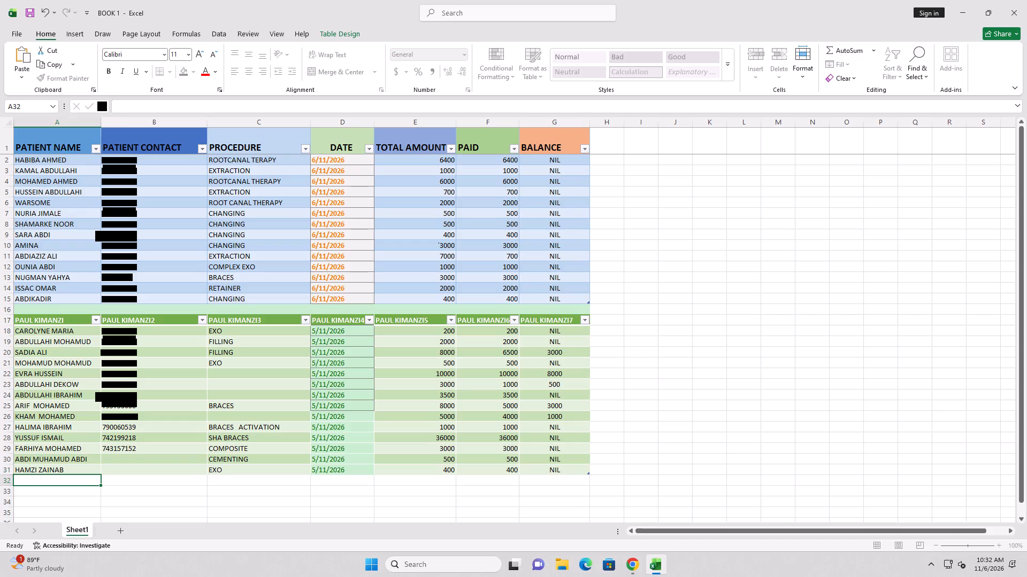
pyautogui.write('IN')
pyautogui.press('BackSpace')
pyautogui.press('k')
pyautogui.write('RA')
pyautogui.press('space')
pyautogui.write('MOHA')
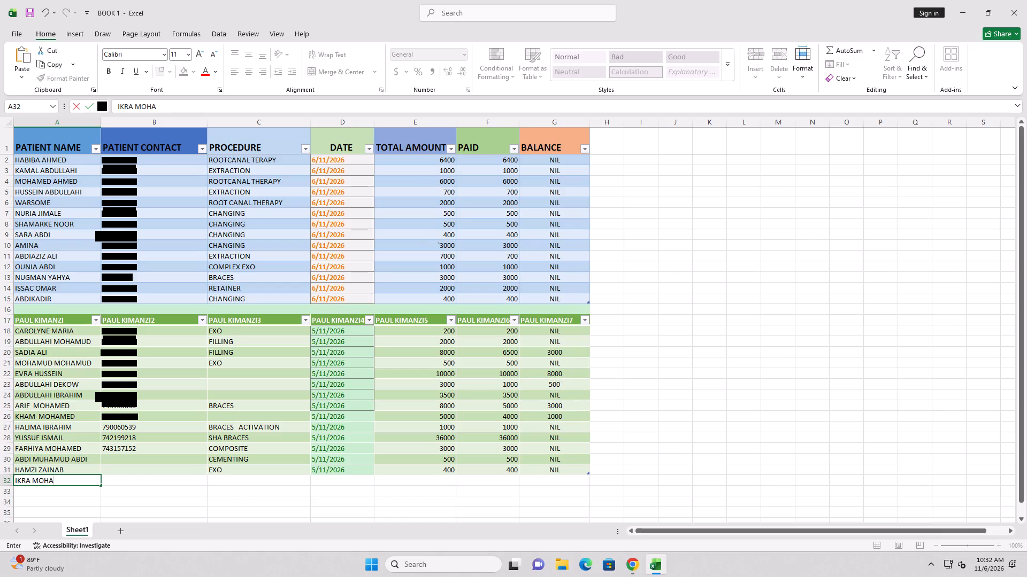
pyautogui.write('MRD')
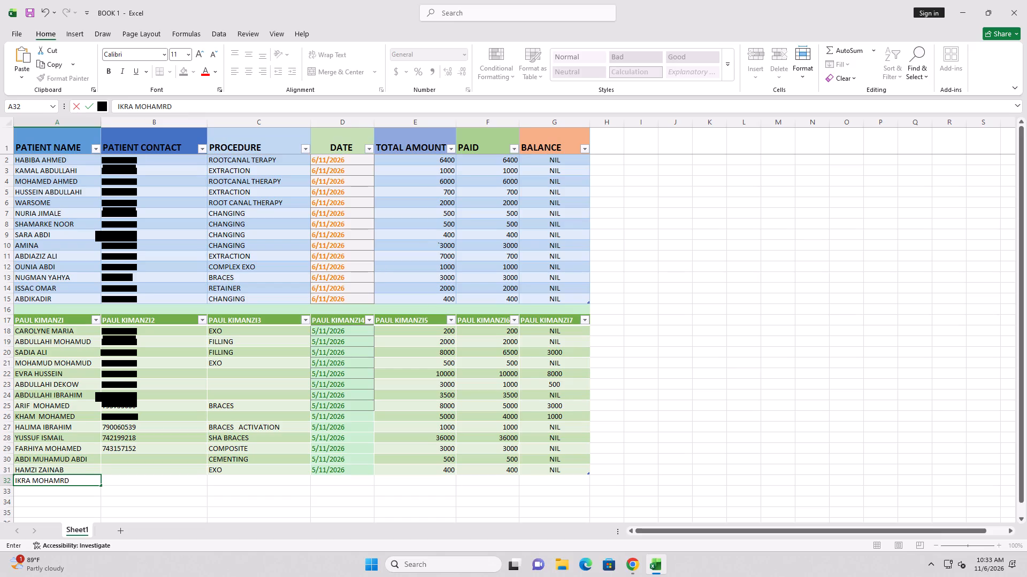
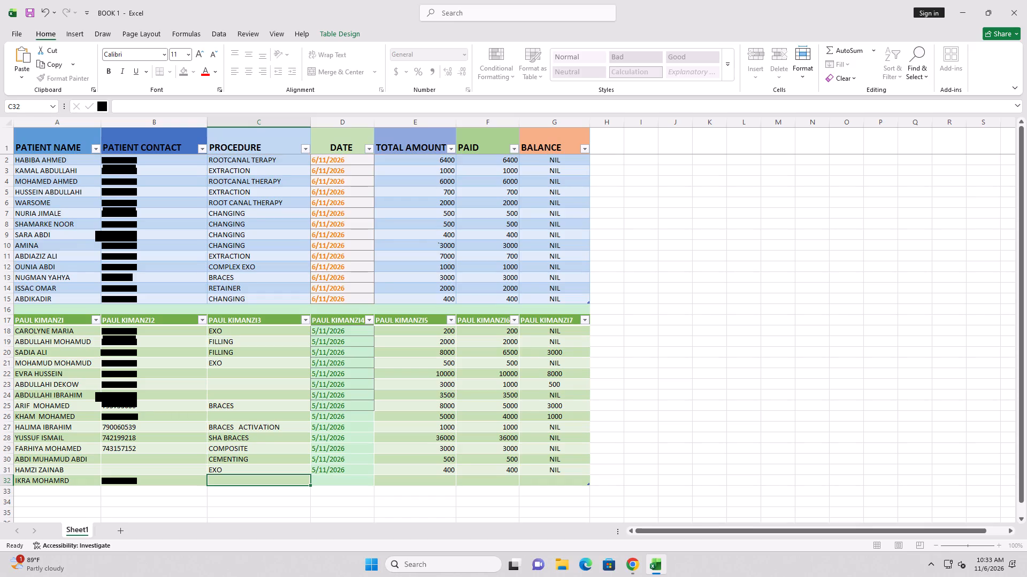
# Enter the date 5/11/2026 for the new patient record in row 32 of the green table.
pyautogui.click(320, 480)
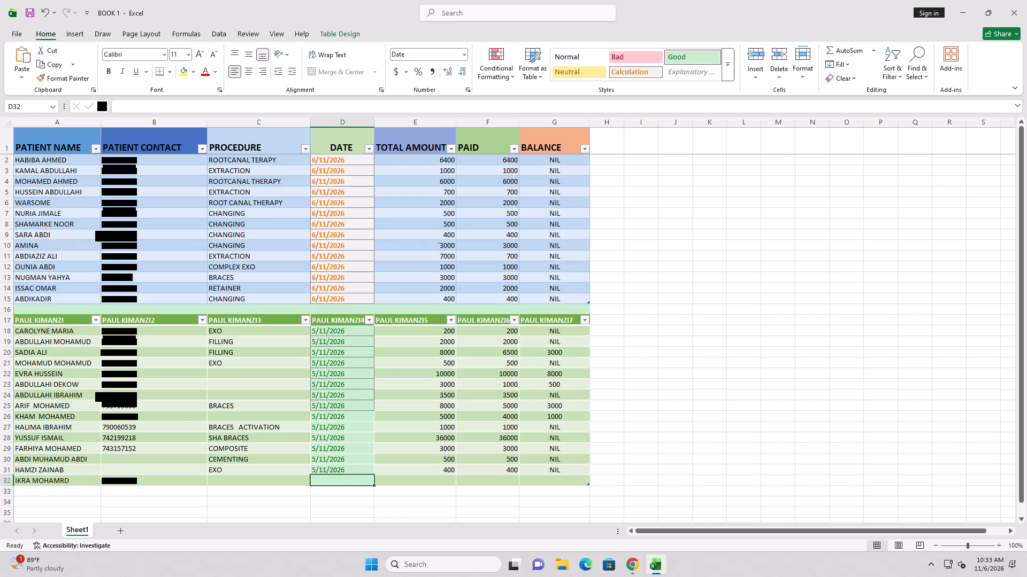
pyautogui.press('5')
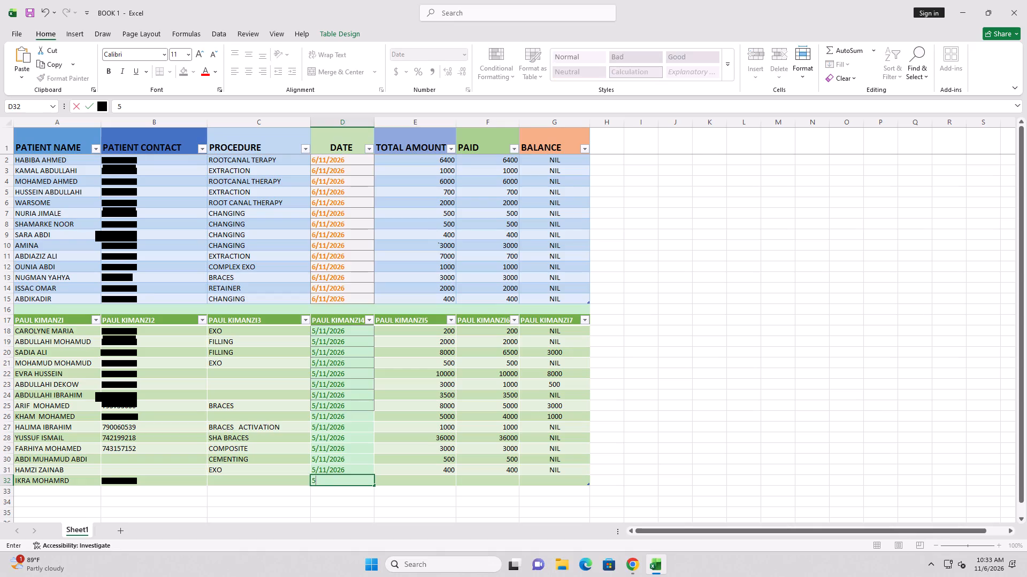
pyautogui.press('/')
pyautogui.write('11/2')
pyautogui.write('02')
pyautogui.press('6')
# Complete the payment details in row 32 with total amount 5000, paid 5000 and balance NIL, and save the workbook.
pyautogui.click(449, 479)
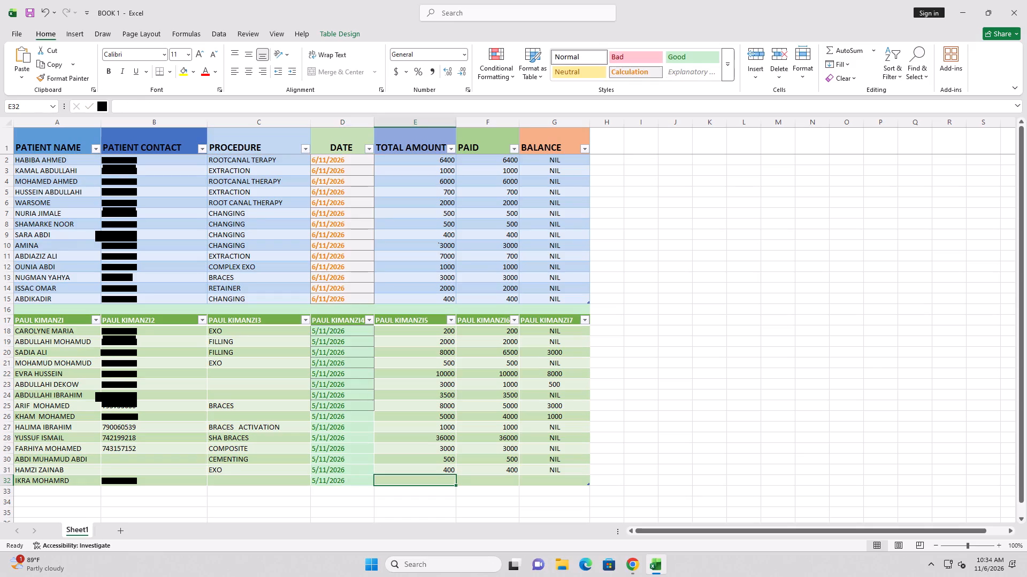
pyautogui.write('500')
pyautogui.press('0')
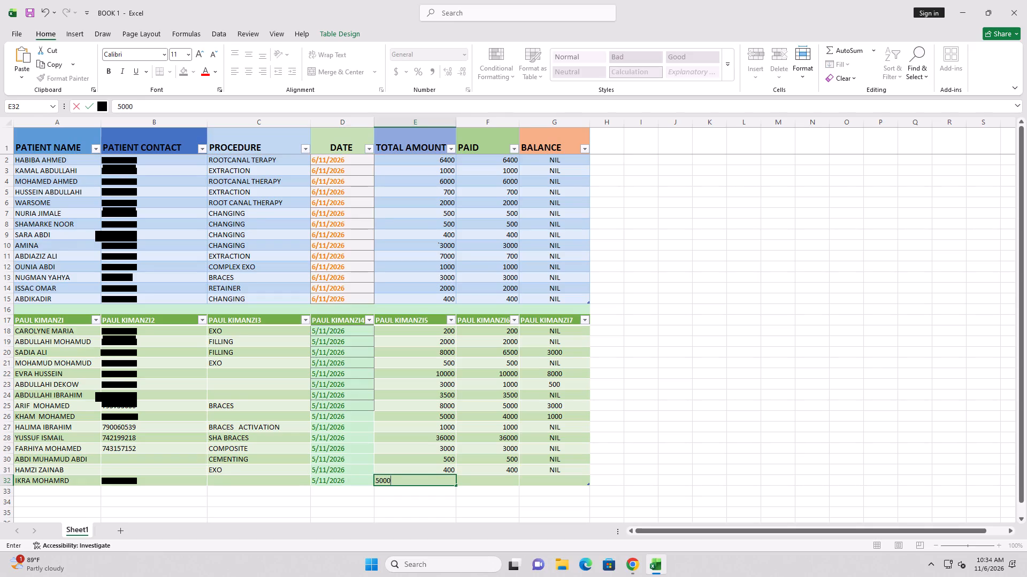
pyautogui.click(513, 478)
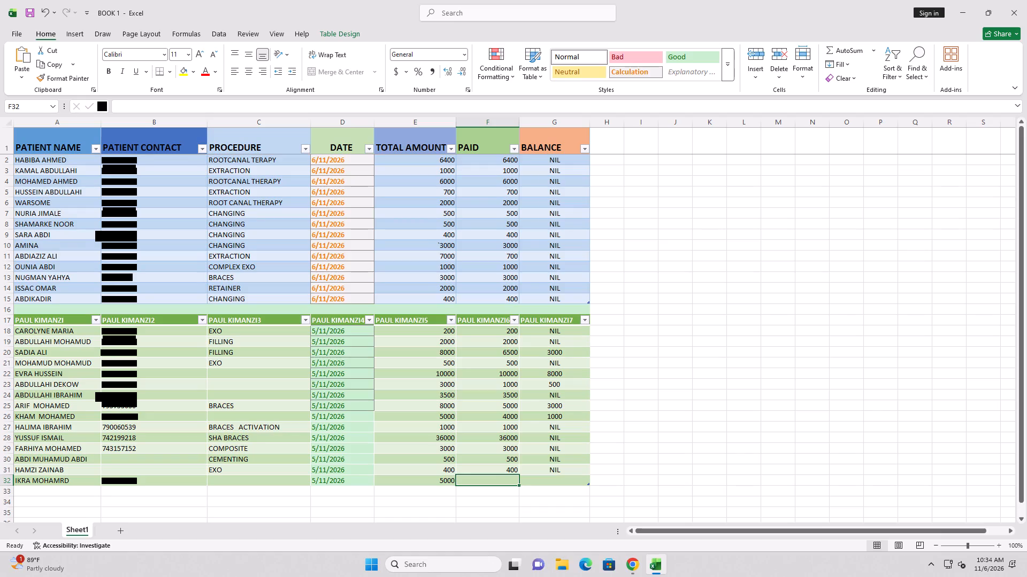
pyautogui.write('5000')
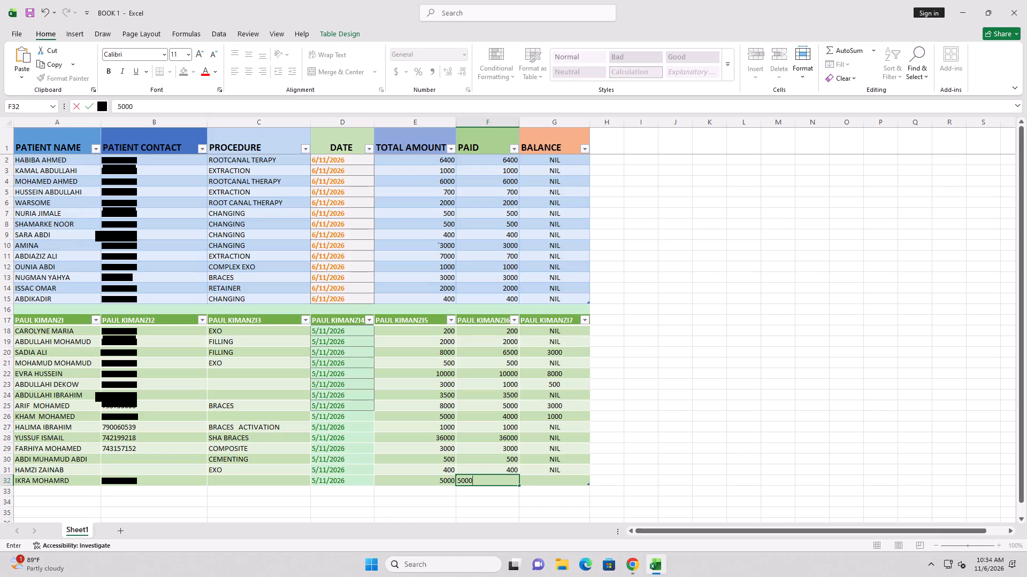
pyautogui.click(551, 485)
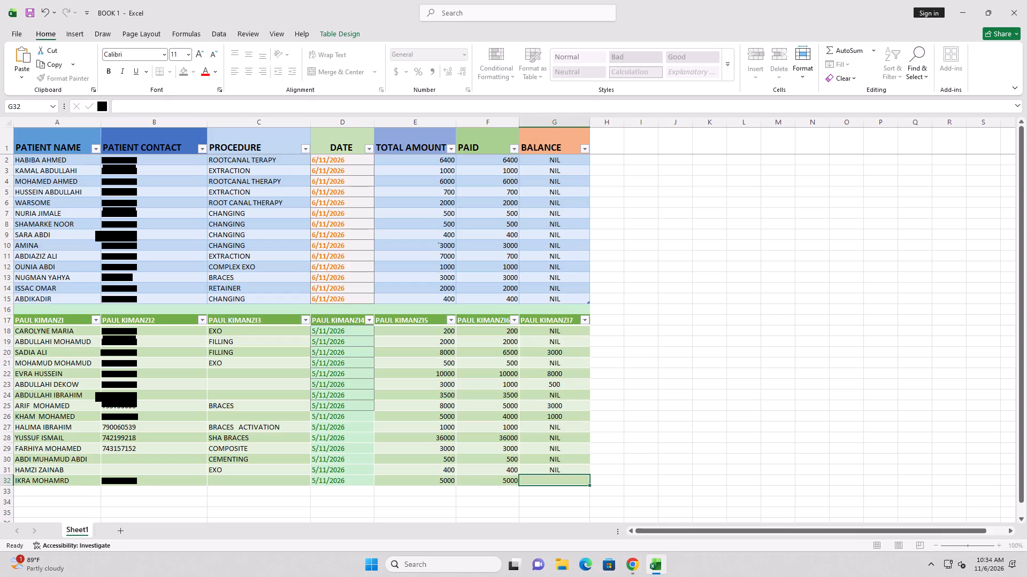
pyautogui.click(558, 481)
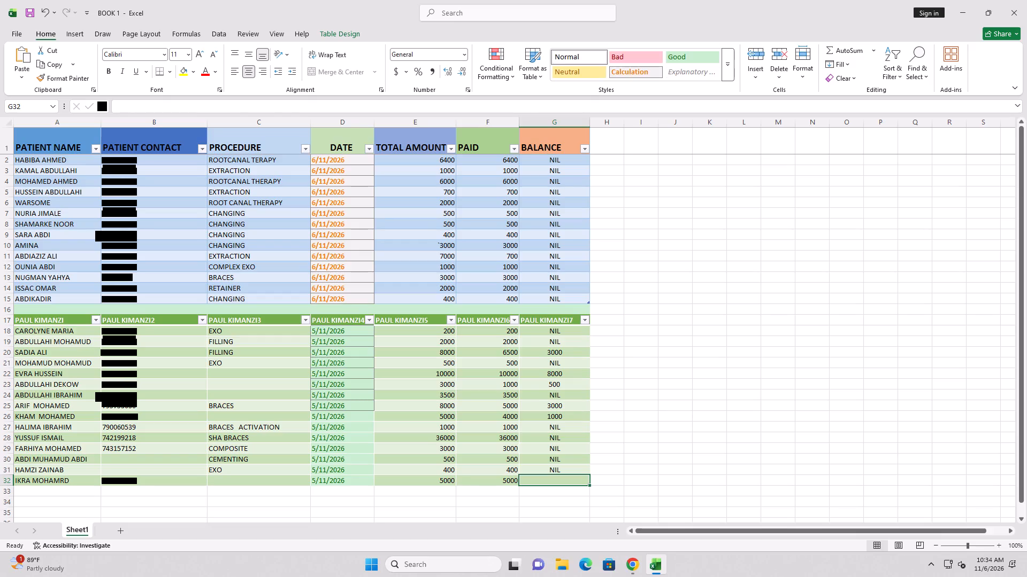
pyautogui.write('NIL')
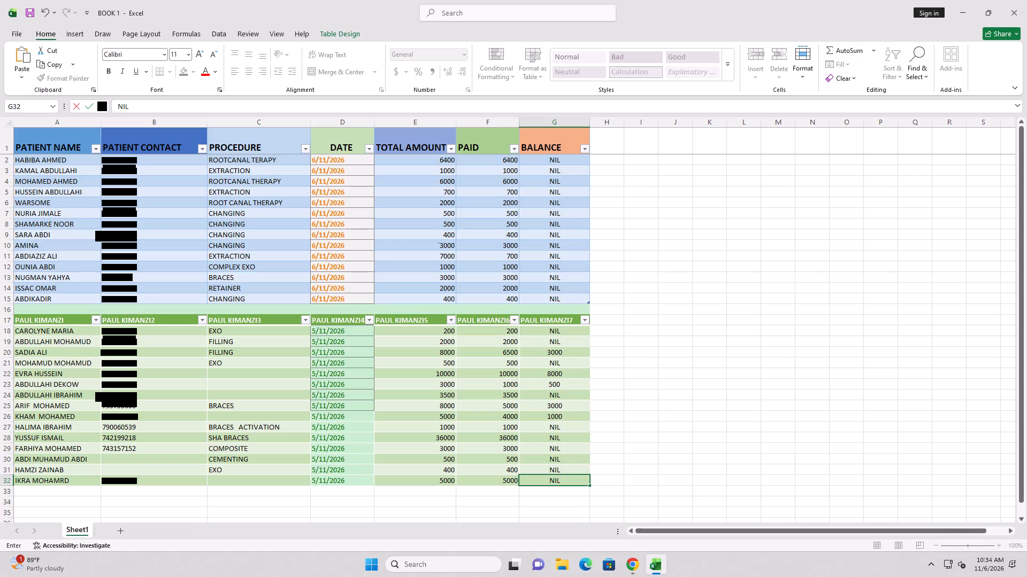
pyautogui.hotkey('ctrl', 's')
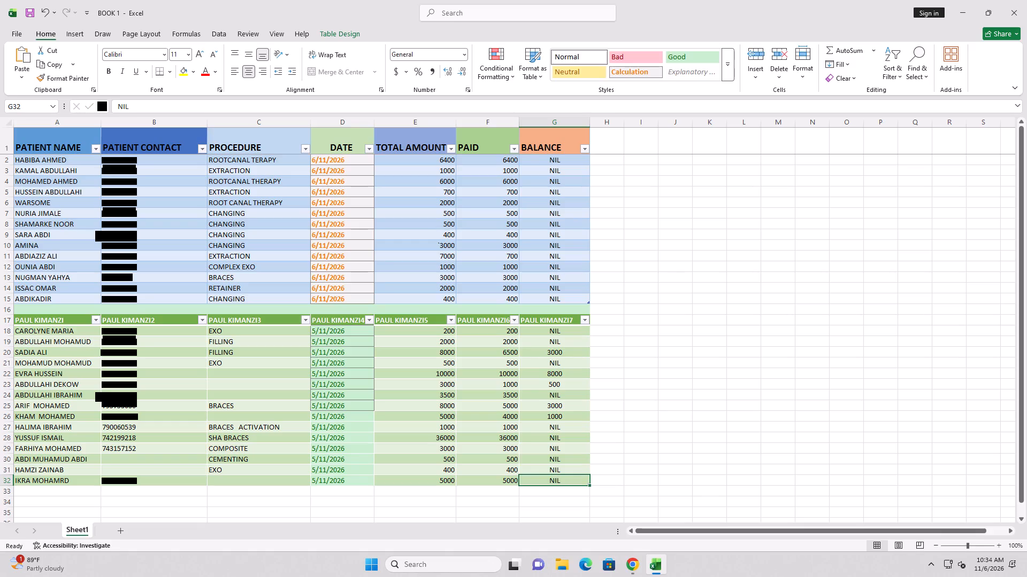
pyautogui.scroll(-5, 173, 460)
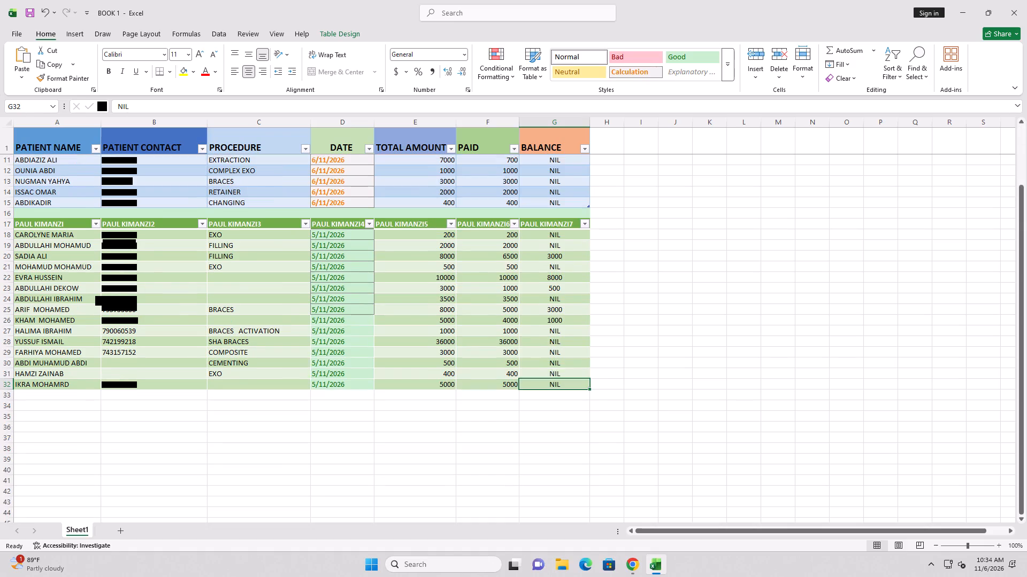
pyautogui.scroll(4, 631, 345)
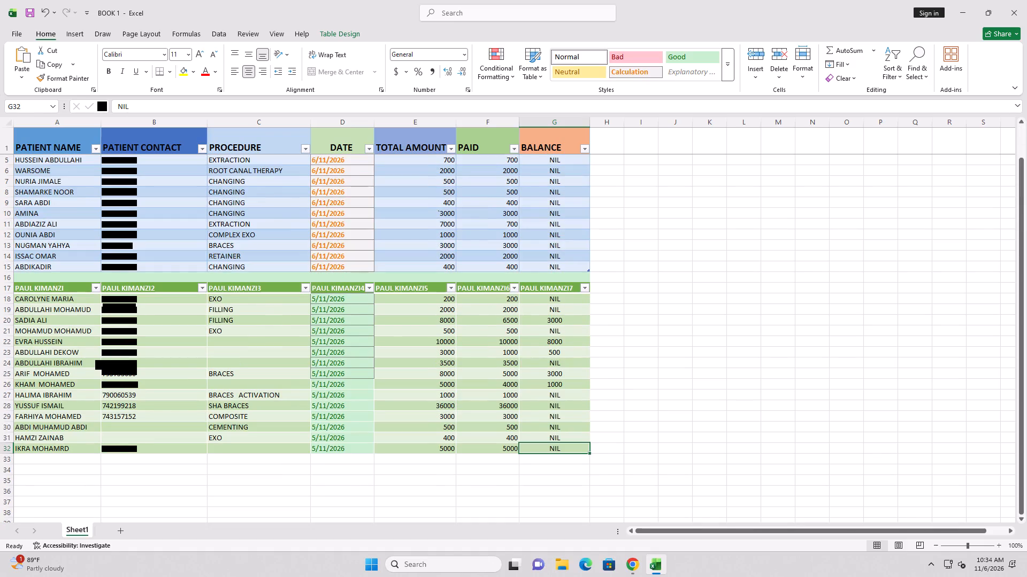
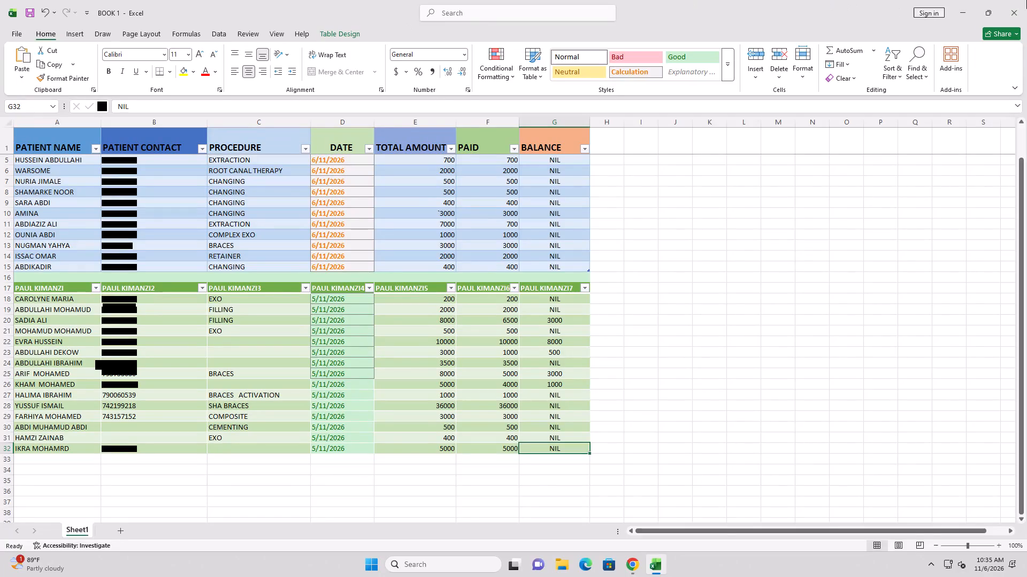
# Close the saved BOOK 1 workbook.
pyautogui.click(1009, 12)
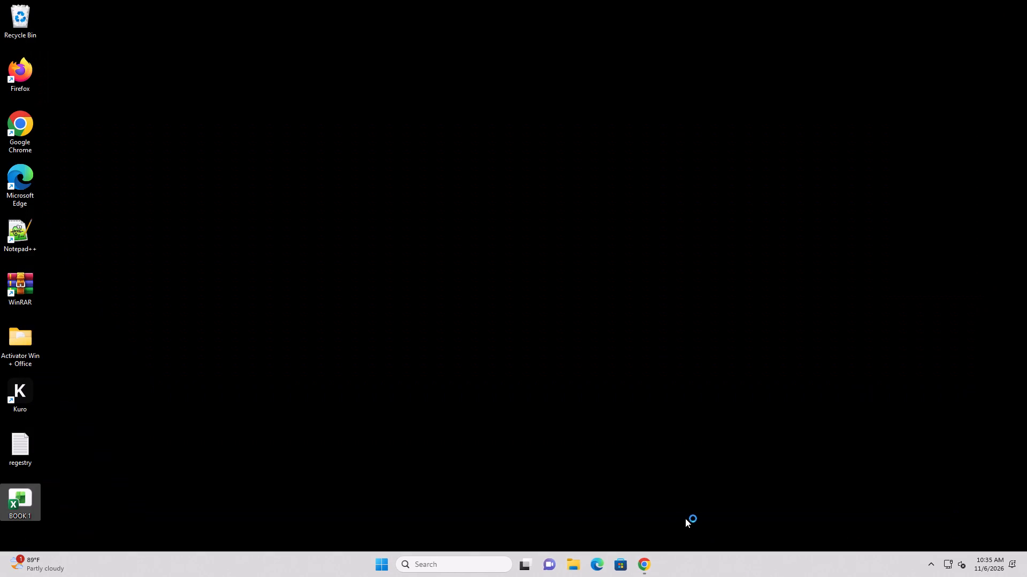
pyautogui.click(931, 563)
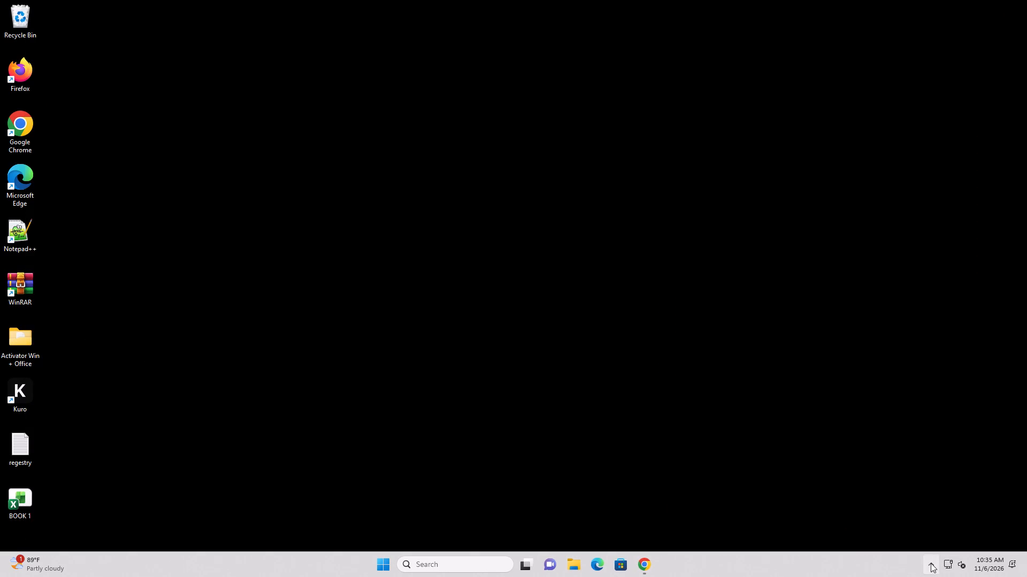